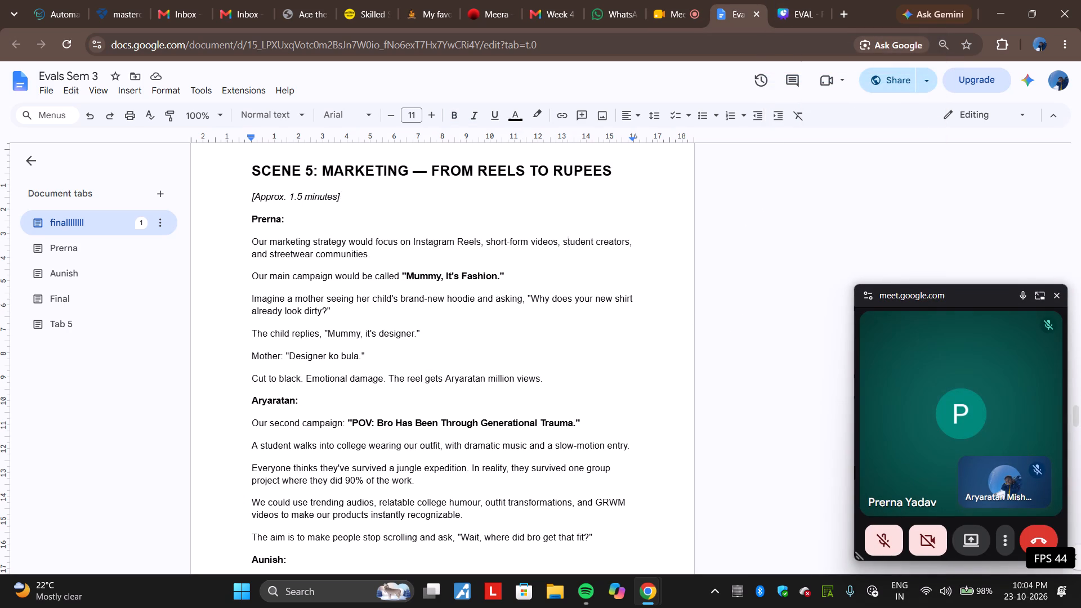
Read through the Scene 5 marketing script and continue to the start of Scene 6 on risks.
left_click(566, 266)
scroll(566, 266, "down", 1)
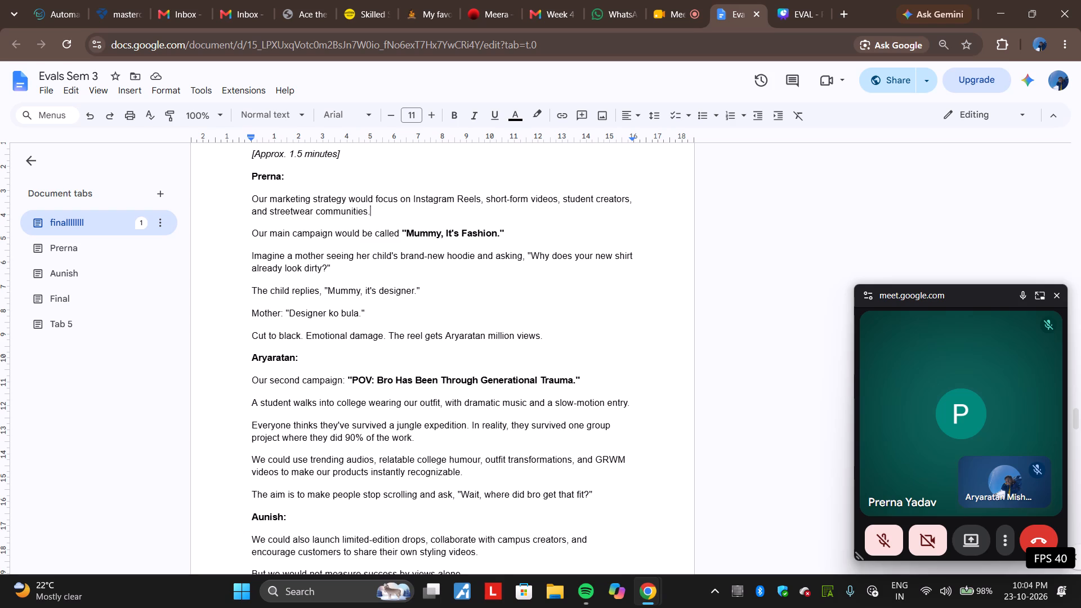
scroll(566, 266, "down", 2)
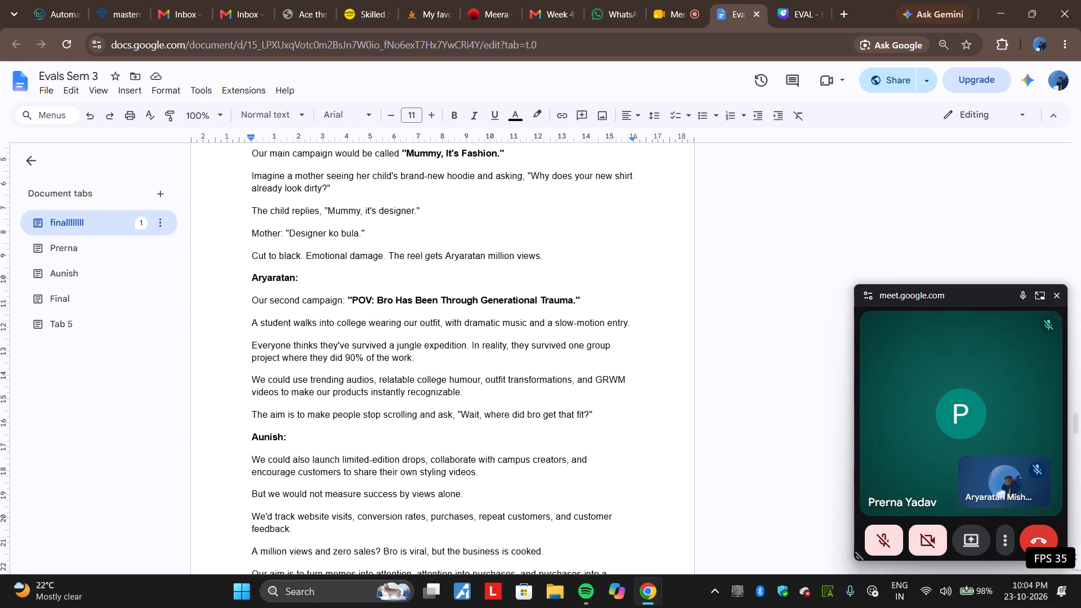
scroll(566, 266, "down", 3)
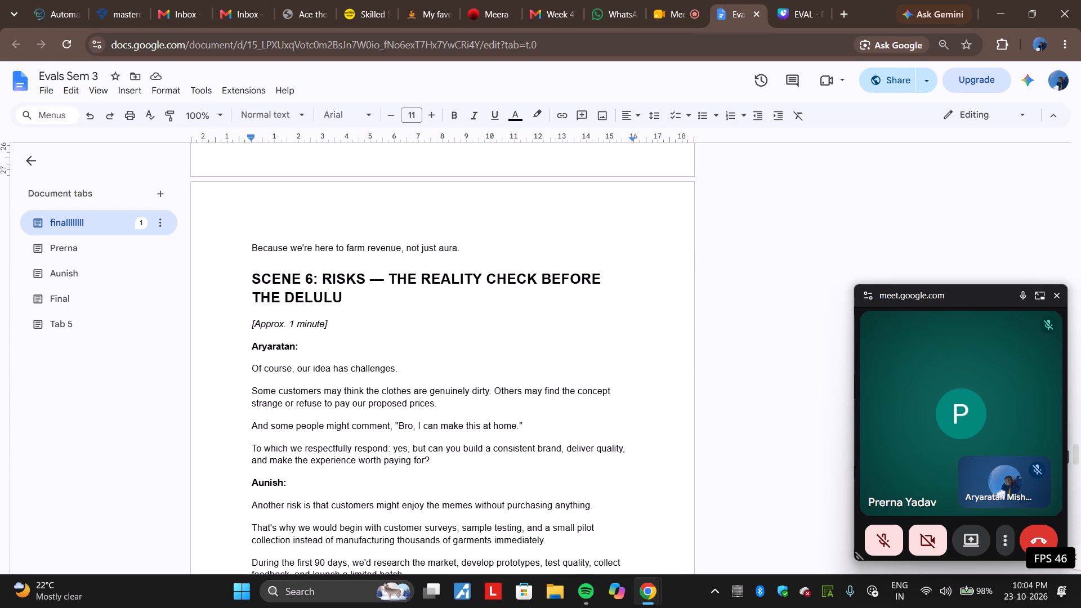
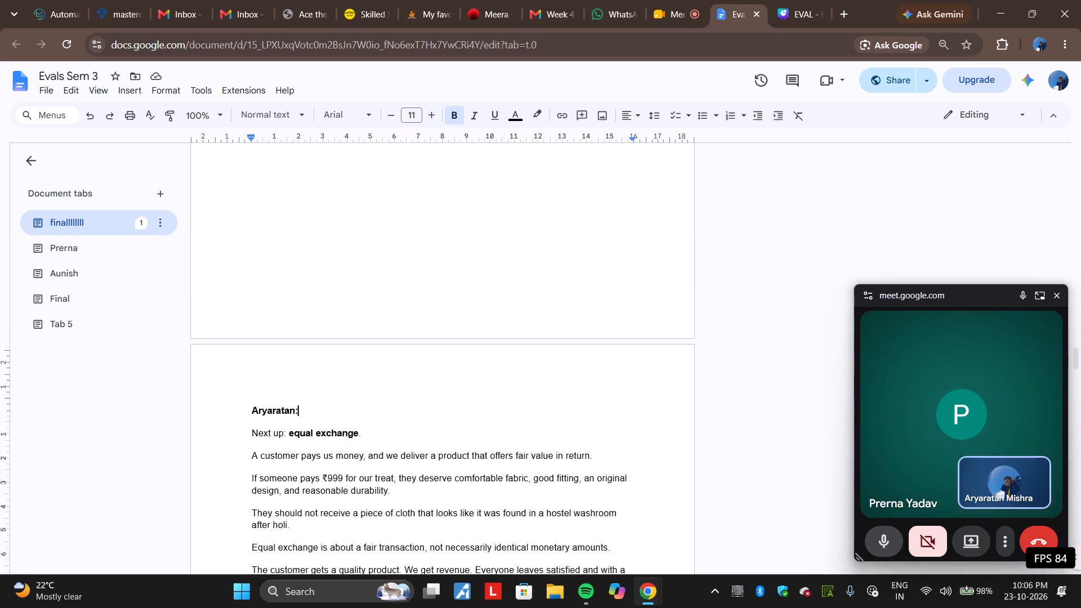
Read through the "Mummy, It's Fashion" campaign dialogue in Scene 5: Marketing — From Reels to Rupees.
scroll(552, 202, "down", 6)
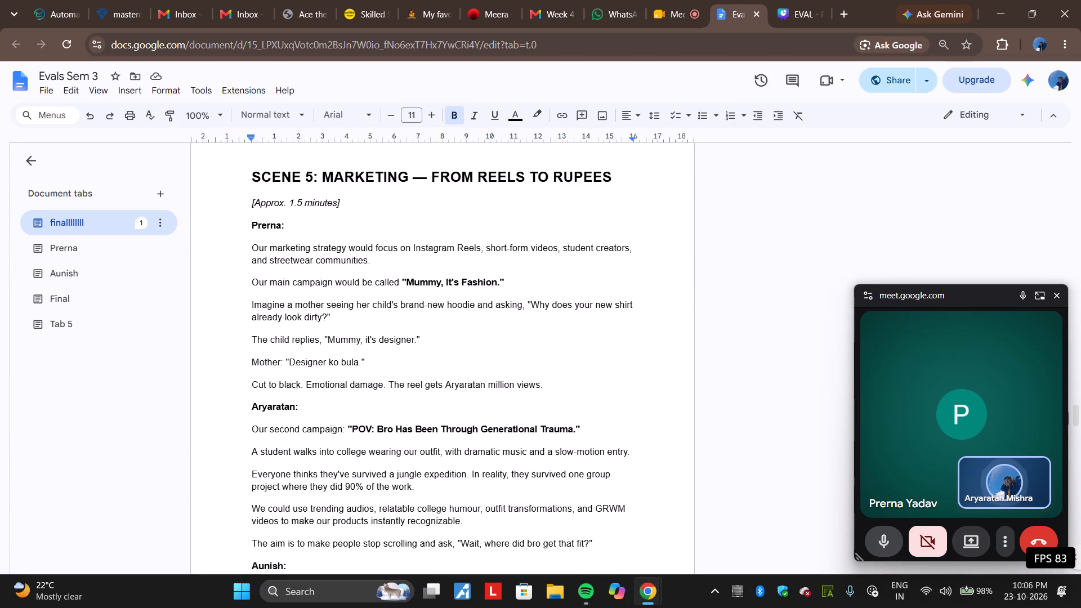
left_click(512, 269)
left_click(243, 280)
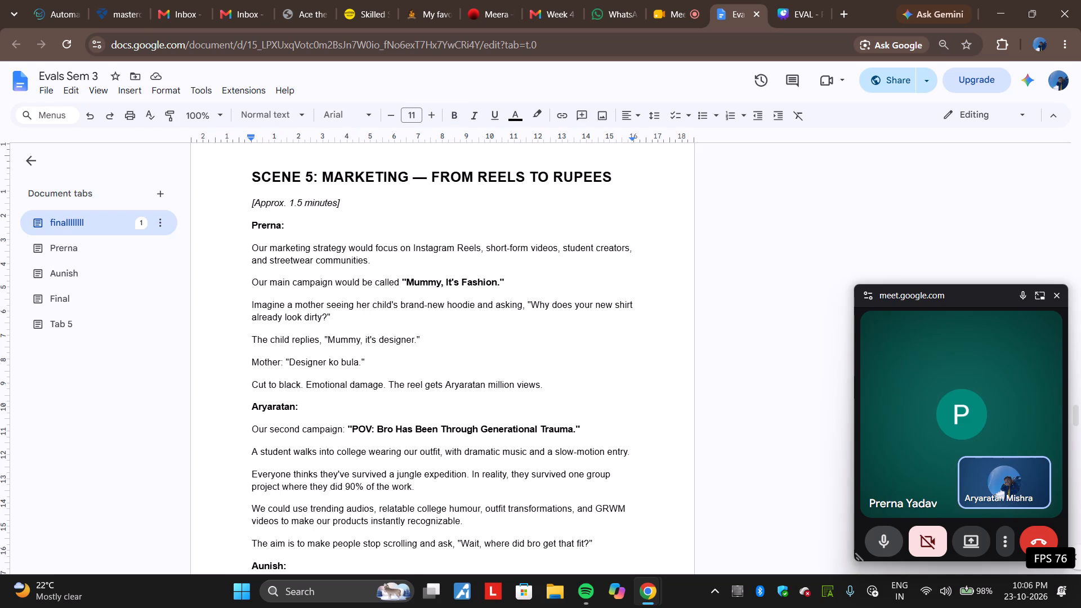
left_click(367, 297)
left_click(408, 366)
left_click_drag(408, 366, 484, 374)
left_click(484, 374)
left_click_drag(484, 374, 598, 387)
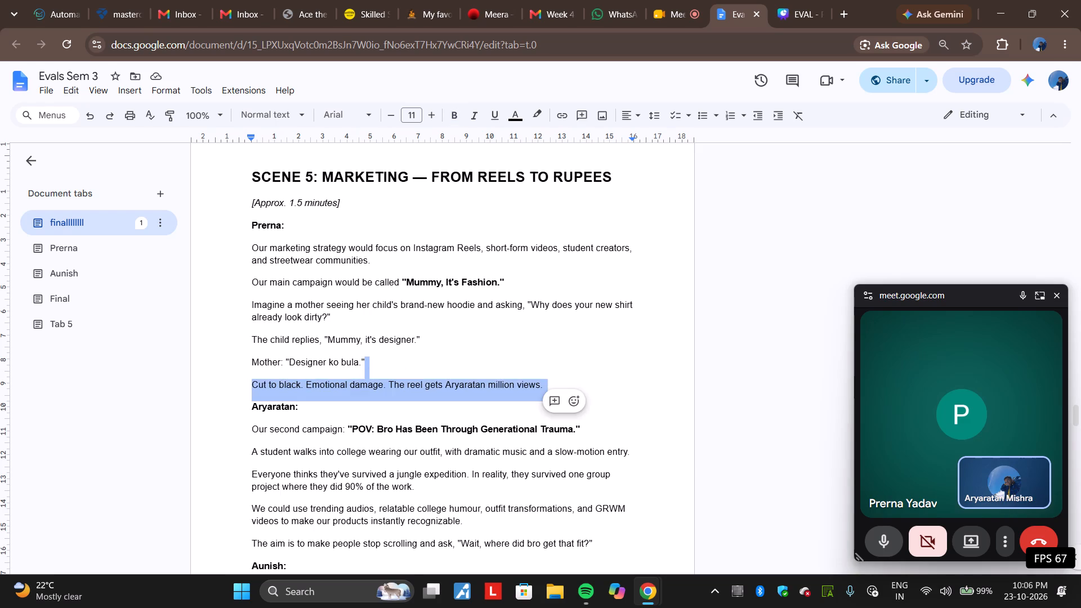
left_click_drag(598, 387, 610, 389)
left_click(610, 389)
left_click_drag(293, 178, 466, 320)
left_click(466, 320)
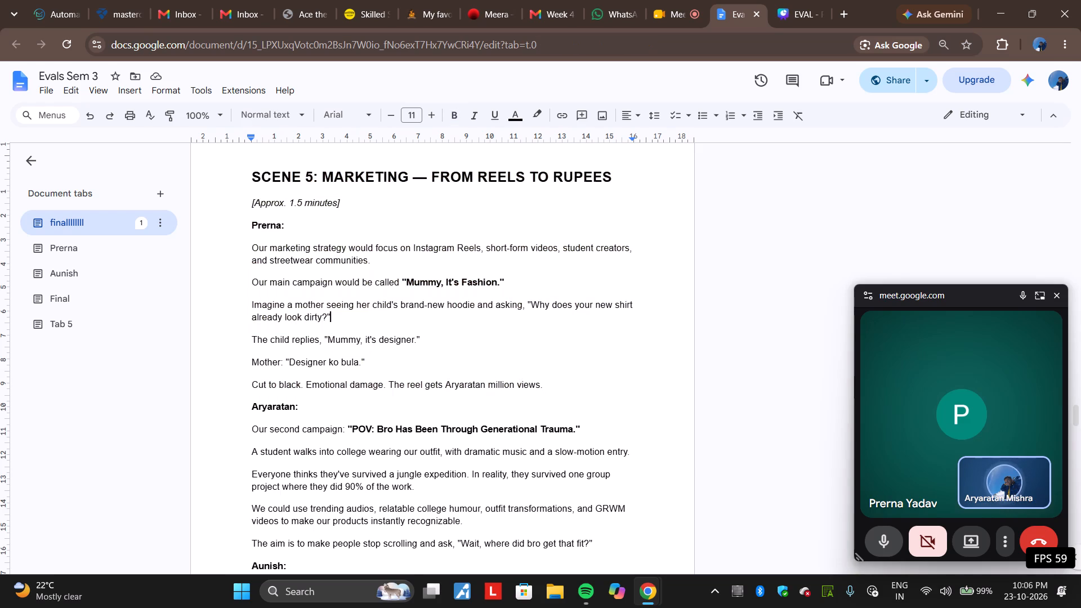
left_click(386, 231)
left_click(399, 278)
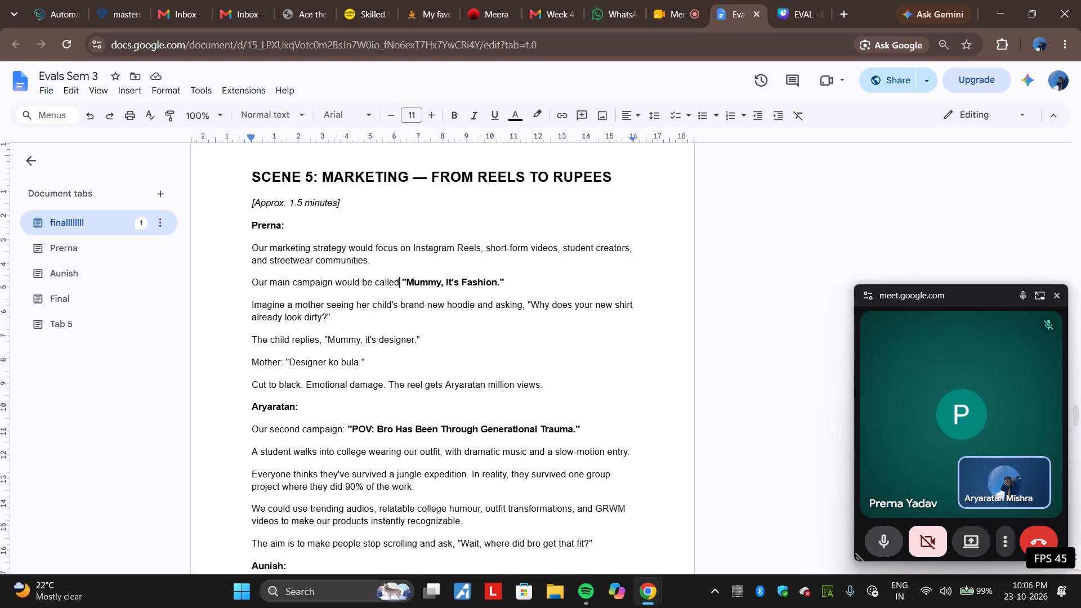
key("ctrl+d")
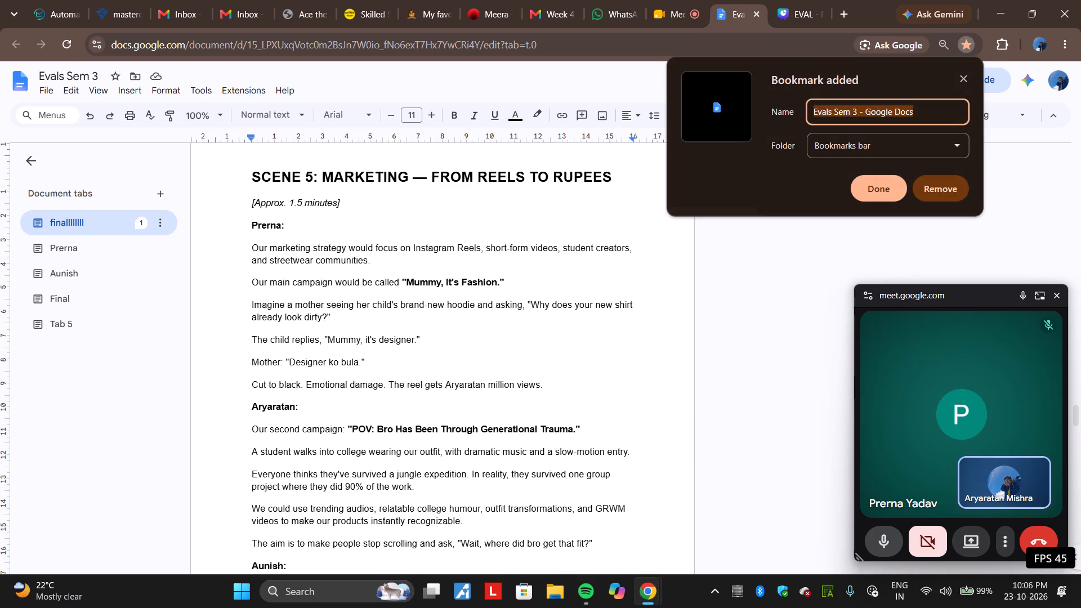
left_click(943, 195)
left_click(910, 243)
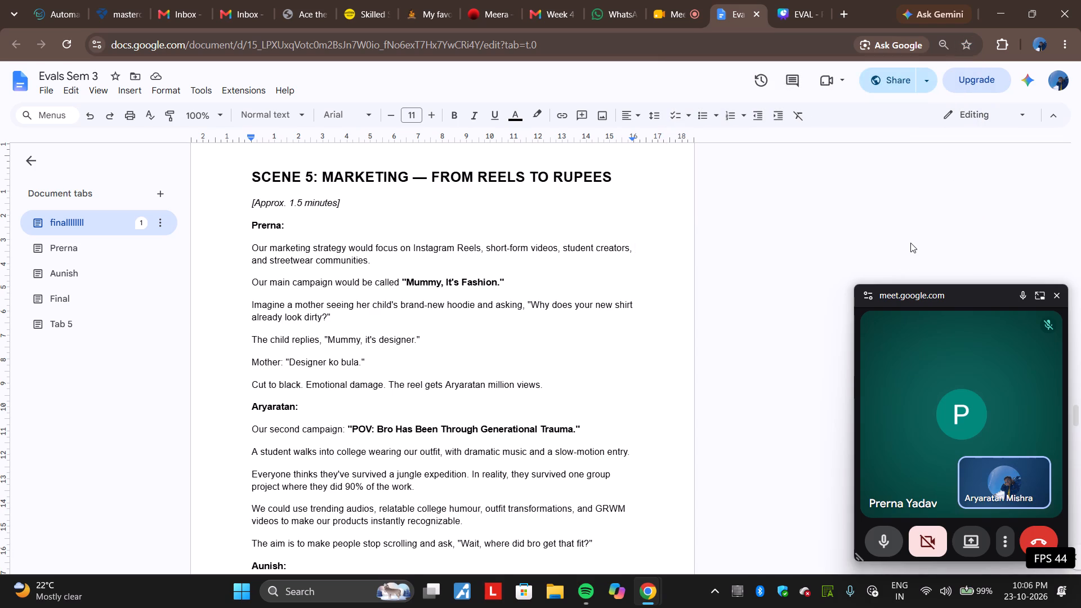
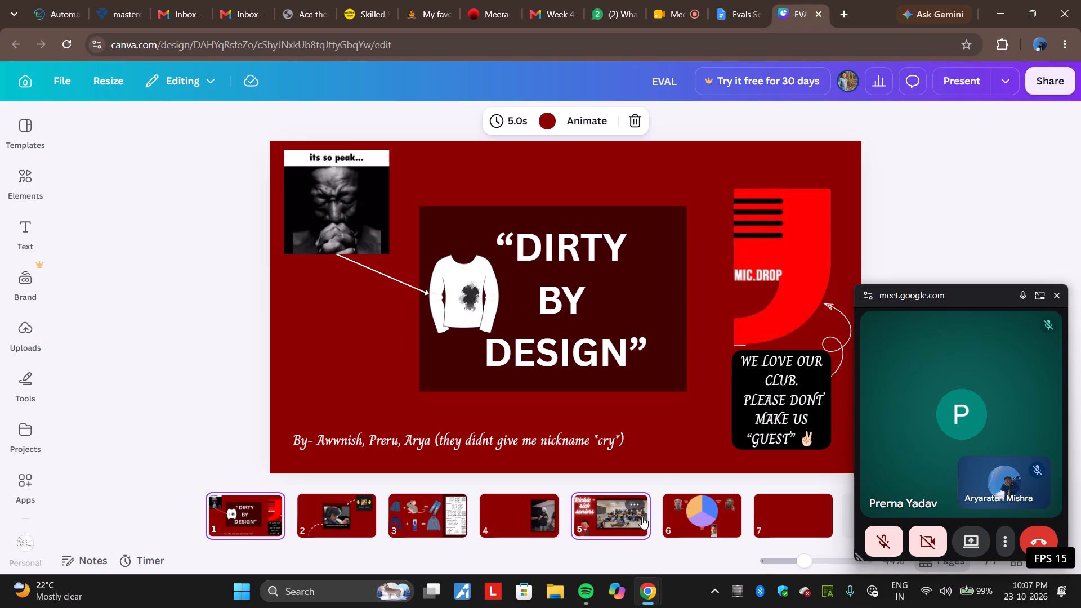
Review pages 5, 6, 4, 3 and 7 of the EVAL presentation in Canva.
left_click(591, 500)
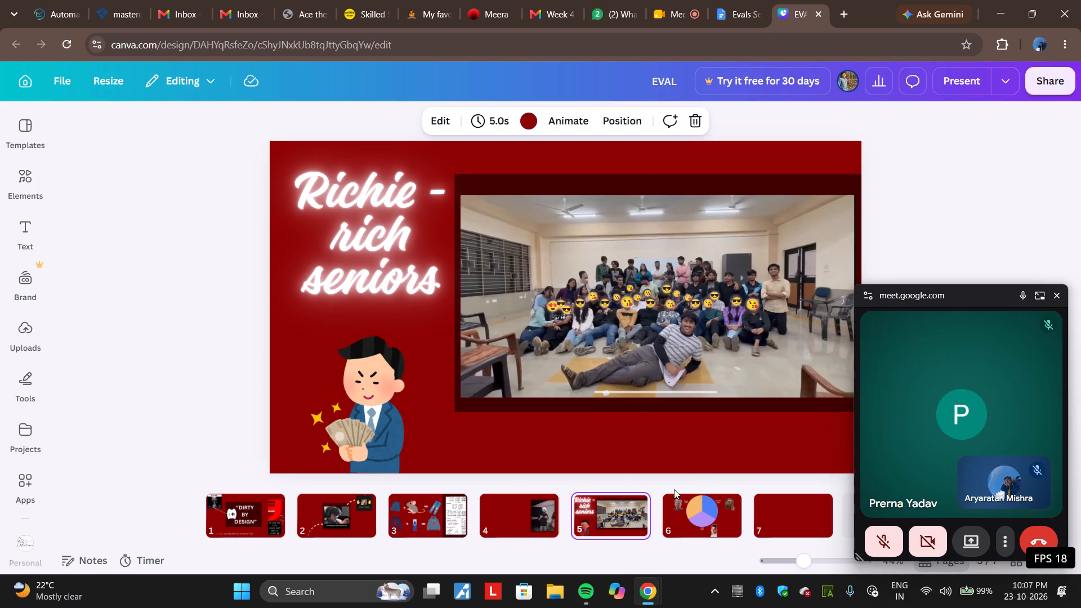
left_click(731, 513)
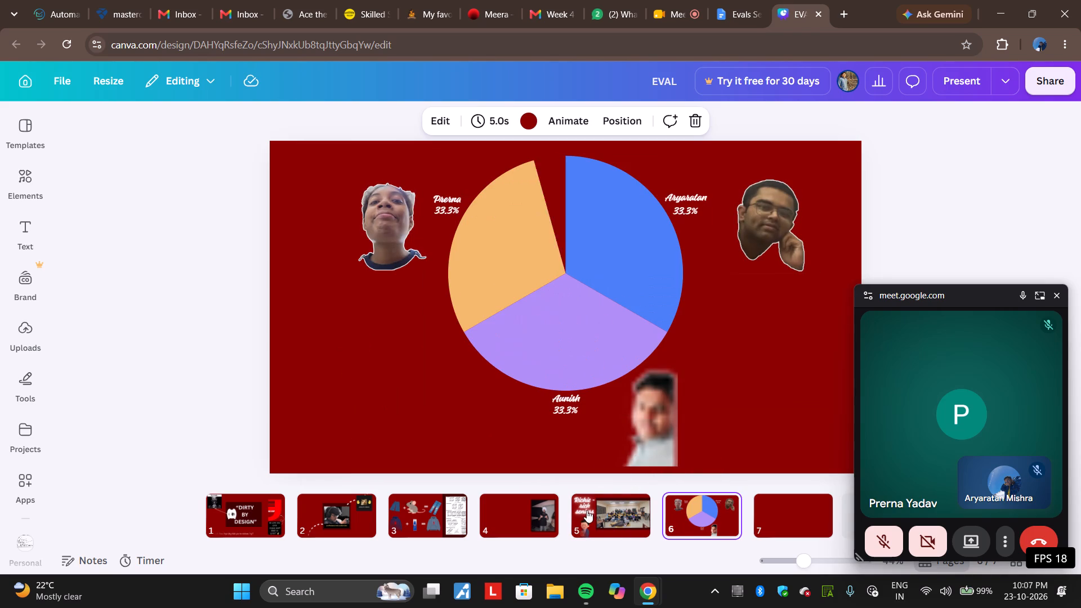
left_click(508, 492)
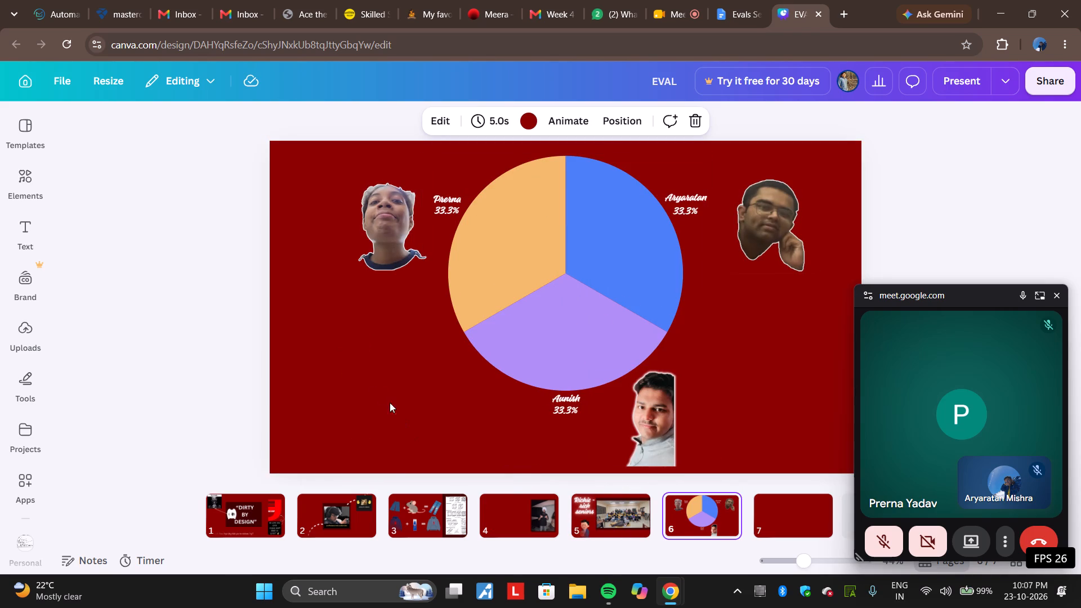
left_click(515, 524)
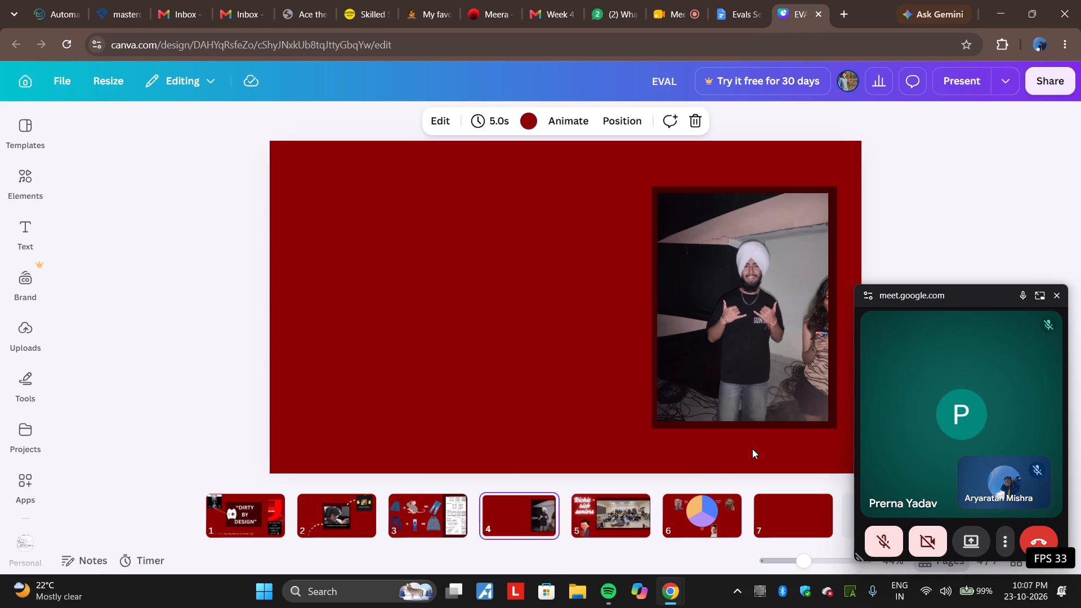
left_click(419, 502)
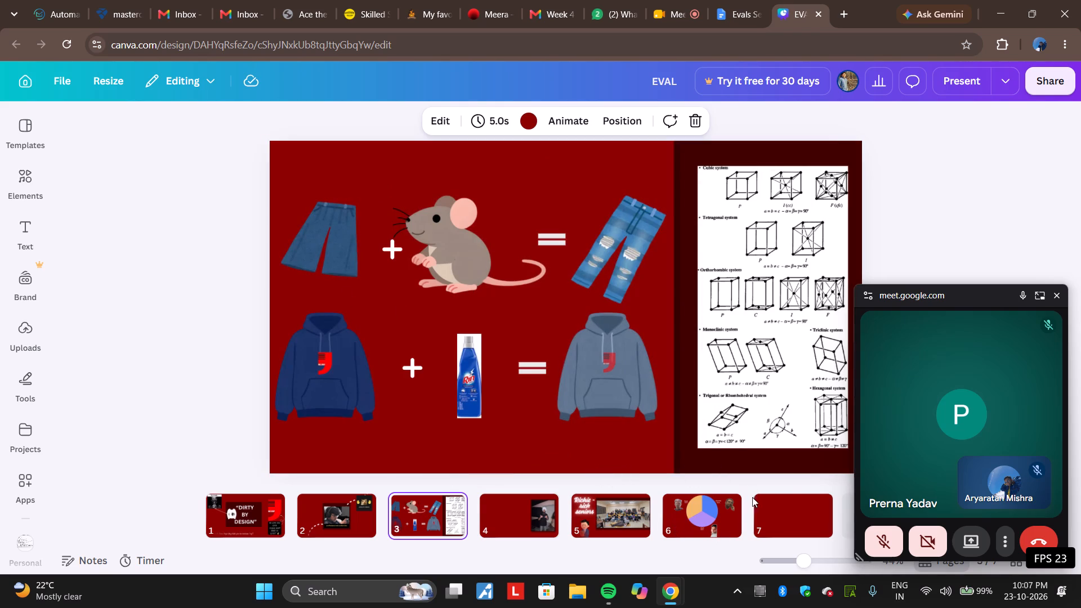
left_click(761, 498)
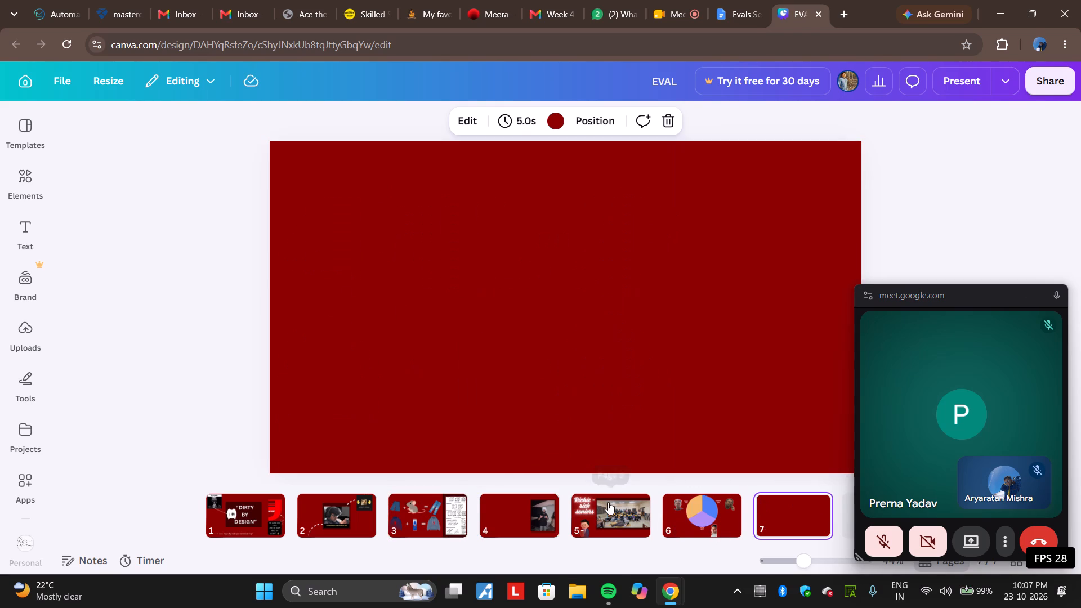
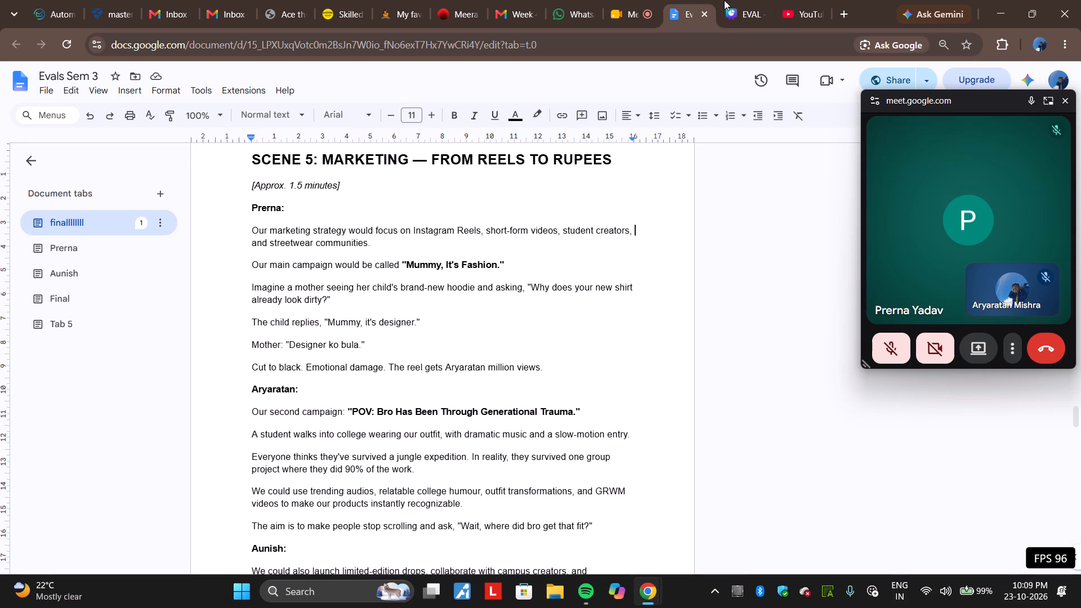
Switch from the Evals Sem 3 document to the open YouTube home page.
left_click(801, 0)
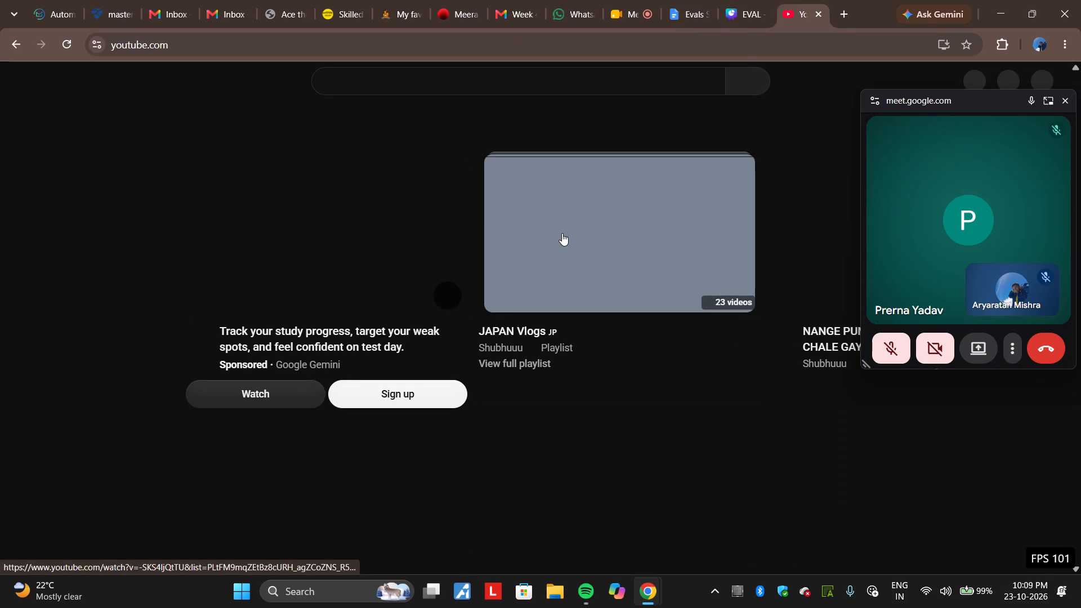
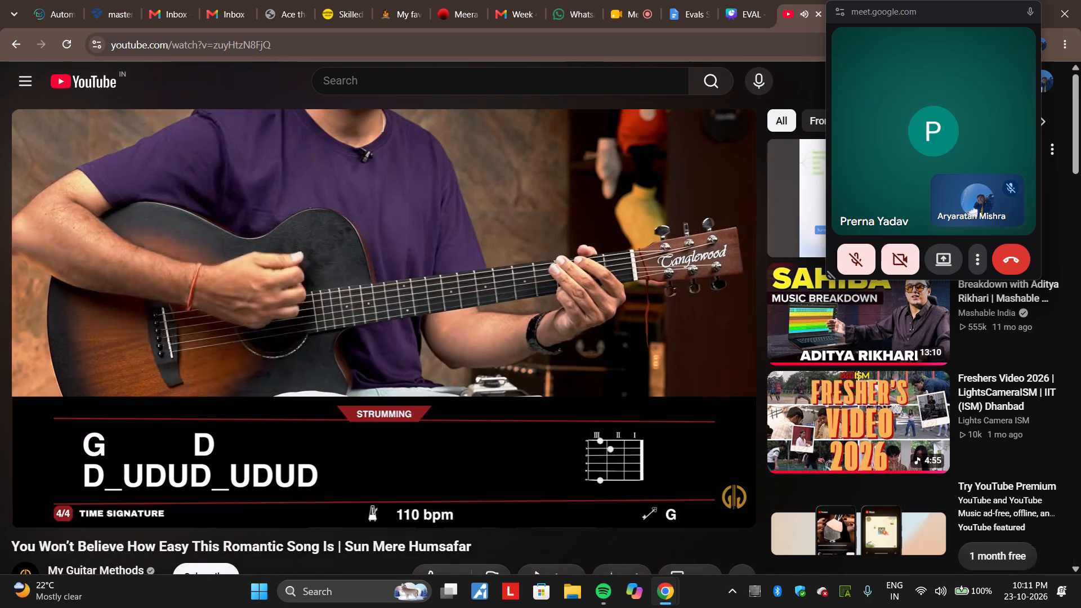
Pause the Sun Mere Humsafar guitar lesson video on YouTube.
key("space")
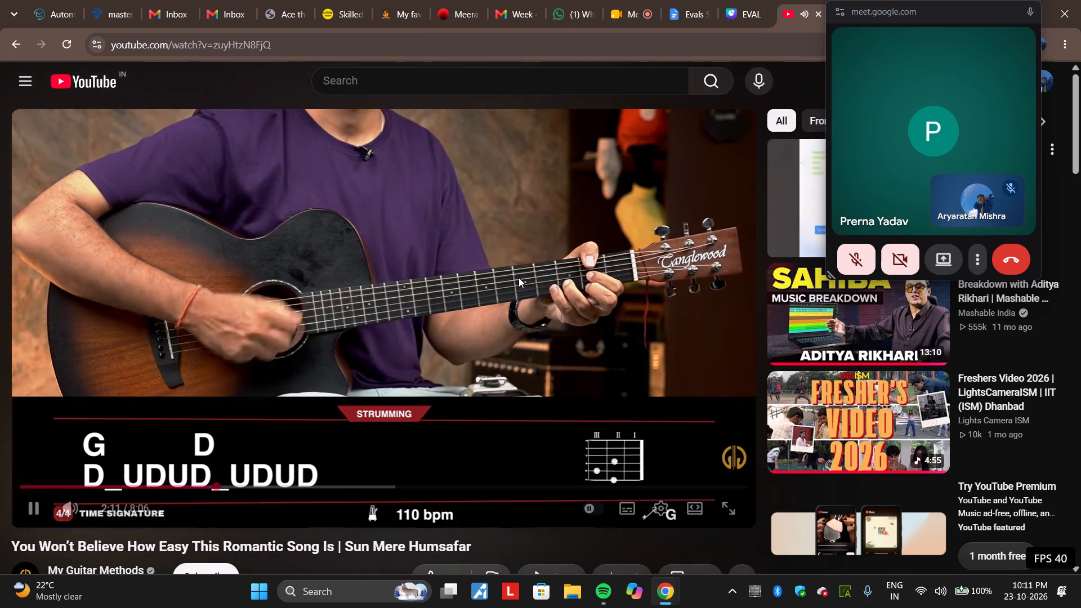
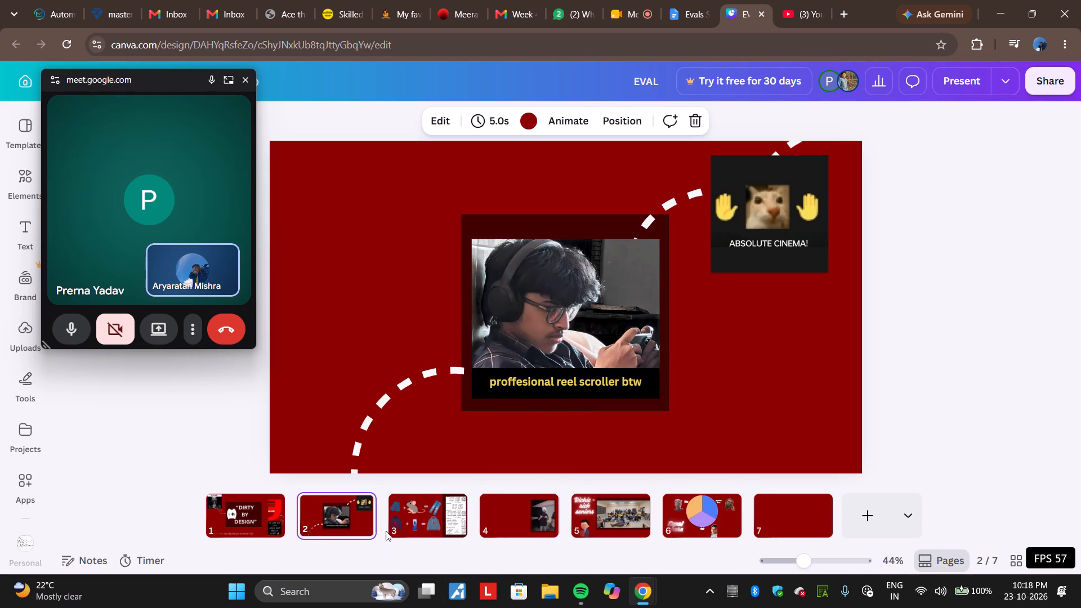
Review the EVAL deck's slides 3 to 6, including the Equal share pie chart, and return through slides 4, 3 and 2 to the title slide.
left_click(409, 522)
left_click(552, 515)
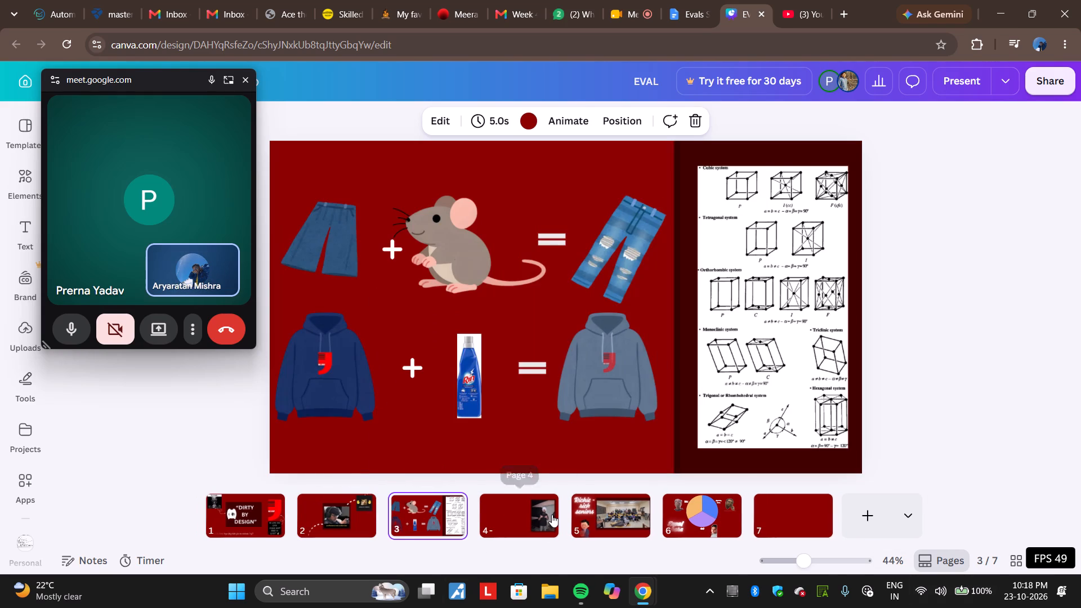
left_click(619, 515)
left_click(728, 500)
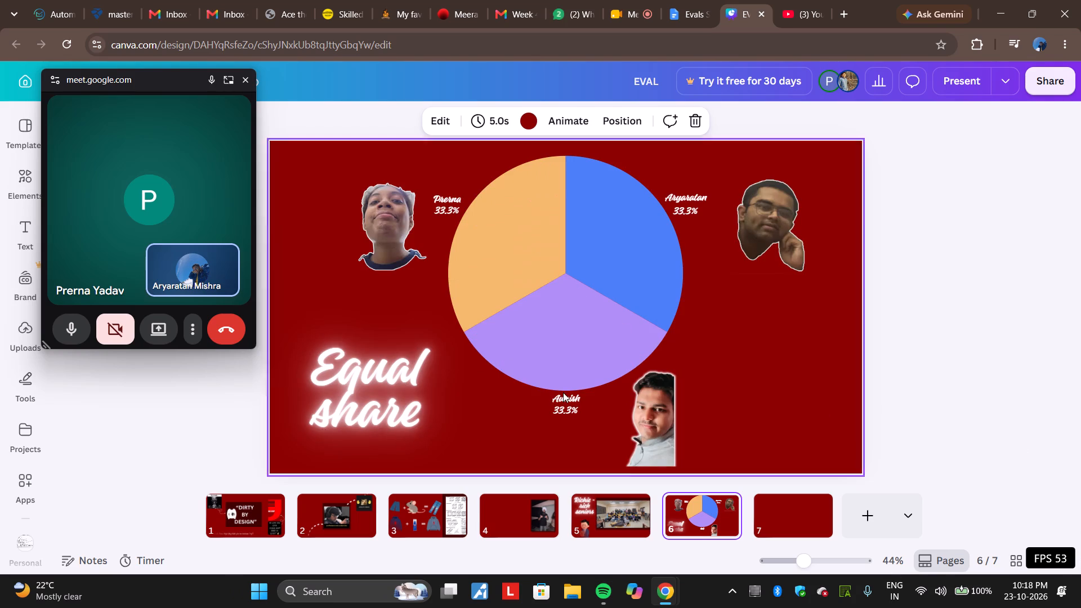
left_click(397, 395)
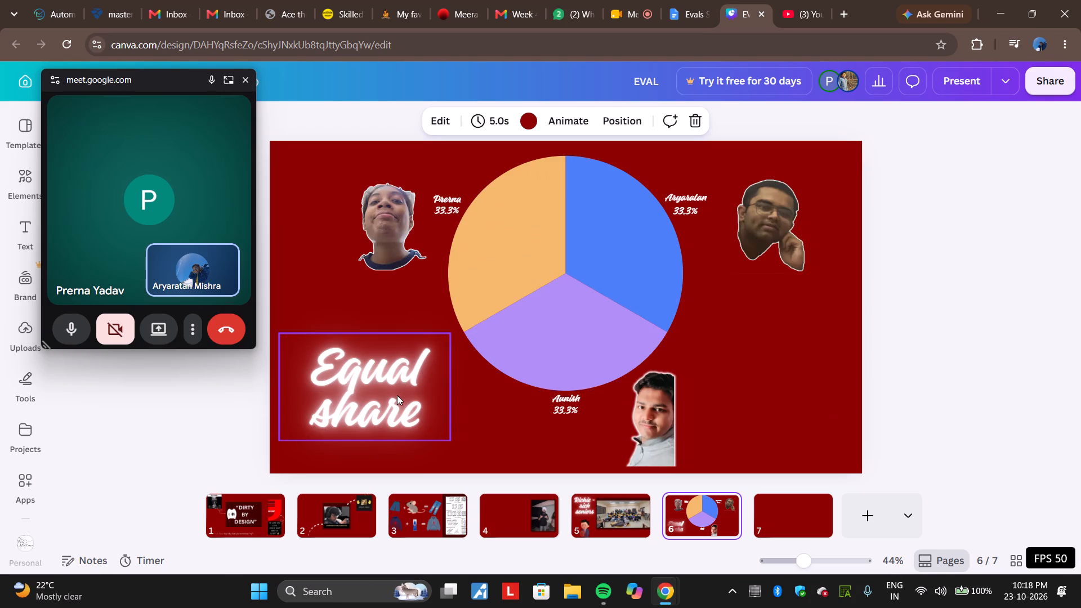
left_click(918, 316)
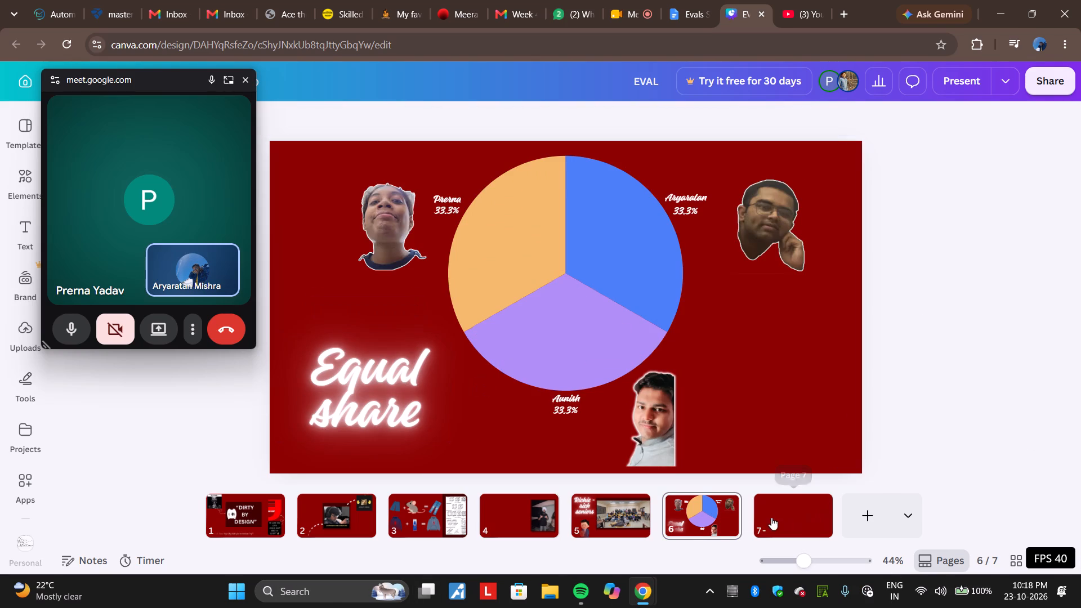
left_click(490, 527)
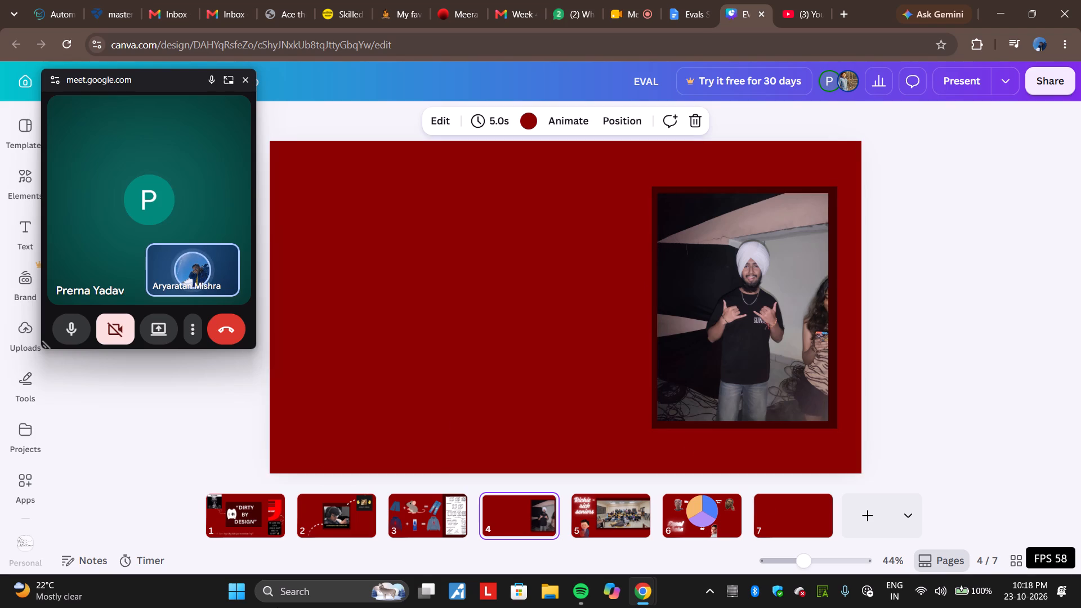
left_click(443, 531)
left_click(320, 532)
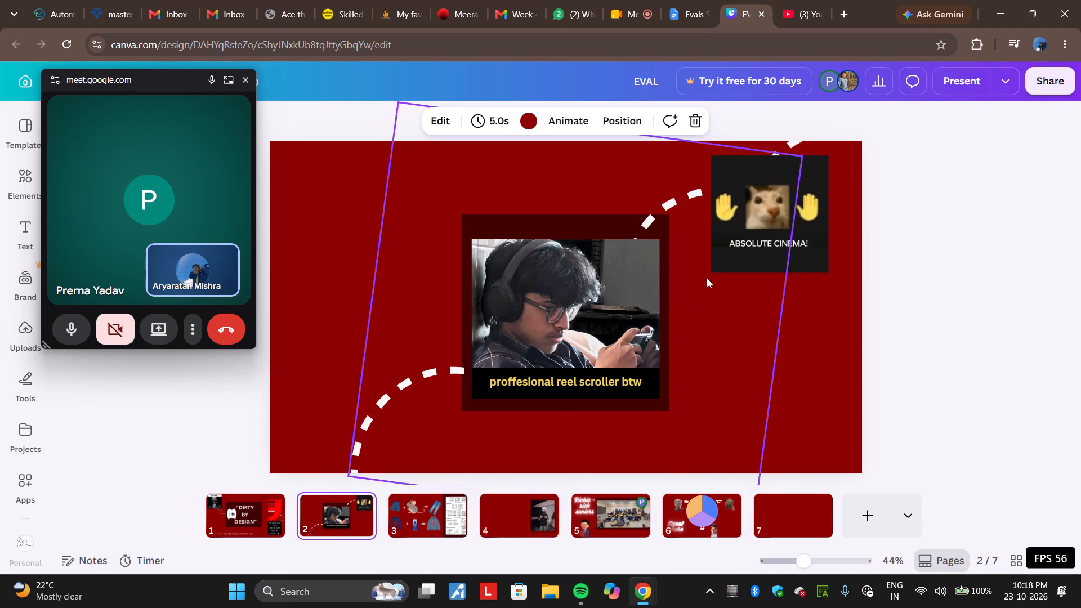
left_click(225, 527)
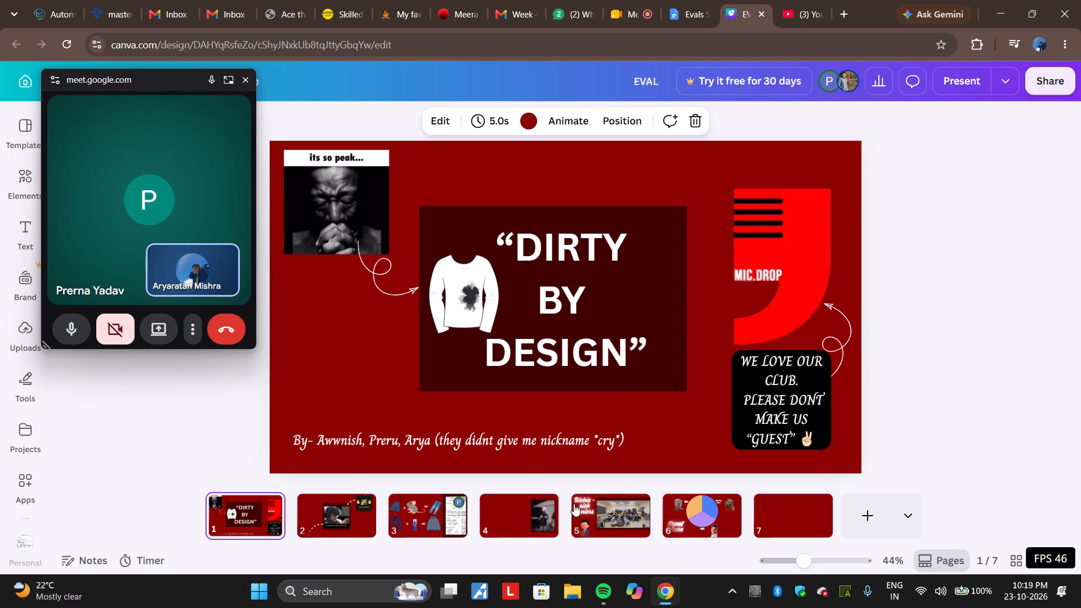
Examine slides 4 to 7 of the EVAL deck, from the framed photo slide to the blank last slide.
left_click(545, 506)
left_click(629, 528)
left_click(529, 522)
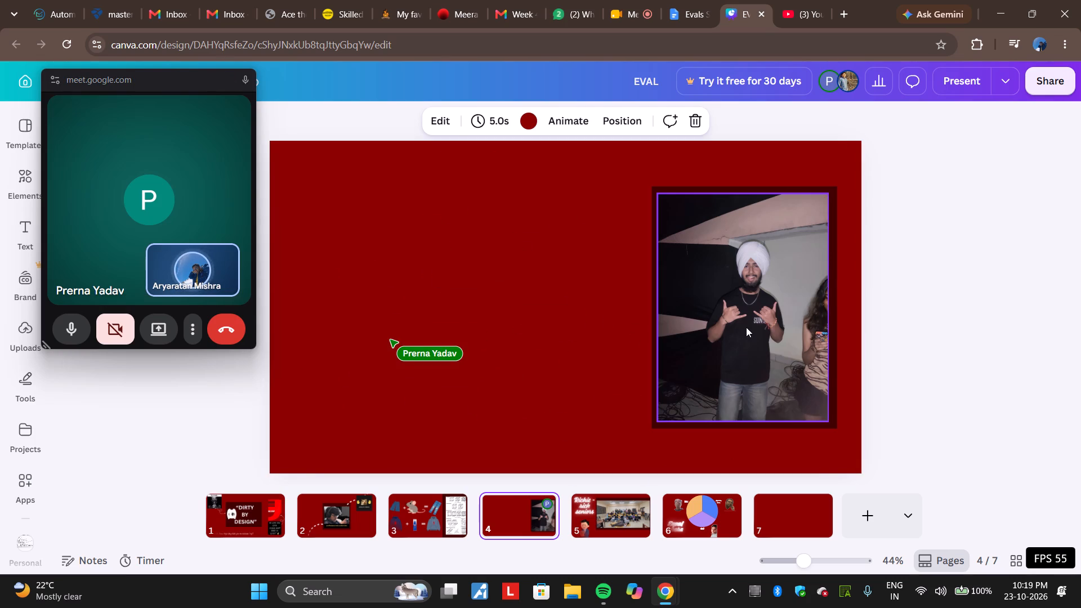
left_click(617, 506)
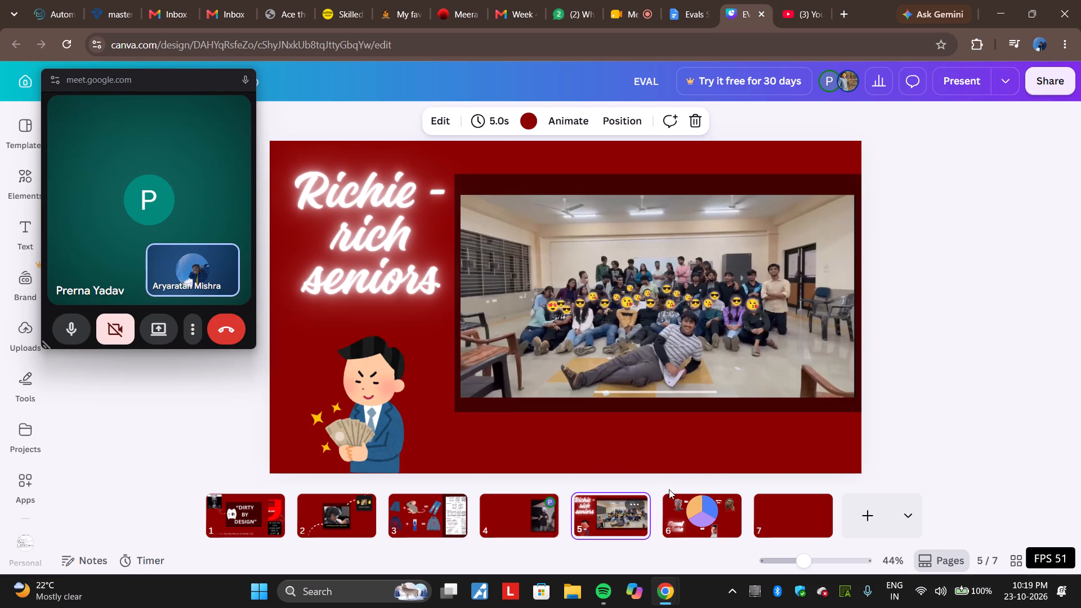
left_click(719, 525)
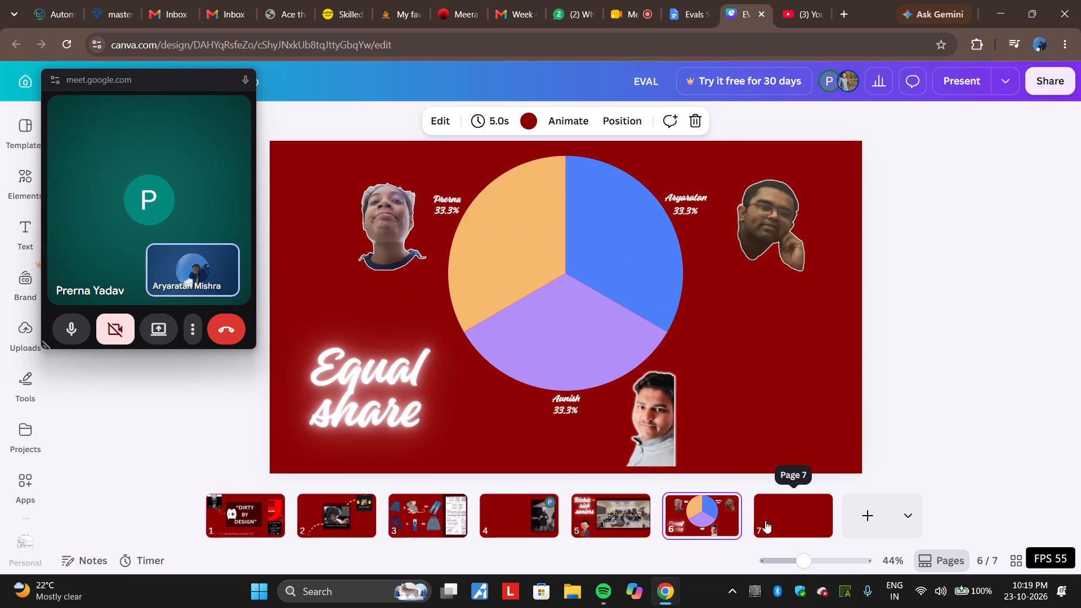
left_click(765, 521)
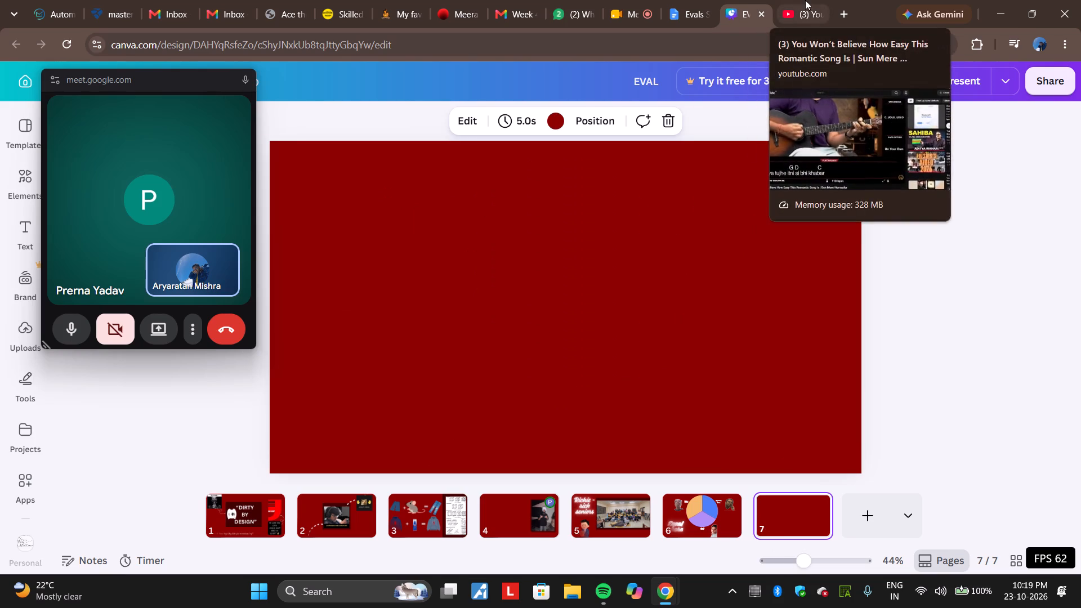
Switch to the Evals Sem 3 script in Google Docs at Scene 5 on marketing.
left_click(702, 0)
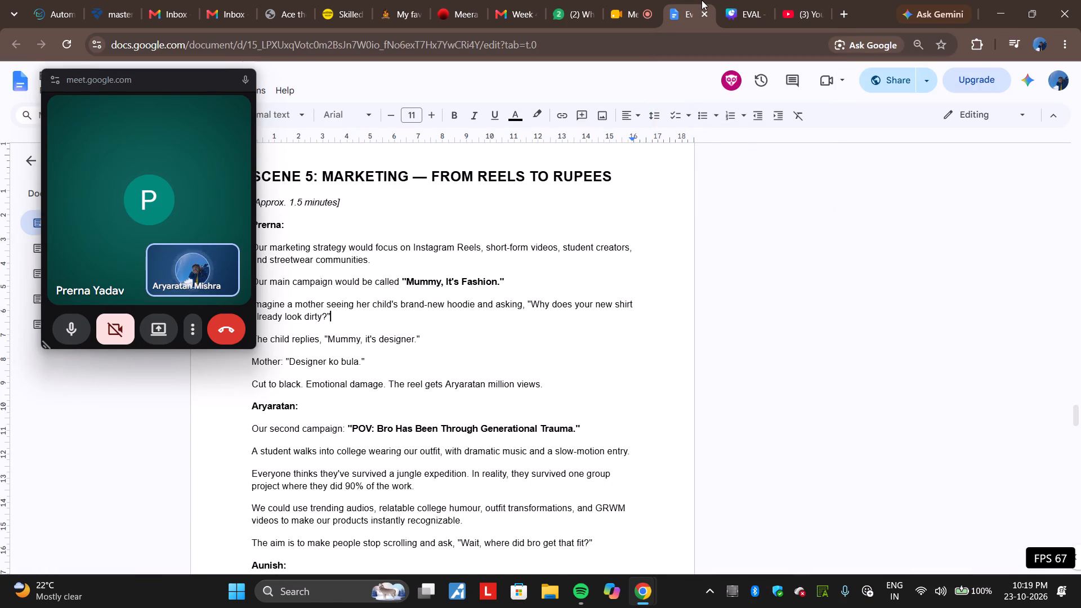
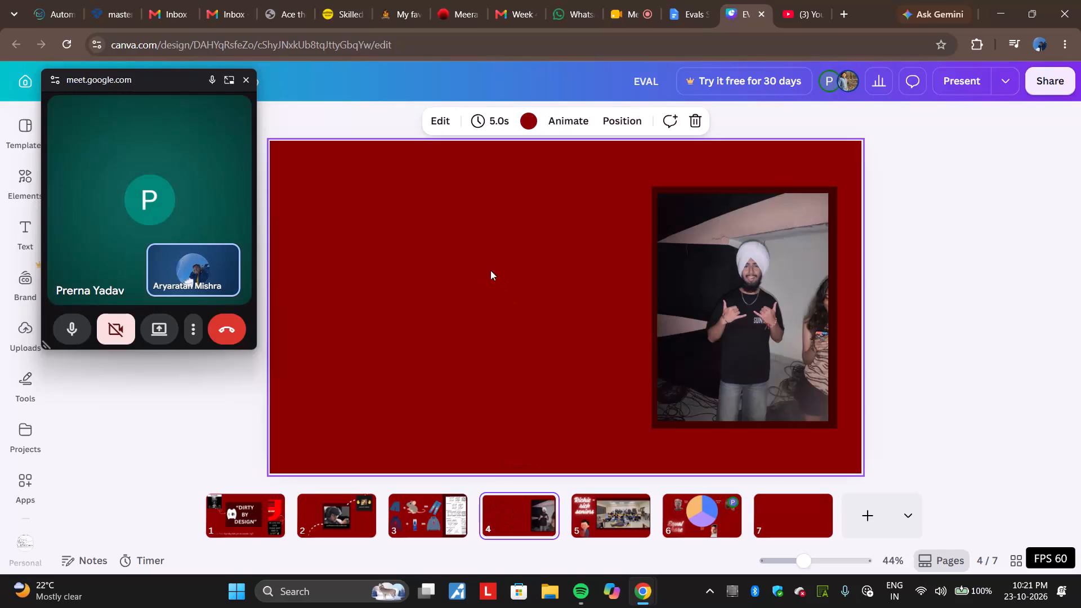
Paste the copied photo of the person in the red cap onto slide 4 and scale it to the existing framed photo's height.
left_click(365, 265)
key("ctrl+v")
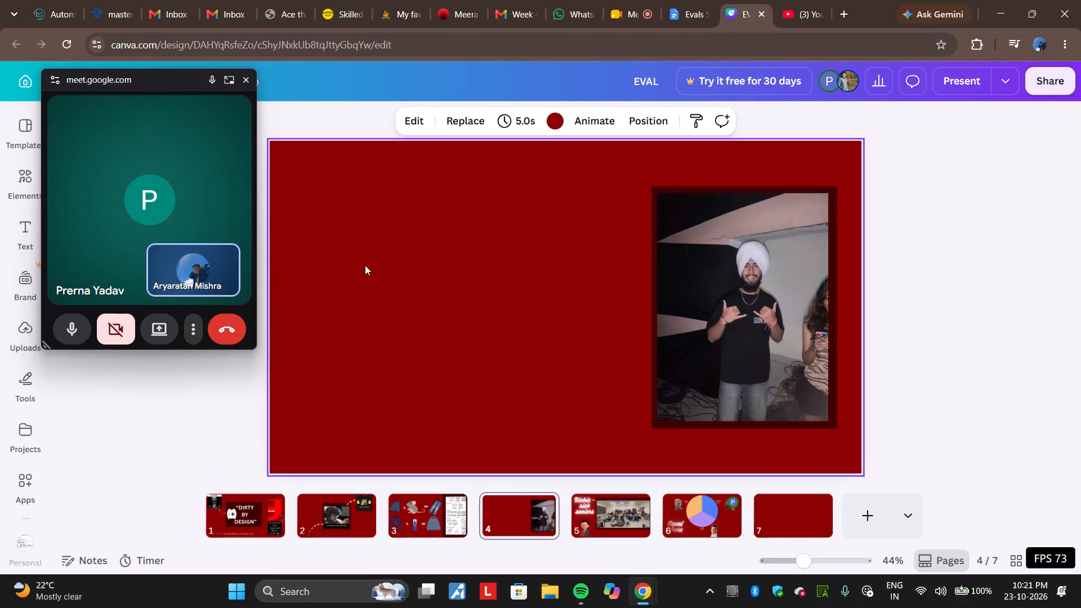
left_click_drag(586, 319, 685, 319)
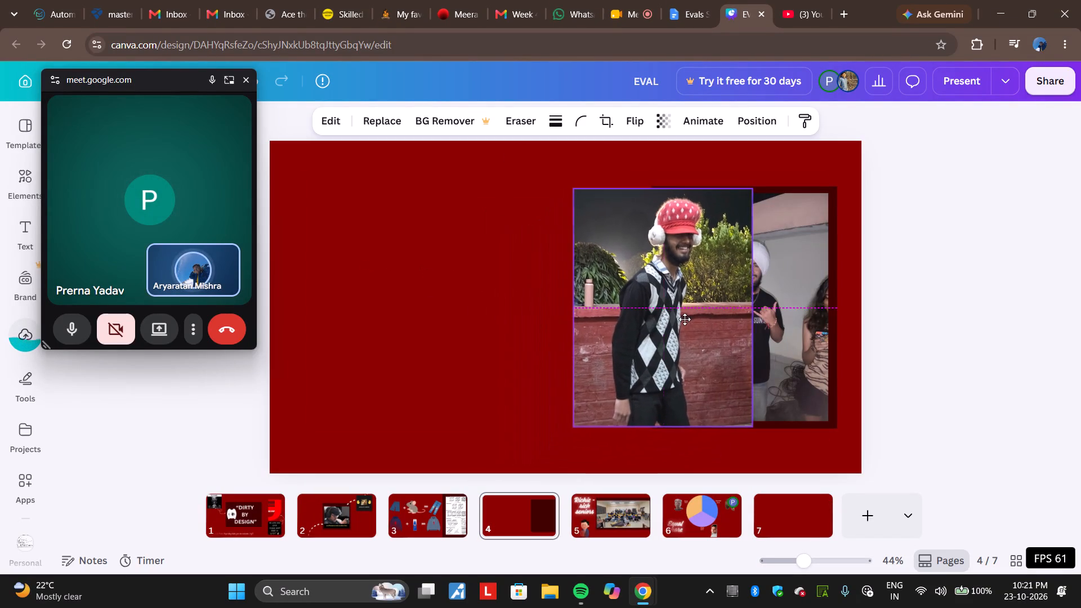
left_click_drag(685, 319, 694, 324)
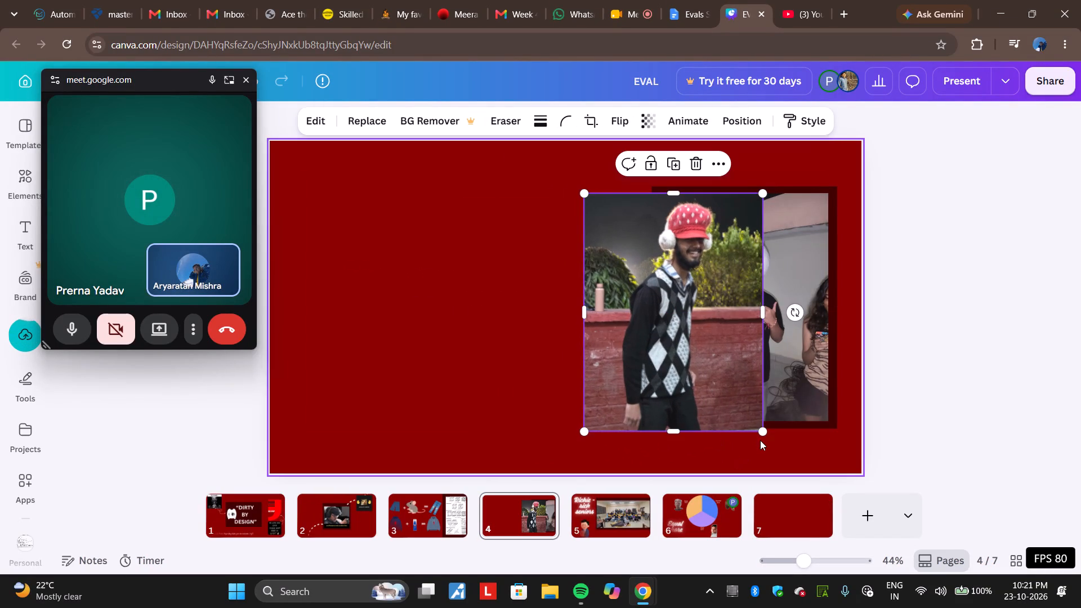
left_click_drag(758, 431, 749, 423)
Place the red-cap photo on the left side of slide 4, level with the framed photo opposite.
left_click_drag(717, 364, 419, 359)
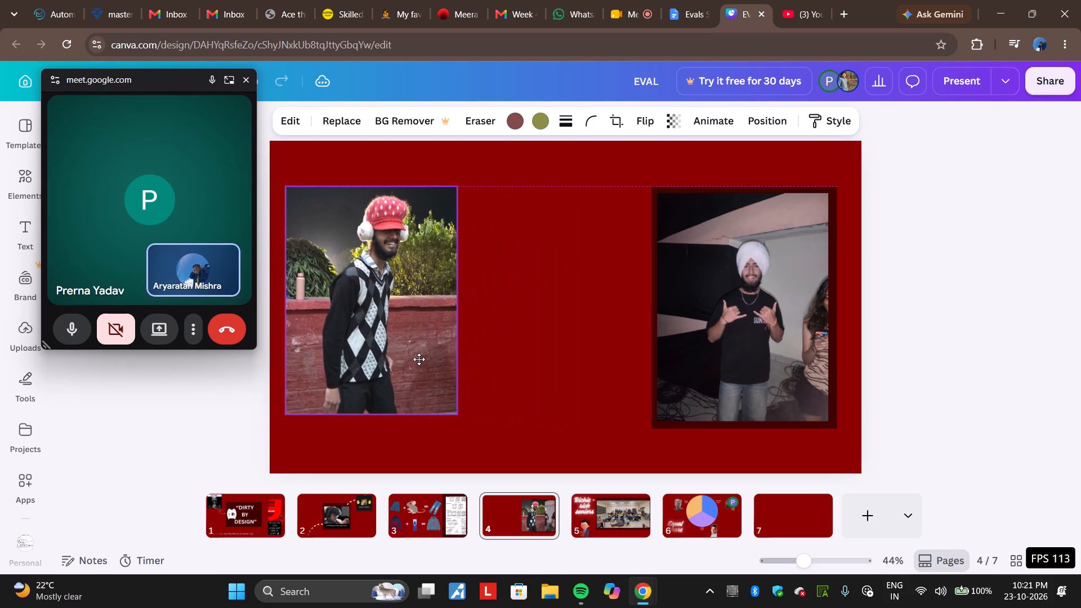
left_click_drag(419, 359, 423, 363)
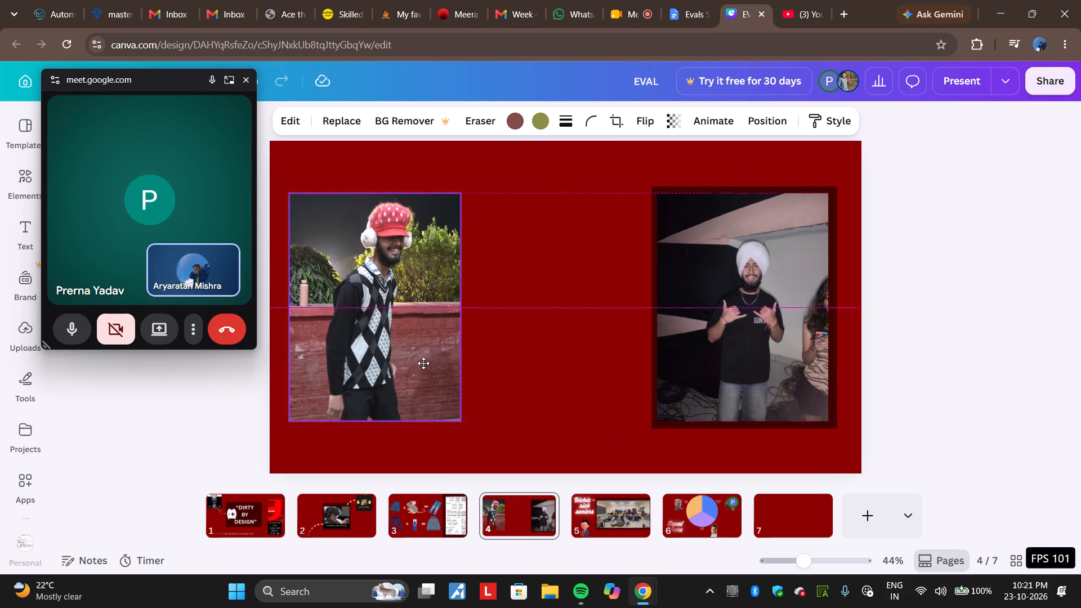
left_click_drag(423, 363, 421, 363)
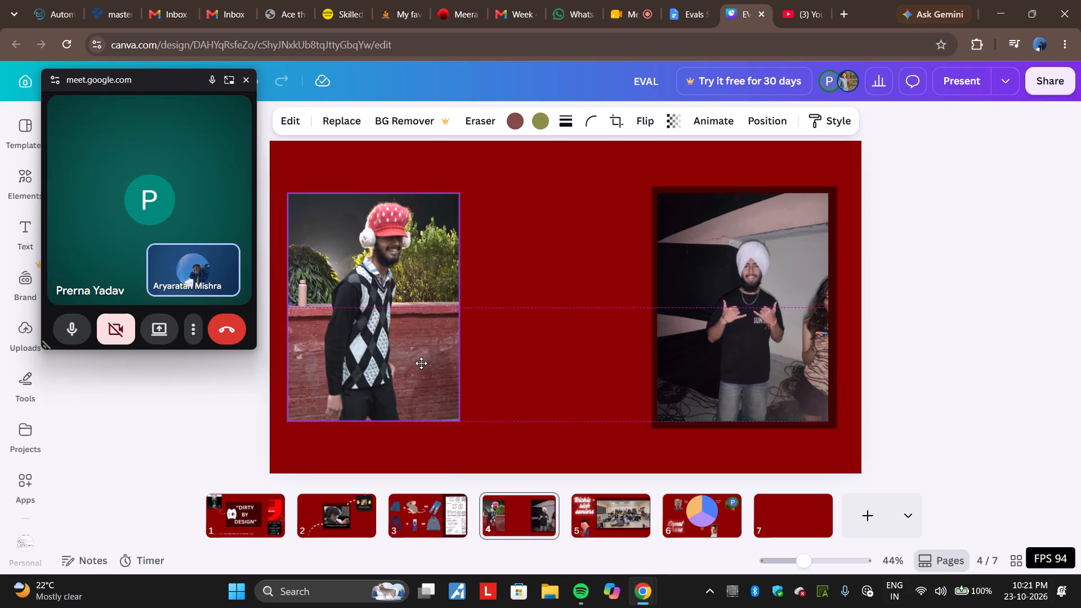
left_click_drag(421, 363, 423, 364)
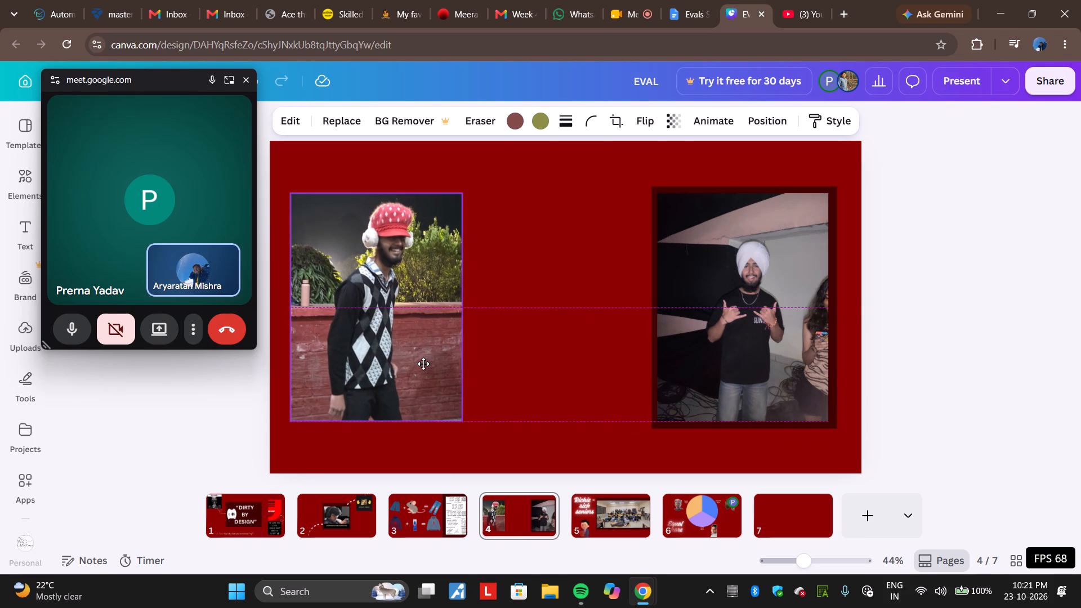
left_click_drag(423, 364, 430, 363)
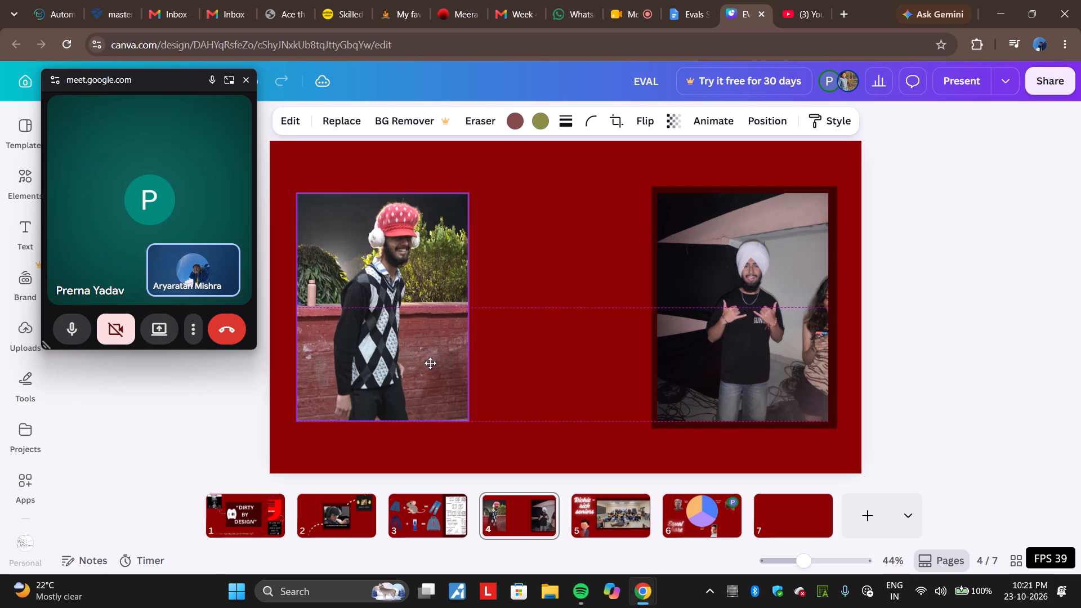
left_click_drag(430, 363, 425, 363)
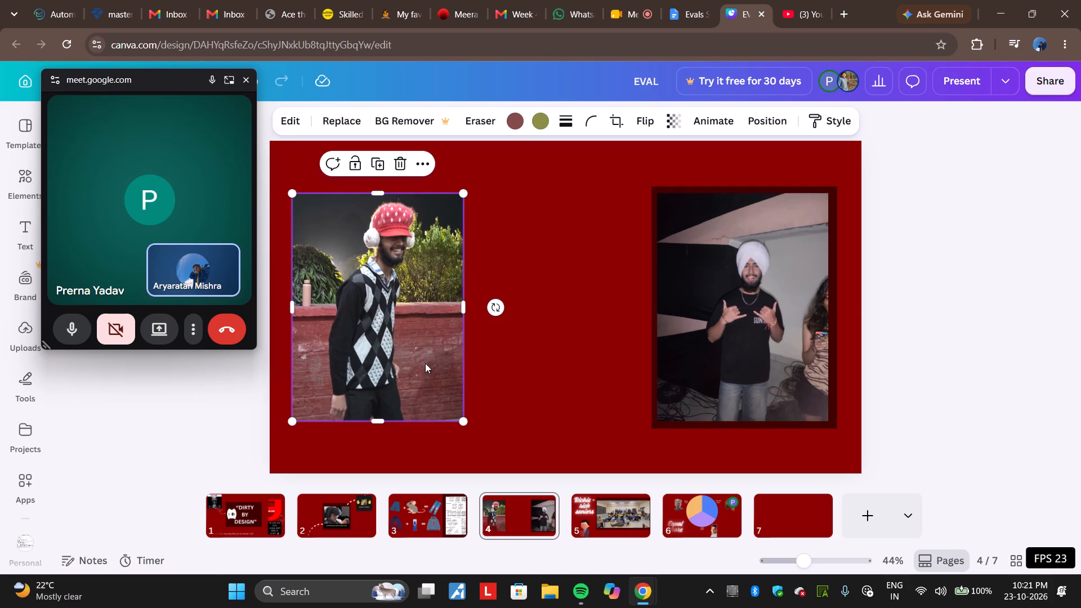
left_click(564, 312)
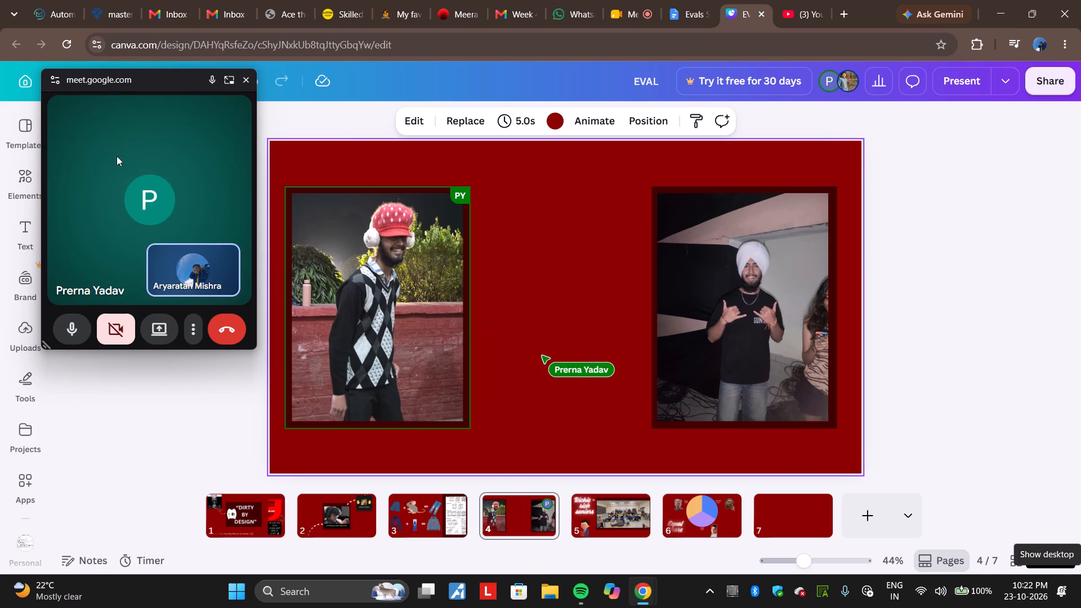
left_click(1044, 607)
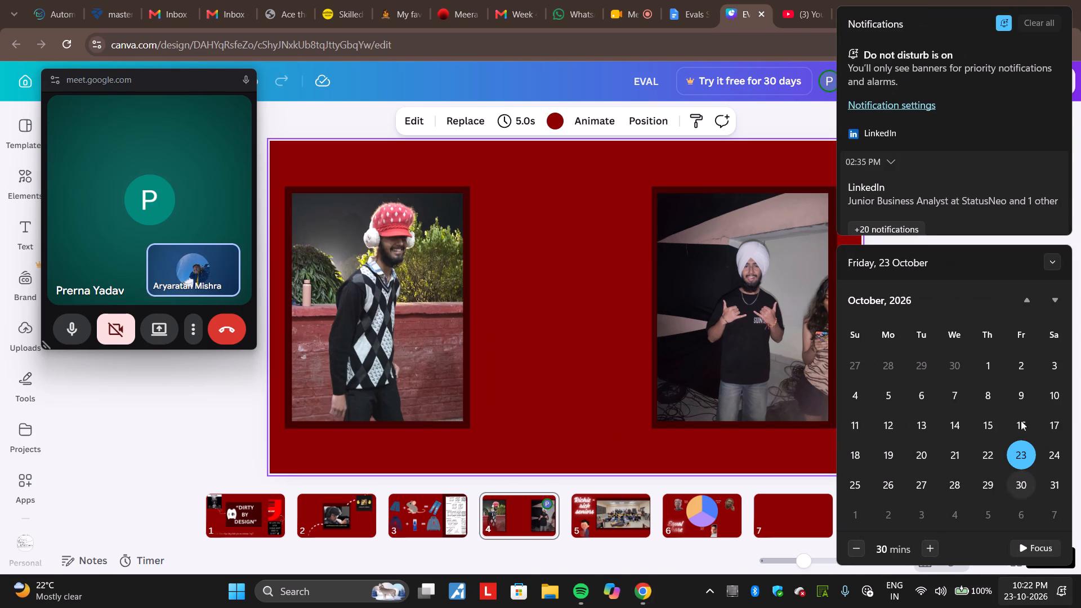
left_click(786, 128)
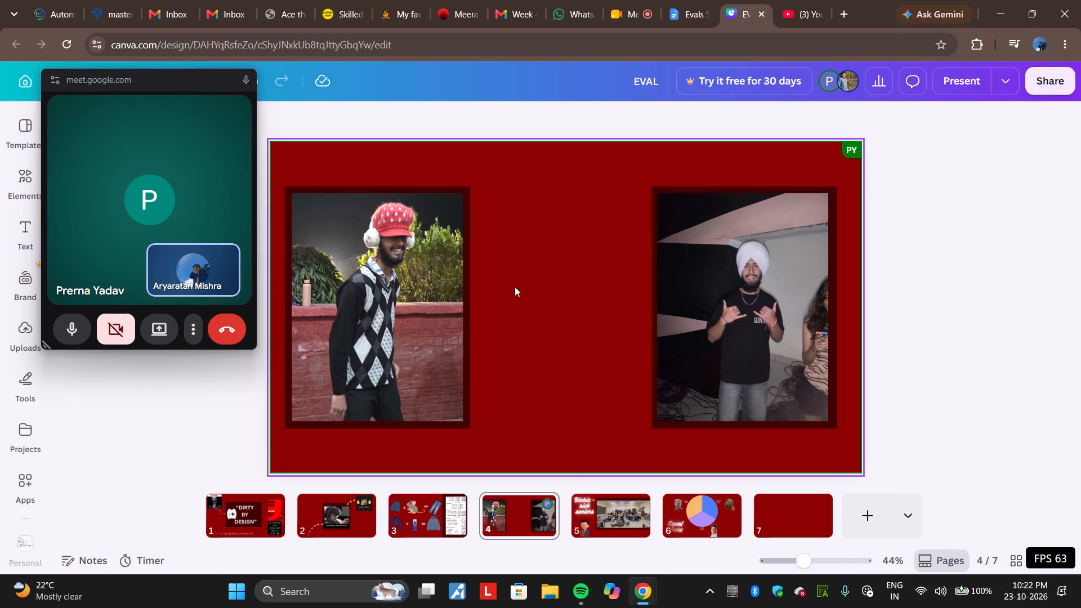
Examine slide 3 with the clothing equations against the two-photo slide 4, including the faded hoodie graphic.
left_click(439, 511)
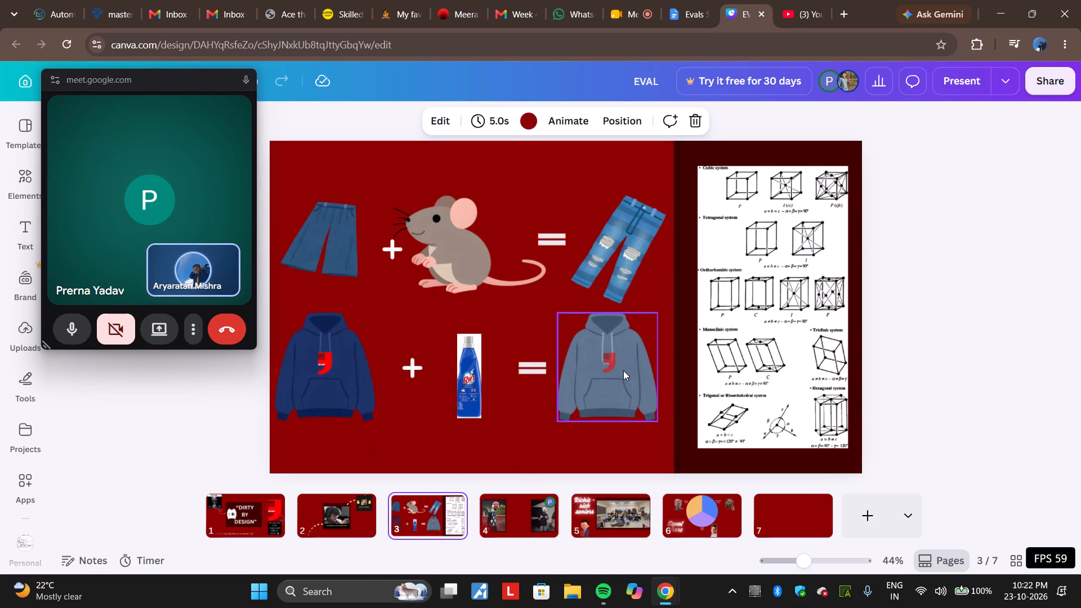
left_click(546, 516)
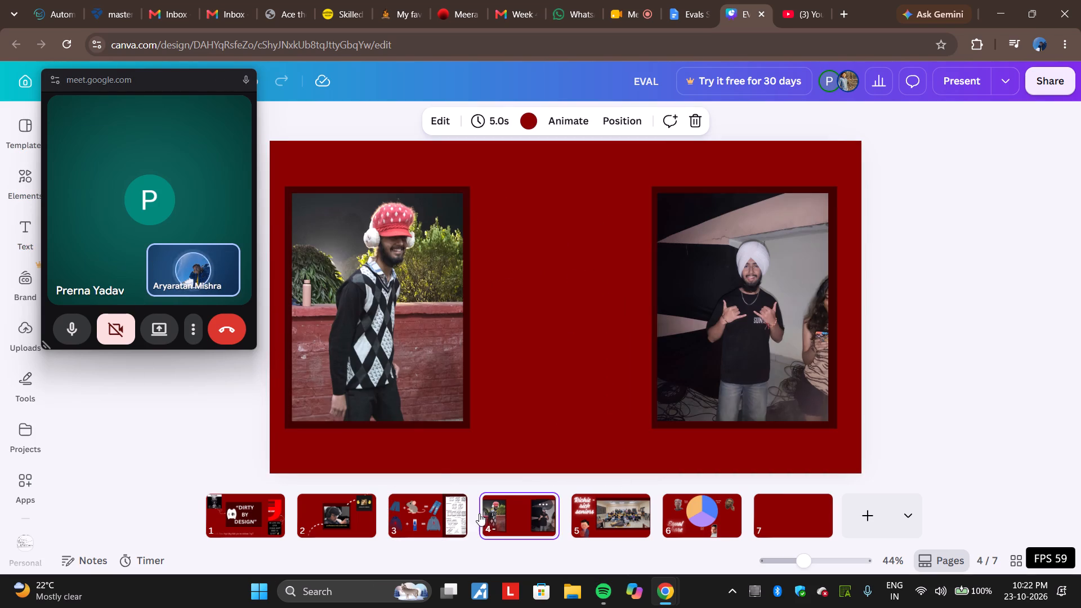
left_click(459, 516)
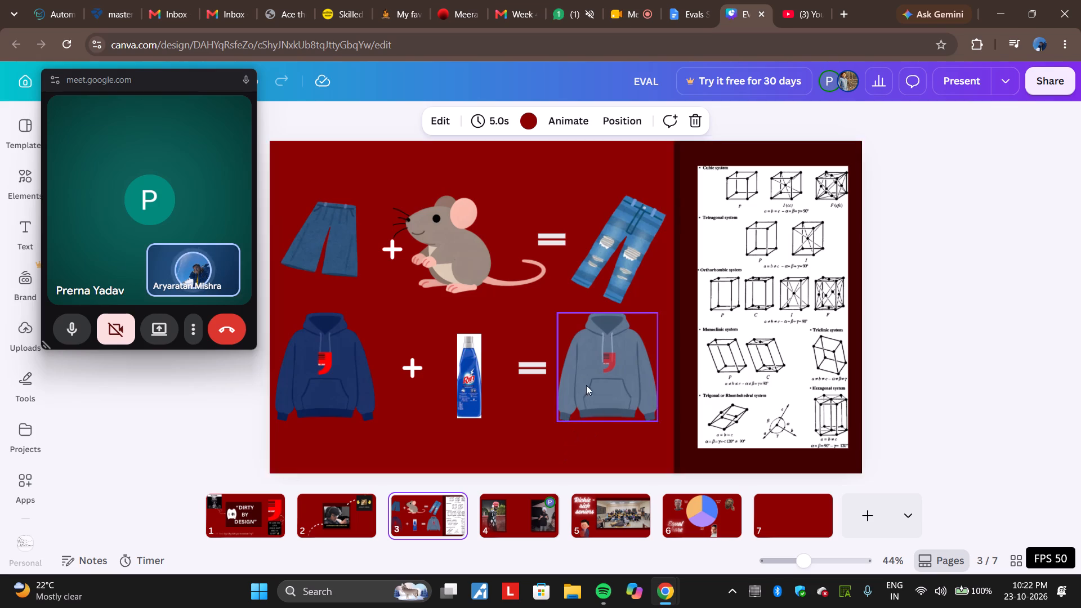
left_click(538, 509)
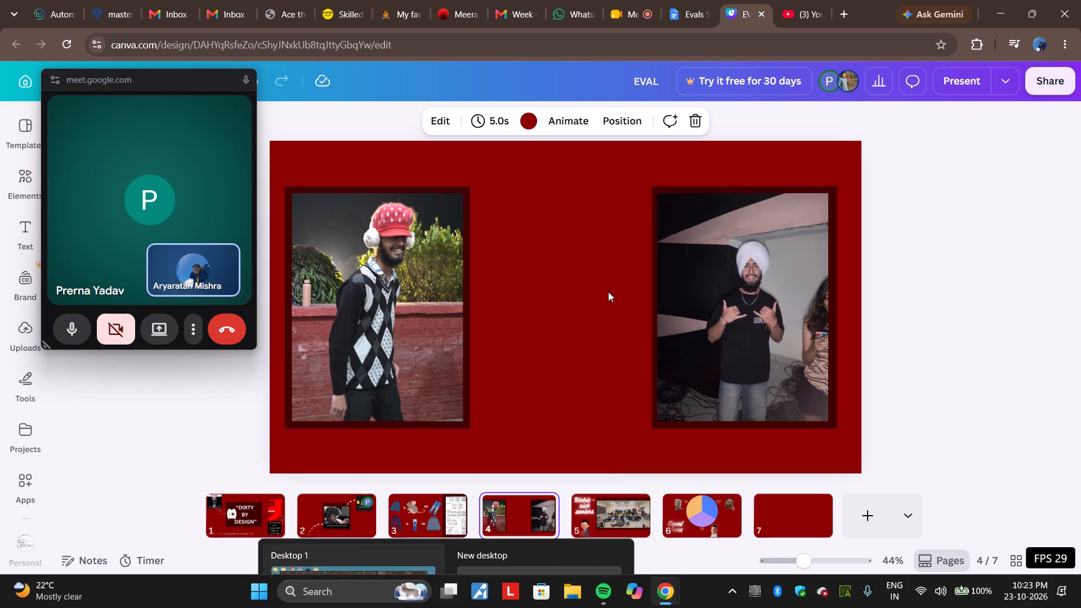
left_click(447, 514)
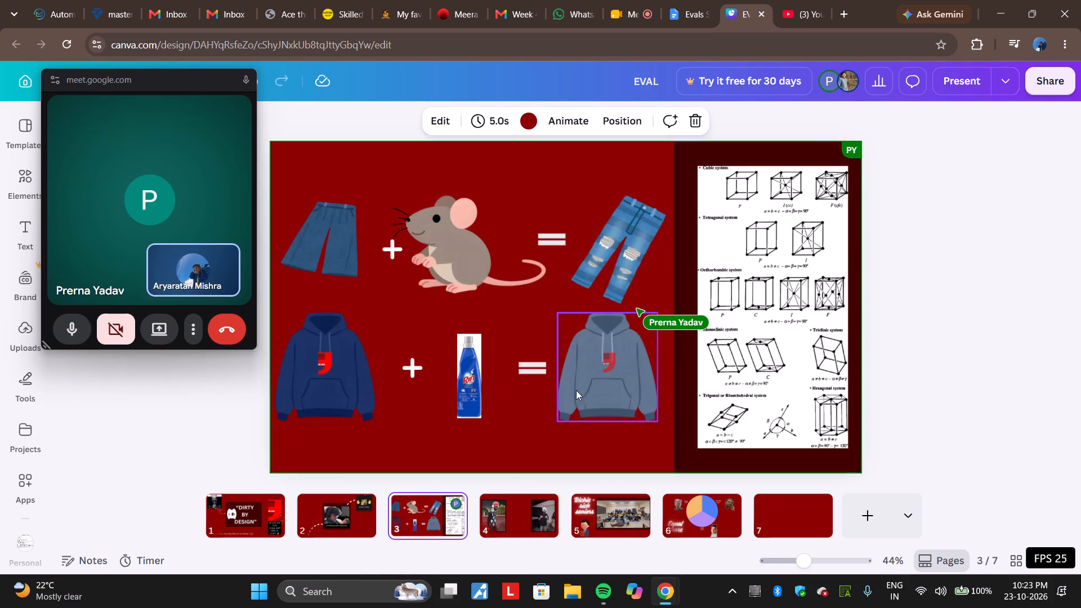
left_click(530, 512)
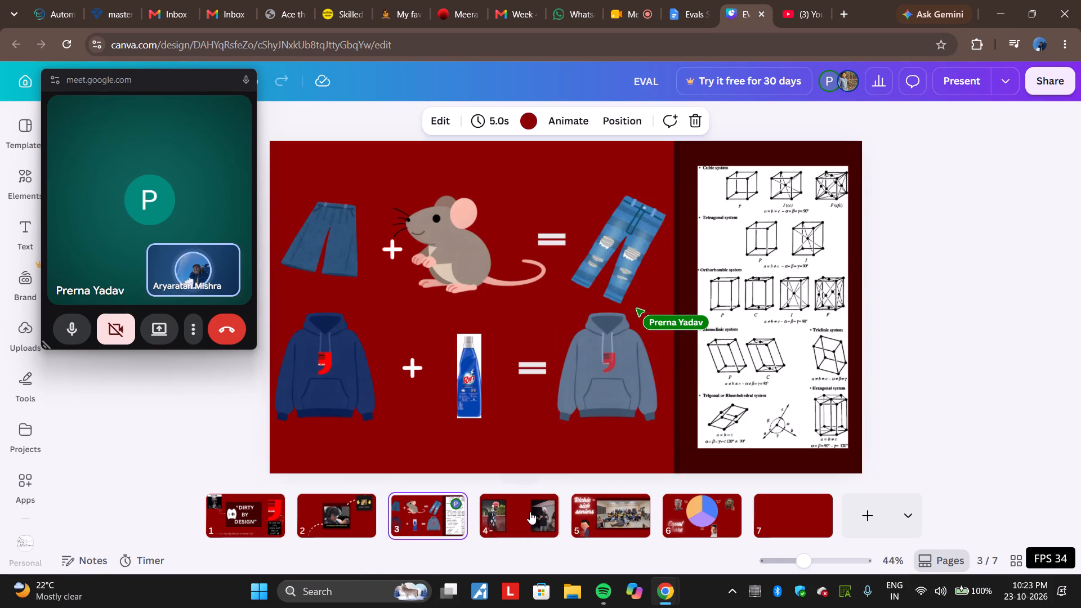
left_click_drag(596, 301, 592, 328)
left_click_drag(539, 293, 568, 314)
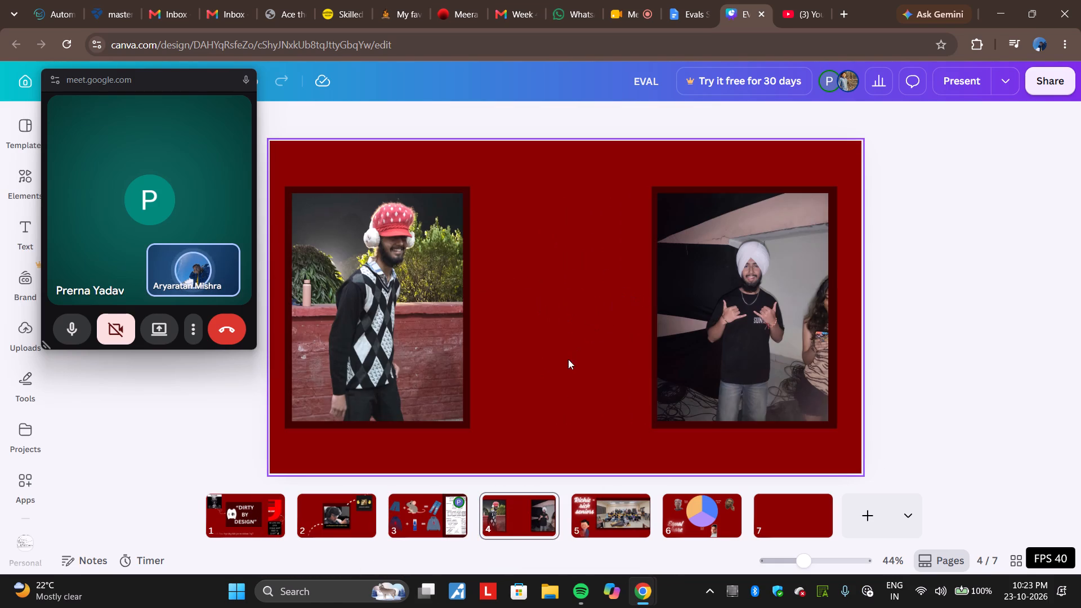
left_click(462, 507)
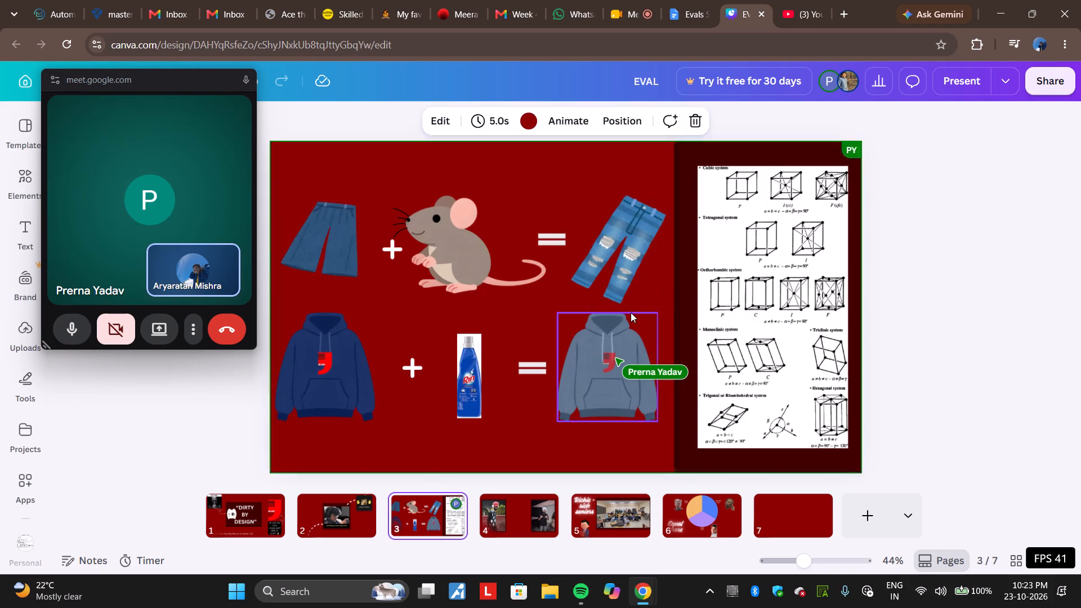
left_click_drag(324, 424, 538, 312)
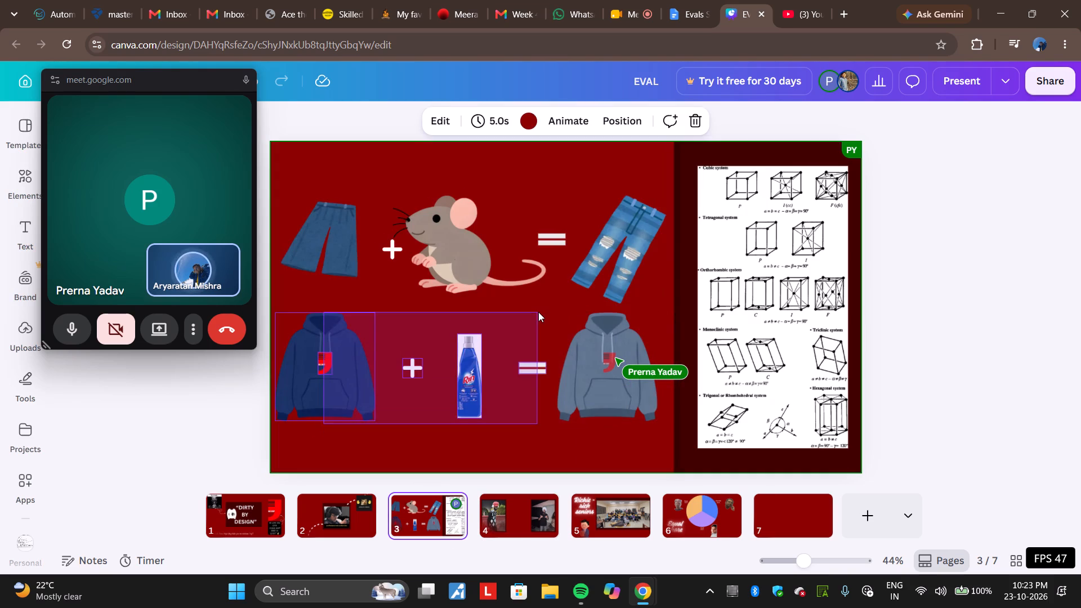
left_click_drag(538, 312, 497, 476)
left_click_drag(467, 459, 434, 467)
left_click(621, 346)
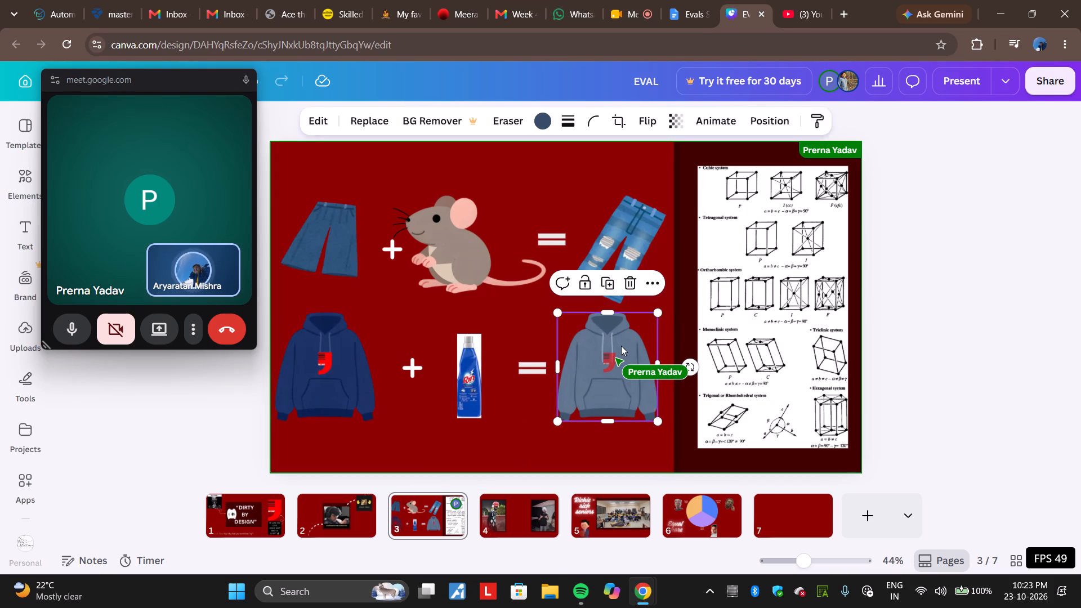
left_click(520, 447)
Look through slides 4 to 7 of the EVAL deck, ending on the blank last slide.
left_click(504, 531)
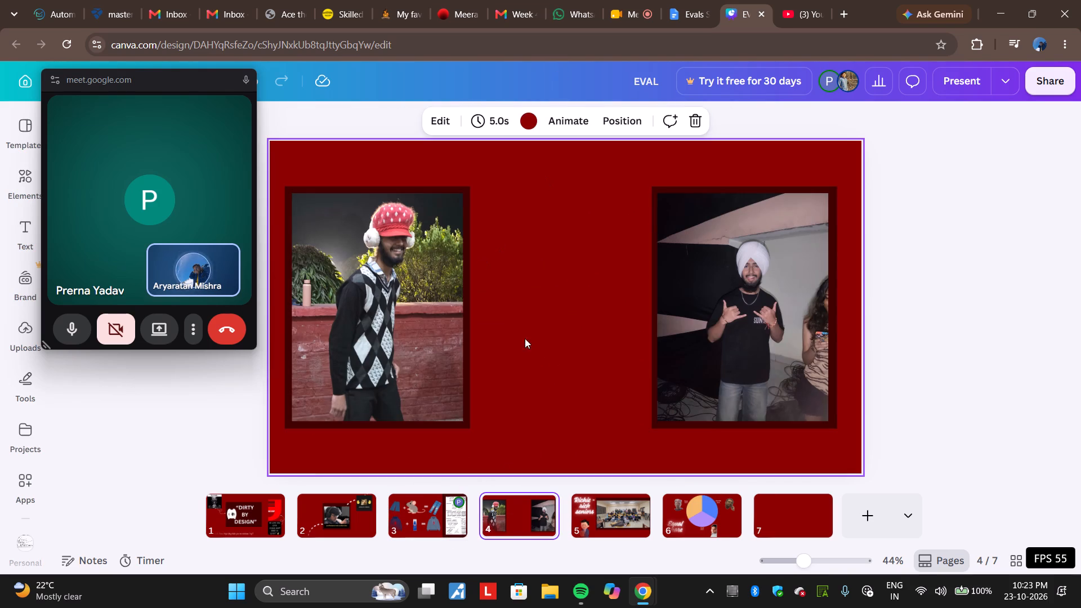
left_click(525, 308)
left_click(621, 509)
left_click(708, 509)
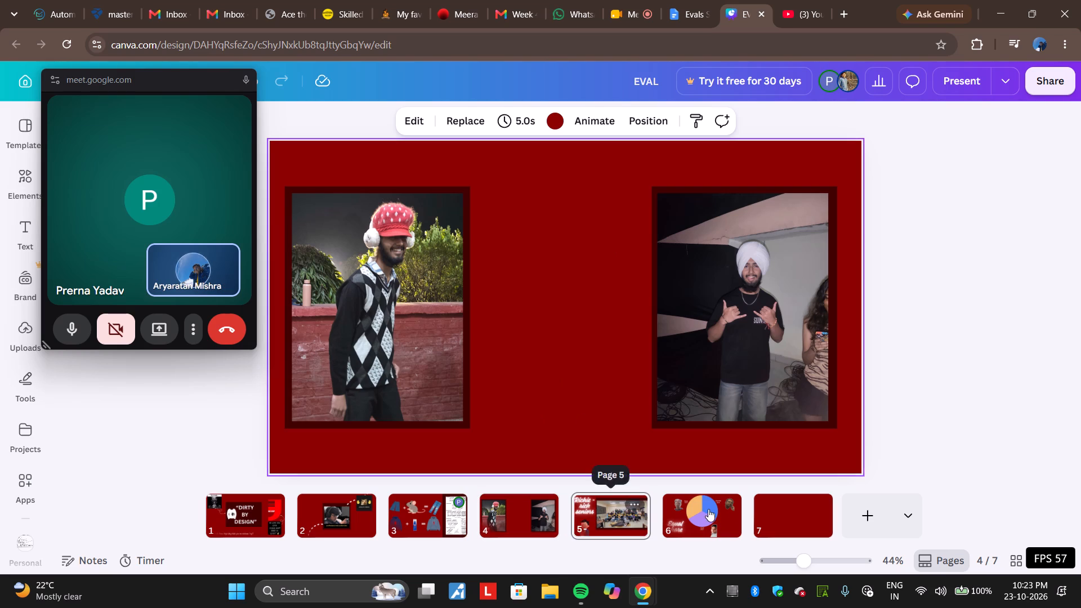
left_click_drag(780, 512, 795, 516)
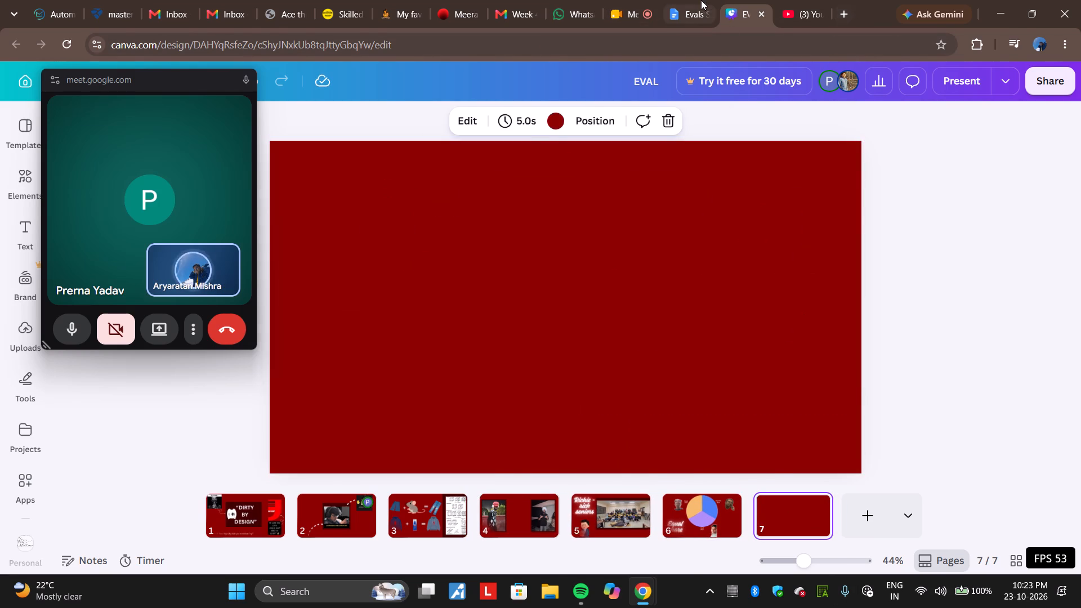
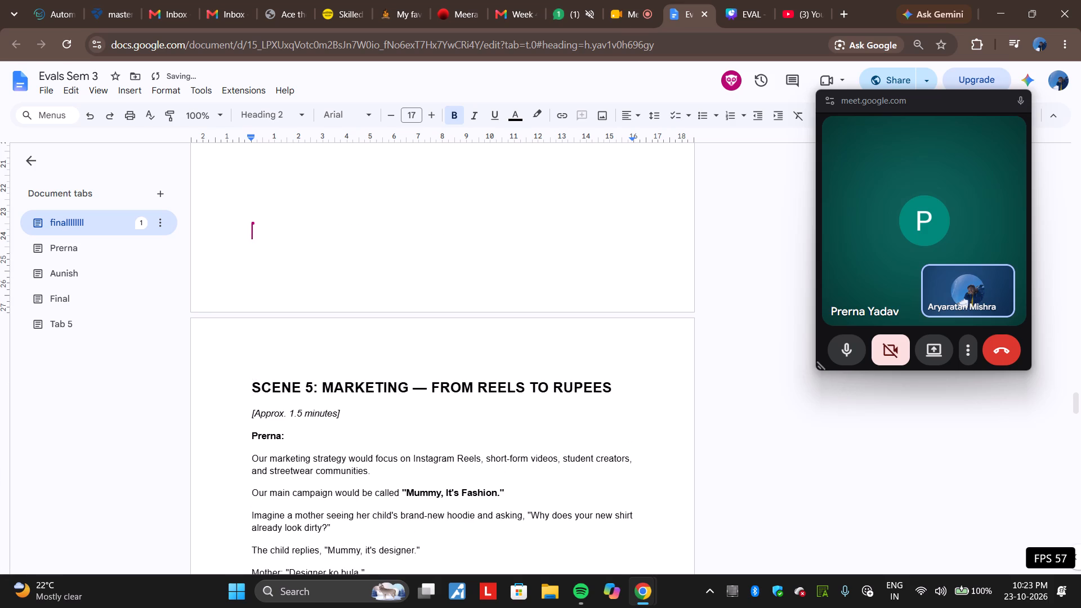
Review the Scene 5 marketing script, placing the cursor in the opening paragraph about Instagram Reels and student creators.
scroll(575, 405, "down", 3)
left_click(394, 254)
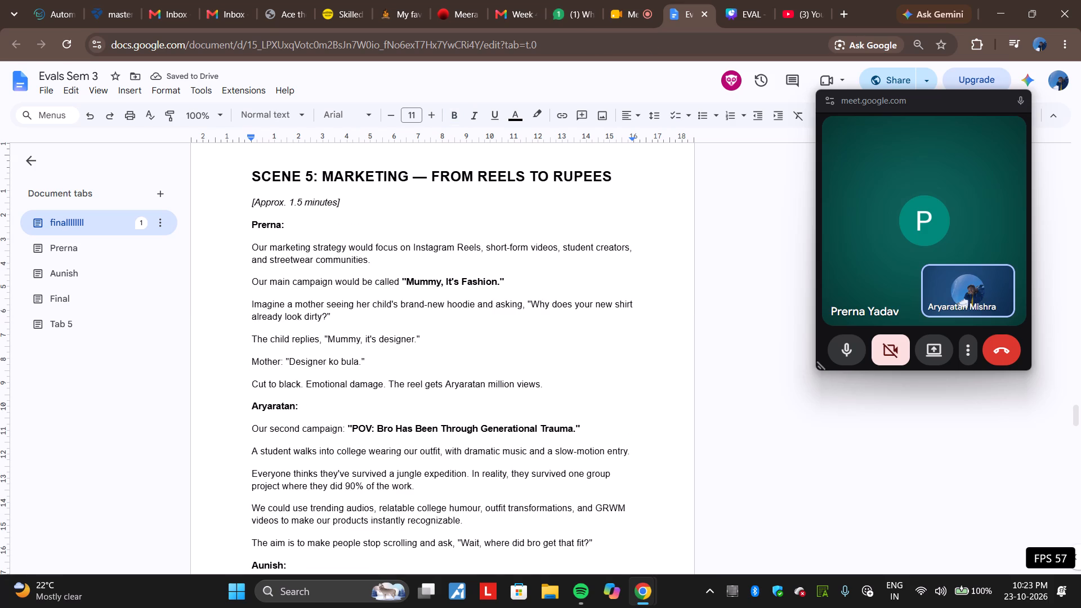
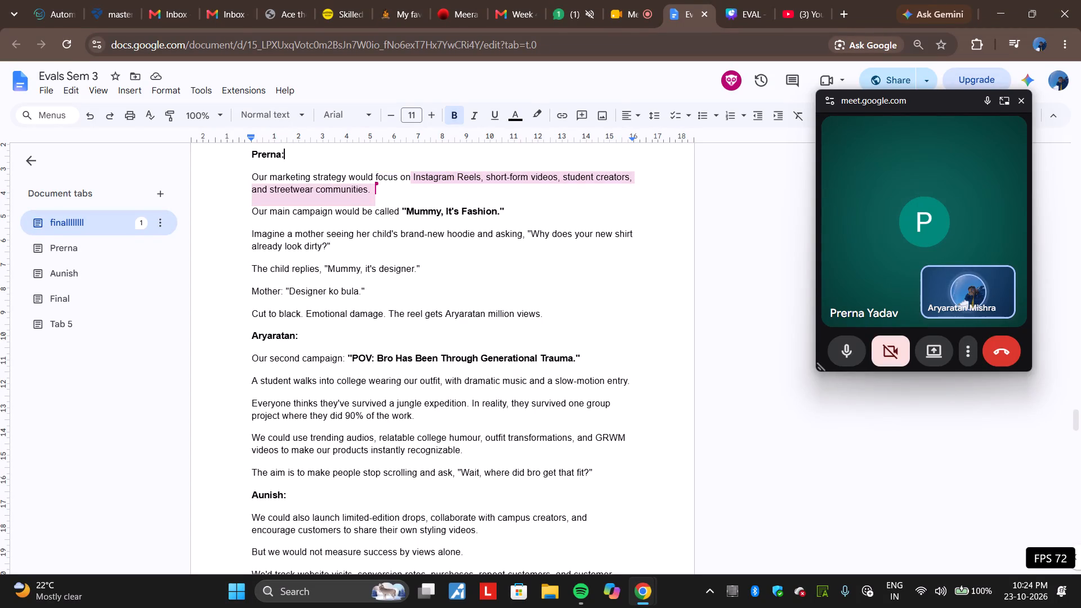
Replace "short-form videos" with "Senior exploitation" in Prerna's marketing strategy line of the script.
left_click_drag(488, 176, 556, 178)
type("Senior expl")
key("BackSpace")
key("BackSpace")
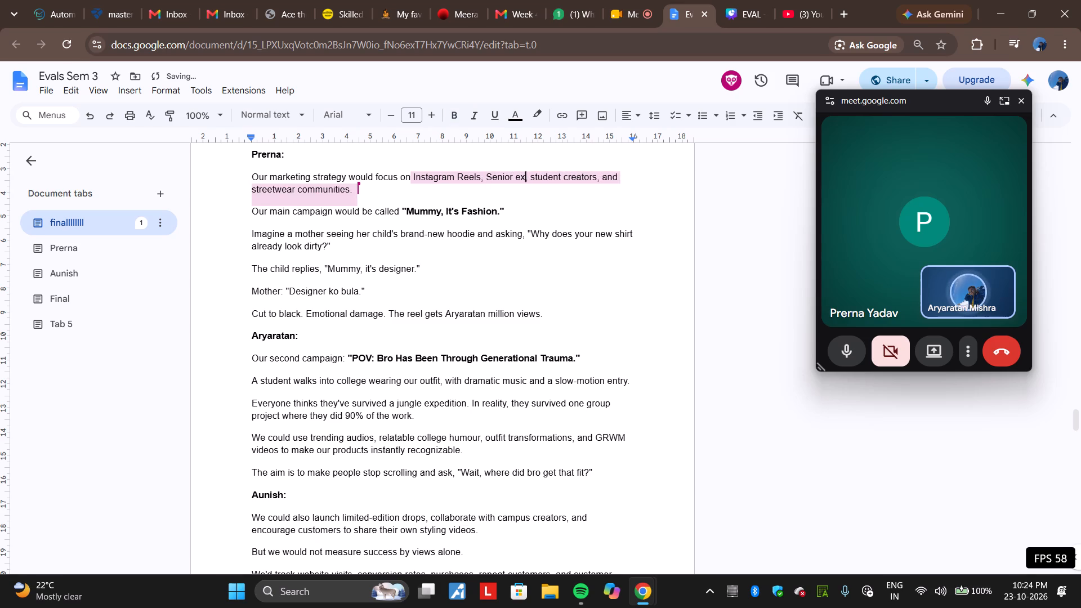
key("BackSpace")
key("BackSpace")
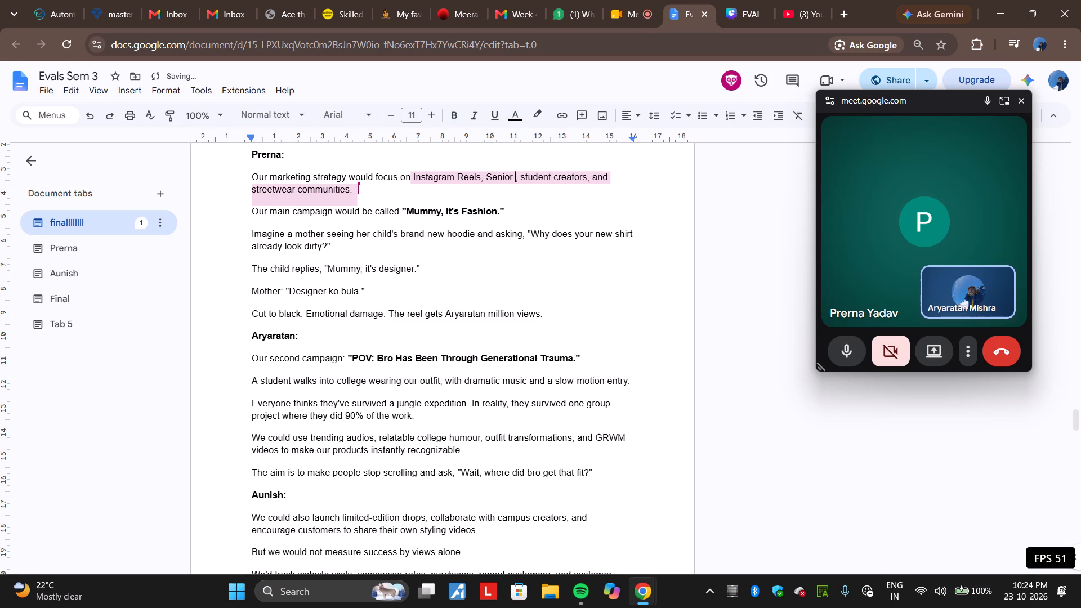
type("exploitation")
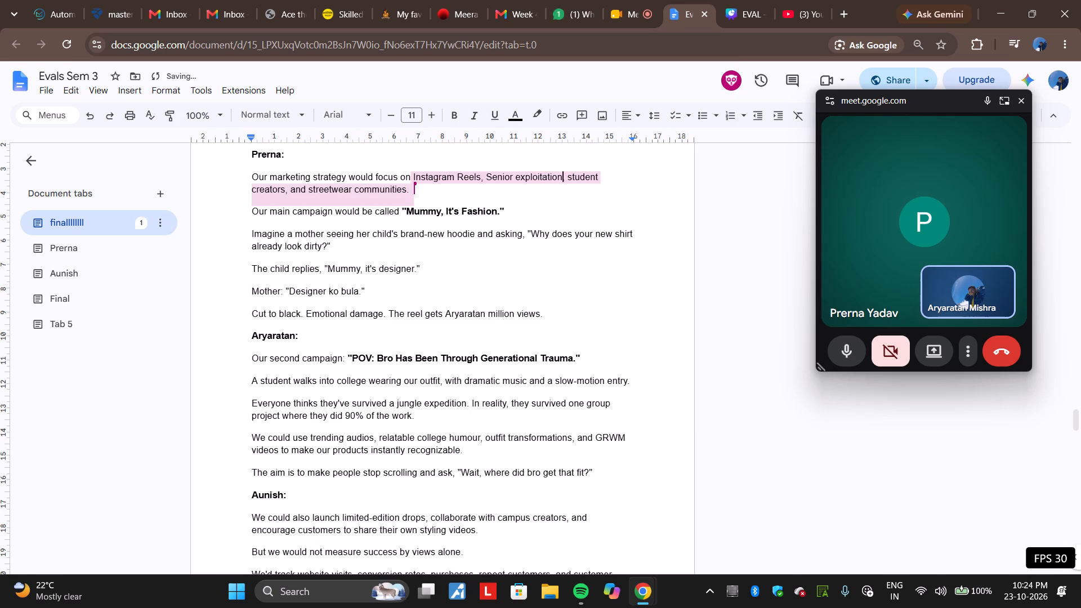
Replace "student creators" in the same marketing strategy line with the words Junior "interactions, with an opening quotation mark before interactions.
left_click_drag(282, 191, 247, 195)
key("BackSpace")
key("BackSpace")
key("Right")
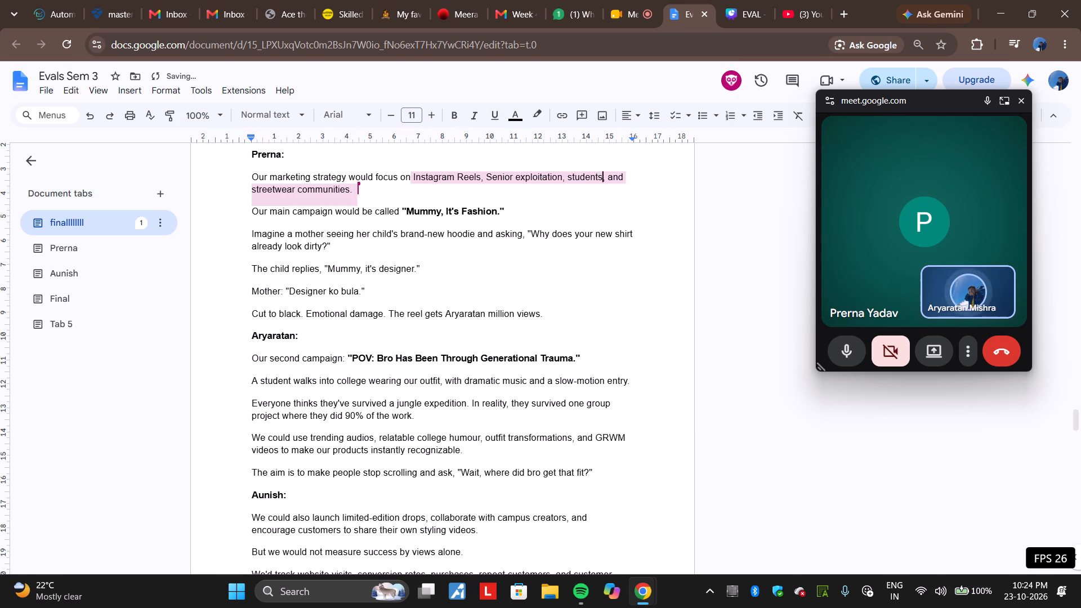
key("BackSpace")
key("BackSpace")
key("BackSpace")
key("BackSpace")
key("BackSpace")
key("BackSpace")
key("BackSpace")
key("BackSpace")
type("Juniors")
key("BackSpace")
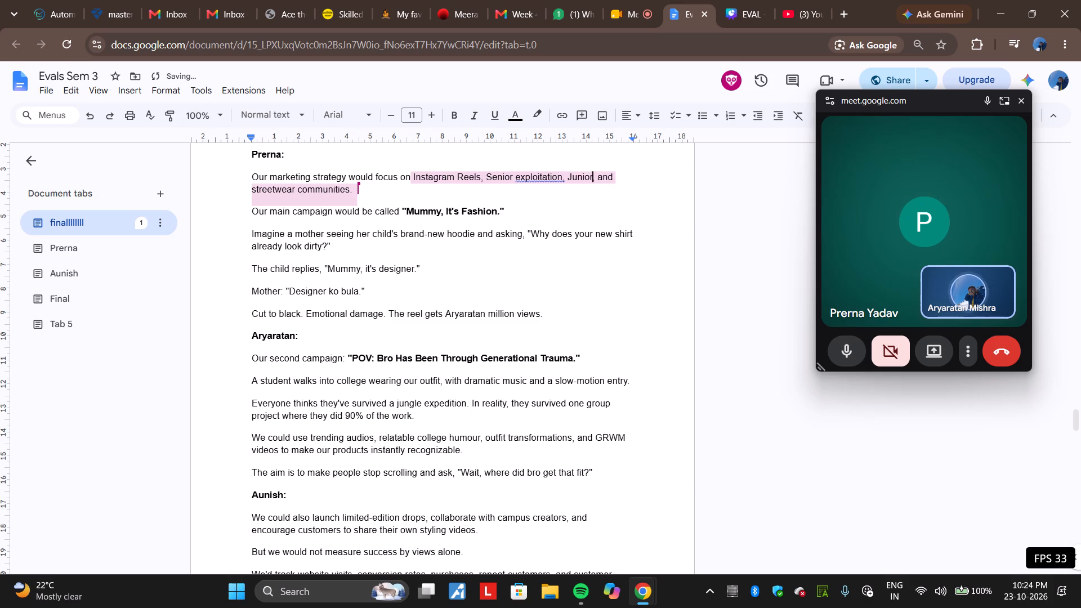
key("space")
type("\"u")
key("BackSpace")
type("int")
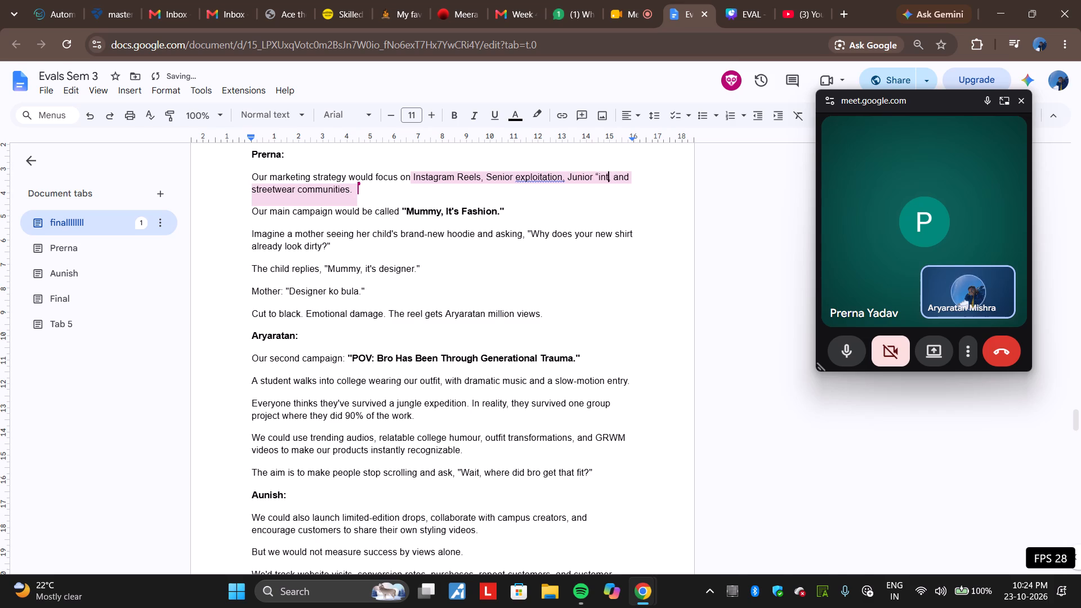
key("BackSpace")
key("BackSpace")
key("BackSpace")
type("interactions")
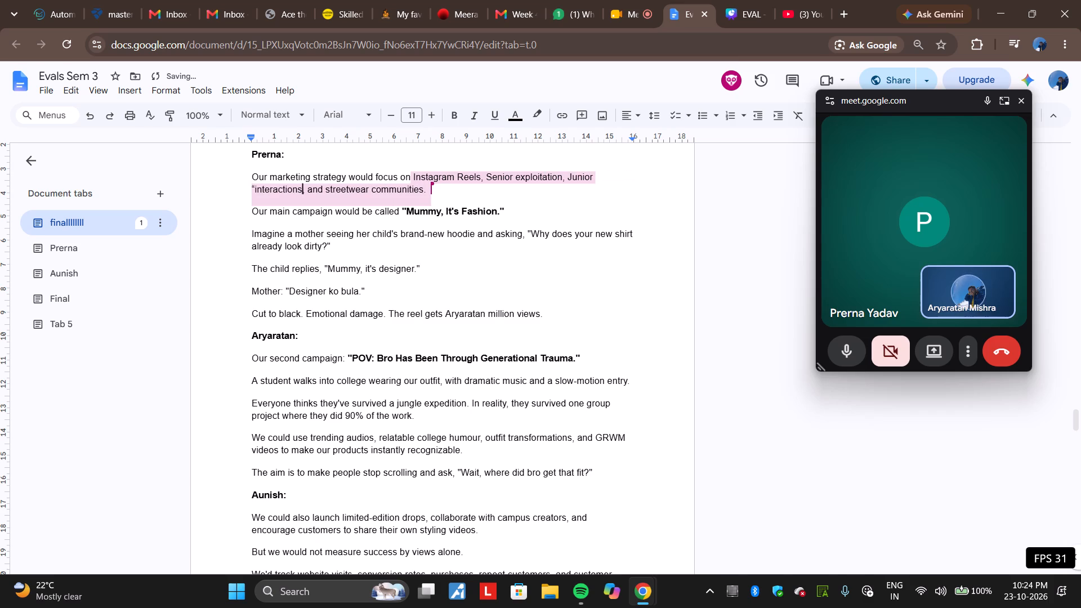
Close the quotation after Junior "interactions" in Prerna's marketing strategy line and add "(air quote)".
type("\" (air quote")
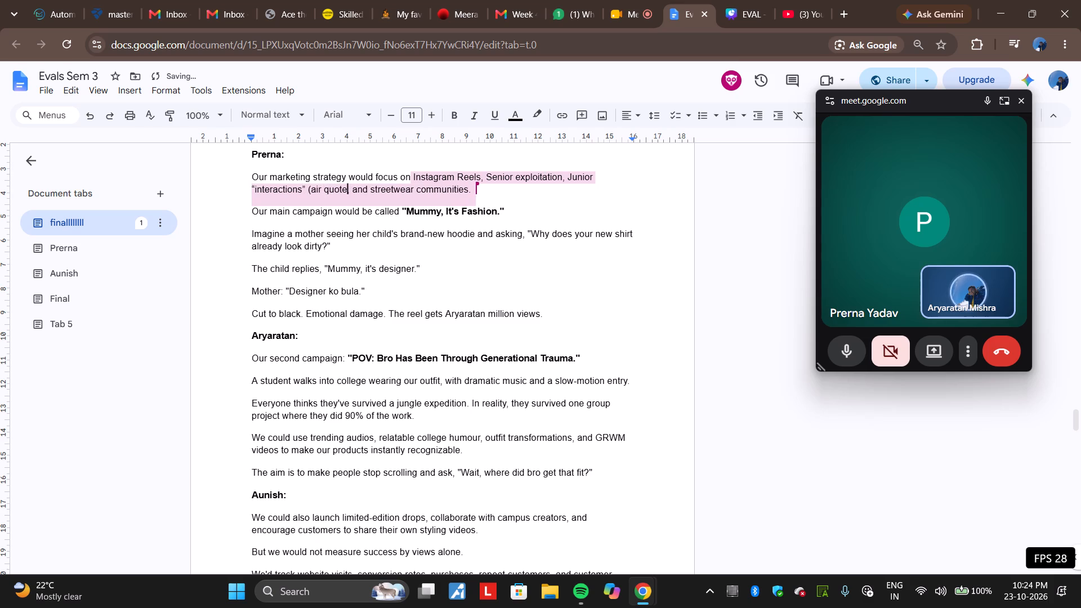
key("shift+parenright")
Replace "streetwear communities" at the end of the marketing strategy sentence with "the cool mic.drop club".
key("Right")
key("Right")
key("Right")
key("Right")
key("Right")
key("Right")
key("Right")
key("Right")
key("Right")
key("Right")
key("Right")
key("Right")
key("Right")
key("Right")
key("Right")
key("Right")
key("Right")
key("Right")
key("Right")
key("Right")
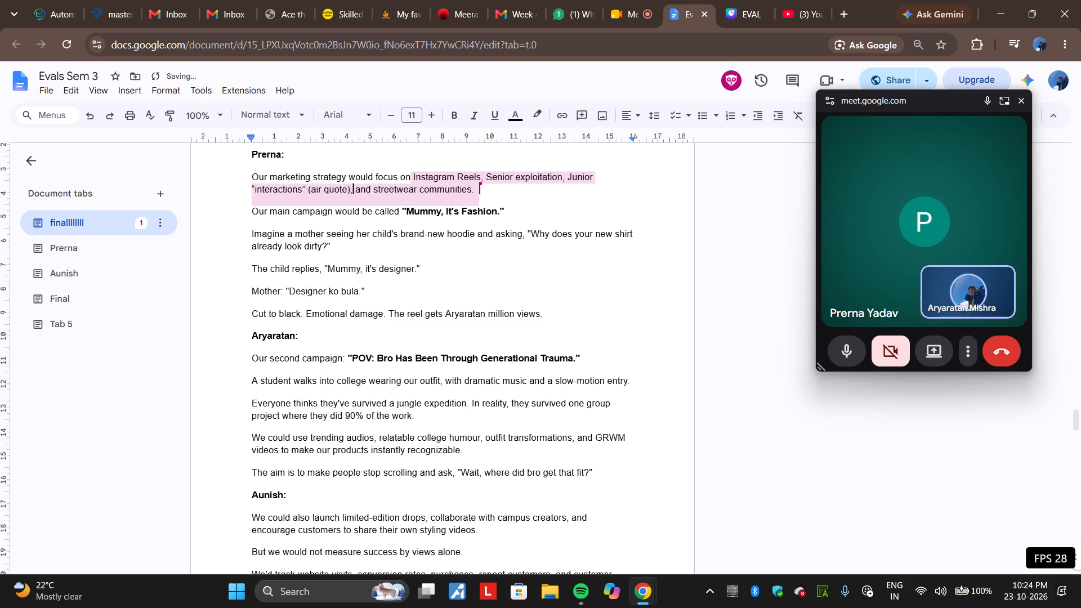
key("Right")
key("Right")
key("BackSpace")
key("BackSpace")
key("BackSpace")
key("BackSpace")
key("BackSpace")
key("BackSpace")
key("BackSpace")
key("BackSpace")
key("BackSpace")
key("BackSpace")
key("BackSpace")
key("BackSpace")
key("BackSpace")
key("BackSpace")
key("BackSpace")
key("BackSpace")
key("BackSpace")
key("BackSpace")
key("BackSpace")
key("BackSpace")
key("BackSpace")
key("BackSpace")
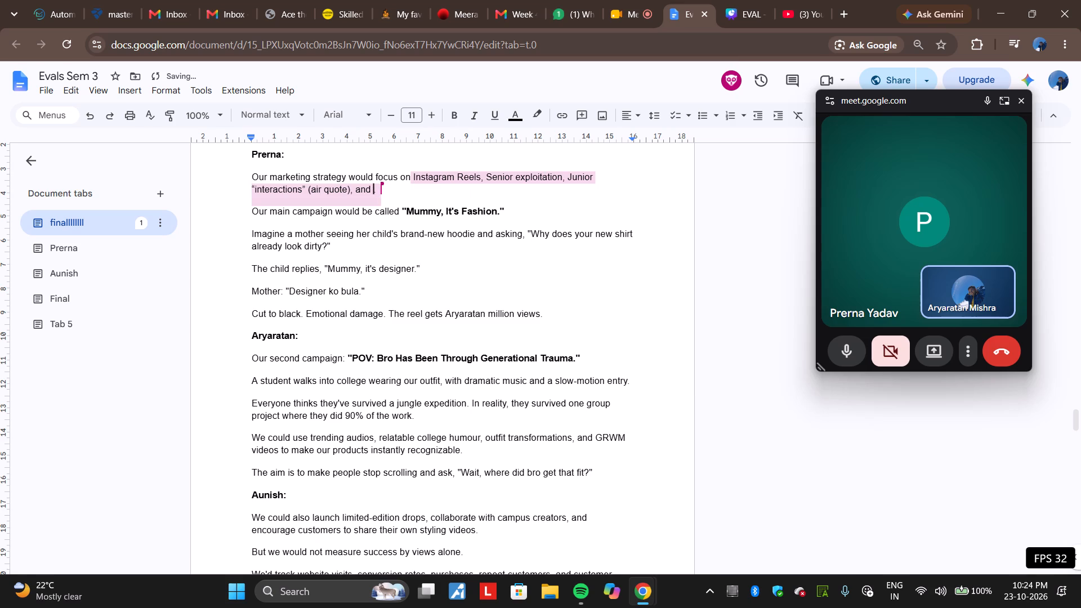
type("the col")
key("BackSpace")
key("o")
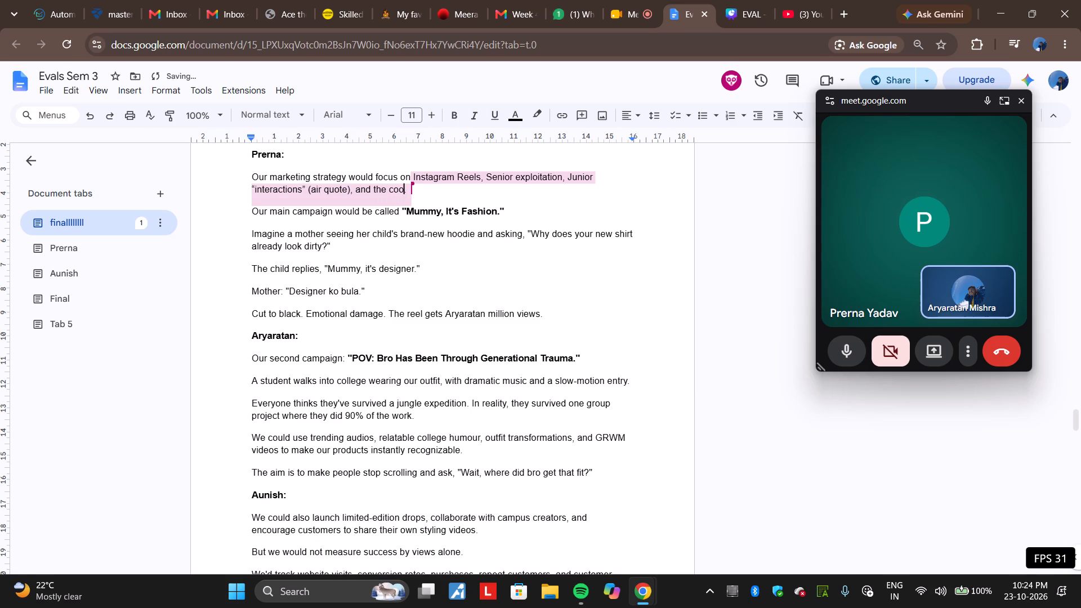
type("l mic.drop club")
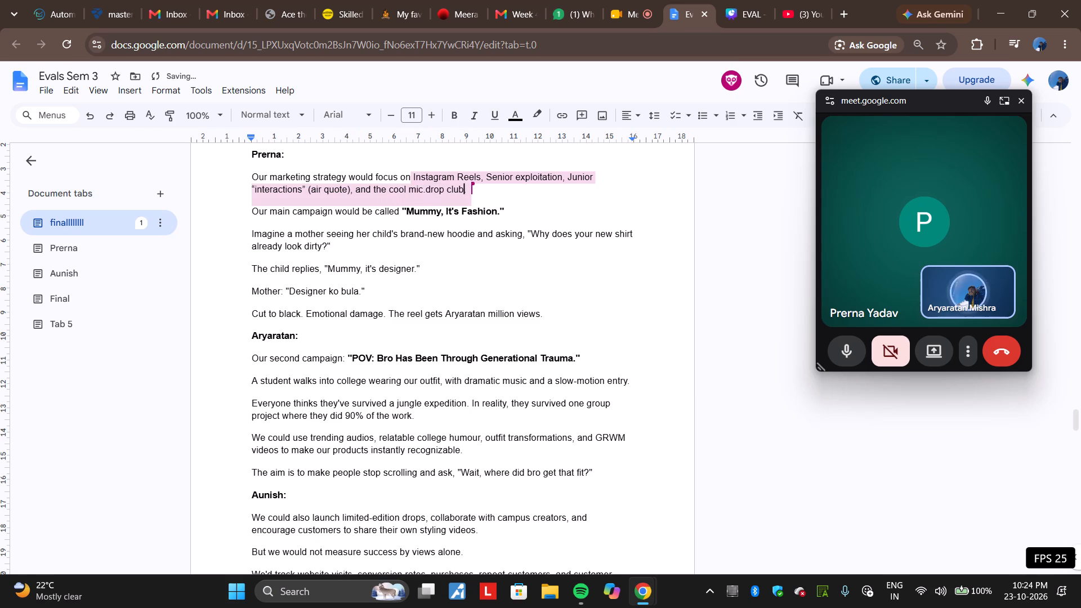
left_click(263, 229)
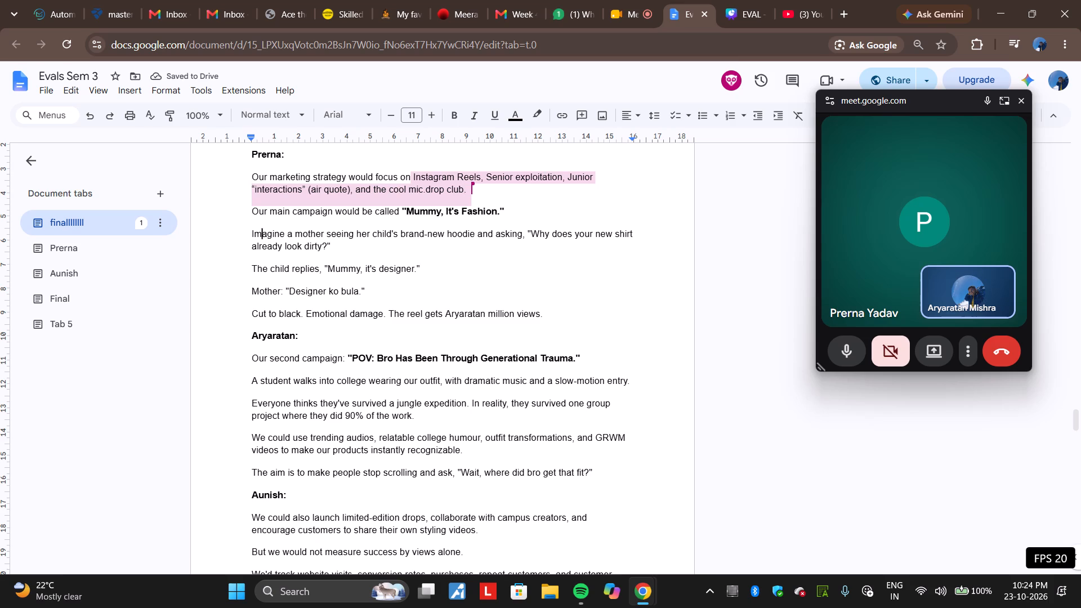
left_click_drag(494, 181, 493, 175)
left_click(493, 175)
Reword the ending of the marketing strategy sentence to read "the coolest club, mic.drop".
left_click(401, 192)
left_click(404, 192)
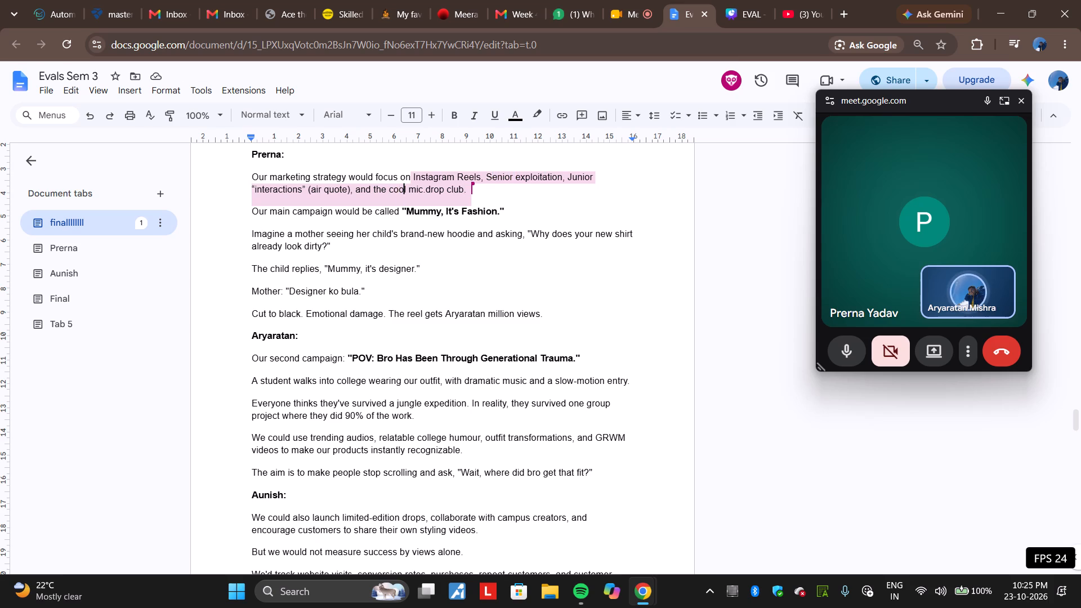
key("Right")
type("est")
key("space")
type("club,")
key("Right")
key("Right")
key("Right")
key("Right")
key("Right")
key("Right")
key("Right")
key("Right")
key("Right")
key("Right")
key("Right")
key("Right")
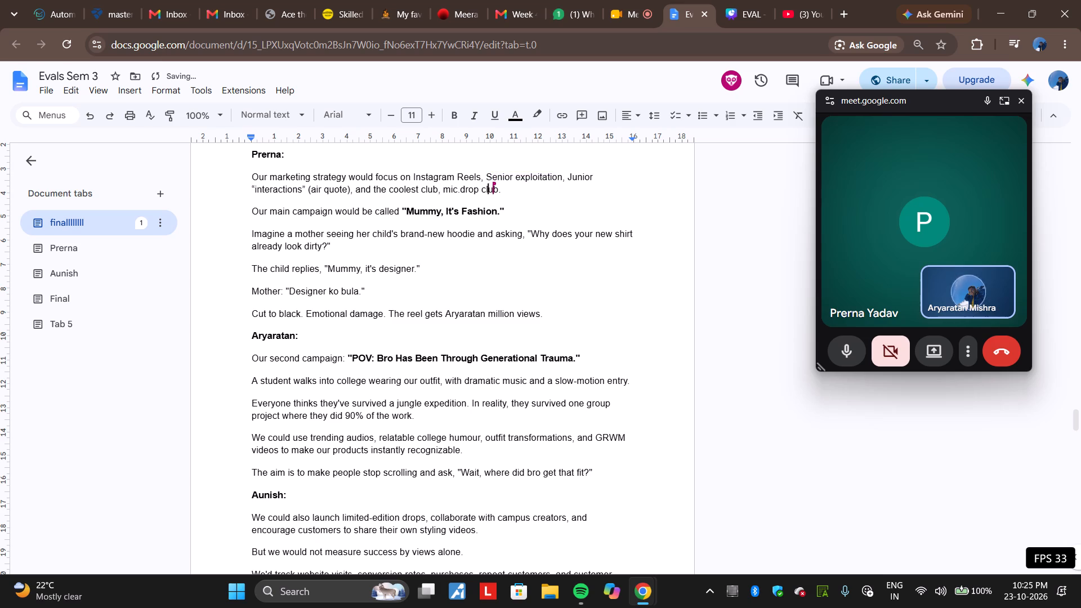
key("Right")
key("Right")
key("Right")
key("Left")
key("BackSpace")
key("BackSpace")
key("BackSpace")
key("BackSpace")
key("BackSpace")
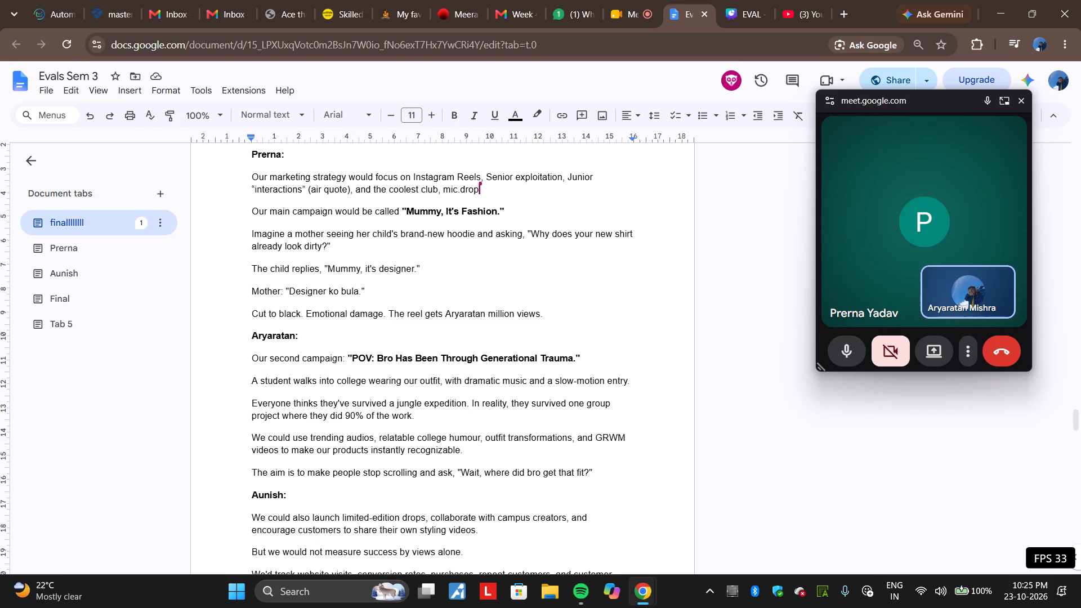
Rename the main campaign in Prerna's section to "Seniorsss, It's Fashion!".
left_click_drag(406, 208, 439, 213)
key("shift+a")
key("BackSpace")
type("Seniorsss")
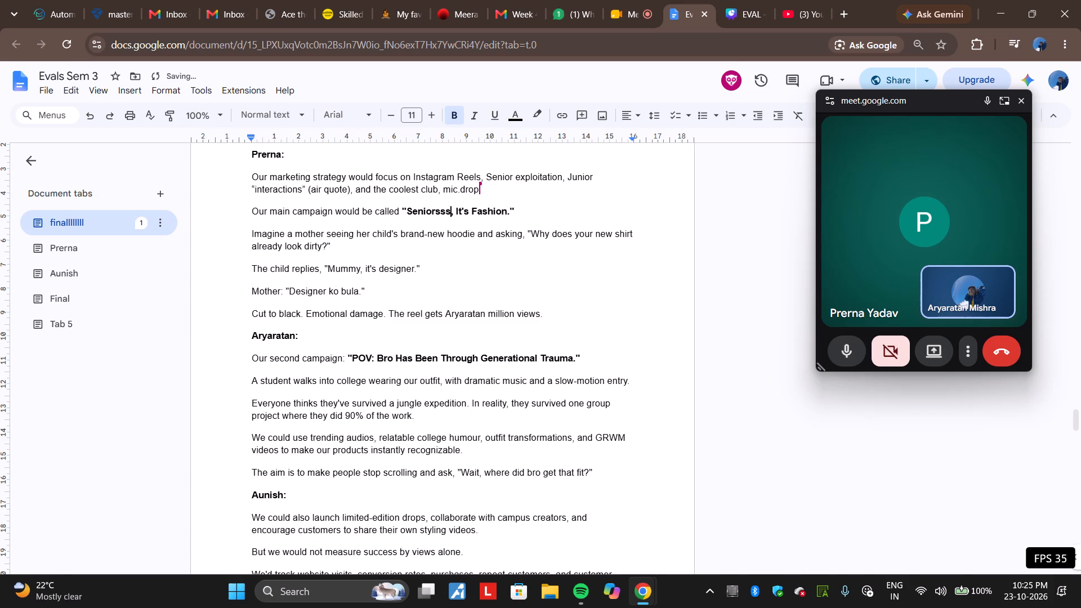
key("Right")
key("Right")
key("Right")
key("Right")
key("Right")
key("Right")
key("Right")
key("Right")
key("Right")
key("Right")
key("Right")
key("Right")
key("Right")
key("Right")
key("Right")
key("BackSpace")
key("shift+exclam")
In the sentence beginning "Imagine a", replace "mother" with "senior" and "her" with "his".
left_click(319, 230)
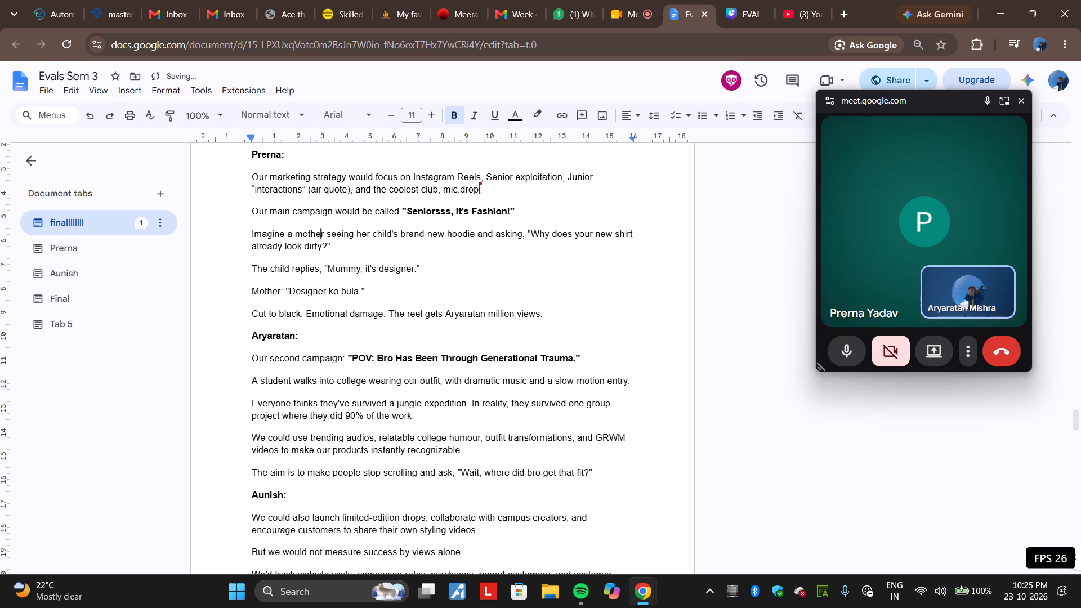
double_click(319, 230)
type("senior")
key("space")
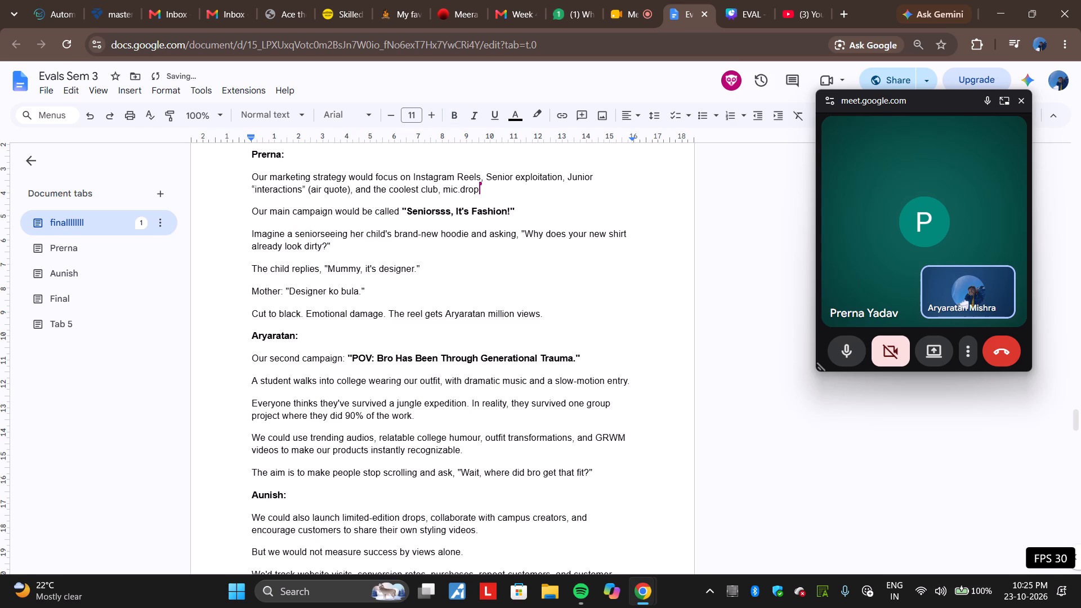
key("Right")
key("Right")
key("Right")
key("Right")
key("Right")
key("Right")
key("Right")
key("Right")
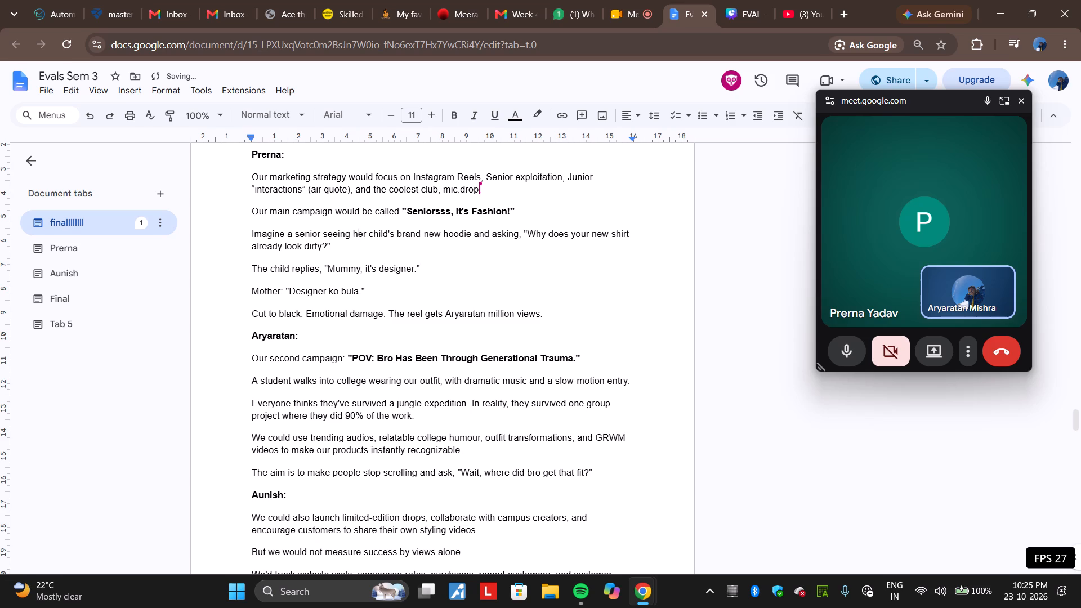
key("Right")
key("Right")
key("BackSpace")
key("BackSpace")
type("is")
Replace "child" with "batchamte" before the possessive in the same "Imagine a senior" sentence.
key("Right")
key("Right")
key("Right")
key("Right")
key("Right")
key("Right")
key("Right")
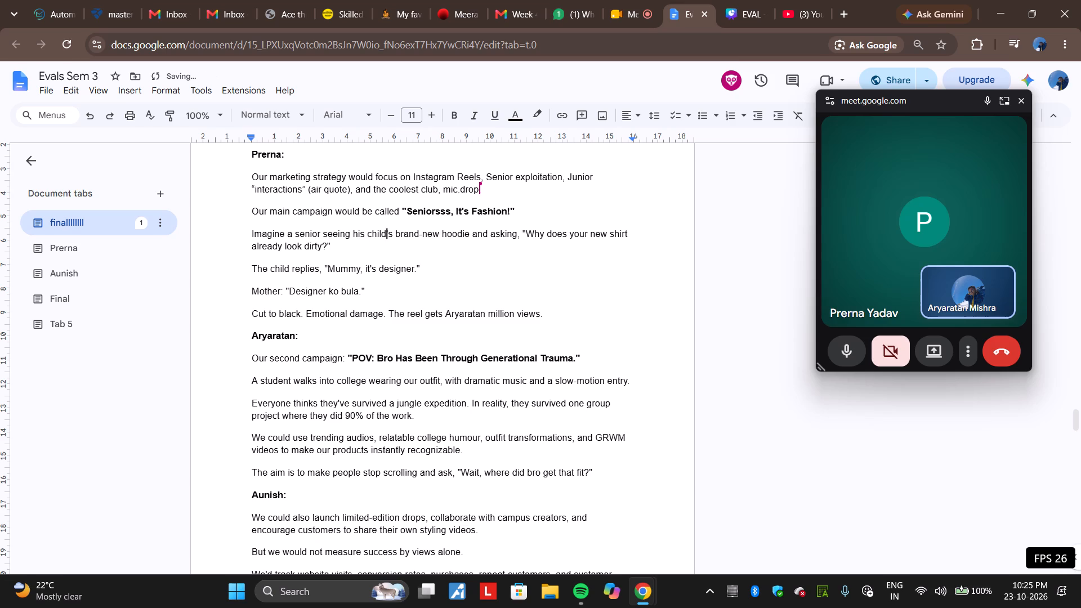
key("Left")
key("BackSpace")
key("BackSpace")
key("BackSpace")
key("BackSpace")
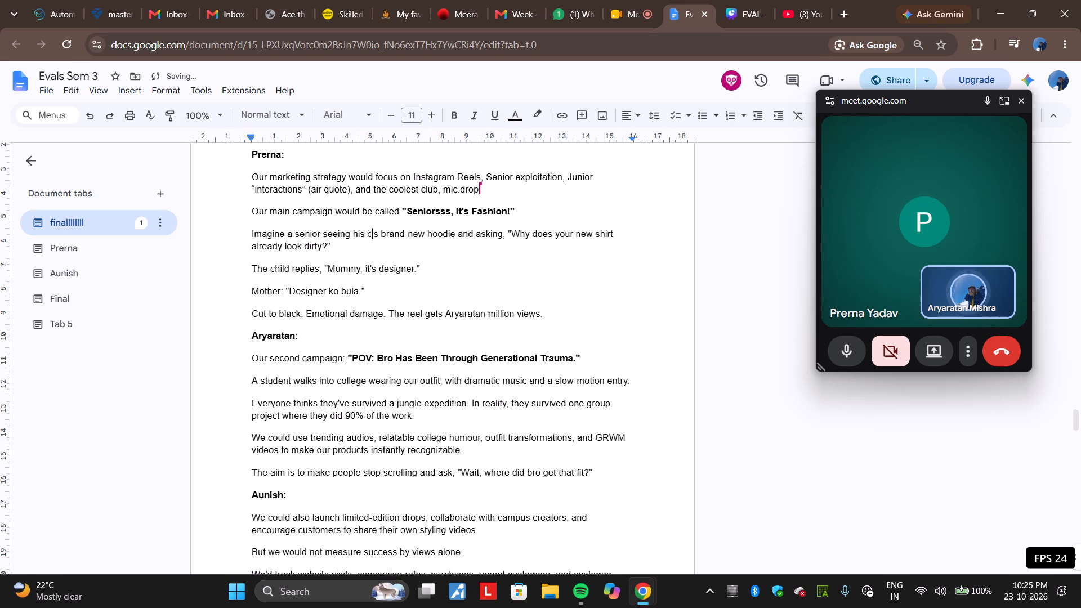
key("BackSpace")
type("batchamte")
left_click(564, 225)
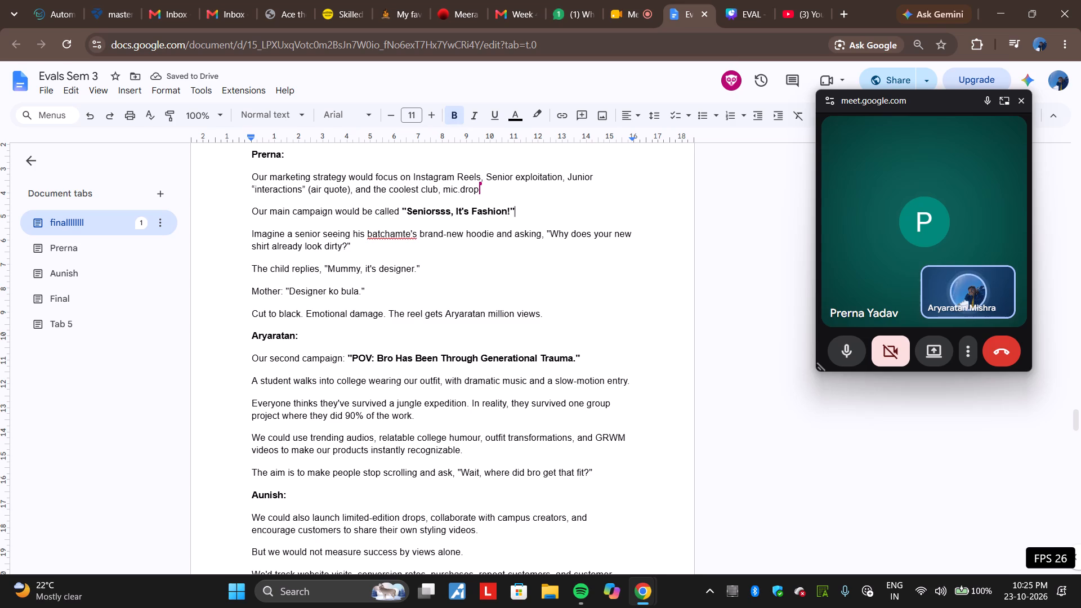
Change the opening "The child replies" of the designer line in Prerna's section to "They reply".
double_click(285, 267)
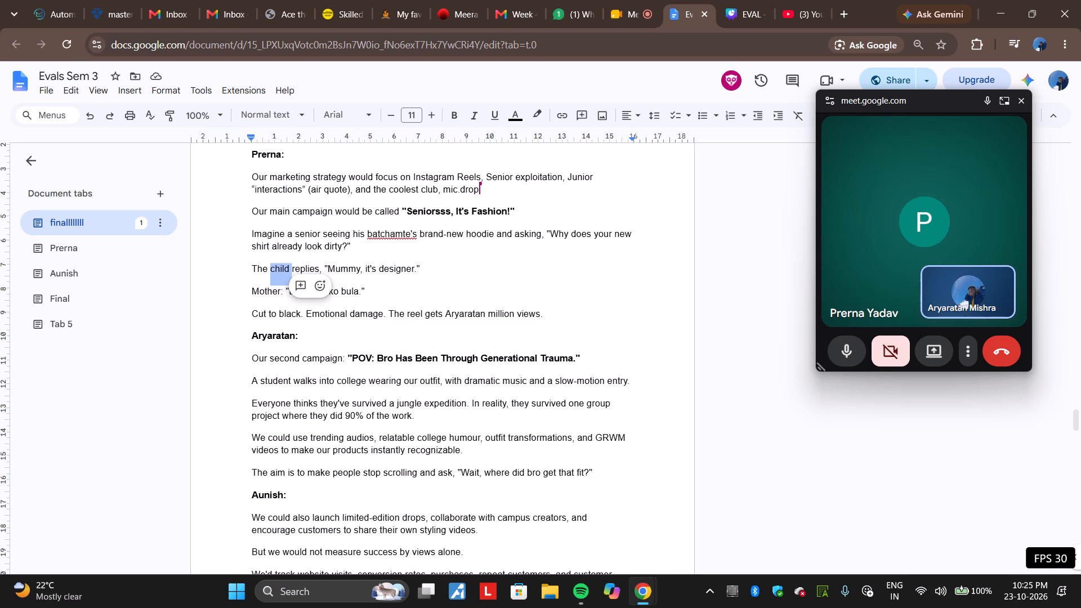
key("BackSpace")
key("BackSpace")
type("y")
key("space")
key("Right")
key("Right")
key("Right")
key("Right")
key("Right")
key("Right")
key("Right")
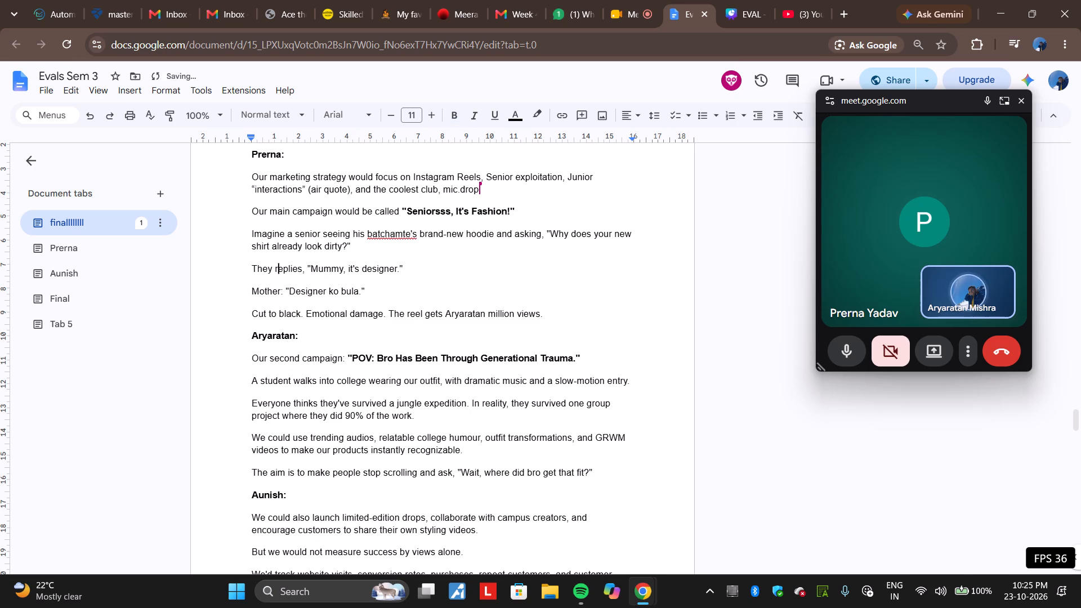
key("BackSpace")
key("BackSpace")
key("BackSpace")
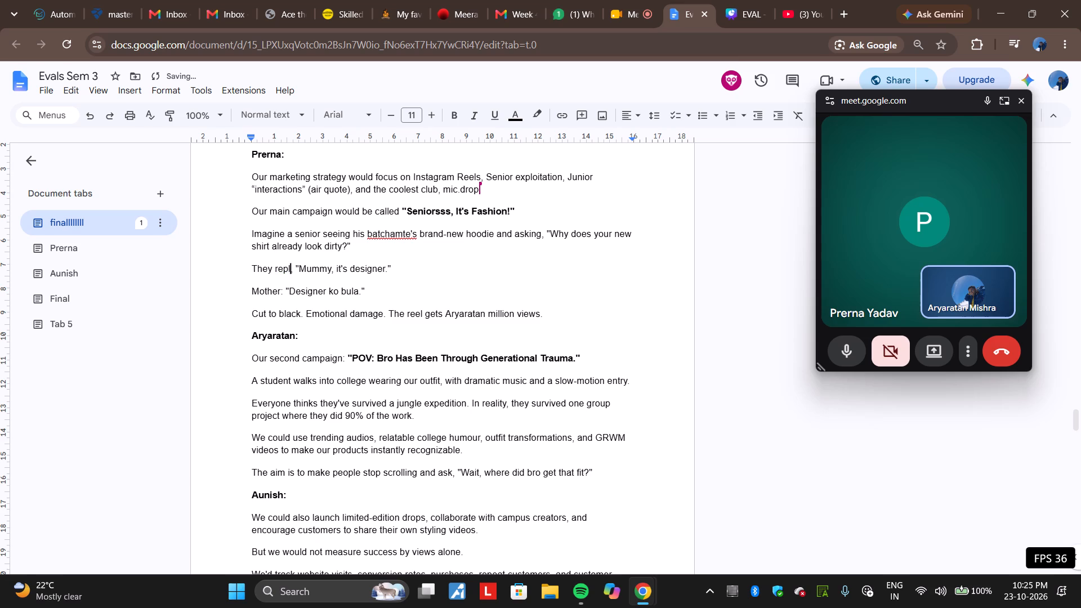
key("y")
Replace "Mummy" with "Bro" in the quoted reply about it being designer.
key("Right")
key("Right")
key("Right")
key("Right")
key("Right")
key("Right")
key("Right")
key("Right")
key("BackSpace")
key("BackSpace")
key("BackSpace")
key("BackSpace")
key("BackSpace")
key("BackSpace")
type("\"Bro")
Delete the speaker label "Mother:" in front of the quote "Designer ko bula.".
key("Down")
key("Left")
key("Left")
key("Left")
key("Left")
key("Left")
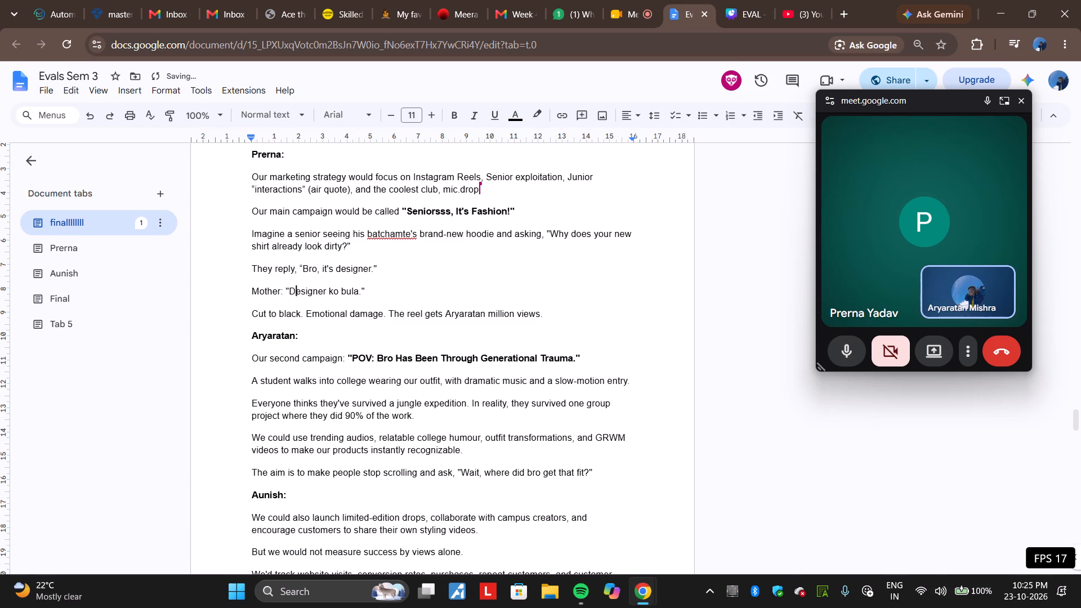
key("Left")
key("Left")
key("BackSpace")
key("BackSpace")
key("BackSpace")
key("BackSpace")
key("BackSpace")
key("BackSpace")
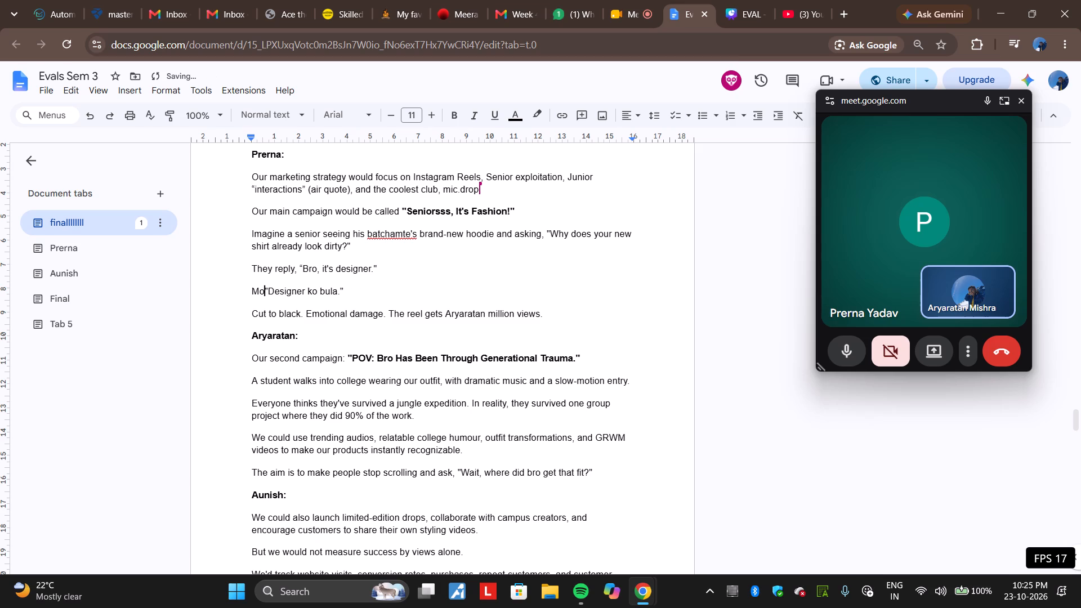
Delete the whole "Designer ko bula." line, including the leftover speaker label letters, below the "They reply" line in Prerna's section.
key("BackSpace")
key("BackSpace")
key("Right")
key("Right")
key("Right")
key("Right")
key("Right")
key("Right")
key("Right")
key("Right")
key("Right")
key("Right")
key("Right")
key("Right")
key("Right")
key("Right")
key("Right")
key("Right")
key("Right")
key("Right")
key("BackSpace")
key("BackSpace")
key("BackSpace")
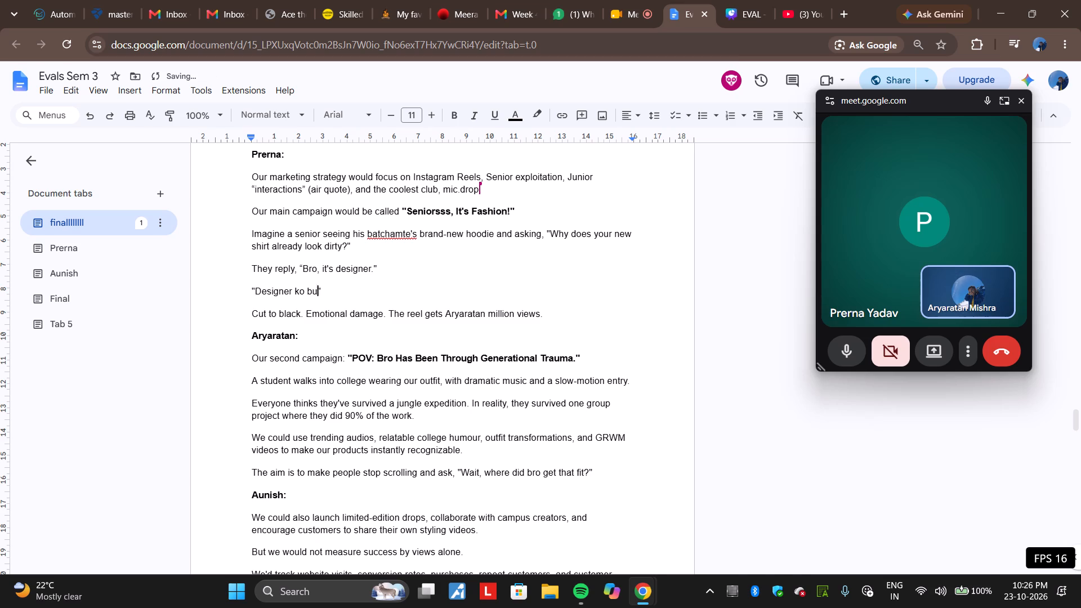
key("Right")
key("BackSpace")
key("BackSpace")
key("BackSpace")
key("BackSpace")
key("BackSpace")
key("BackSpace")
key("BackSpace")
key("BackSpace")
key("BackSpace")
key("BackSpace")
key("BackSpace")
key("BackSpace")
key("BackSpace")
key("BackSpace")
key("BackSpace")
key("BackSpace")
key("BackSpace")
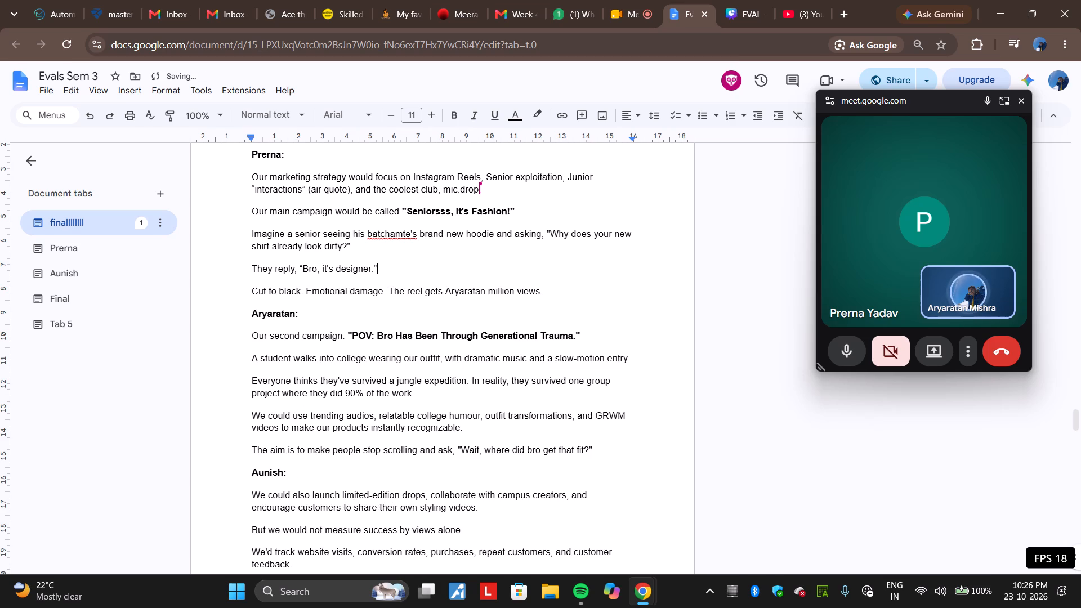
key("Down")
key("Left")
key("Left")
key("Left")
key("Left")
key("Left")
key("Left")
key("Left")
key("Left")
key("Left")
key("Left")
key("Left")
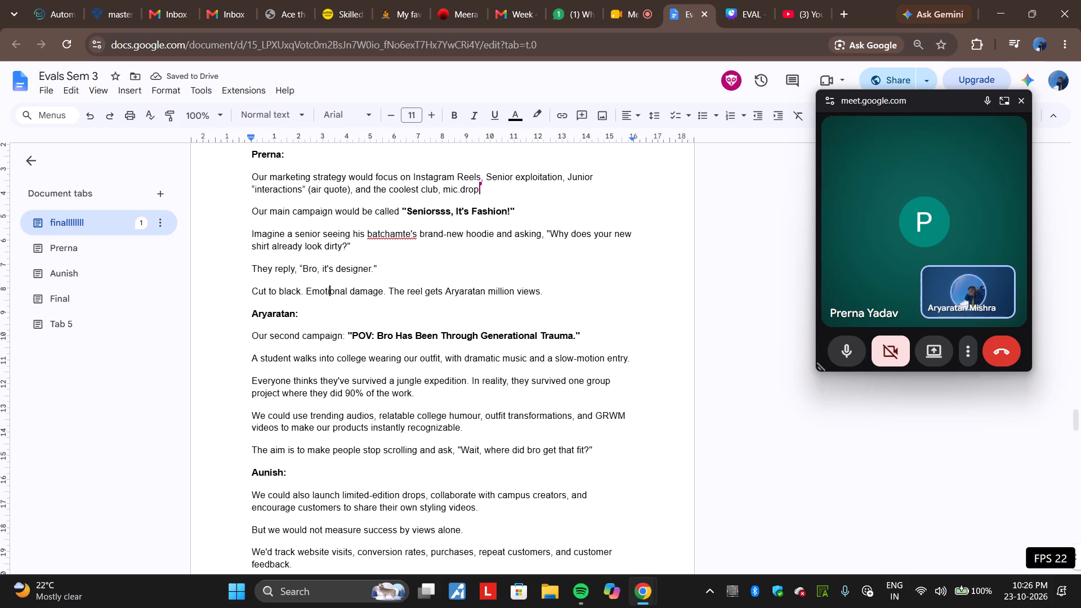
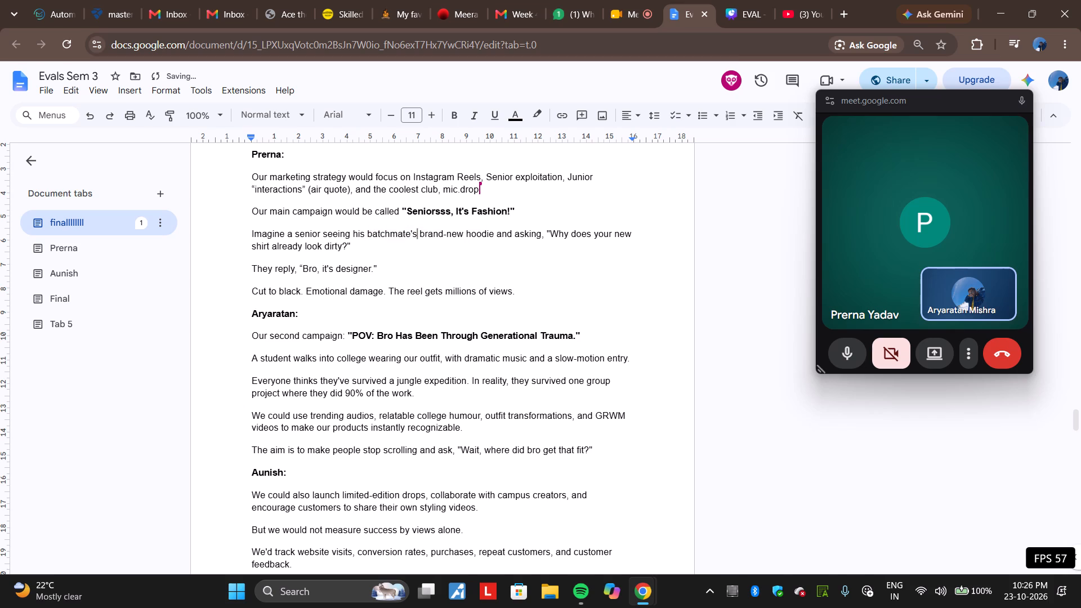
Replace "a senior seeing his batchmate's" with "your friends seeing you" in the brand-new hoodie sentence of Prerna's section.
left_click(325, 231)
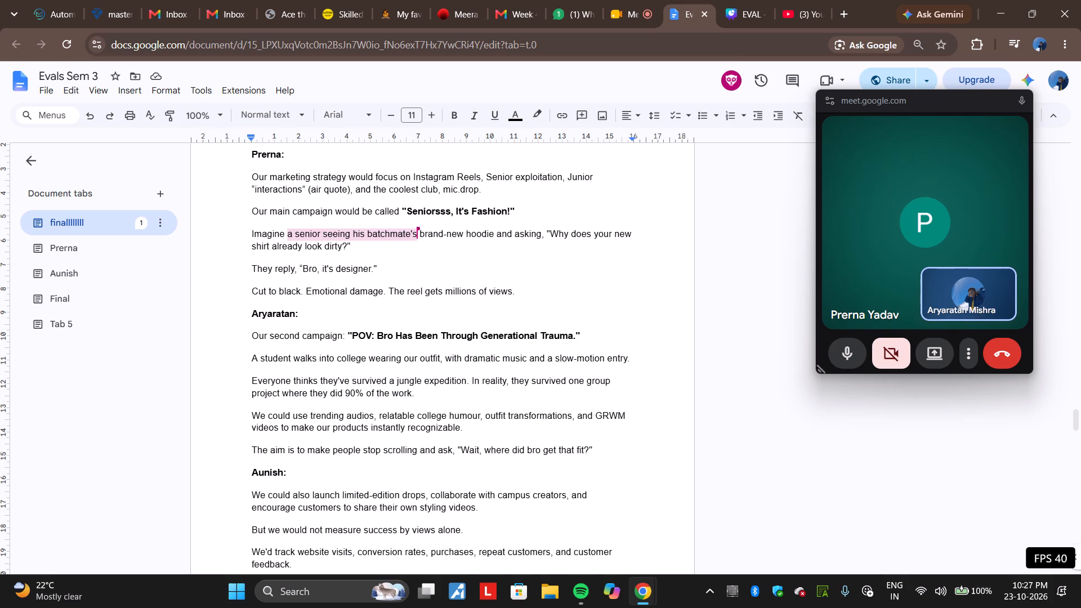
left_click(291, 233)
left_click_drag(291, 233, 395, 228)
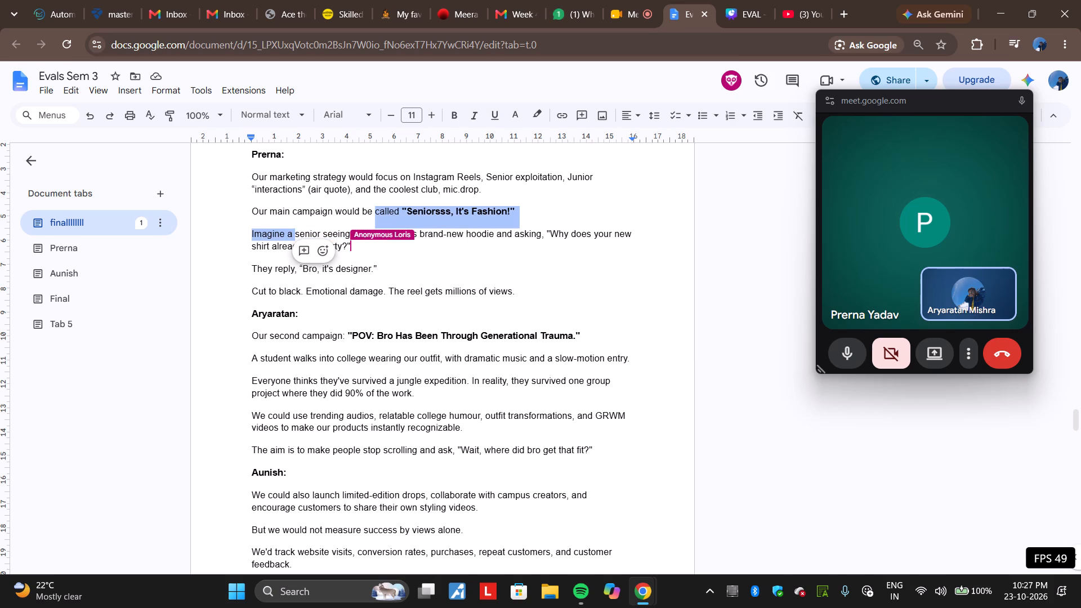
left_click(418, 254)
left_click(414, 234)
left_click_drag(414, 234, 292, 236)
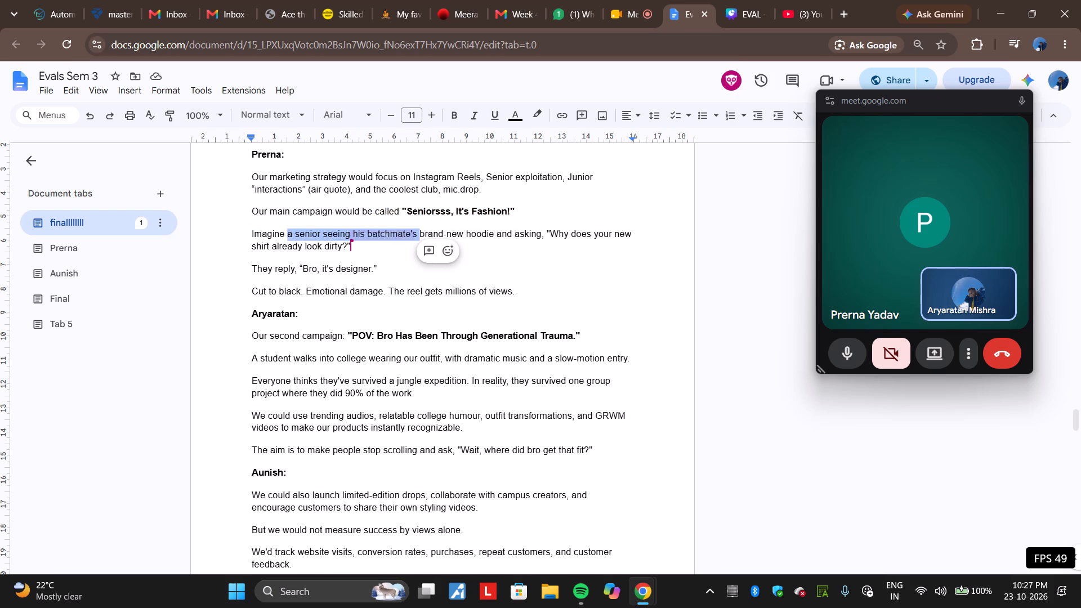
type("your friends seeing you")
key("space")
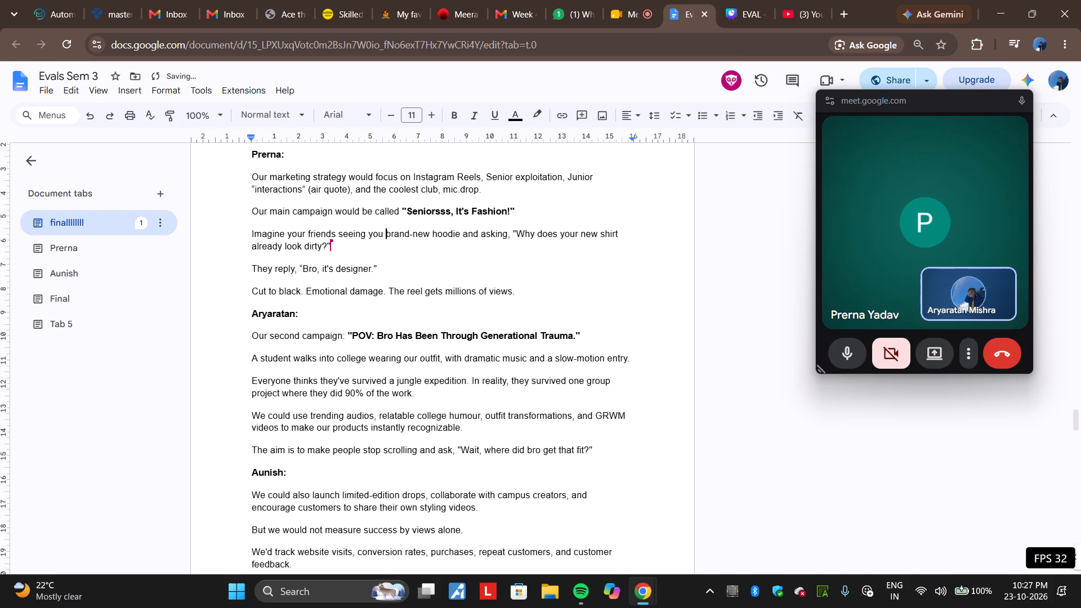
left_click(406, 252)
Change "They" to "You" at the start of the designer reply line.
double_click(257, 272)
type("Yoi")
key("BackSpace")
type("u")
key("space")
Replace "Cut to black" with "Aura farmed" in the line below the designer reply.
key("Down")
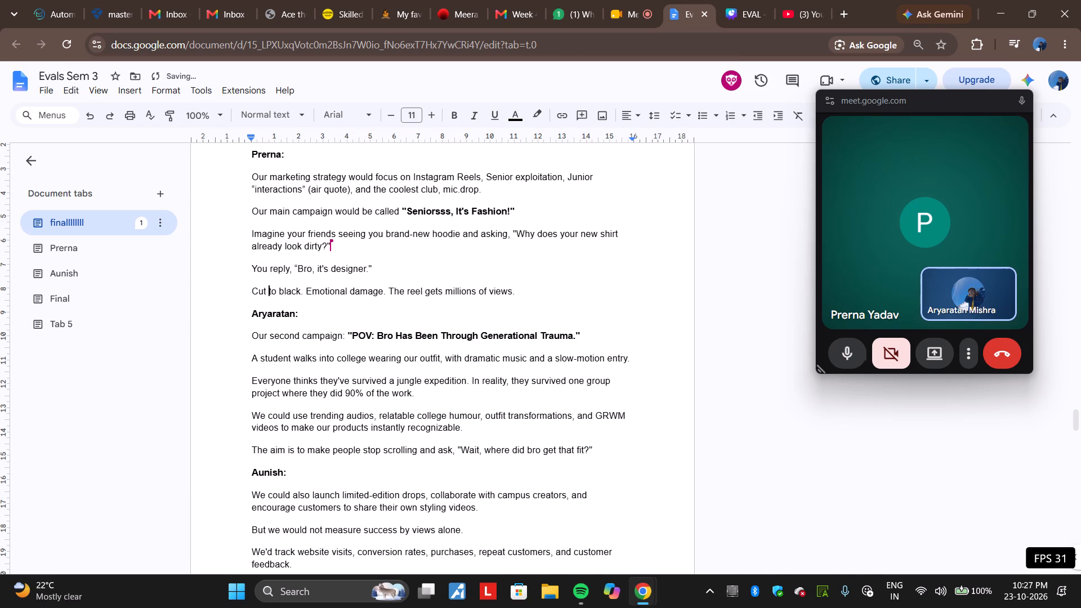
key("Right")
key("Right")
key("Right")
key("Right")
key("Right")
key("Right")
key("Right")
key("Right")
key("Right")
key("Left")
key("BackSpace")
key("BackSpace")
key("BackSpace")
key("BackSpace")
key("BackSpace")
key("BackSpace")
key("BackSpace")
key("BackSpace")
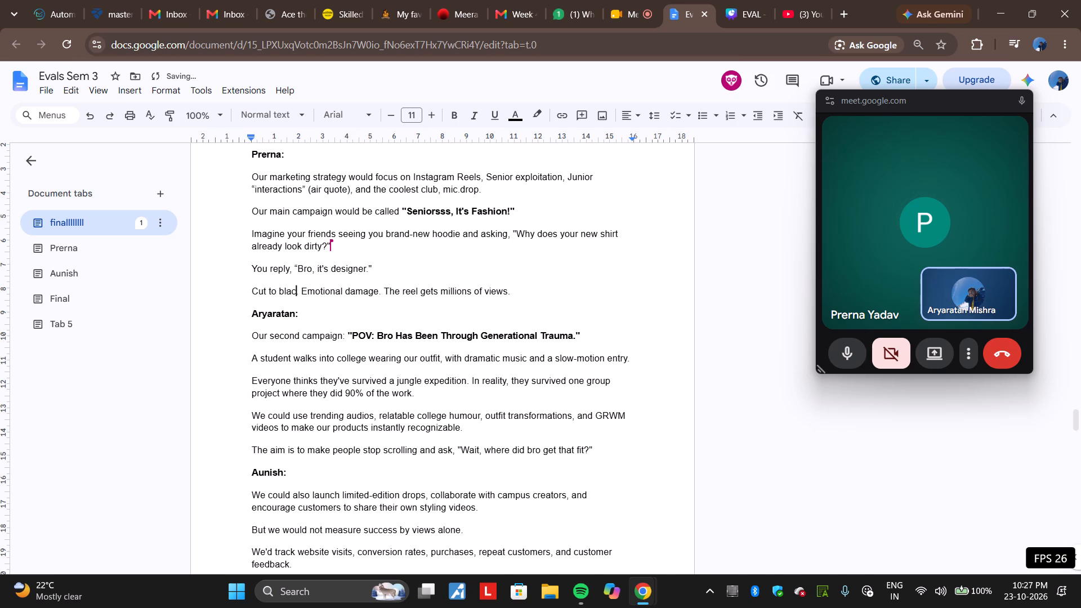
key("BackSpace")
key("BackSpace")
key("BackSpace")
key("BackSpace")
type("Aura fo")
key("BackSpace")
type("armed")
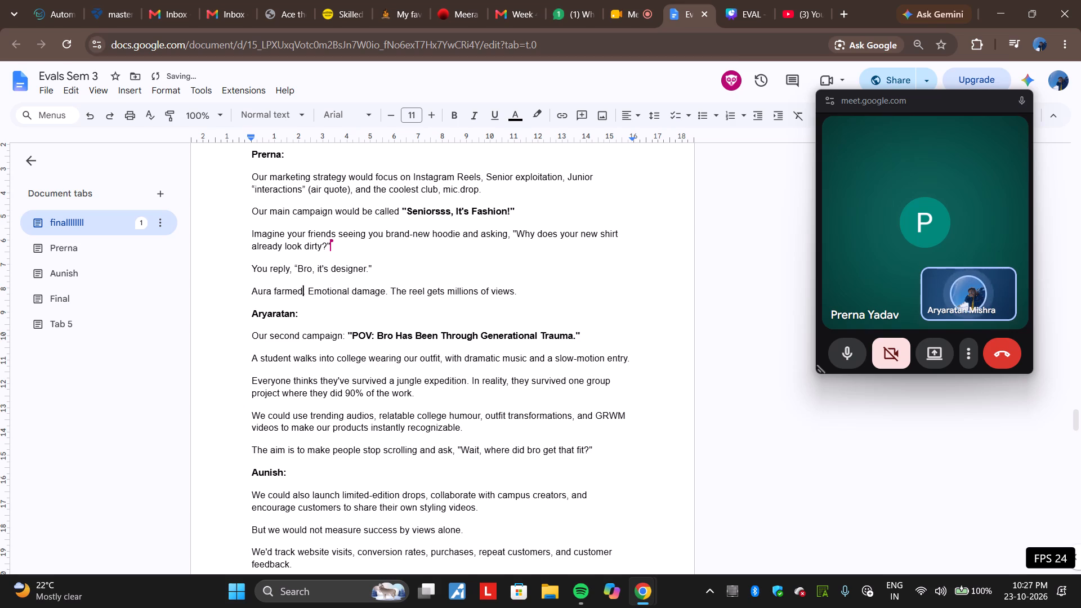
Delete the sentence "Emotional damage." after "Aura farmed", keeping the full stop before the reel sentence.
key("Down")
key("Up")
key("Right")
key("Right")
key("Right")
key("Right")
key("Right")
key("Right")
key("Right")
key("Right")
key("Right")
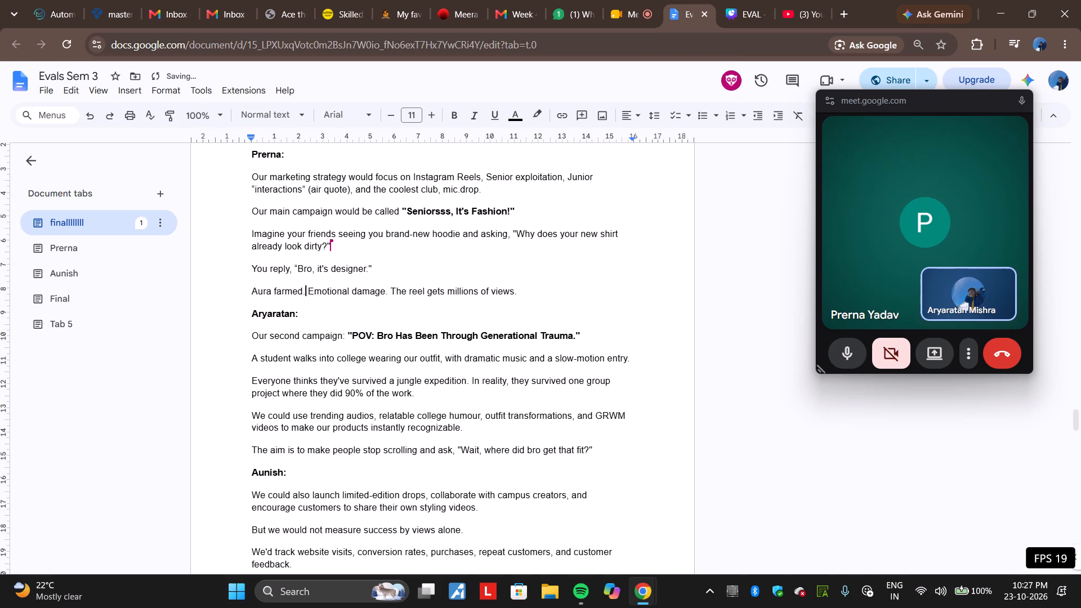
key("Left")
key("Left")
key("Left")
key("Left")
key("Left")
key("Left")
key("Left")
key("Left")
key("Left")
key("Left")
key("Right")
key("Right")
key("Right")
key("Right")
key("Right")
key("Right")
key("Right")
key("Right")
key("Right")
key("Right")
key("Right")
key("Right")
key("Right")
key("Right")
key("Right")
key("Right")
key("Right")
key("Right")
key("Right")
key("Right")
key("Right")
key("Left")
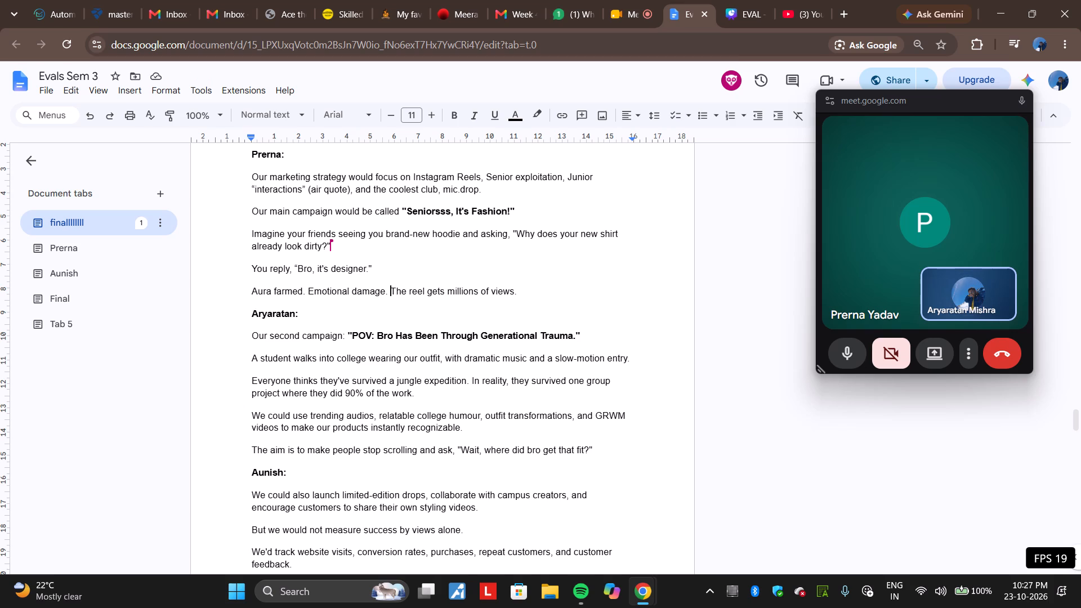
key("BackSpace")
key("BackSpace")
key("BackSpace")
key("BackSpace")
key("BackSpace")
key("BackSpace")
key("BackSpace")
key("BackSpace")
key("BackSpace")
key("BackSpace")
key("BackSpace")
key("BackSpace")
key("BackSpace")
key("BackSpace")
key("BackSpace")
key("BackSpace")
key("BackSpace")
key("BackSpace")
key("BackSpace")
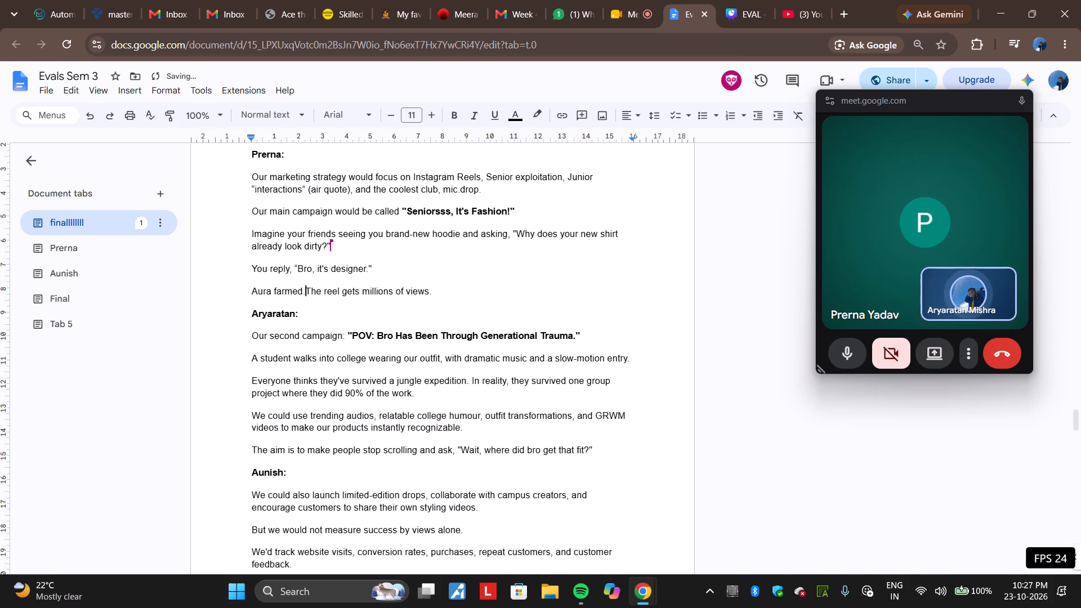
Start the reel sentence with "And" and make the following "The" lowercase, so it reads "And the reel".
key("space")
type("And")
key("space")
key("space")
key("Right")
key("Left")
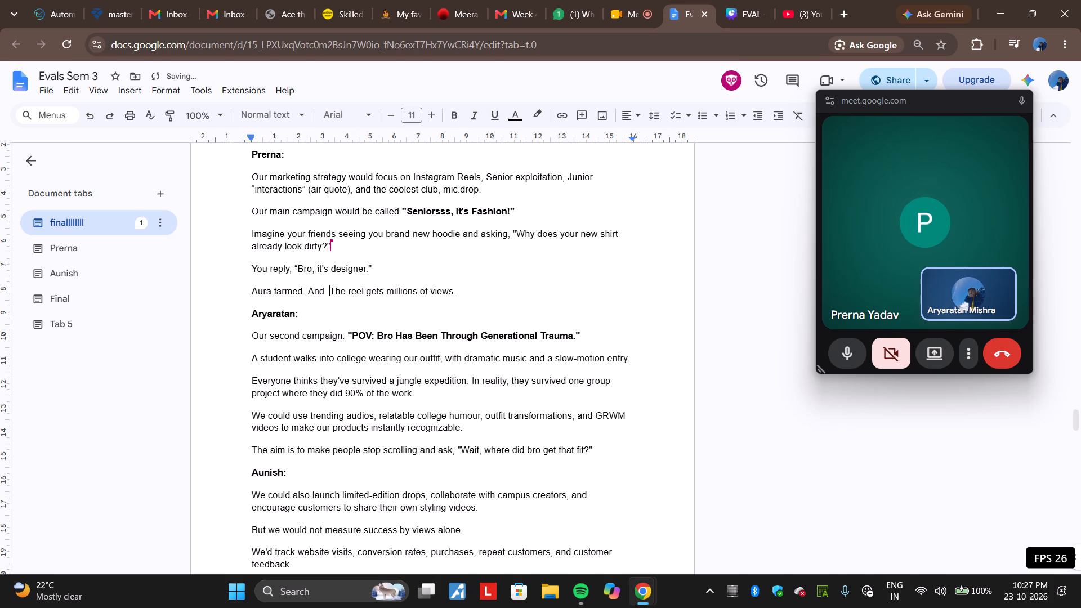
key("BackSpace")
key("Right")
key("BackSpace")
key("t")
Insert "us" after "gets" in the sentence about the reel's millions of views.
key("Right")
key("Right")
key("Right")
key("Right")
key("Right")
key("Right")
key("Right")
key("Right")
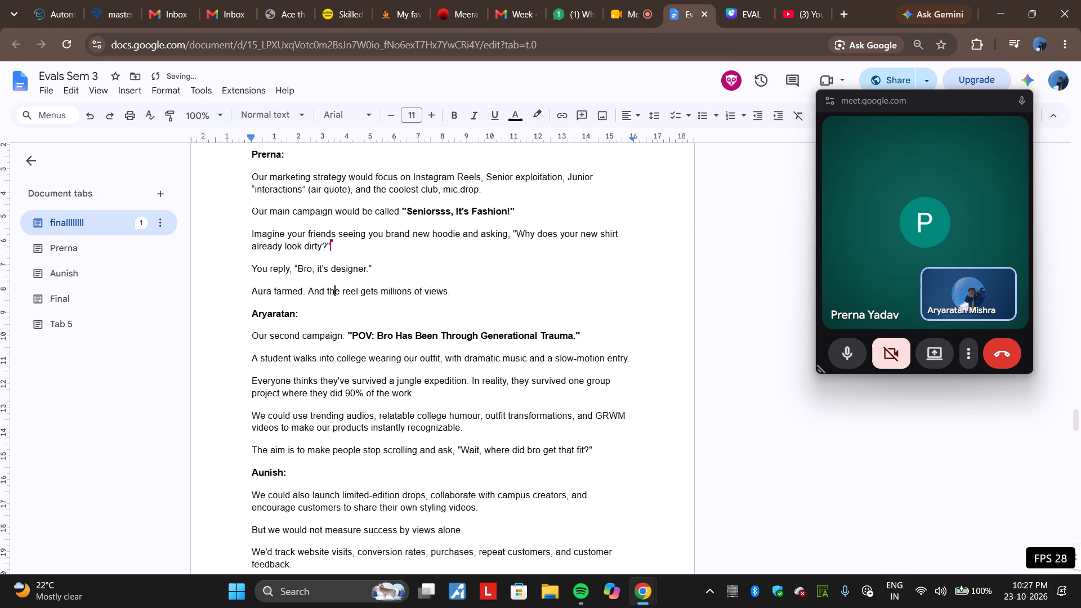
key("Right")
key("Right")
key("Right")
key("Right")
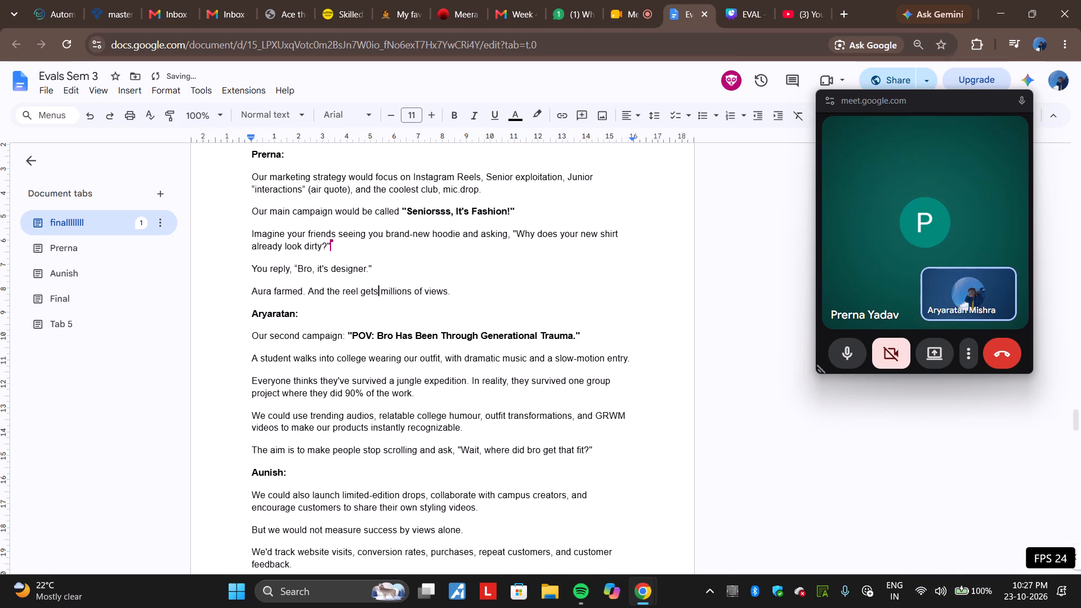
key("space")
type("us")
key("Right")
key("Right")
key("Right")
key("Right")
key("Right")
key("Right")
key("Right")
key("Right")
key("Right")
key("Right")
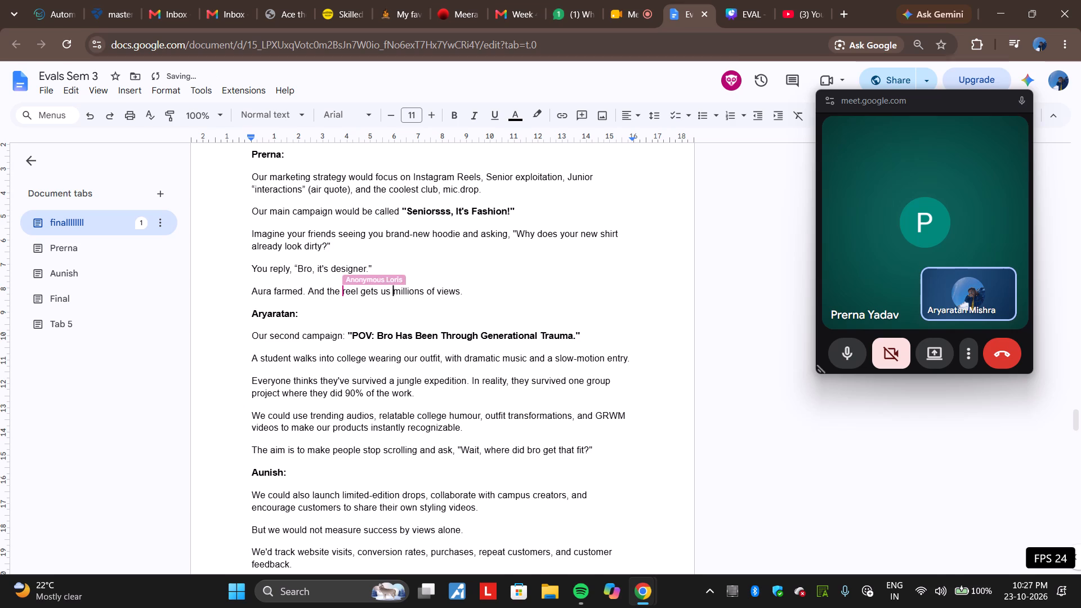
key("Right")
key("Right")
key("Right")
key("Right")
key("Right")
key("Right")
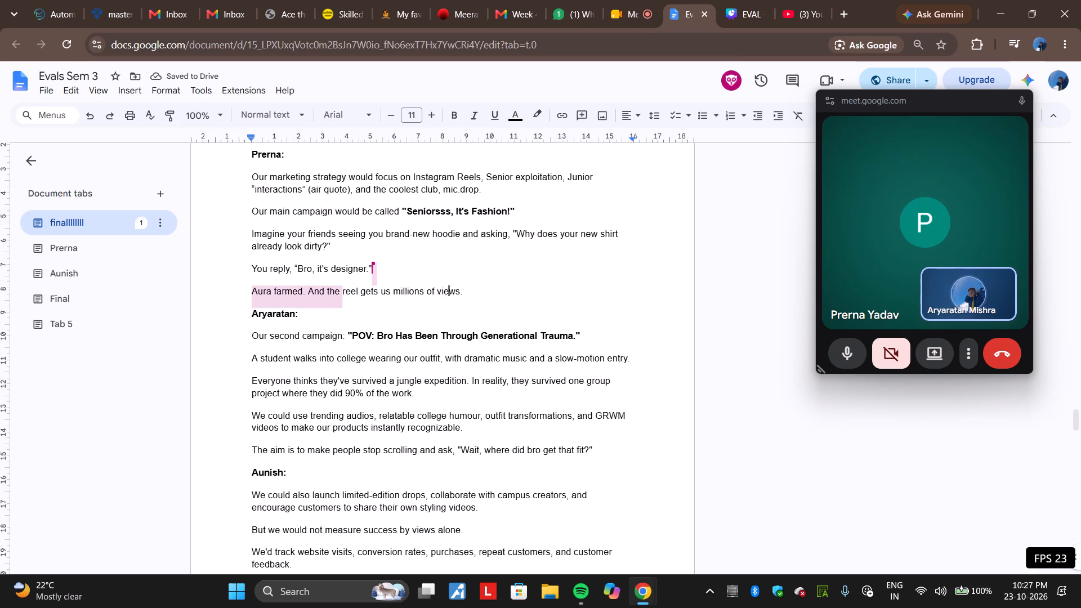
Replace "reel" with "interaction" in the sentence after "Aura farmed", so it reads "And the interaction gets us".
key("Right")
key("Right")
key("Left")
key("Left")
key("Left")
key("Left")
key("Left")
key("Left")
key("Left")
key("Left")
key("Left")
key("Left")
key("Left")
key("Left")
key("Left")
key("Left")
key("Left")
key("Left")
key("Left")
key("Left")
key("Left")
key("Left")
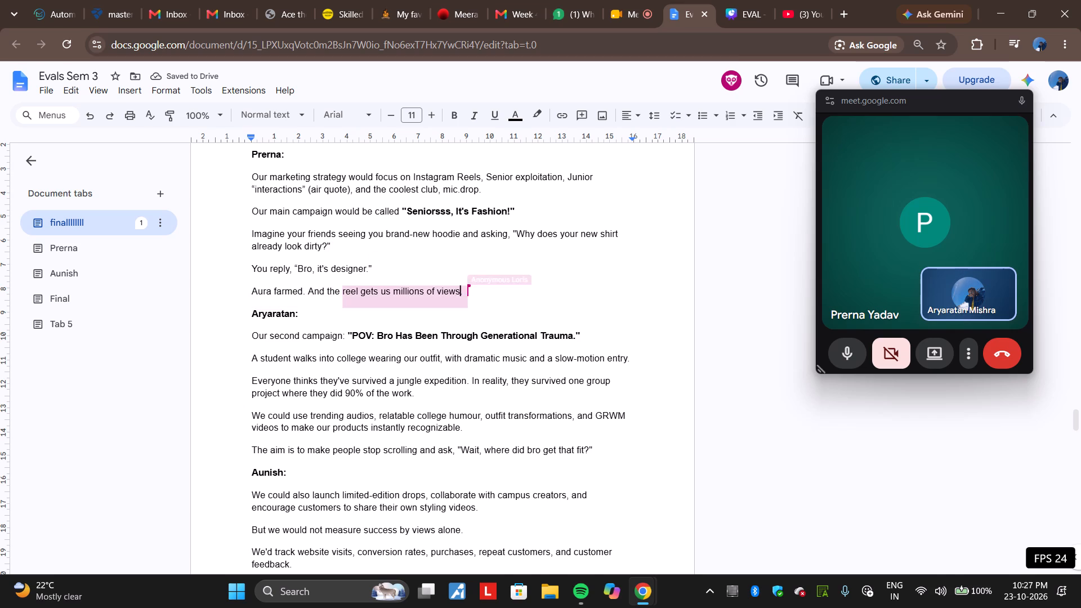
key("BackSpace")
key("BackSpace")
key("BackSpace")
key("BackSpace")
key("BackSpace")
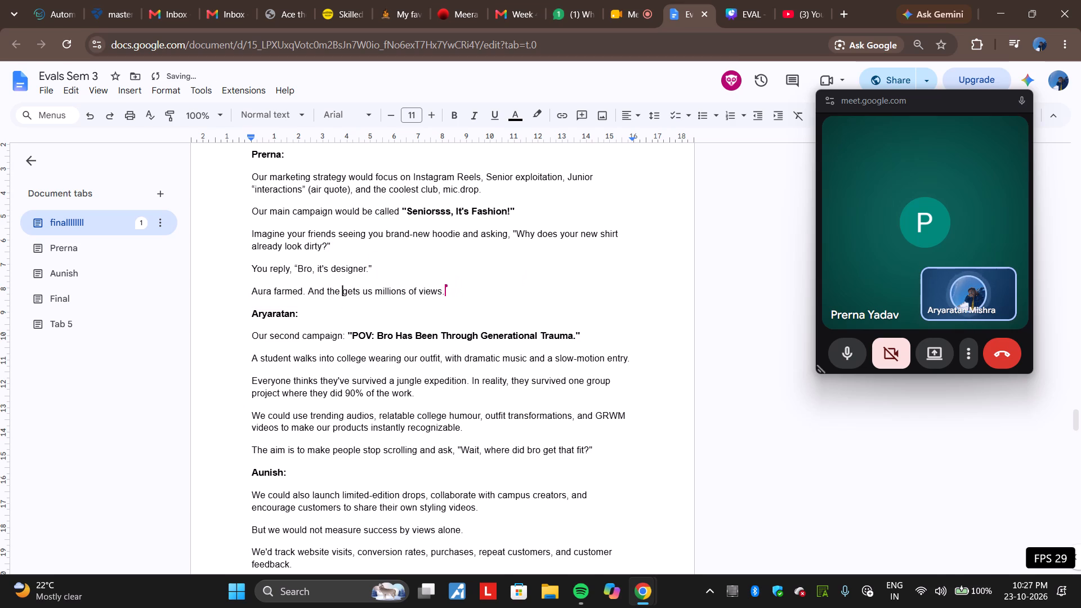
type("interaction")
key("space")
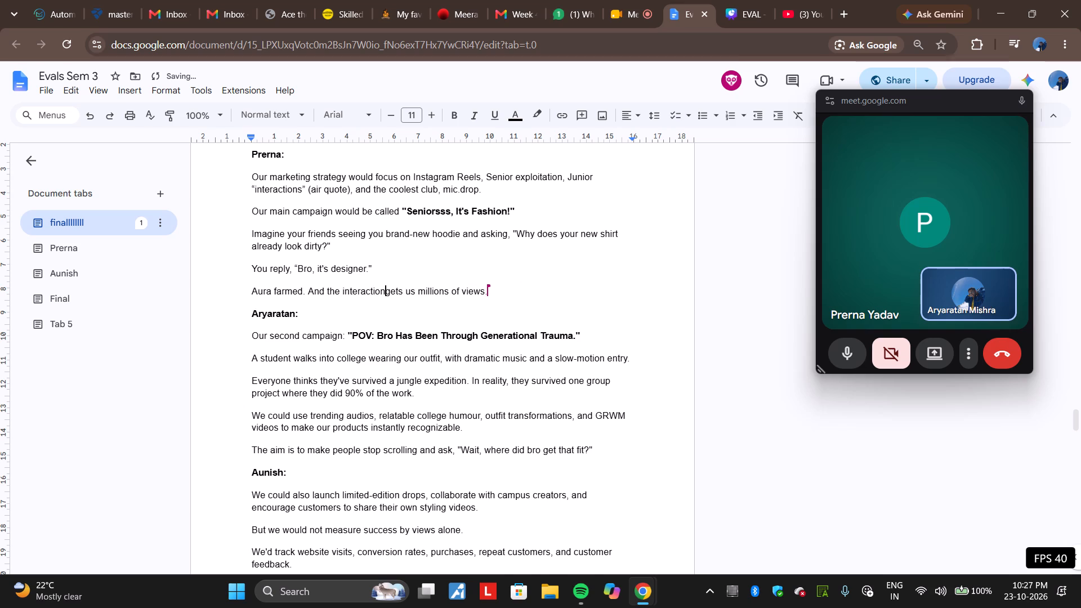
Replace "millions of views." with "orders." at the end of Prerna's "Aura farmed" line.
key("Down")
key("Right")
key("Right")
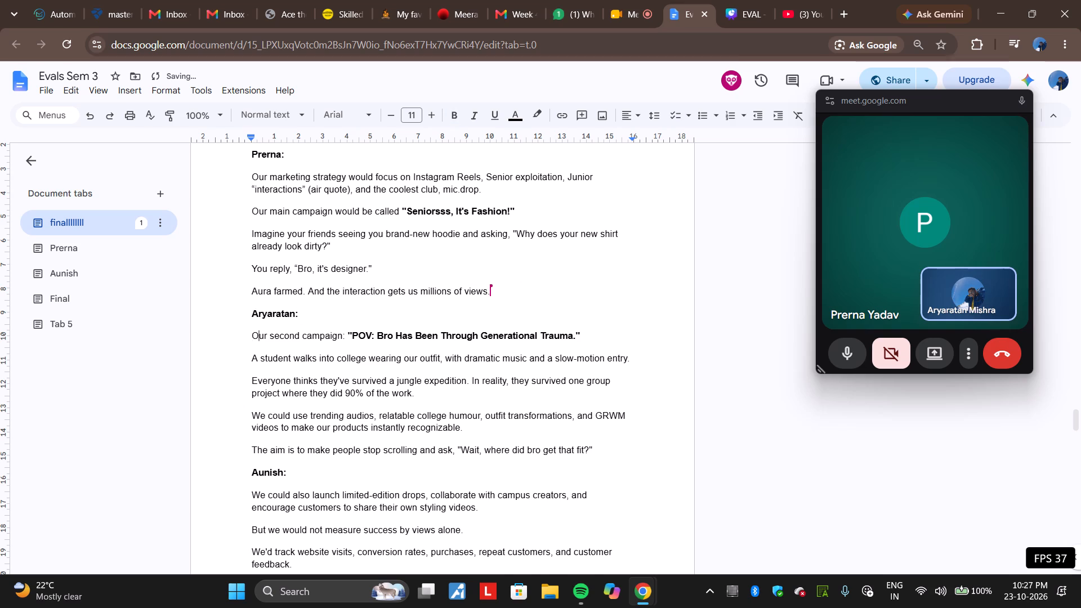
left_click_drag(421, 292, 491, 294)
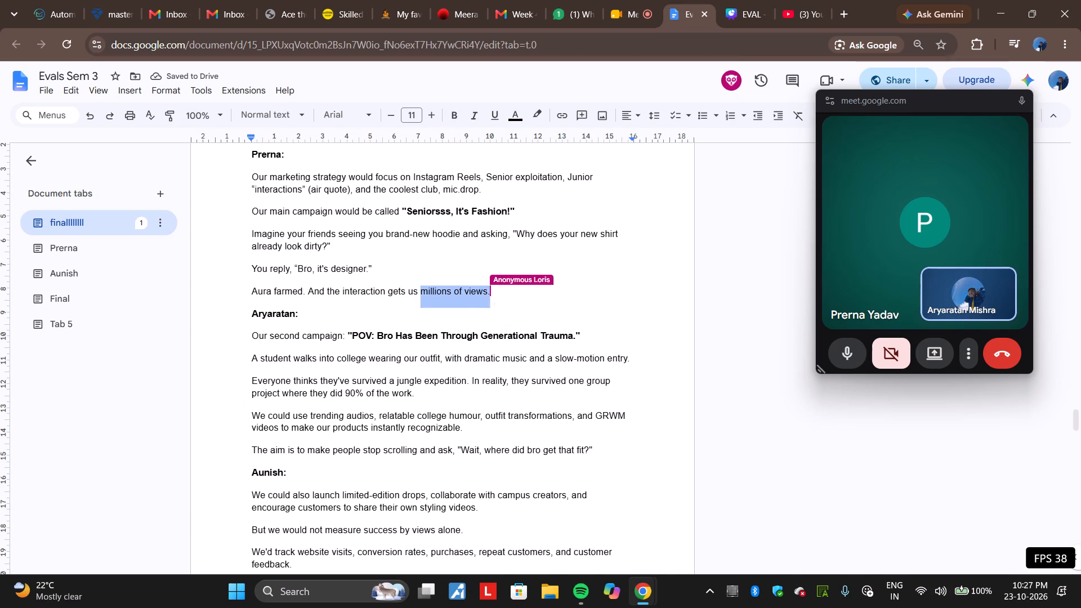
key("BackSpace")
type("orders.")
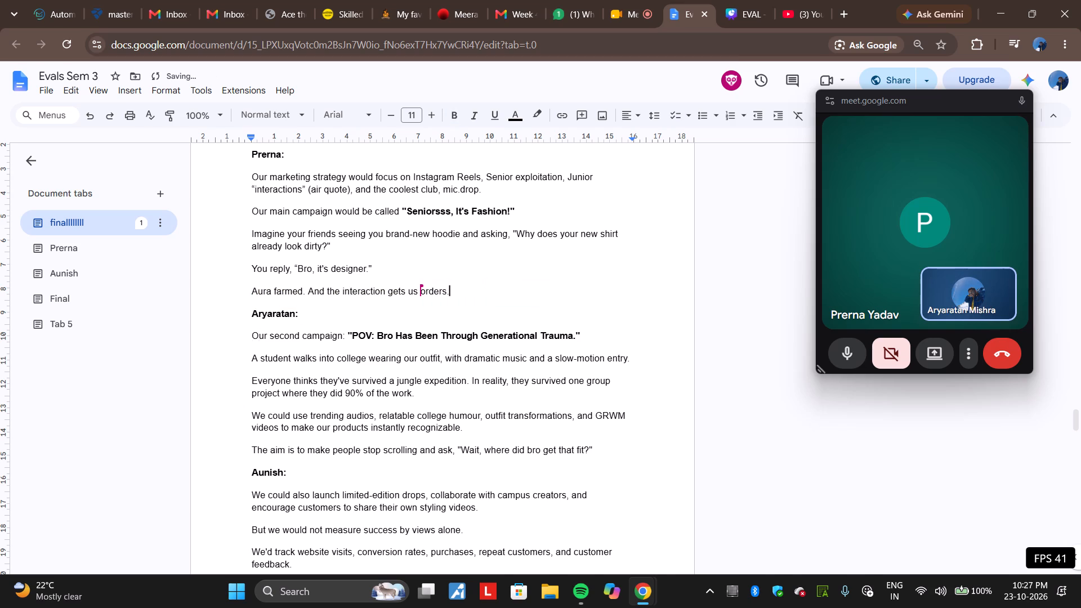
left_click(485, 304)
left_click(291, 313)
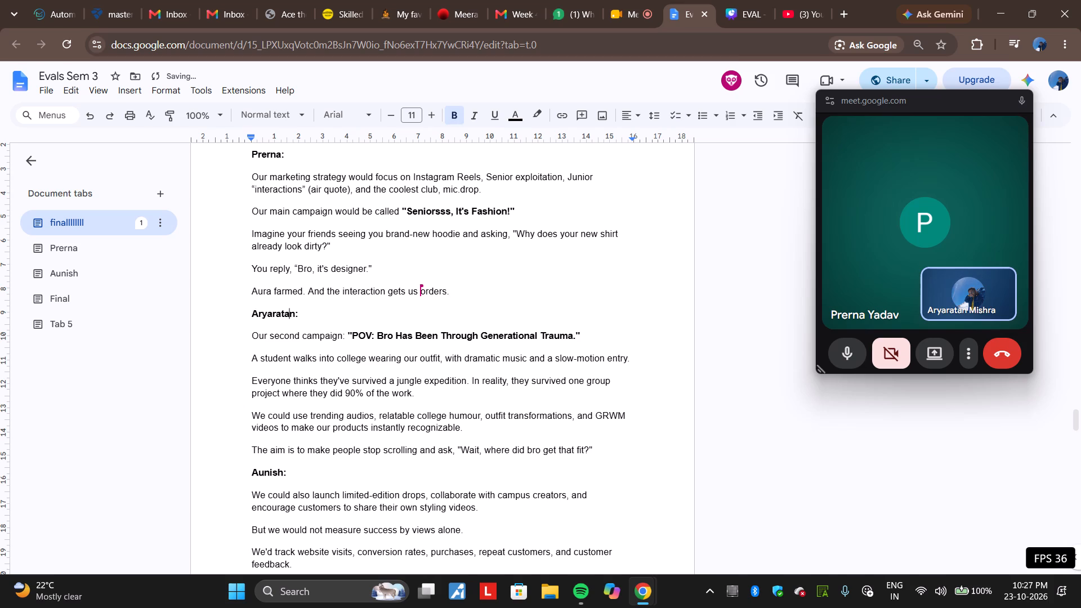
Replace the second campaign's title in Aryaratan's part with "Junior, Come to room", keeping the bold and the closing full stop.
left_click(327, 319)
scroll(327, 319, "down", 2)
scroll(265, 285, "down", 1)
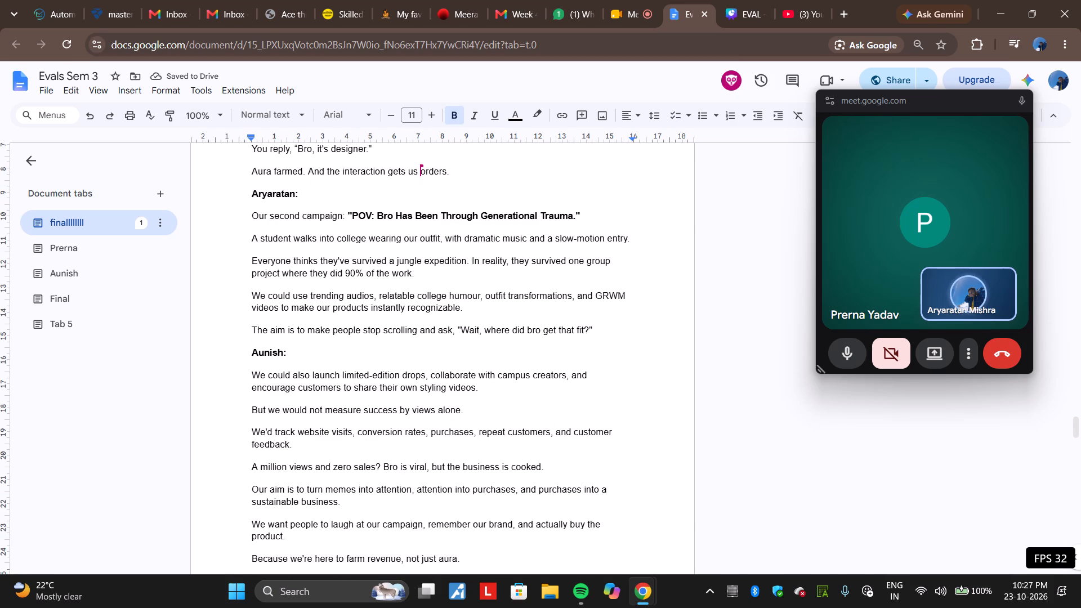
left_click(234, 221)
left_click_drag(352, 220, 571, 212)
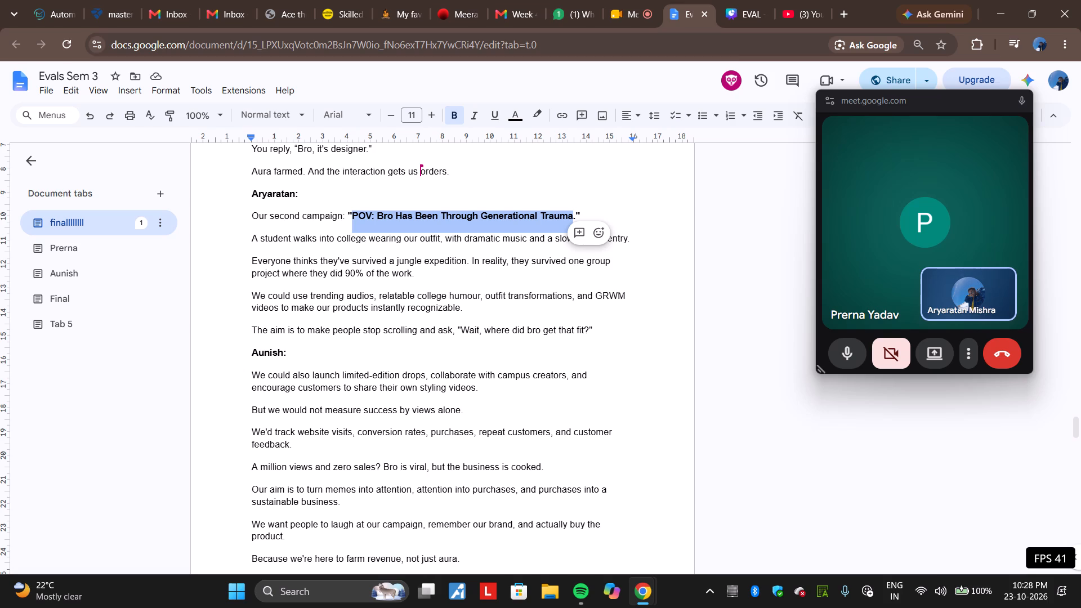
type("Junior, Come to room")
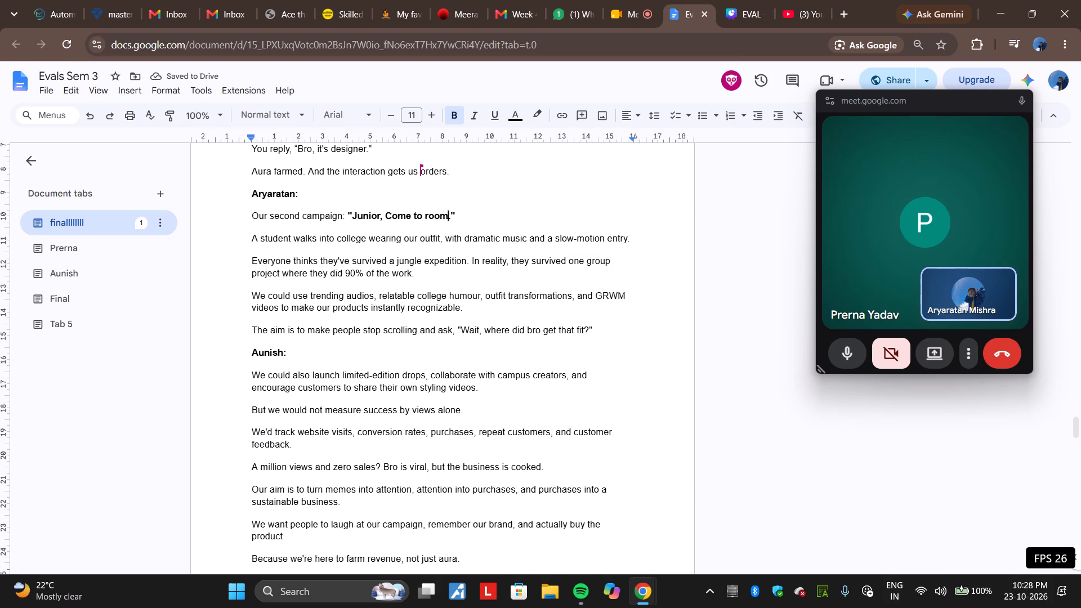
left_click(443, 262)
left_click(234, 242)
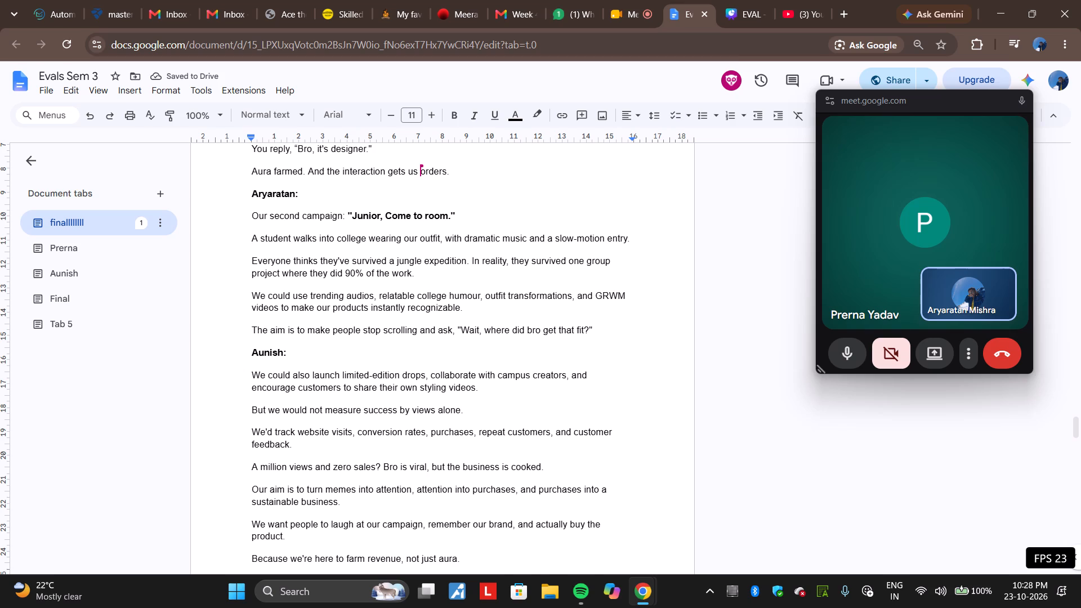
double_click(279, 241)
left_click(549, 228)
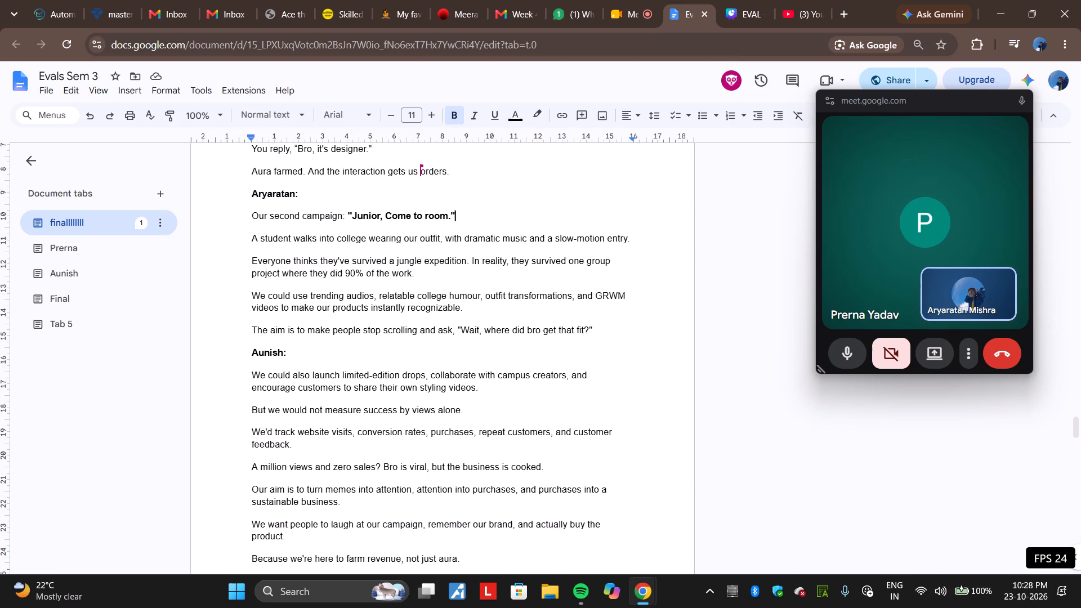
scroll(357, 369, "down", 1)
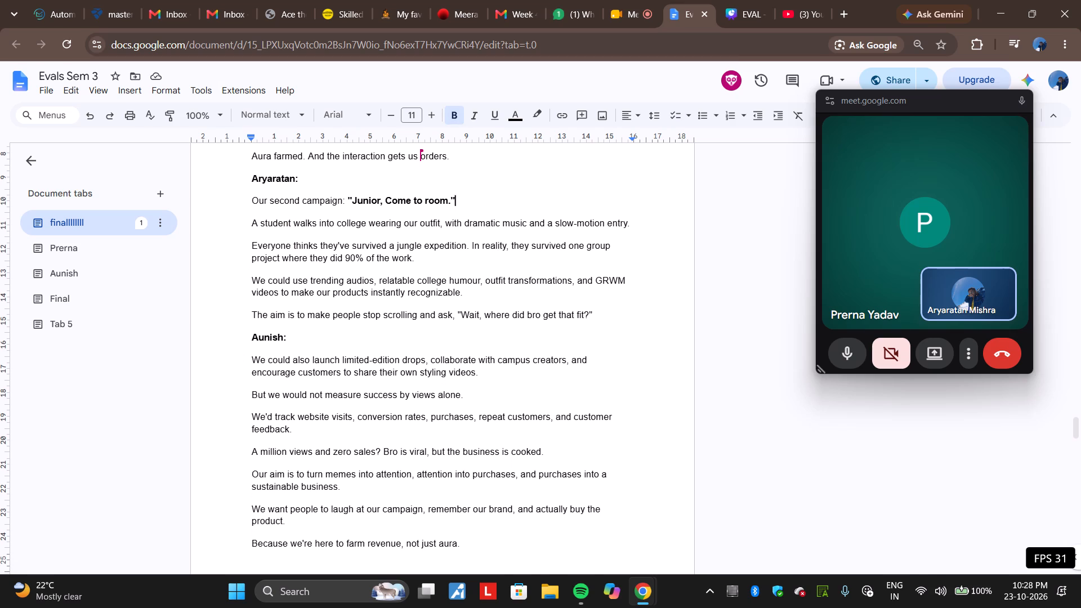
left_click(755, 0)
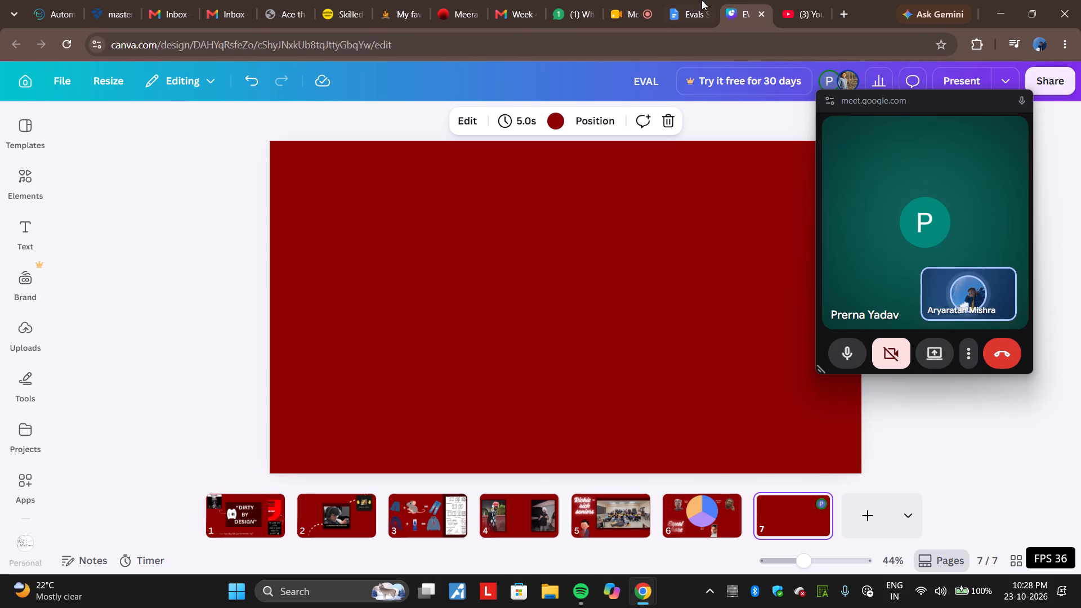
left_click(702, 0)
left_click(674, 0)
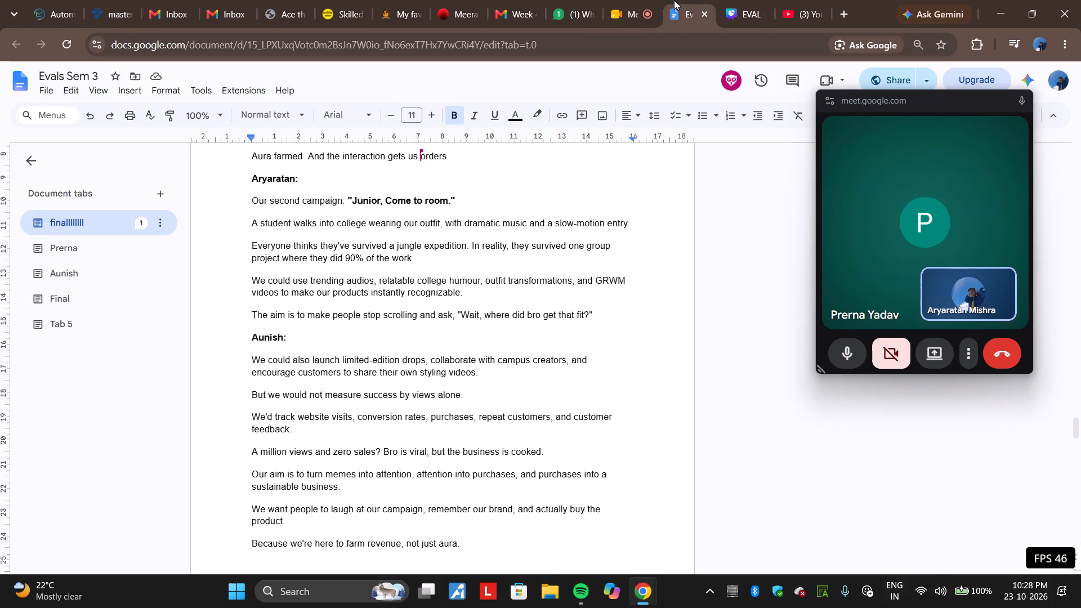
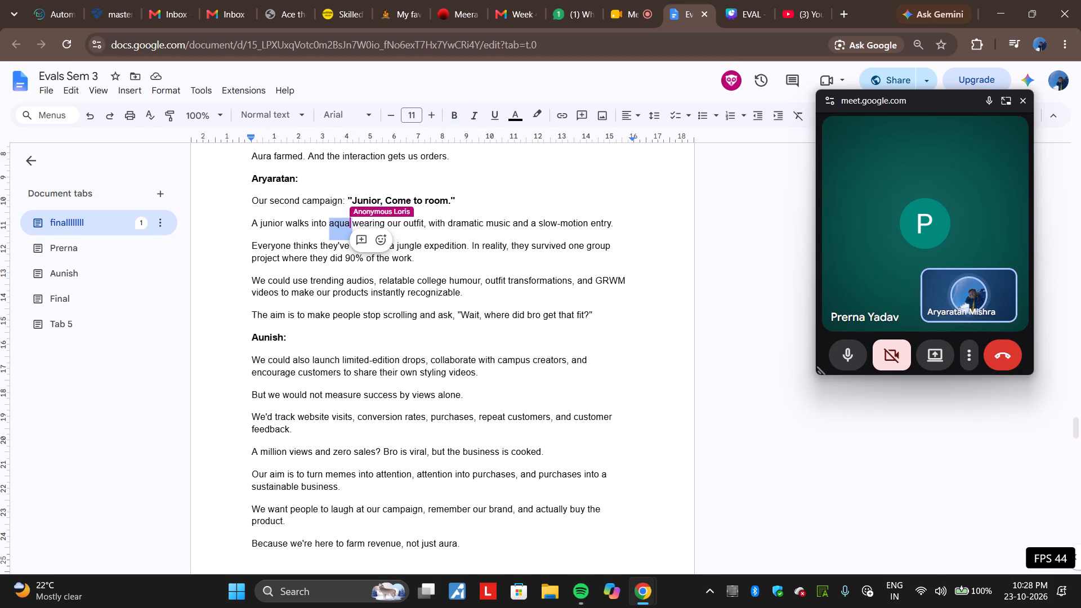
Replace "aqua" with "jasper" in Aryaratan's sentence about a junior walking in wearing the outfit.
left_click(331, 222)
key("j")
type("asper")
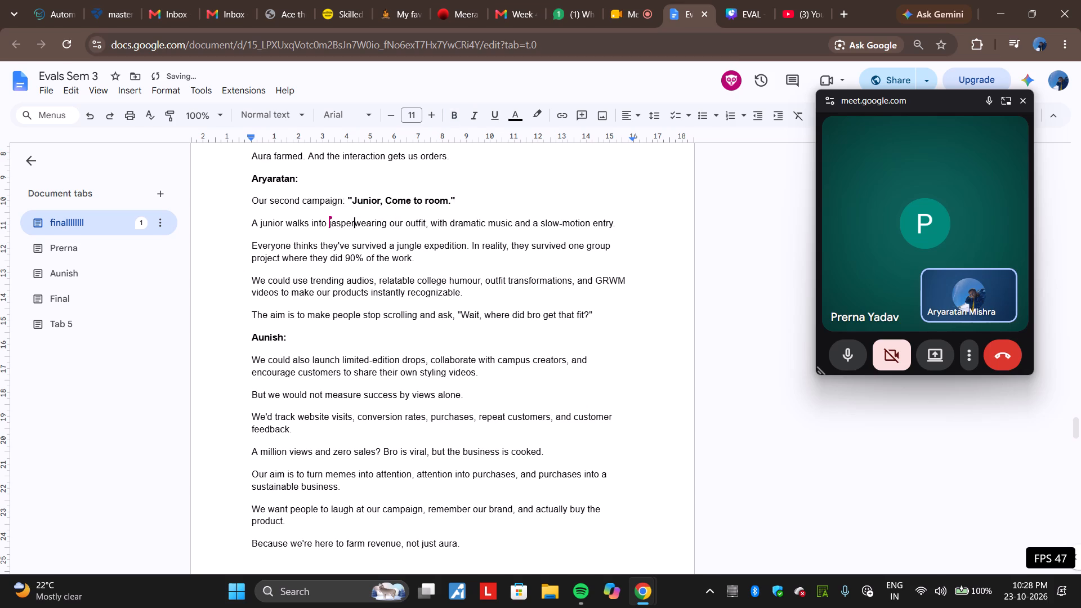
key("BackSpace")
key("BackSpace")
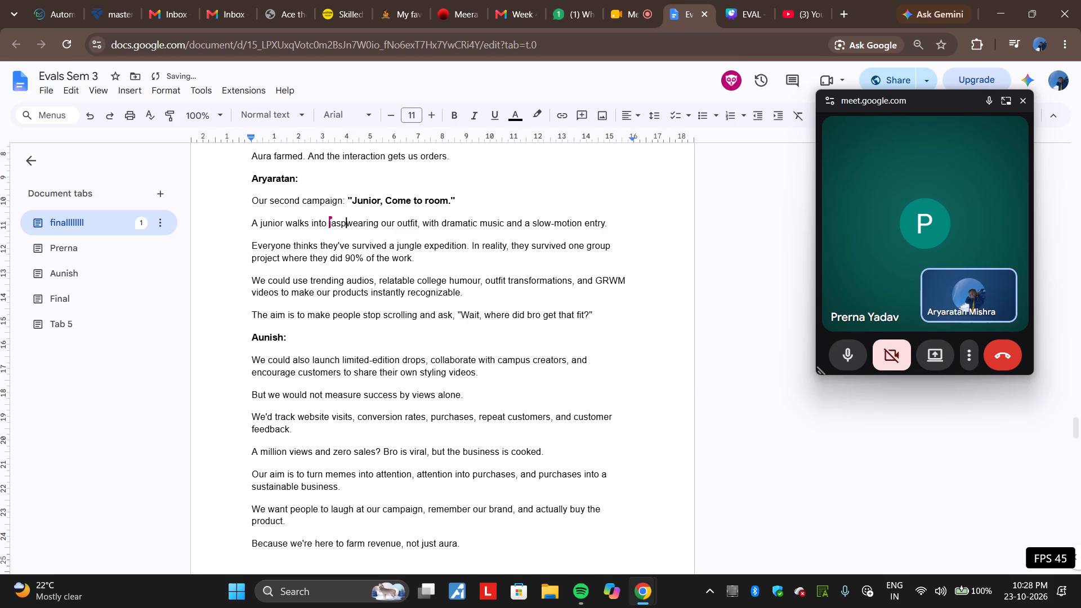
type("ef")
key("BackSpace")
type("r")
key("space")
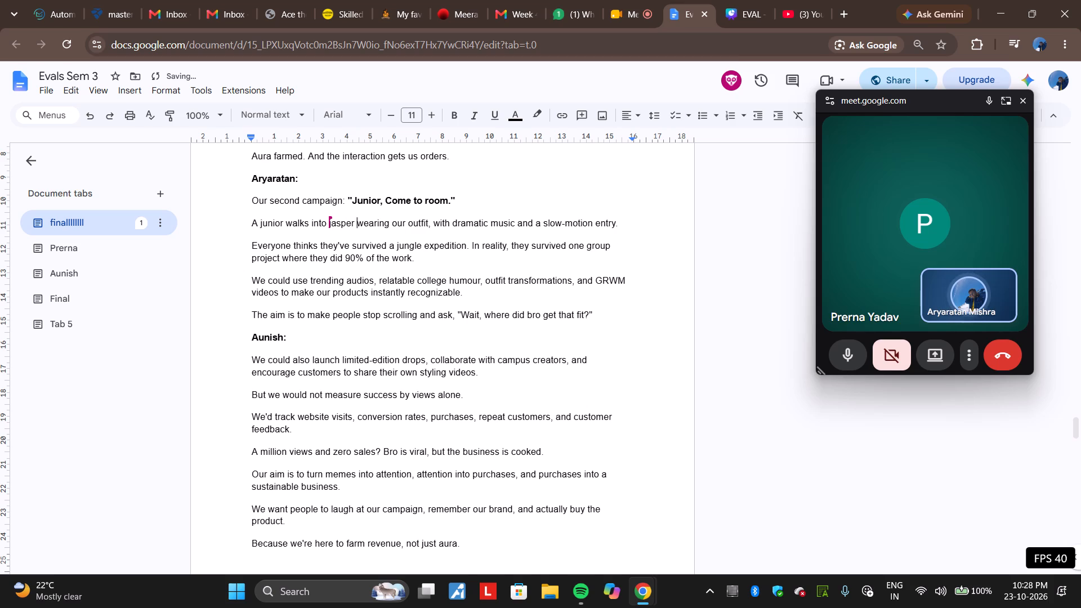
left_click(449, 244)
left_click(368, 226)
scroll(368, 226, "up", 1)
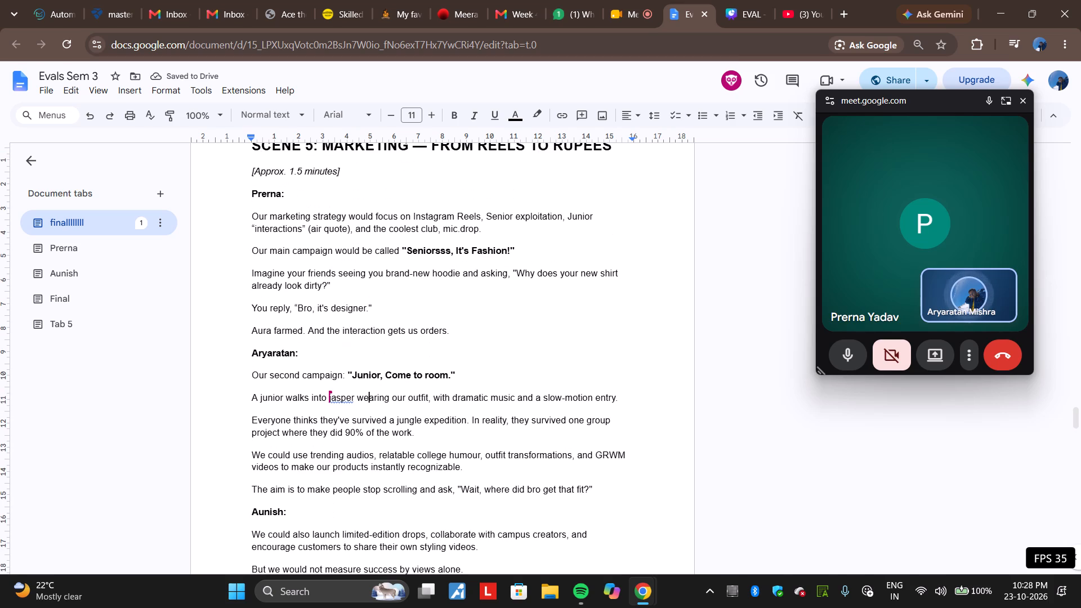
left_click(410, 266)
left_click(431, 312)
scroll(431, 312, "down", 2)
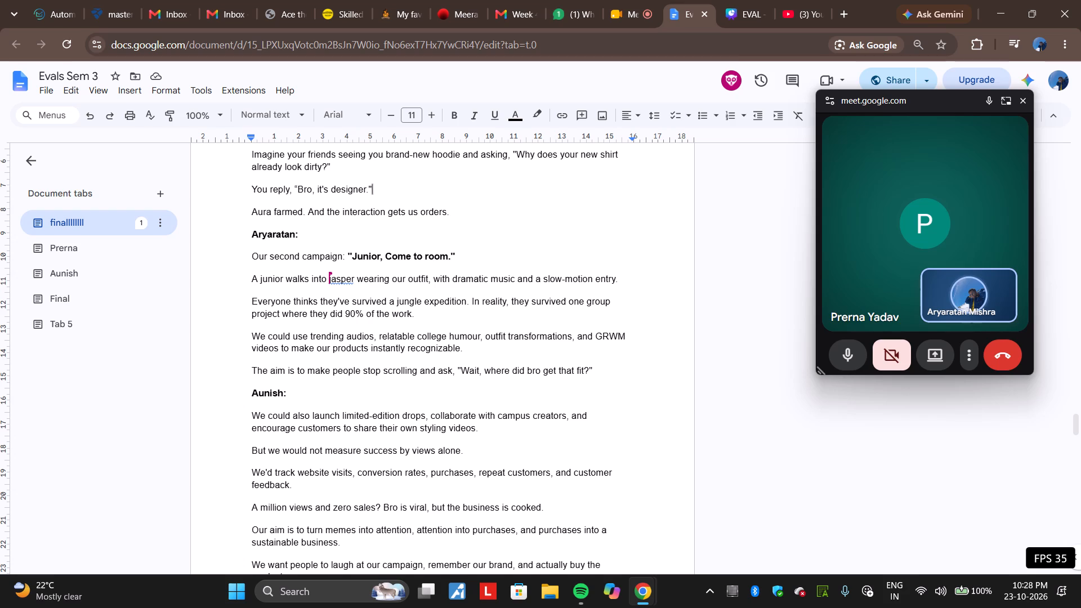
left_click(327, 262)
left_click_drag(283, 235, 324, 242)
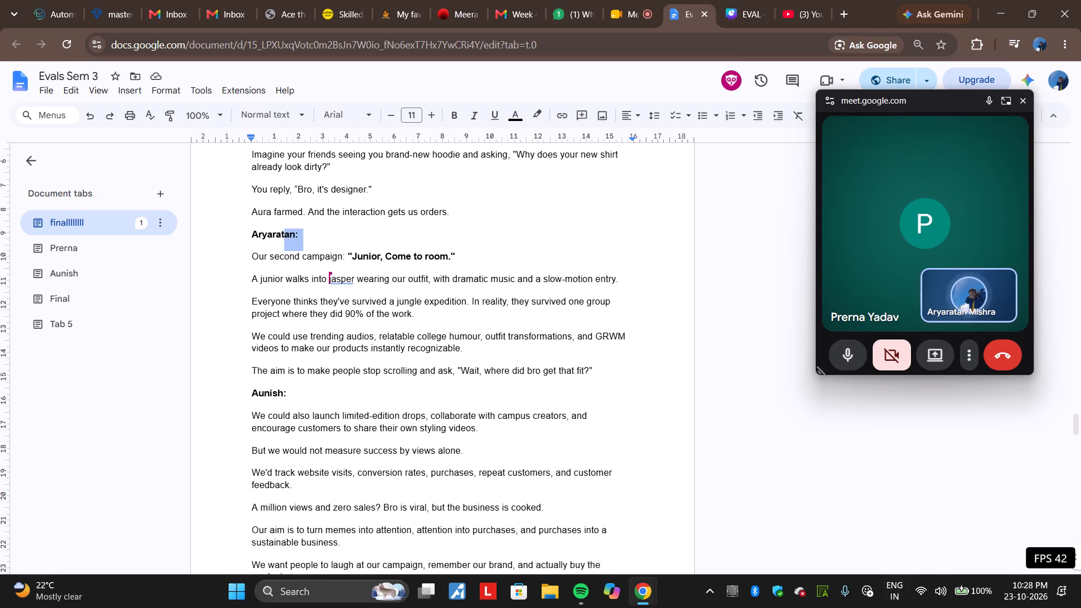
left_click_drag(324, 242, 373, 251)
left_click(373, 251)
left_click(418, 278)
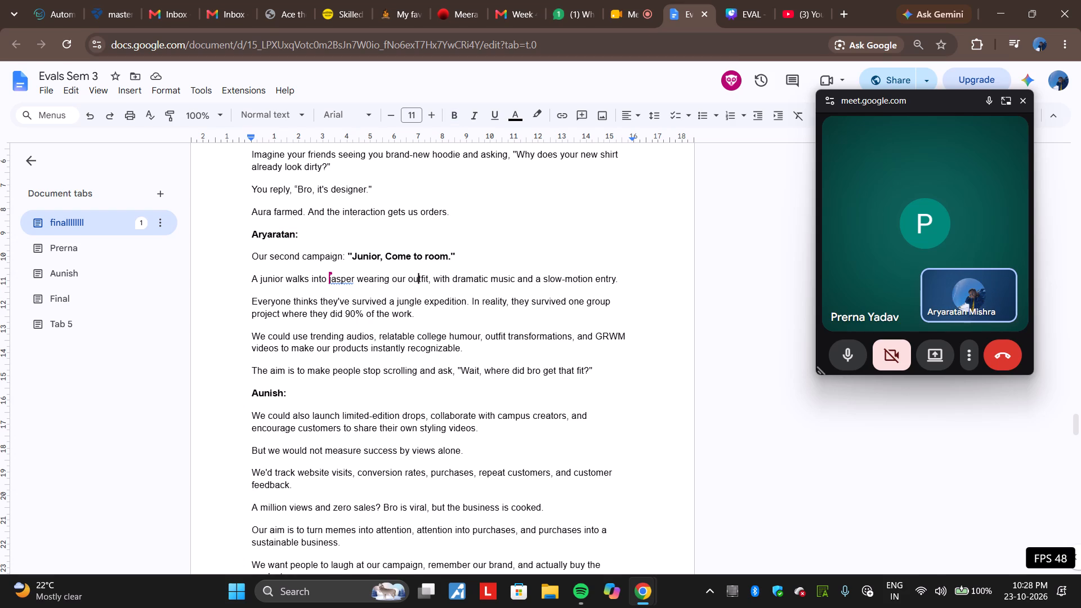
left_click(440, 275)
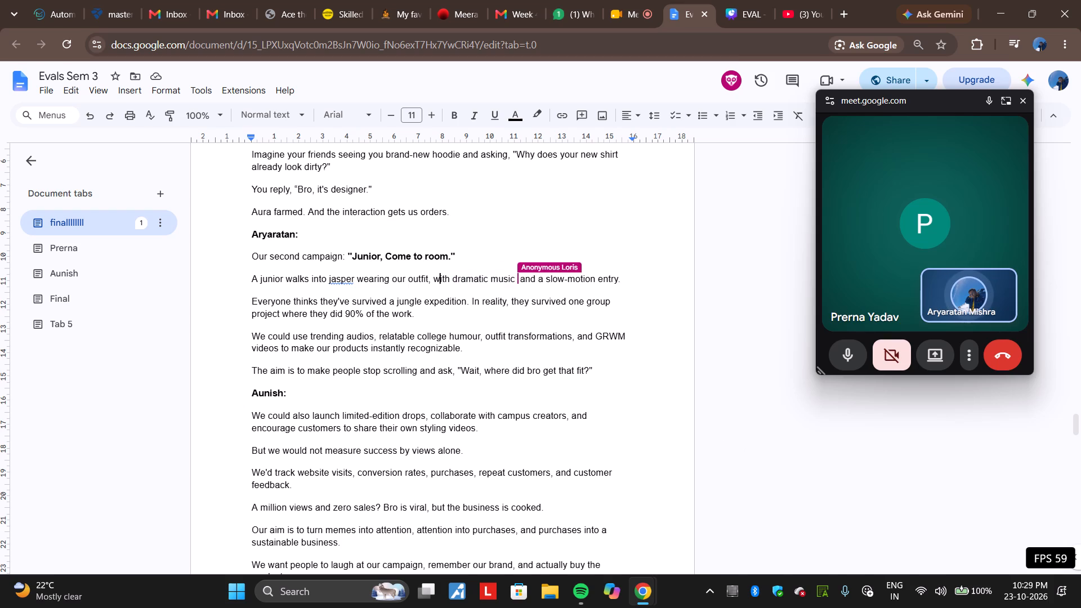
Replace "group project where they did 90% of the work" with "room interaction" in the jungle expedition line, keeping the full stop.
left_click_drag(569, 298, 641, 318)
left_click(641, 318)
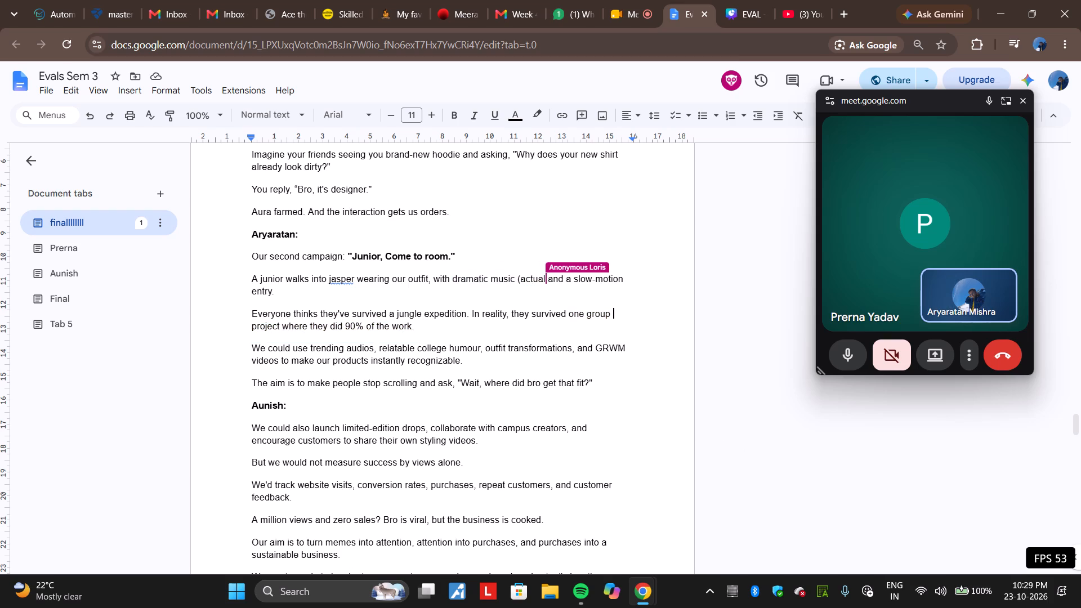
left_click_drag(409, 329, 597, 292)
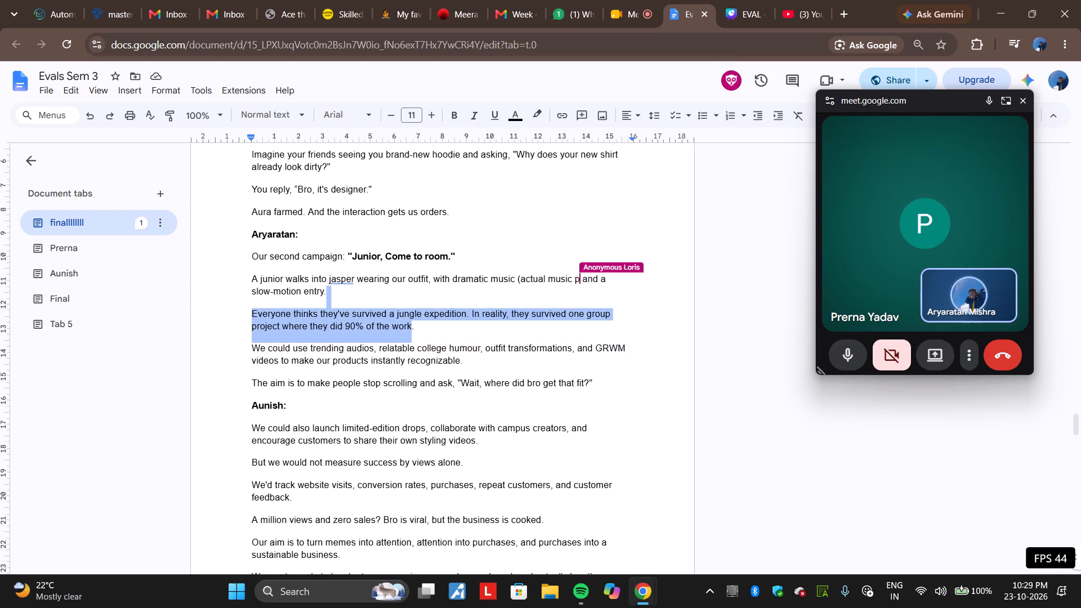
left_click_drag(597, 292, 587, 314)
type("room interaction")
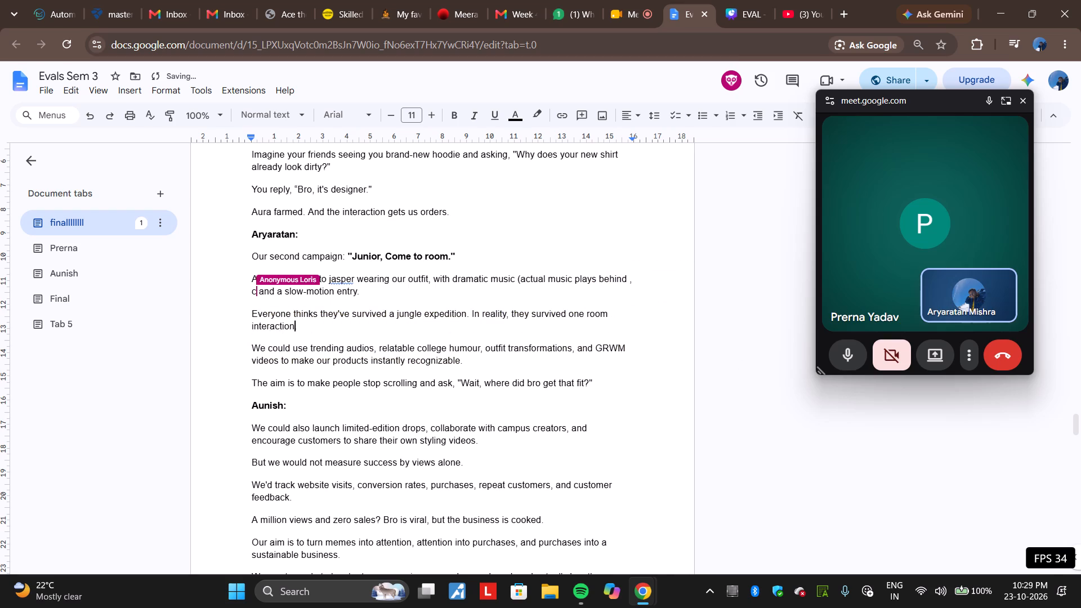
Enclose the word "interaction" in double quotation marks in the jungle expedition line.
key("shift+quotedbl")
key("Left")
key("Left")
key("Left")
key("Left")
key("Left")
key("Left")
key("Left")
key("Left")
key("Left")
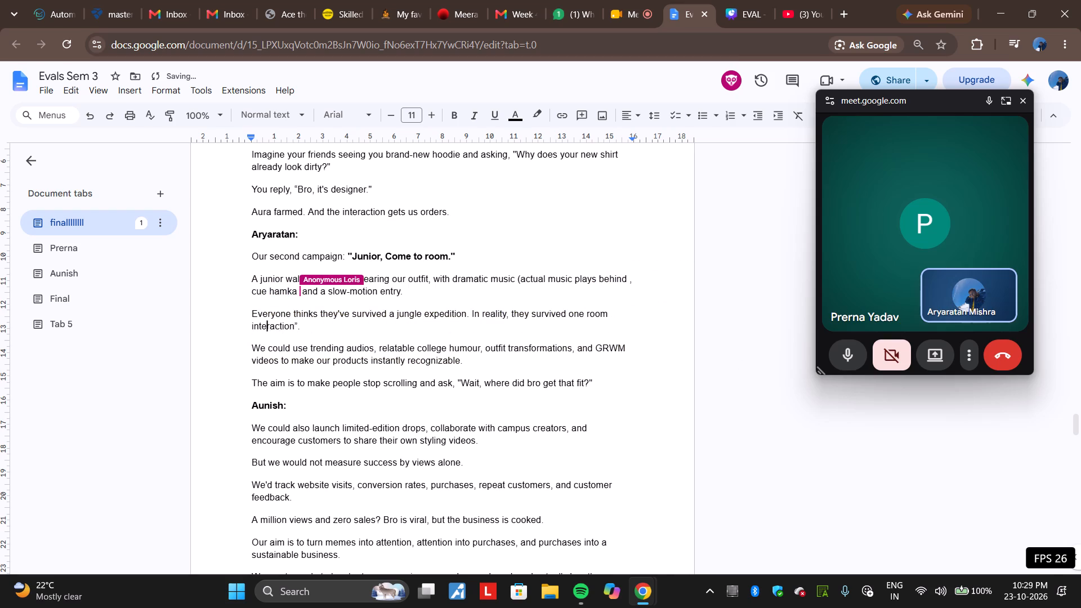
key("Left")
key("Left")
key("Left")
key("shift+colon")
key("Right")
key("Right")
key("Right")
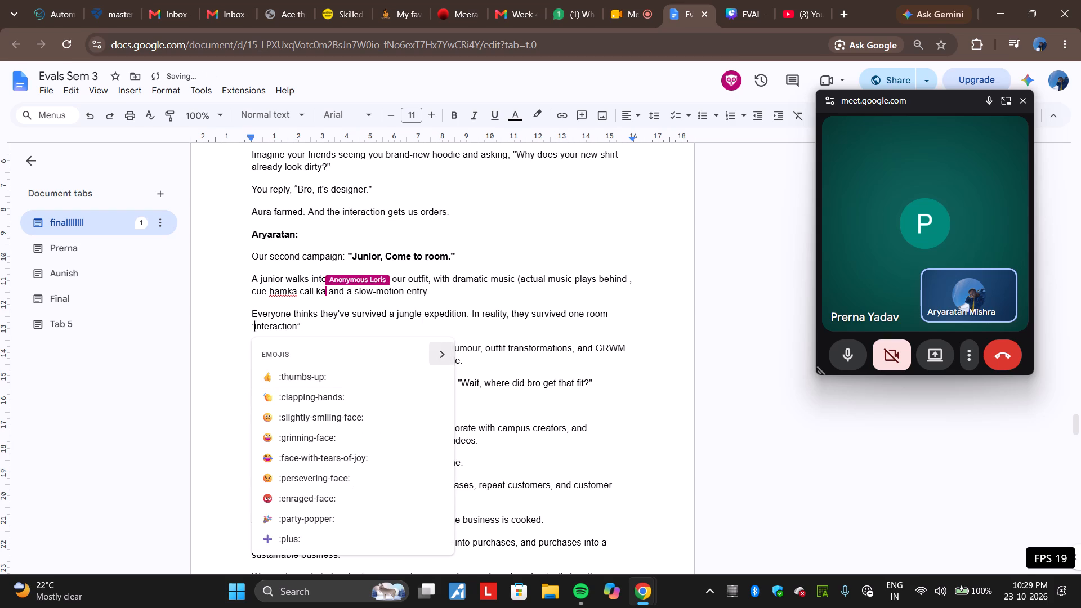
key("Left")
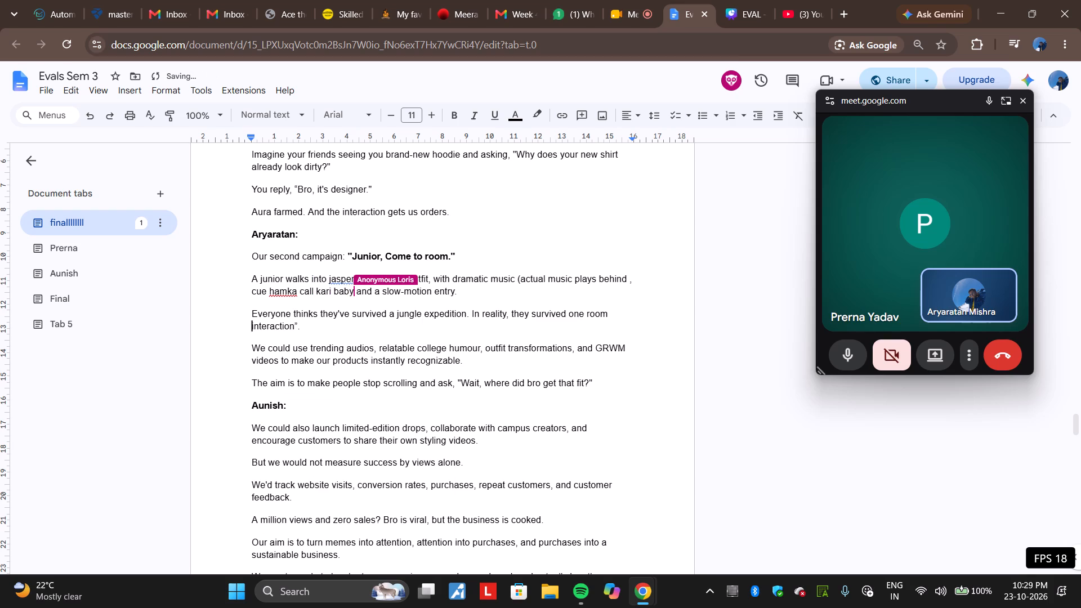
key("shift+quotedbl")
key("Right")
key("Right")
key("Right")
key("Right")
key("Right")
key("Right")
key("Right")
key("Right")
key("Right")
key("Right")
key("Right")
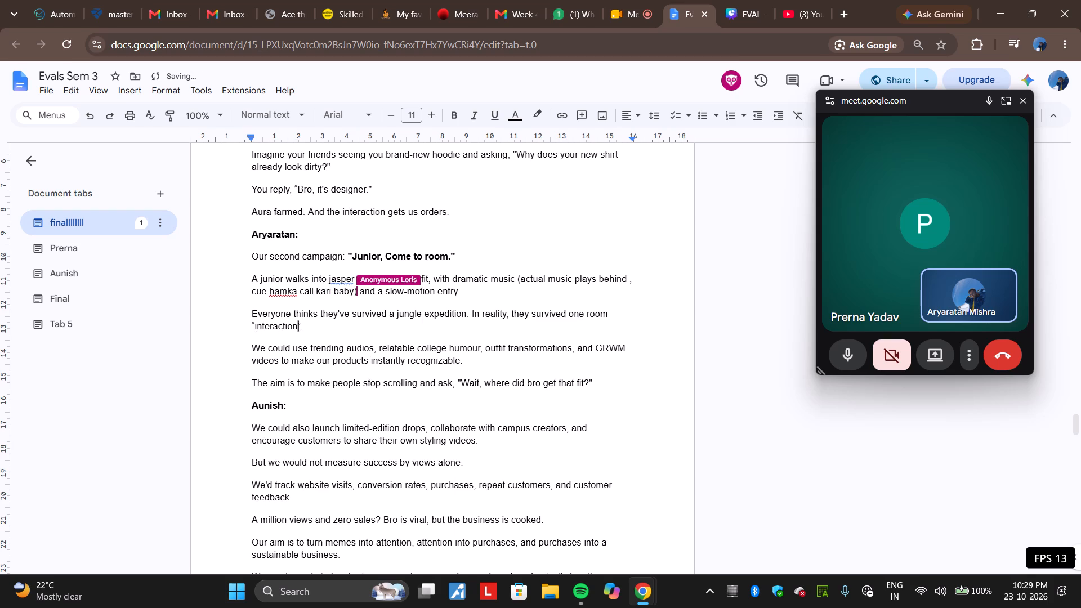
Continue the jungle expedition line after the quoted "interaction" with "with a certain pdf", before the full stop.
key("Right")
key("space")
type("with a certain rec")
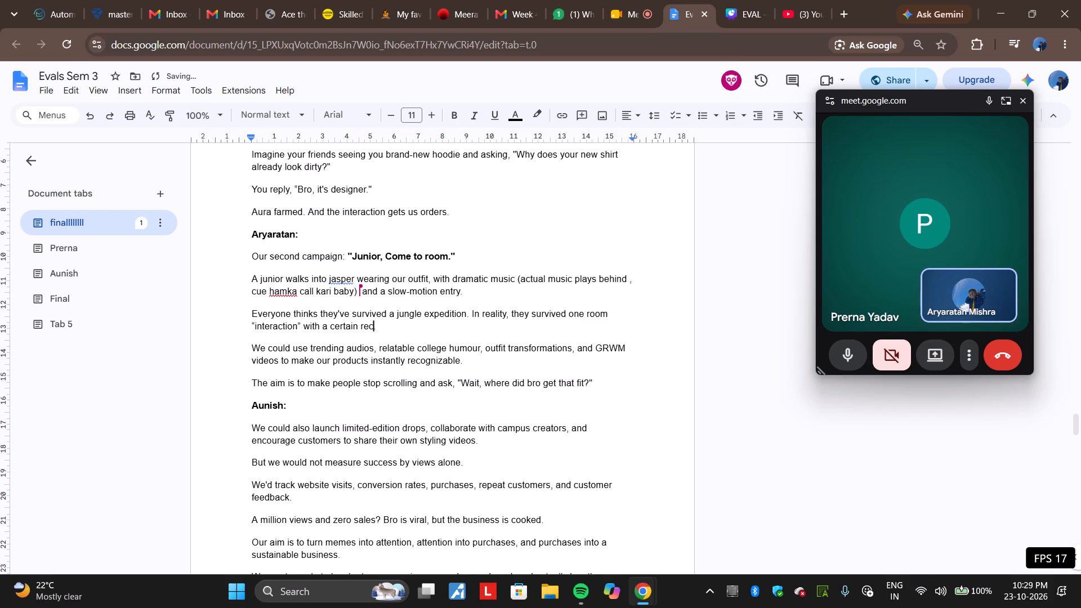
key("BackSpace")
key("BackSpace")
key("BackSpace")
type("pdf")
Reword "with a" before "certain pdf" as "and reciting a".
key("Left")
key("Left")
key("Left")
key("Left")
key("Left")
key("Left")
key("Left")
key("Left")
key("Left")
key("Left")
key("Left")
key("Left")
key("BackSpace")
key("BackSpace")
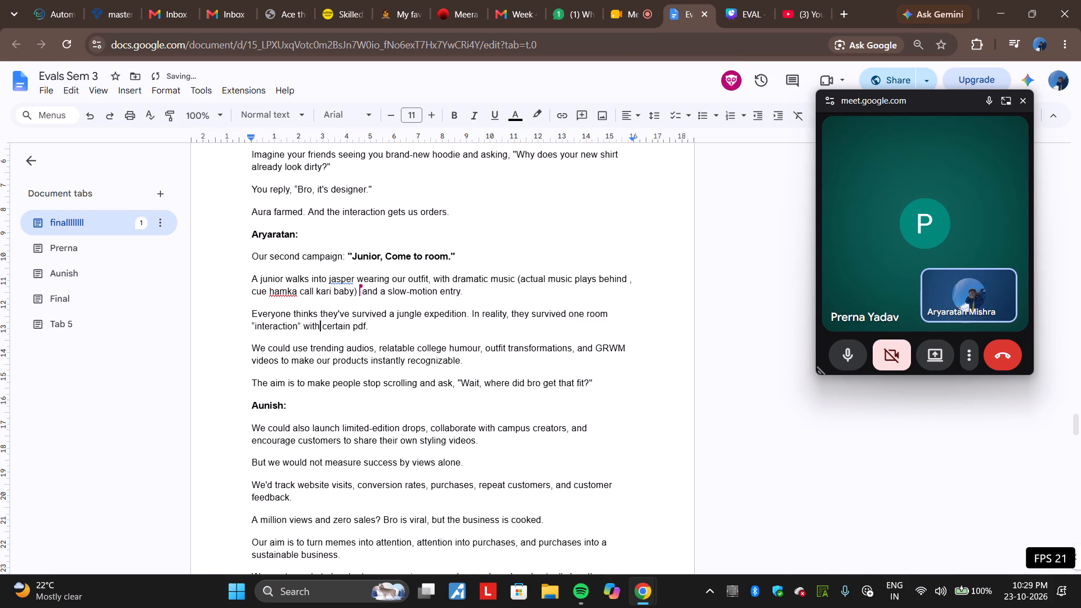
key("BackSpace")
key("BackSpace")
key("BackSpace")
key("BackSpace")
type("by recti")
key("BackSpace")
key("BackSpace")
key("BackSpace")
key("BackSpace")
key("BackSpace")
key("BackSpace")
key("BackSpace")
key("BackSpace")
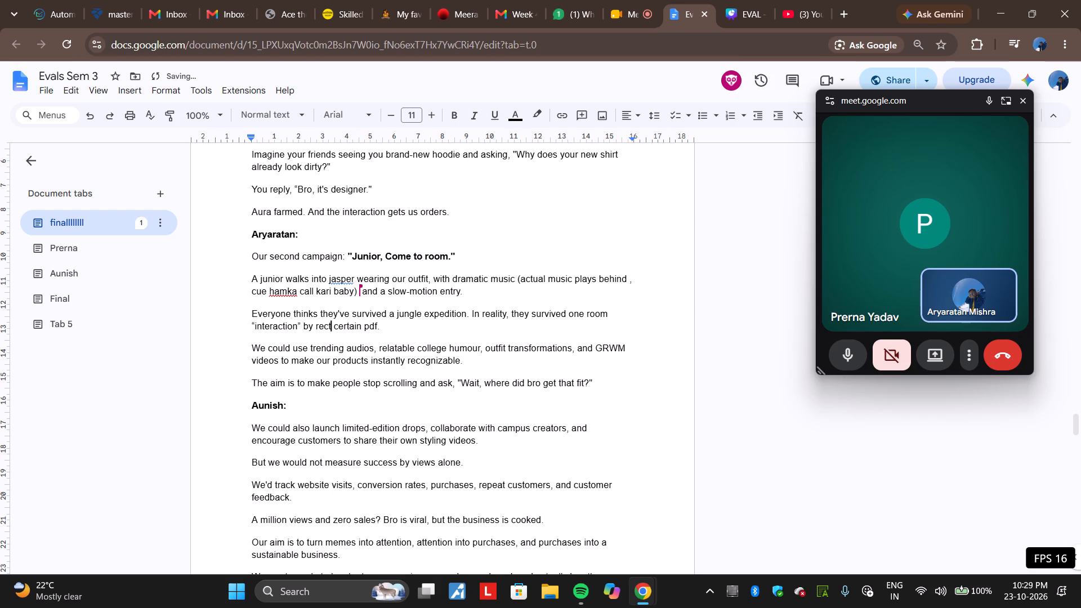
type("and recti")
key("BackSpace")
key("BackSpace")
type("itign")
key("space")
key("BackSpace")
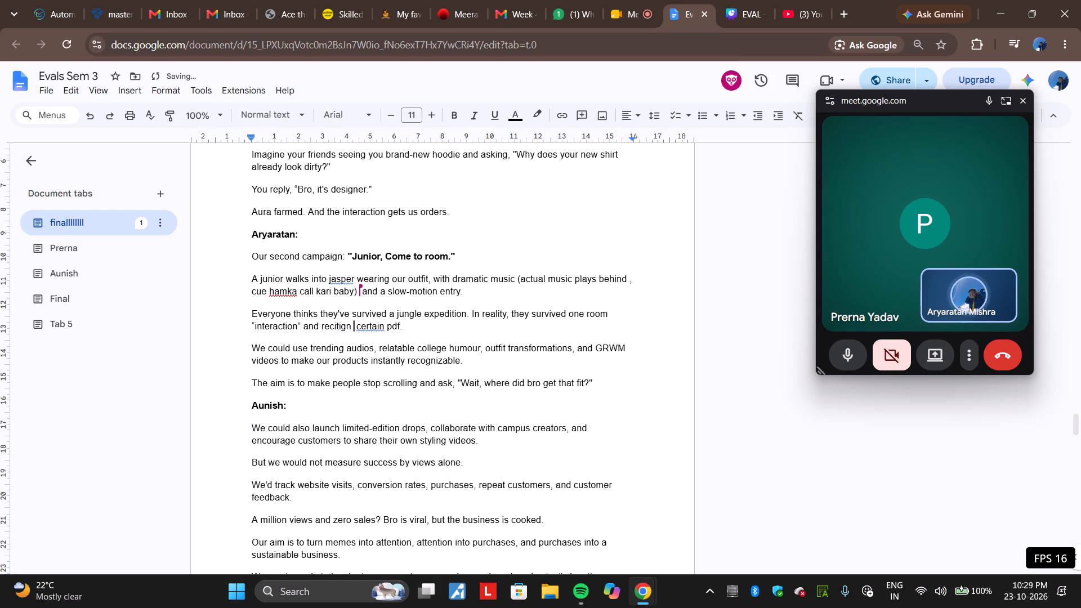
key("BackSpace")
key("BackSpace")
type("ng a")
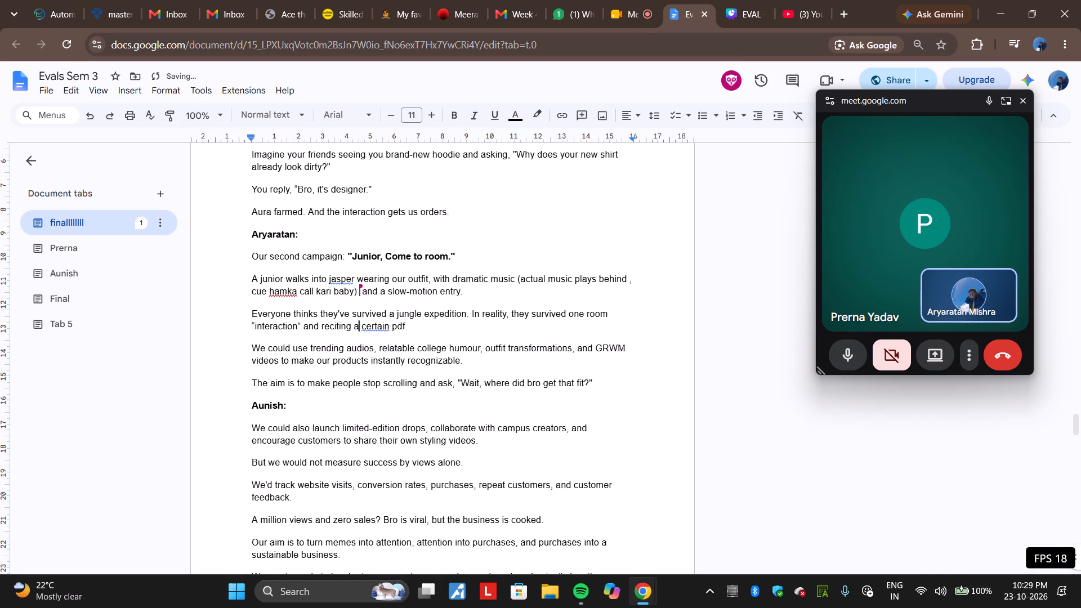
Enclose the word "certain" before "pdf" in double quotation marks.
key("Right")
key("shift+quotedbl")
key("Right")
key("Right")
key("Right")
key("Right")
key("Right")
key("Right")
key("Right")
key("Right")
key("Right")
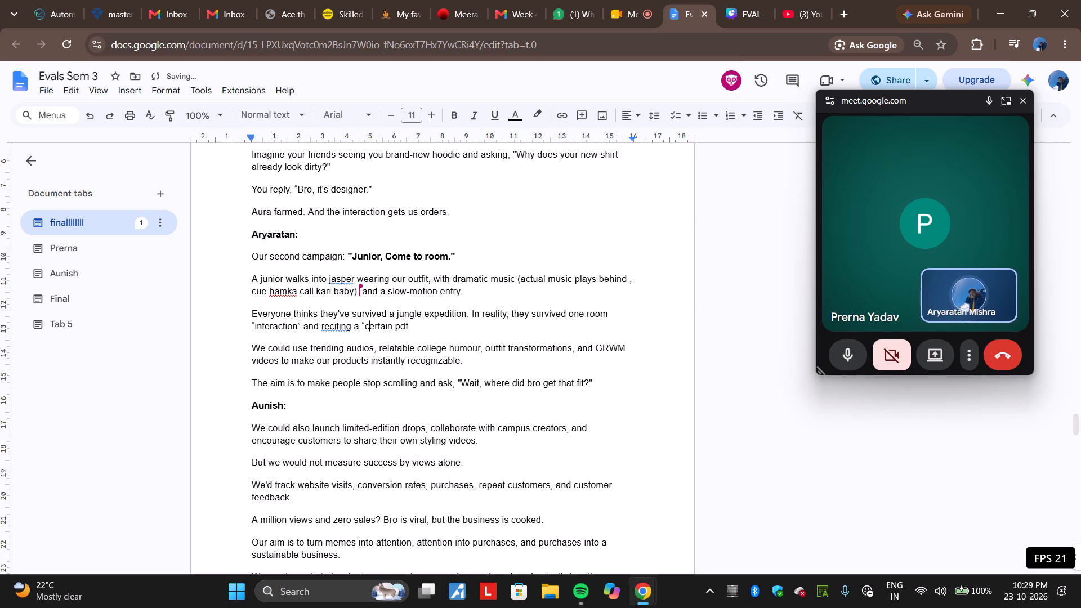
key("Left")
key("Left")
key("shift+quotedbl")
key("Right")
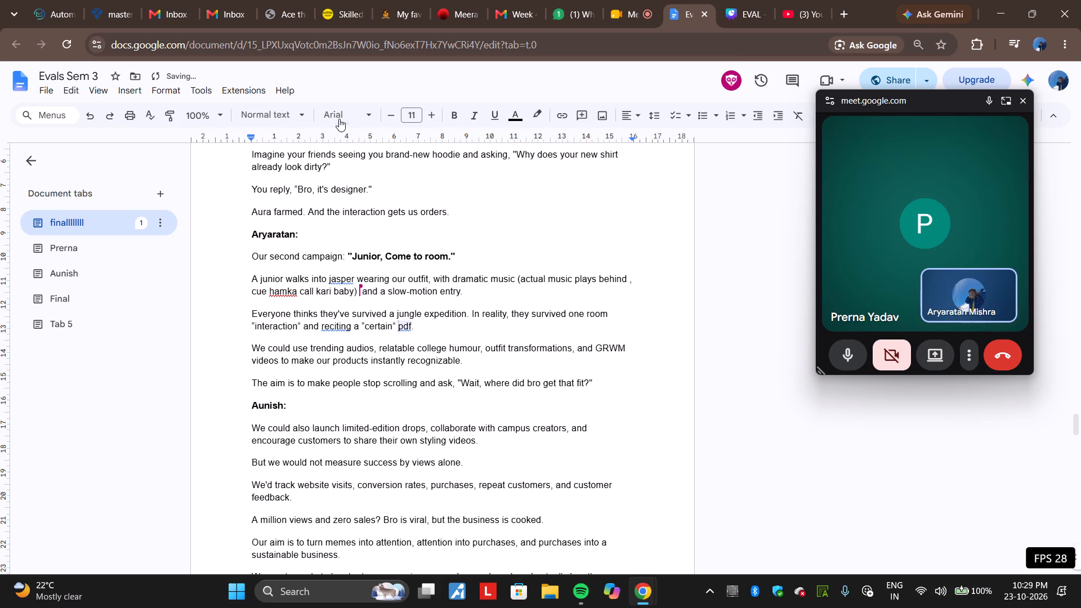
Add the note "{good zob prerna}" after "kari baby", inside the closing bracket of the music cue.
left_click(526, 289)
left_click(352, 293)
key("space")
type("(")
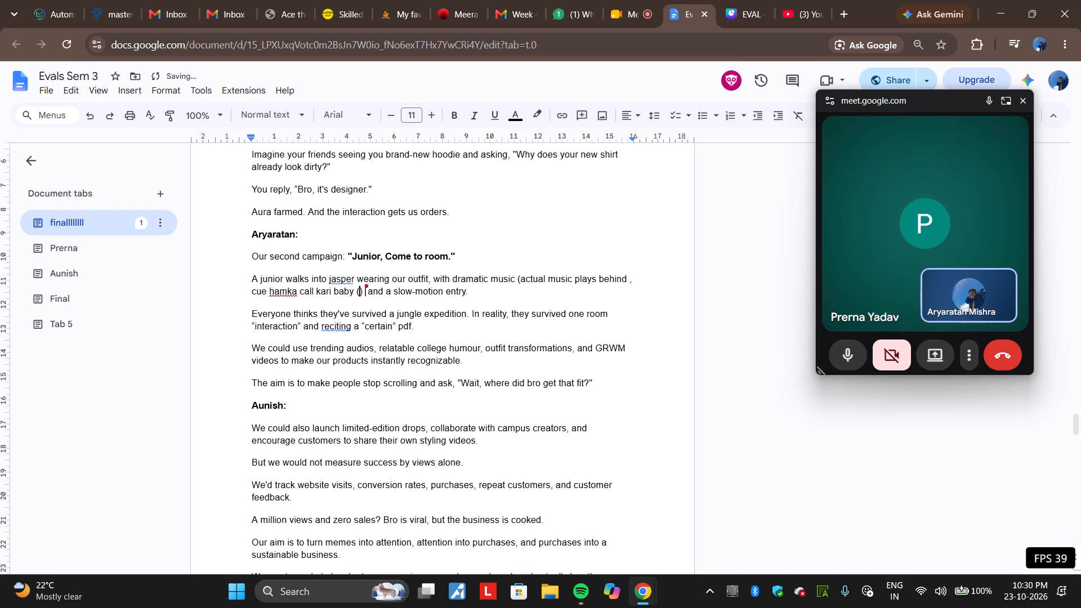
key("shift+BackSpace")
type("{}")
key("Left")
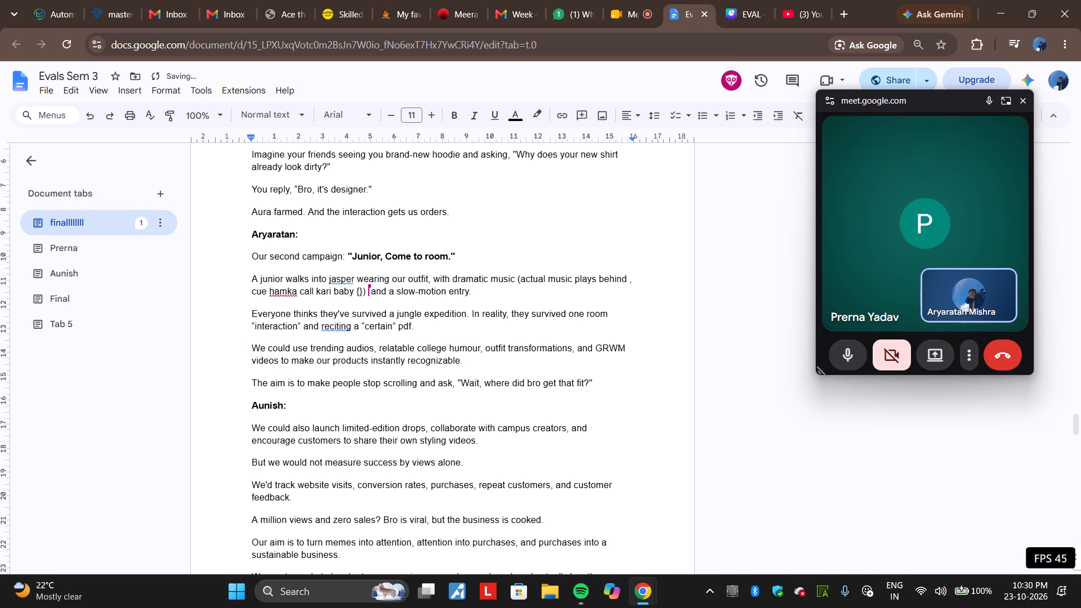
type("good zob prerna")
left_click(505, 334)
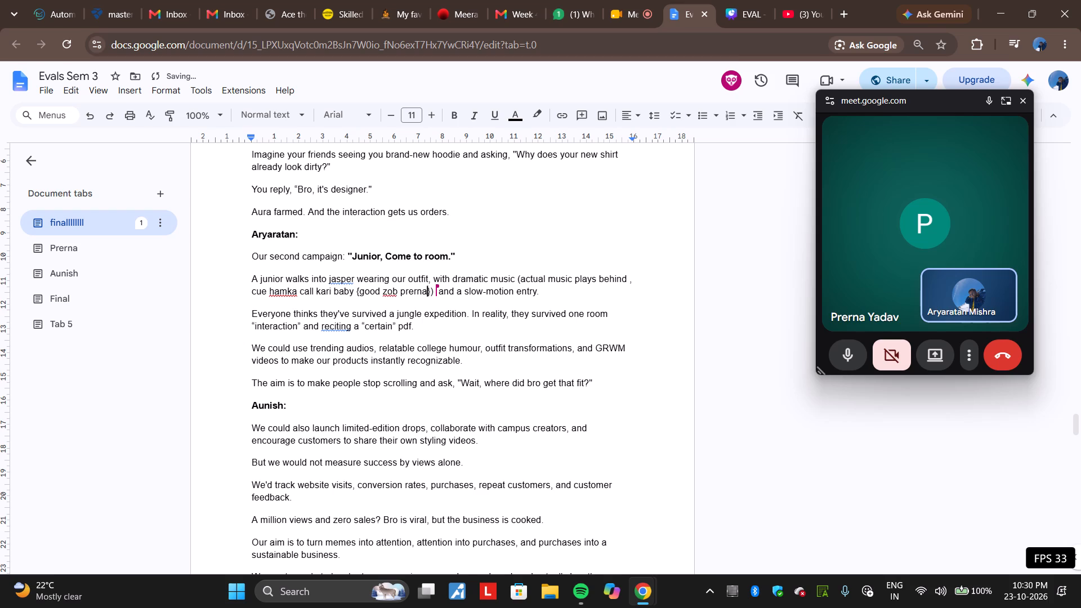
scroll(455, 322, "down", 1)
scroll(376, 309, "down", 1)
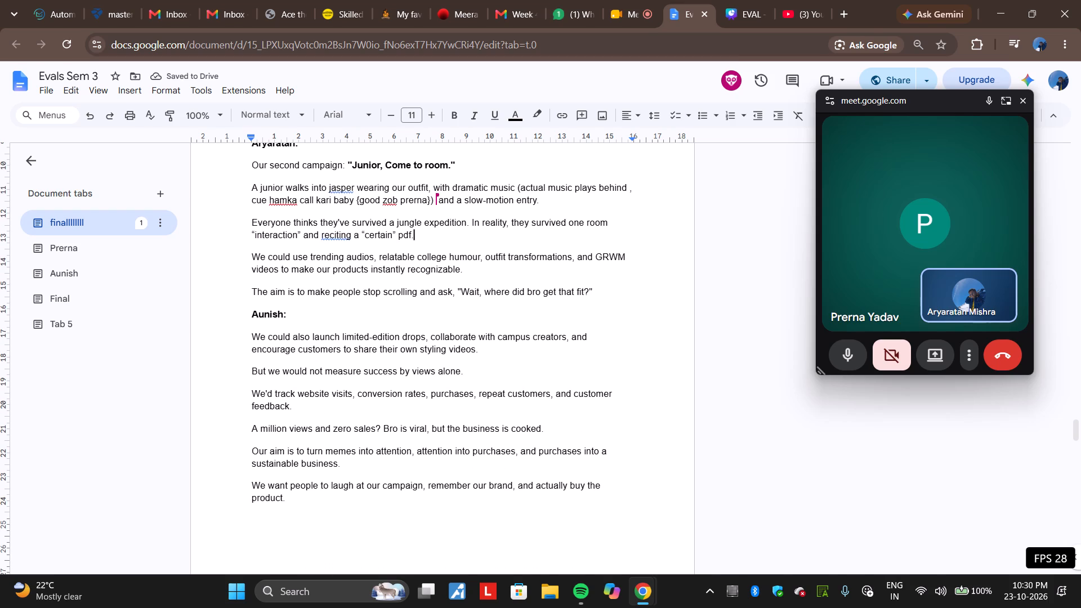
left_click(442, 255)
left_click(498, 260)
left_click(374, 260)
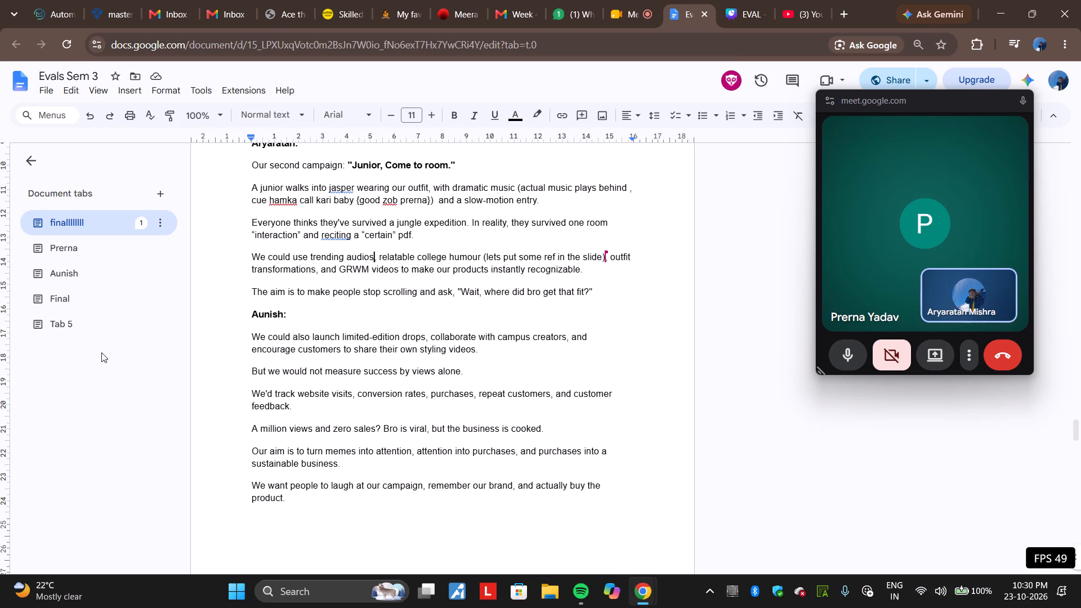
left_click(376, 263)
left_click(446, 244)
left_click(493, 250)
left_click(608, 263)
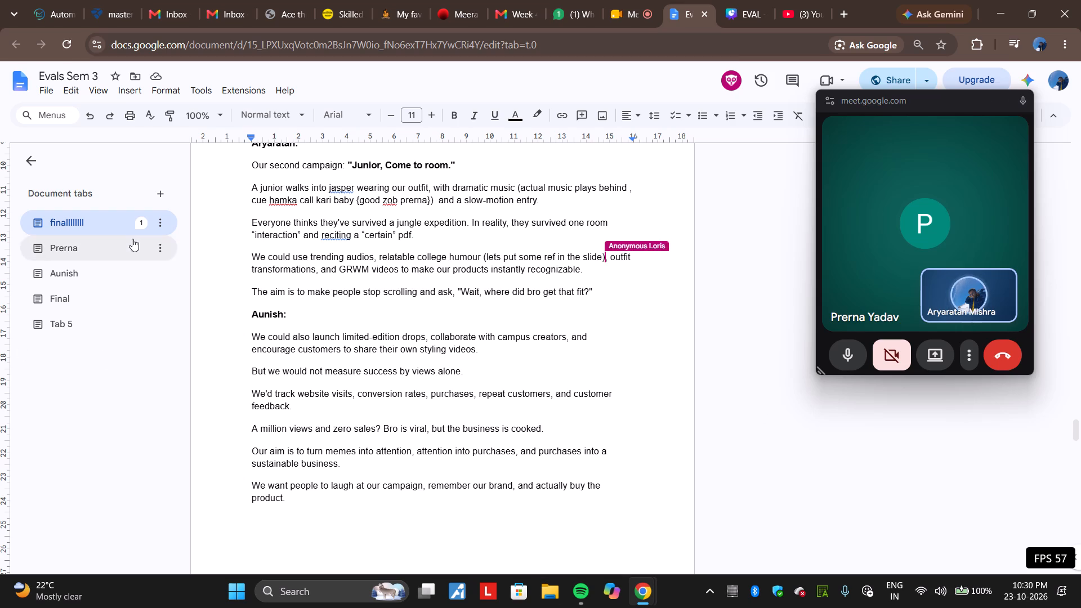
Delete "outfit transformations" and its surrounding commas from Aryaratan's trending audios line, so the slide note leads straight into "and".
left_click_drag(612, 260, 299, 276)
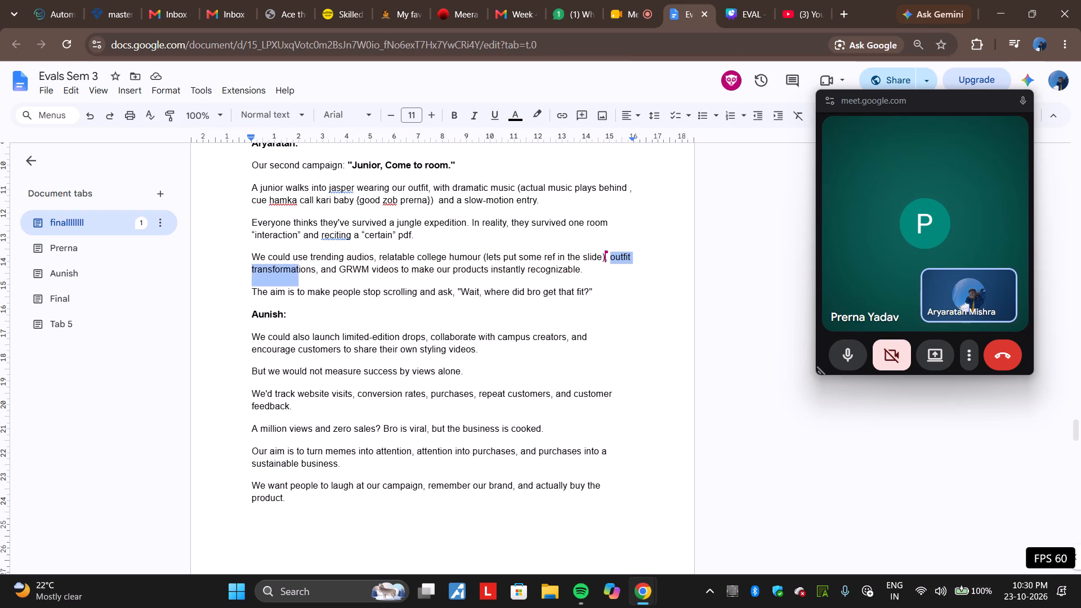
left_click_drag(299, 276, 314, 277)
key("BackSpace")
key("Right")
key("BackSpace")
key("BackSpace")
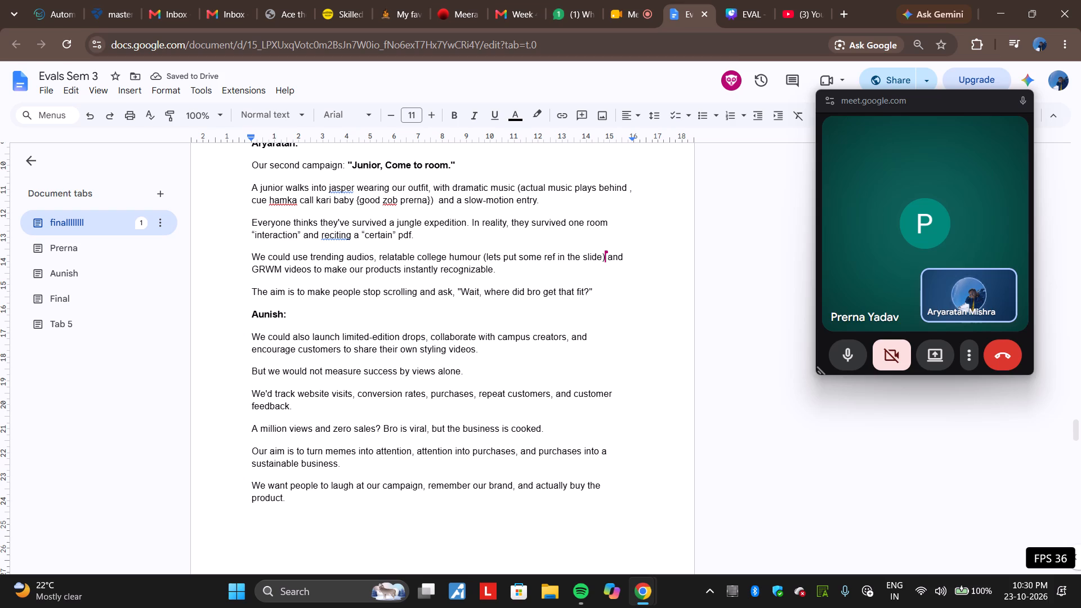
Replace "GRWM videos" in the trending audios line with "TIPS promotion vidoes".
left_click_drag(308, 273, 255, 266)
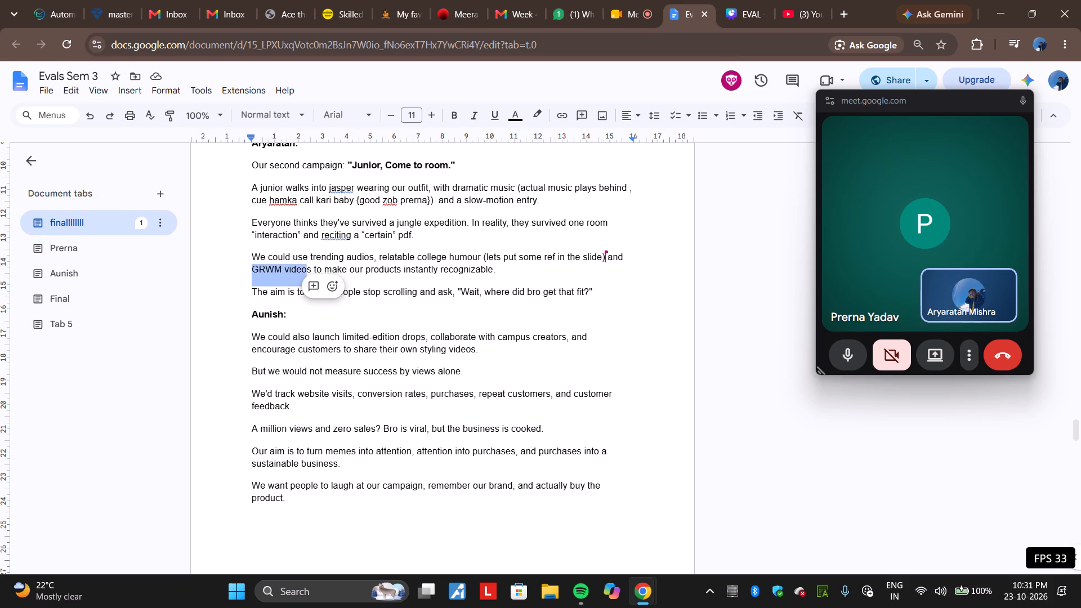
key("BackSpace")
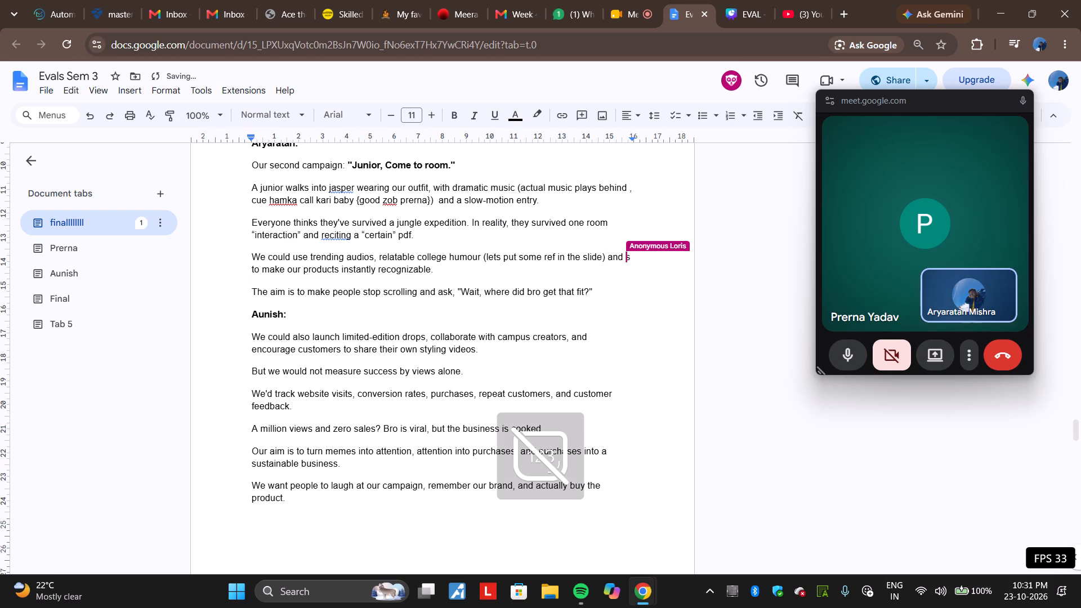
key("Right")
key("Right")
key("BackSpace")
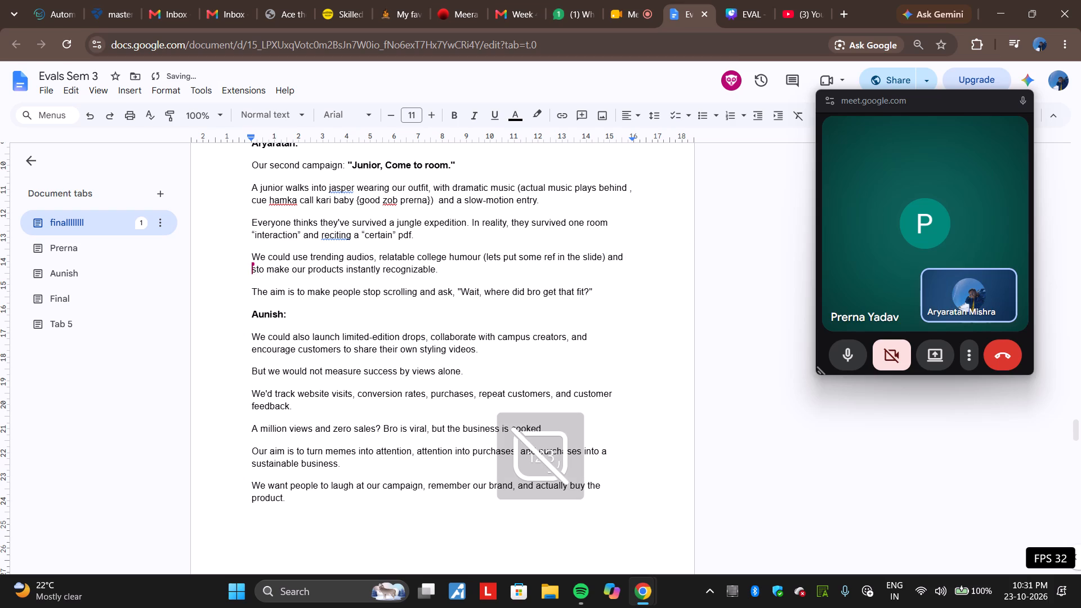
key("BackSpace")
key("BackSpace")
key("space")
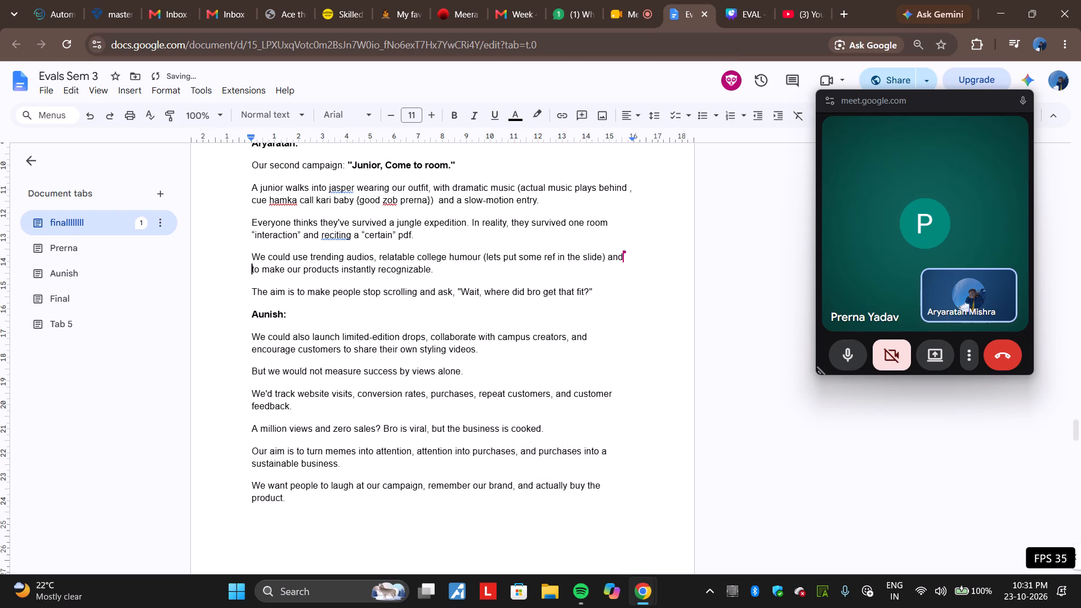
key("space")
key("Left")
type("TIPS promotion vidoes")
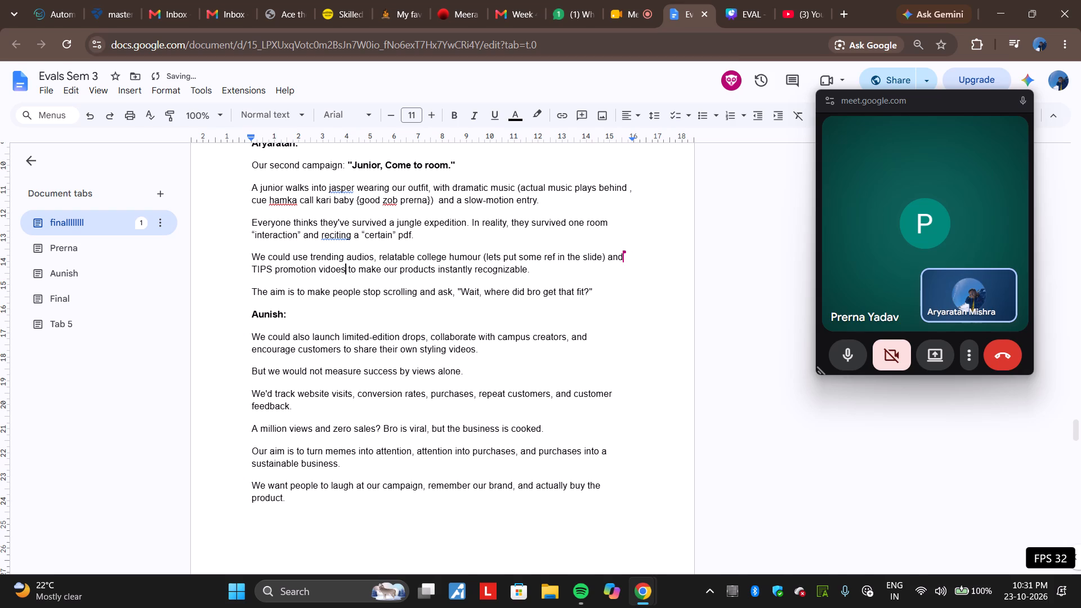
Correct the misspelled "vidoes" to "videos" using the spelling suggestion.
left_click(349, 290)
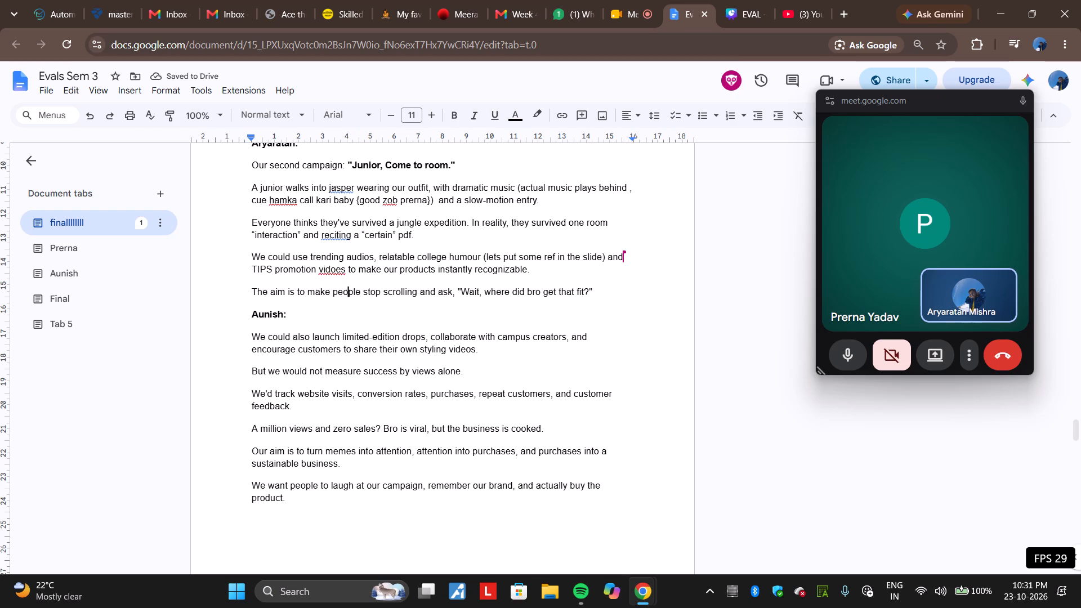
left_click(449, 276)
left_click(341, 269)
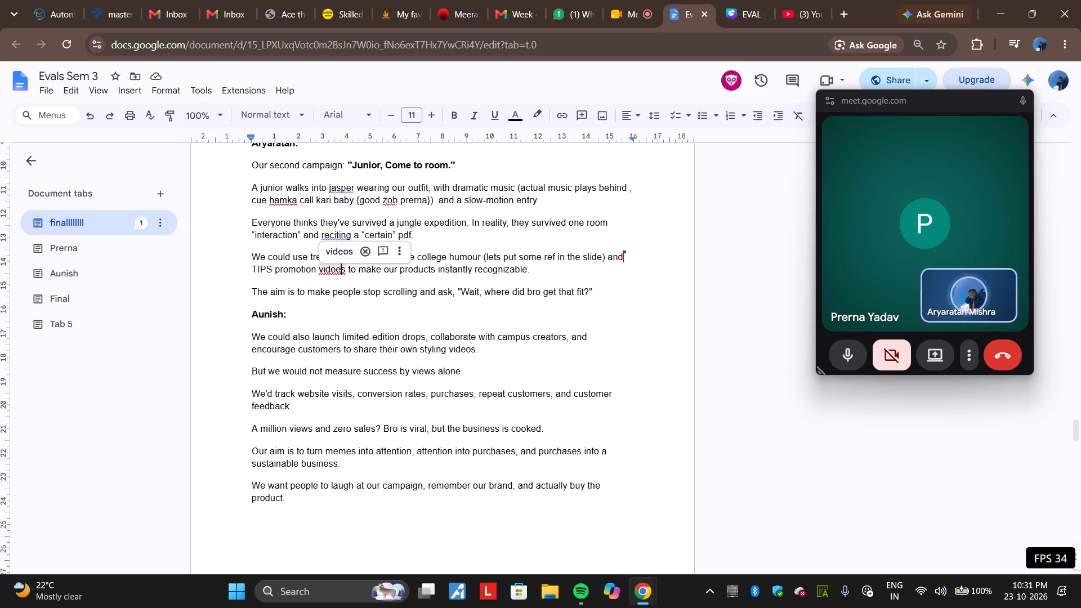
left_click(347, 252)
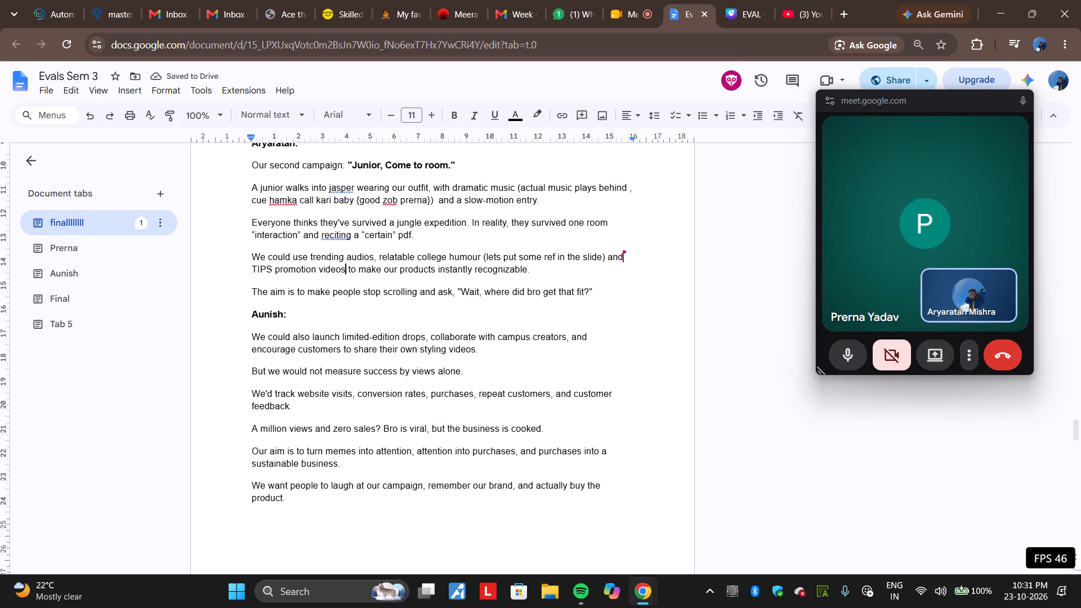
Replace "stop scrolling" with "stare" in the line beginning "The aim is to make people".
left_click_drag(360, 292, 385, 292)
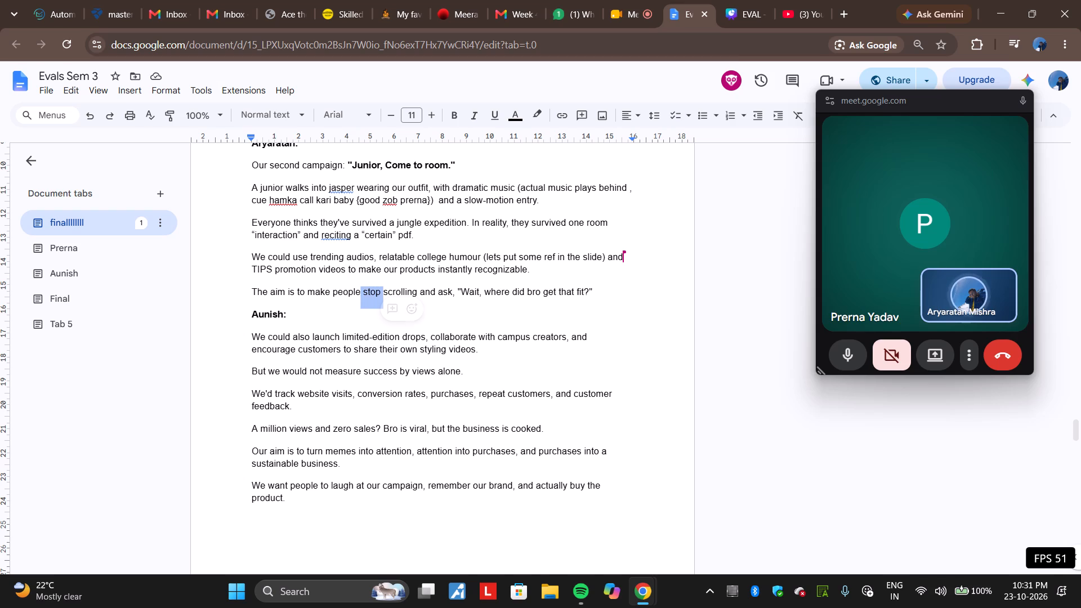
key("BackSpace")
key("Right")
key("Right")
key("Right")
key("Right")
key("Right")
key("Right")
key("Right")
key("Right")
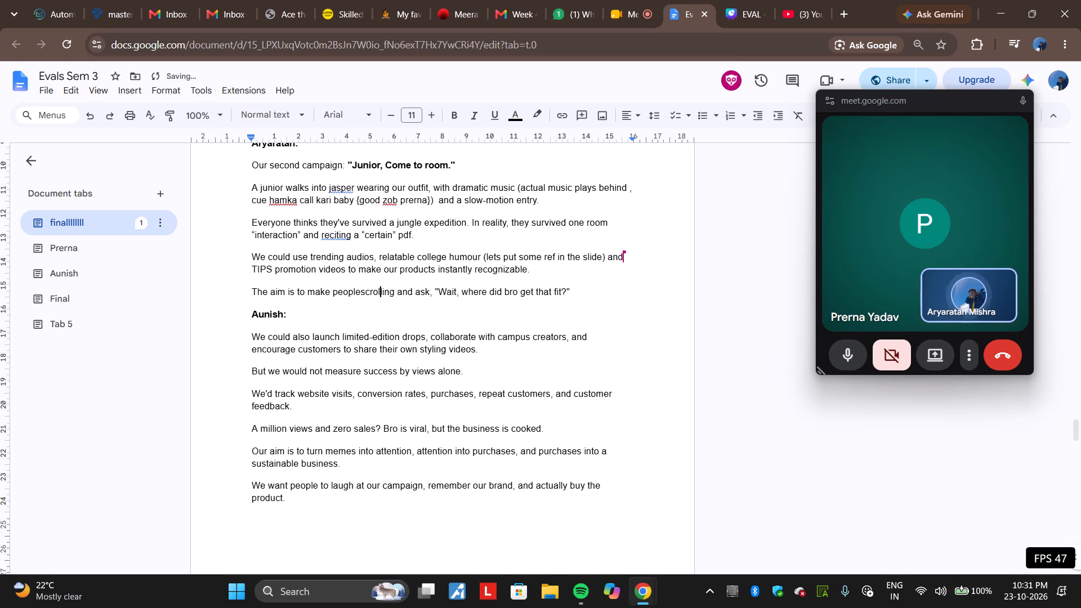
key("BackSpace")
key("BackSpace")
key("BackSpace")
key("BackSpace")
key("BackSpace")
key("BackSpace")
key("BackSpace")
key("BackSpace")
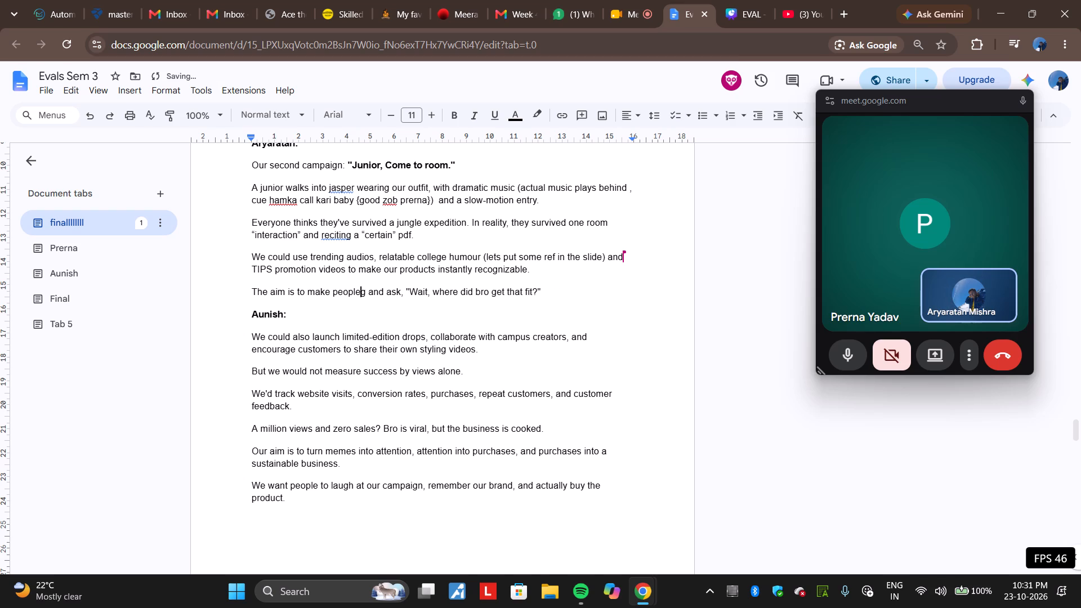
key("BackSpace")
key("e")
key("Right")
key("BackSpace")
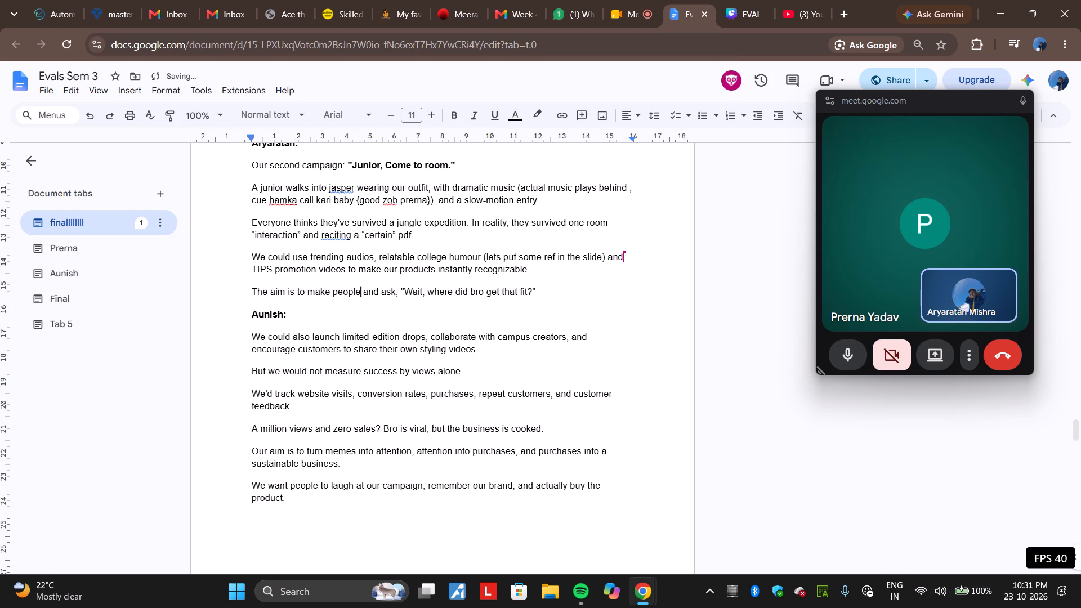
key("space")
type("stare")
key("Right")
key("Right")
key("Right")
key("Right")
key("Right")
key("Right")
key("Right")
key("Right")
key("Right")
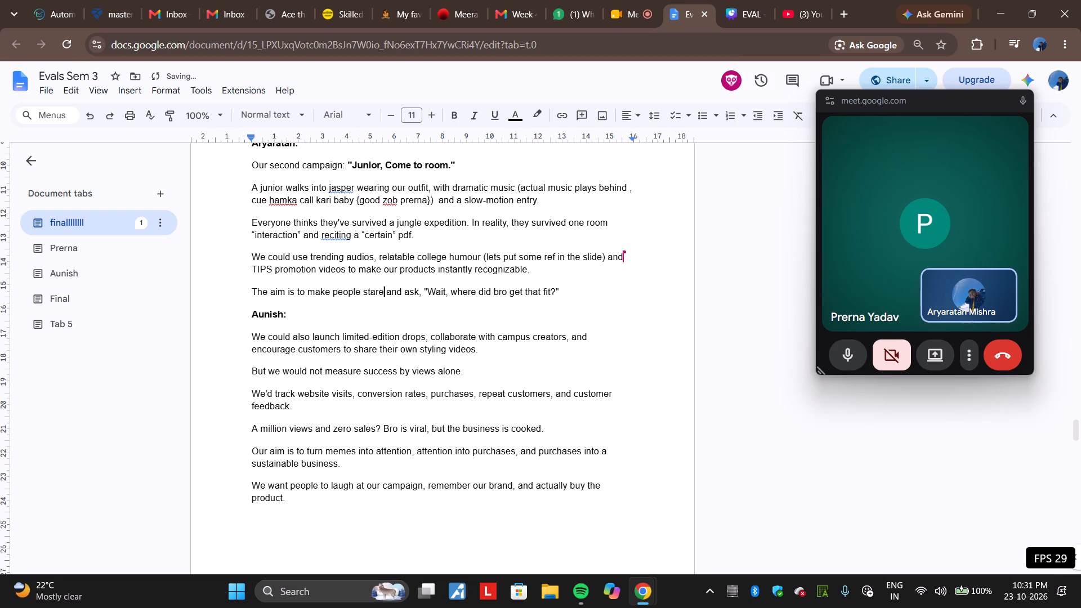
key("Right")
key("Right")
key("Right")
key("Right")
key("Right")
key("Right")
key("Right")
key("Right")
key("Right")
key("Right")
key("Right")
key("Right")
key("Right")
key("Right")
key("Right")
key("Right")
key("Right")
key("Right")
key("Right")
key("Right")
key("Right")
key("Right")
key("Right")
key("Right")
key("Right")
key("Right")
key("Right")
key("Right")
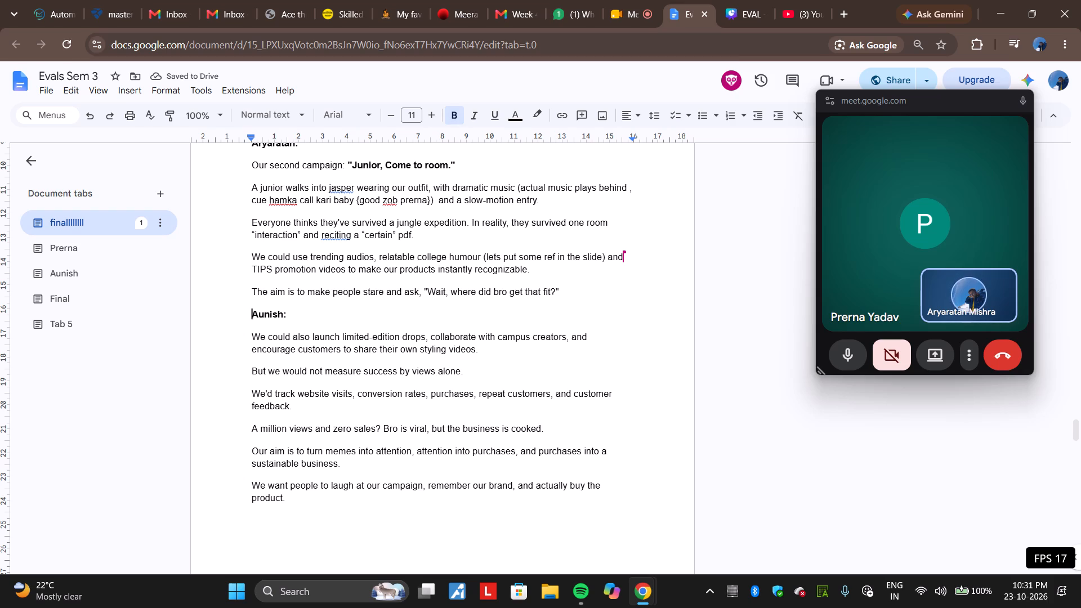
Read through Aunish's campaign lines and on to the opening of Scene 6 on risks.
scroll(518, 303, "down", 1)
scroll(389, 370, "down", 1)
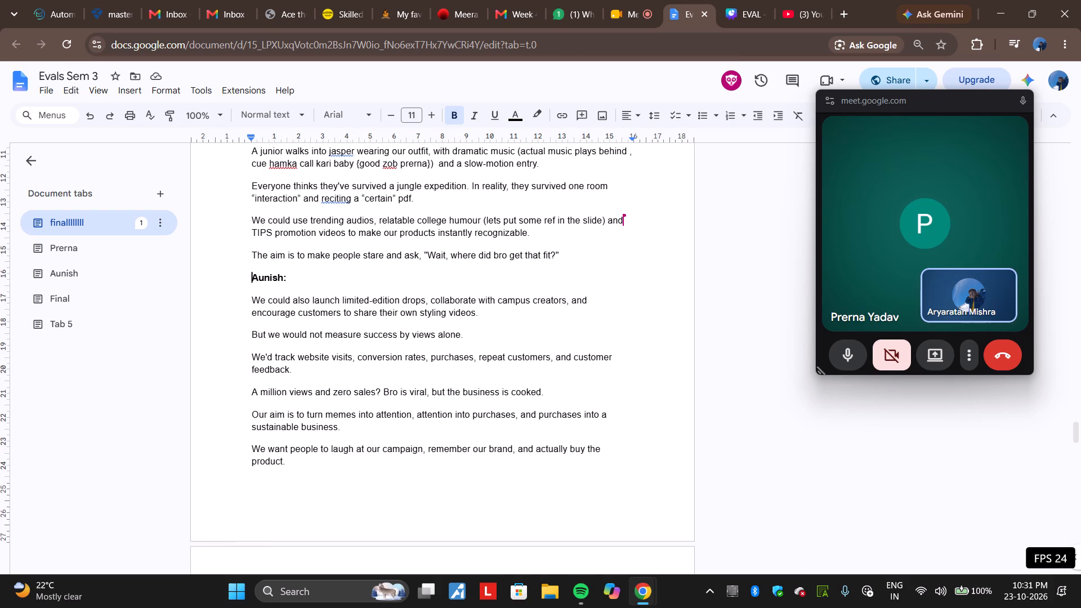
scroll(389, 370, "down", 1)
scroll(285, 287, "down", 1)
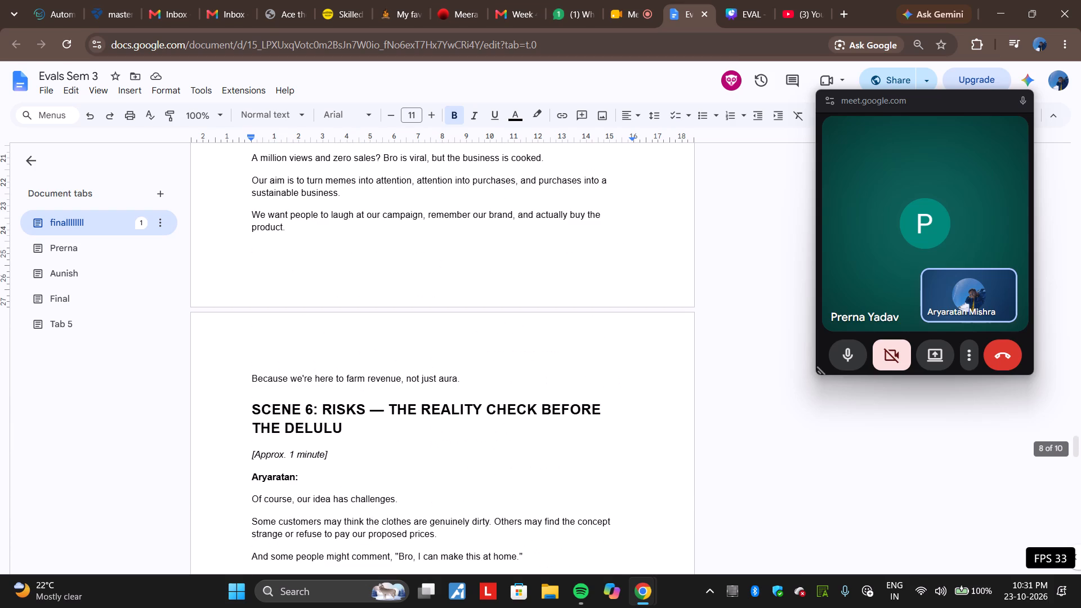
scroll(285, 287, "up", 1)
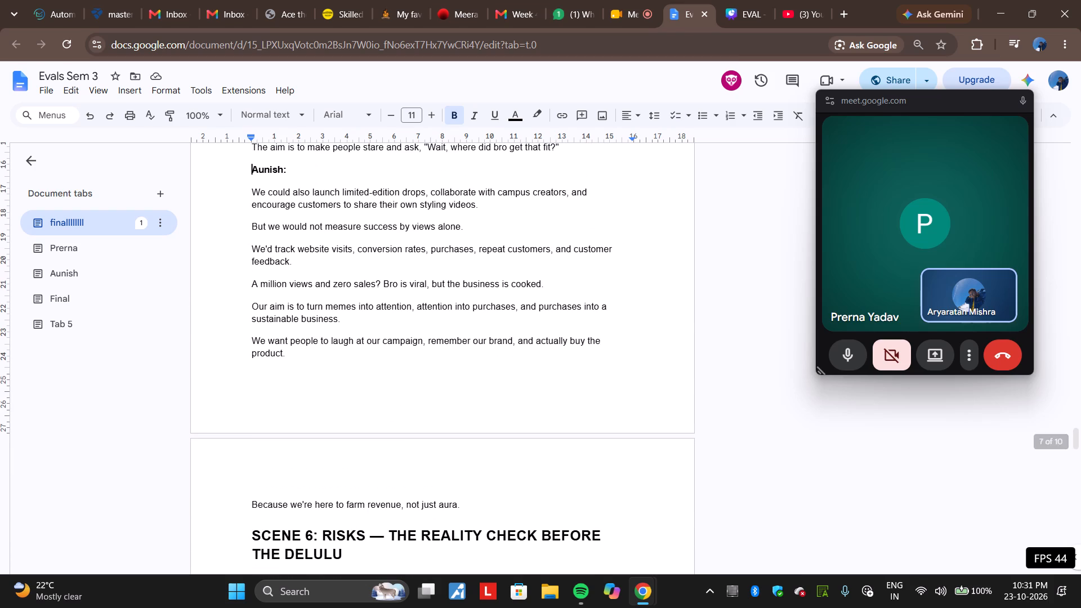
scroll(311, 364, "up", 1)
left_click(268, 211)
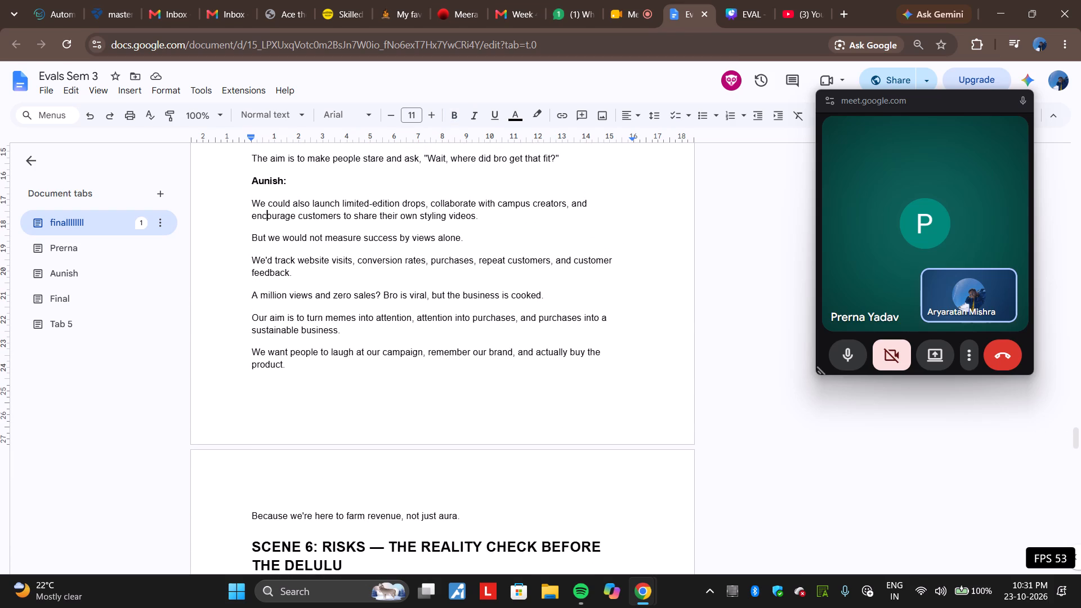
left_click(596, 239)
left_click(499, 208)
Reread Aryaratan's second campaign dialogue, focusing on the line about trending audios and TIPS promotion videos.
scroll(291, 194, "up", 1)
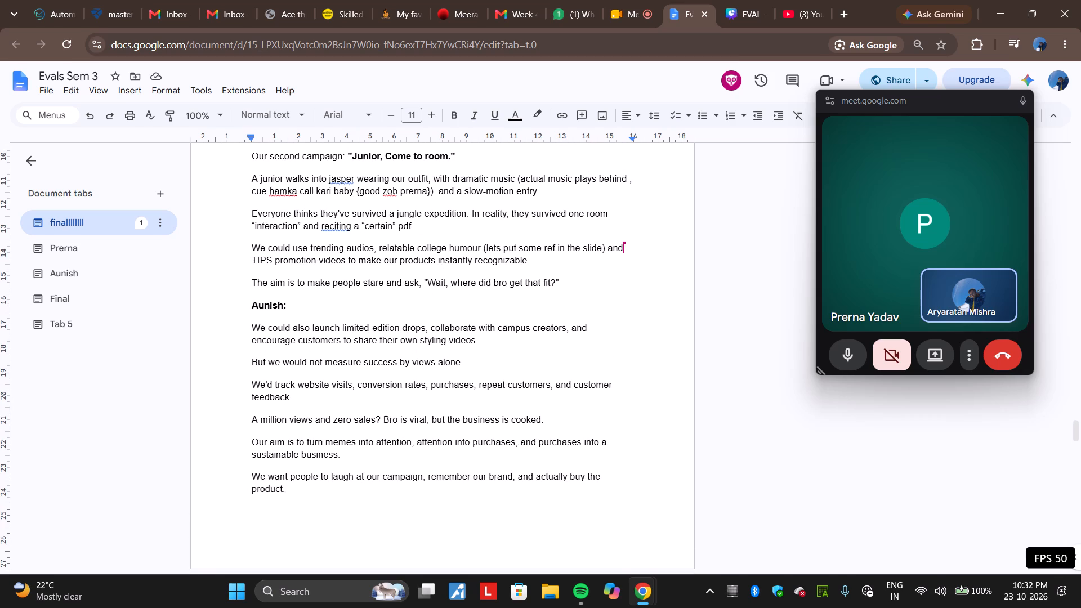
scroll(373, 299, "up", 1)
scroll(486, 311, "up", 1)
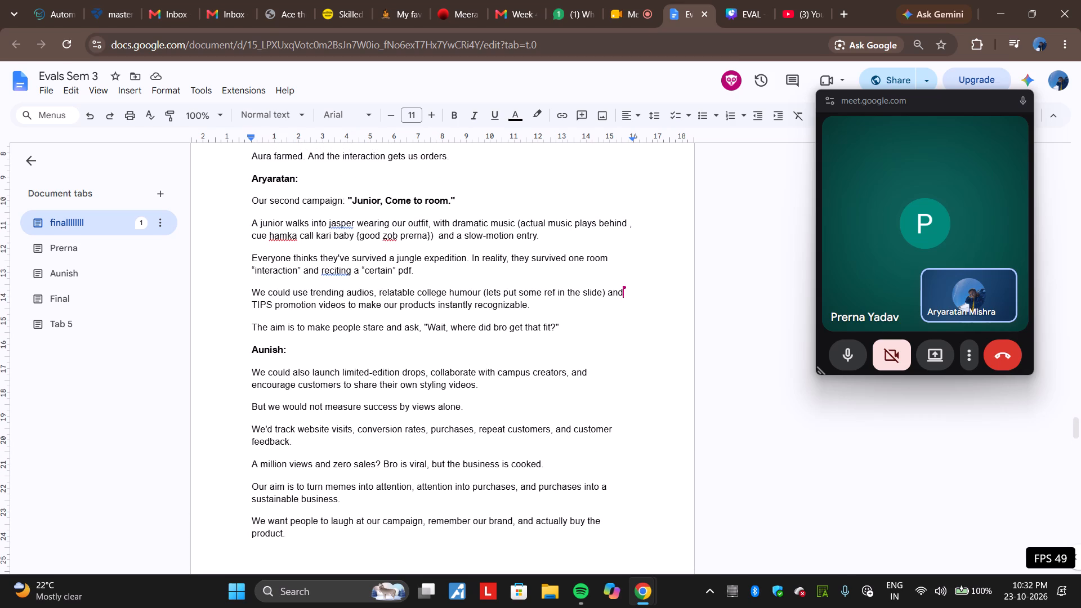
left_click(565, 310)
left_click_drag(546, 297, 262, 299)
left_click(262, 299)
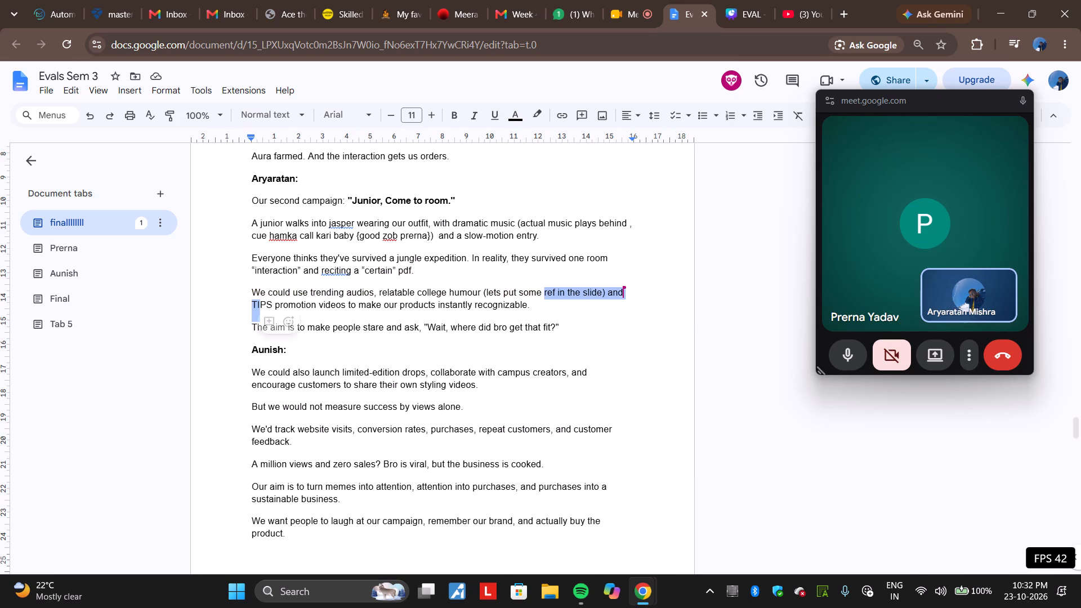
left_click_drag(249, 290, 559, 311)
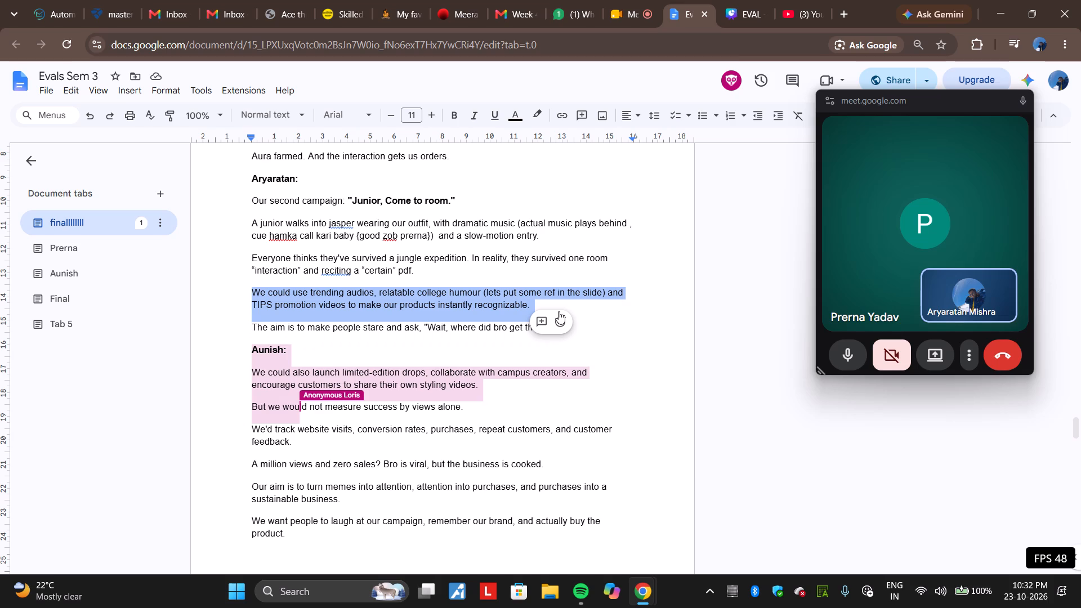
left_click(244, 325)
Examine Aunish's opening line about limited-edition drops, campus creators and customers' styling videos.
scroll(244, 325, "down", 1)
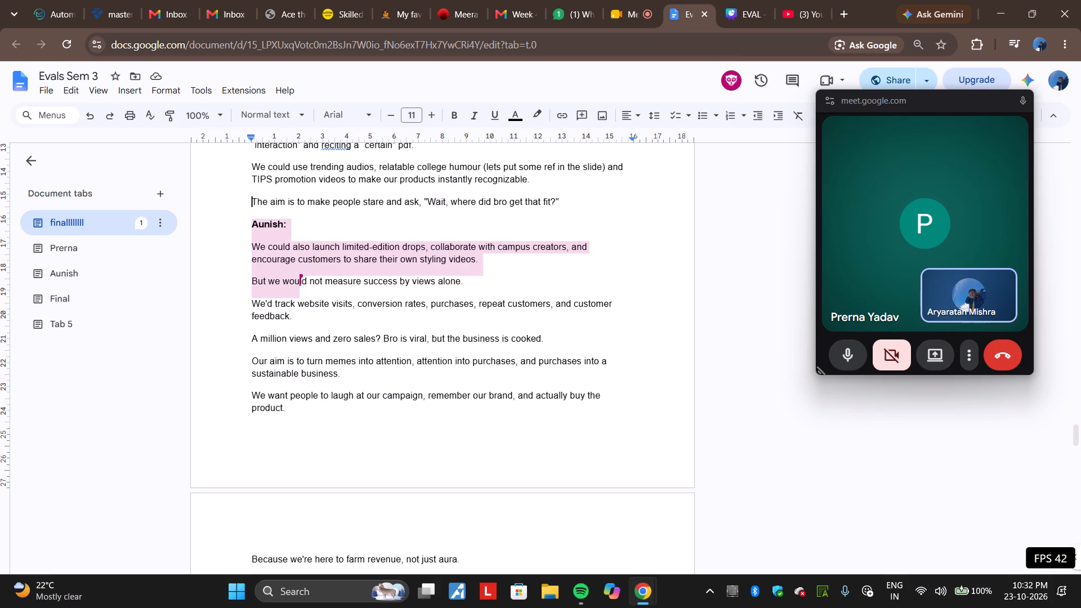
left_click(246, 240)
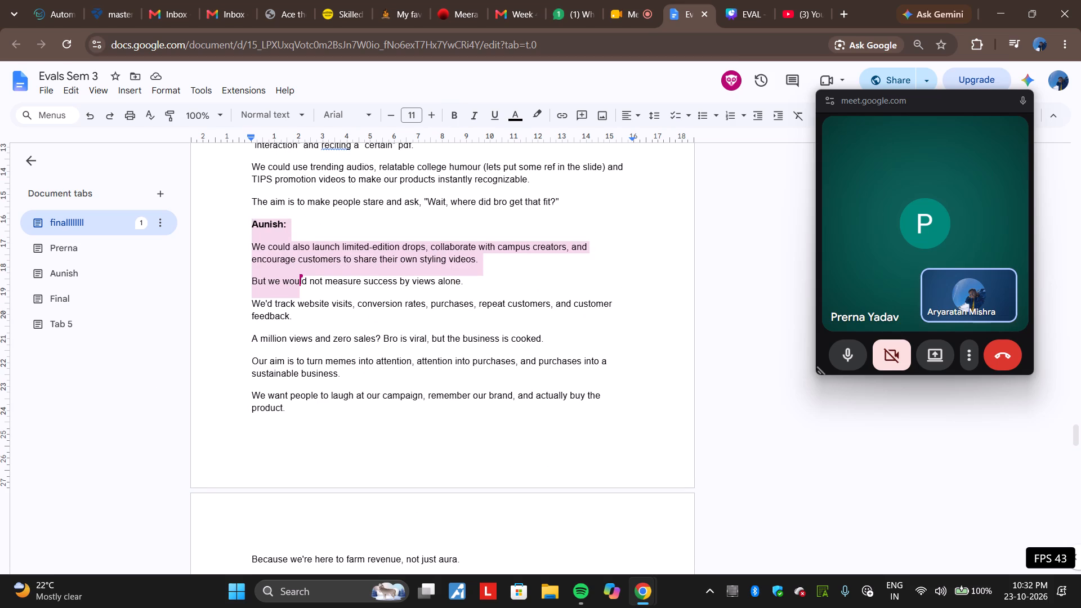
left_click(244, 244)
scroll(244, 244, "up", 1)
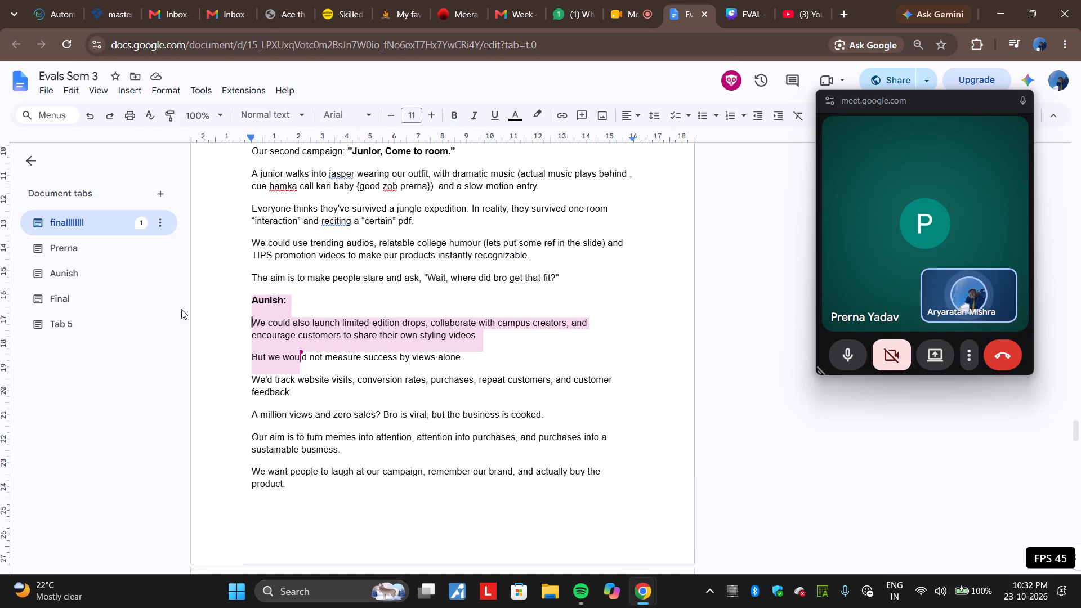
scroll(181, 309, "down", 2)
left_click(239, 294)
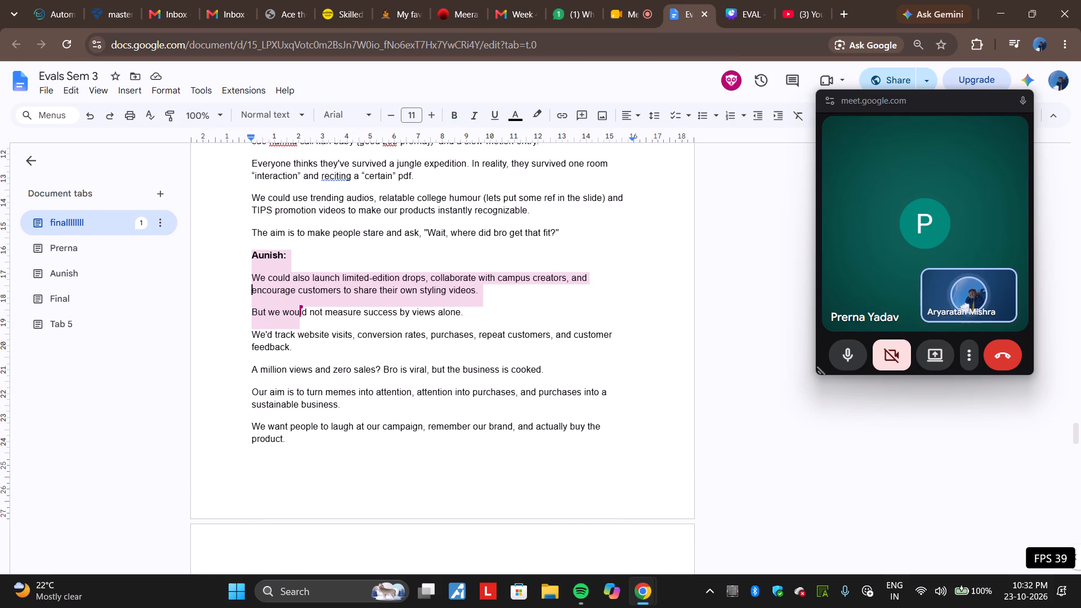
left_click(247, 283)
left_click_drag(247, 283, 283, 303)
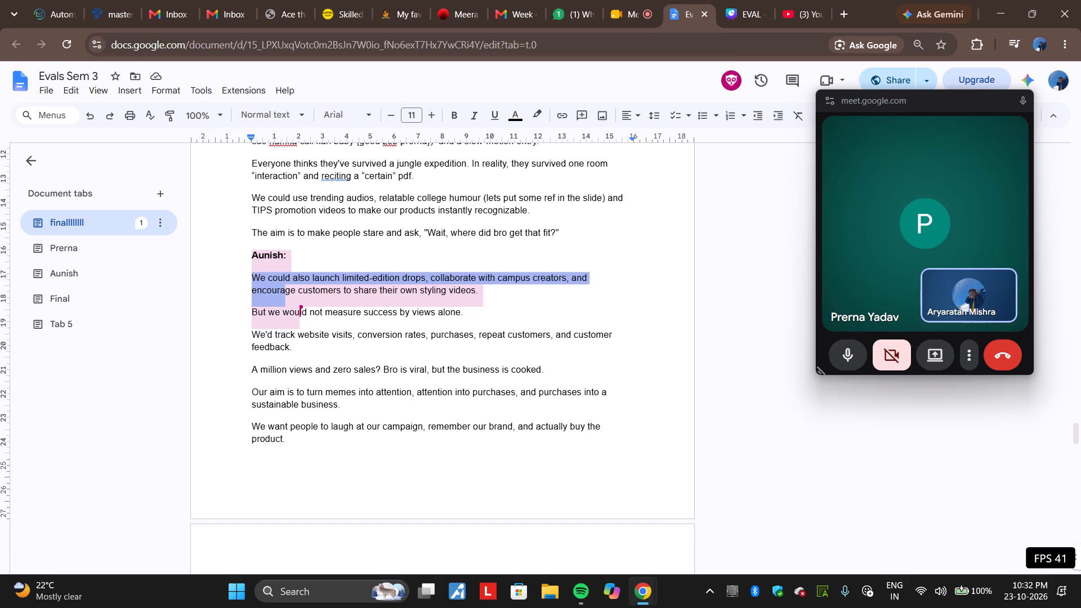
Delete Aunish's campaign lines from "We could also launch limited-edition drops" through "Bro is viral, but the business is cooked.".
left_click_drag(283, 303, 333, 352)
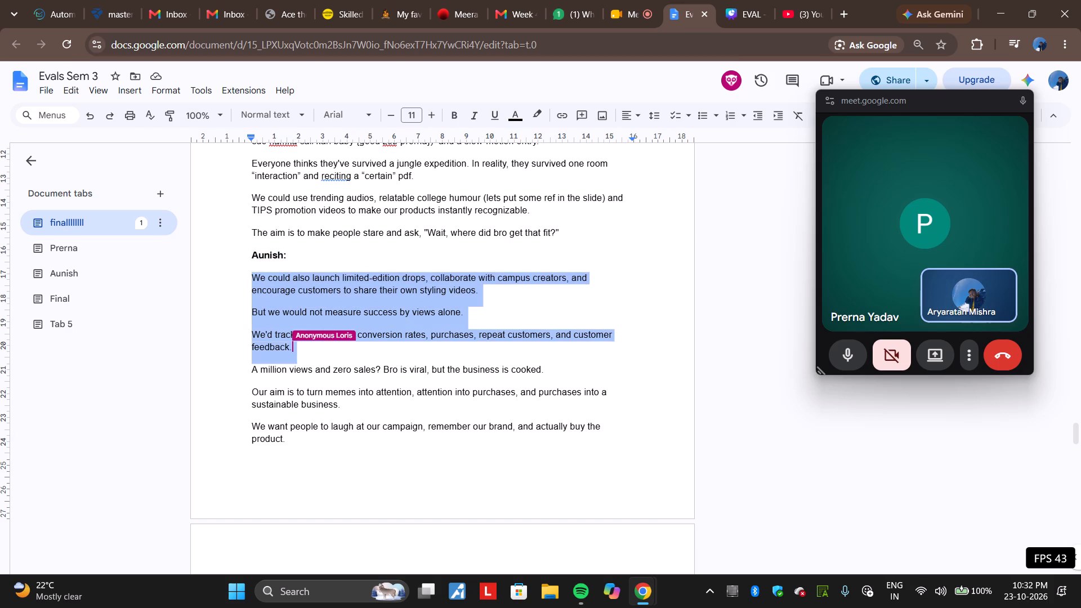
left_click_drag(333, 352, 331, 352)
scroll(331, 352, "down", 4)
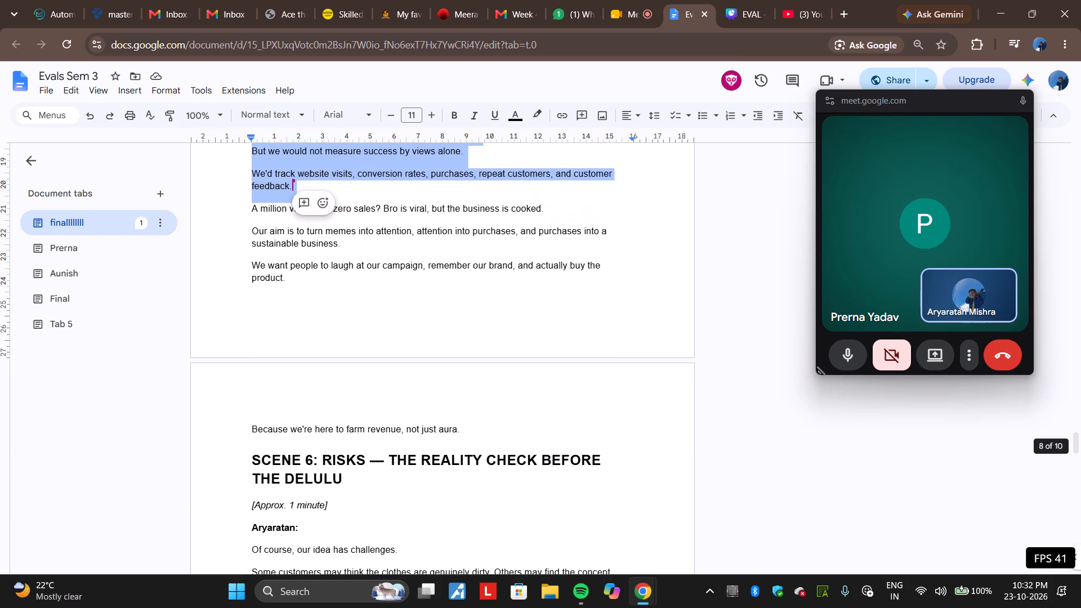
left_click(238, 301)
scroll(238, 301, "up", 1)
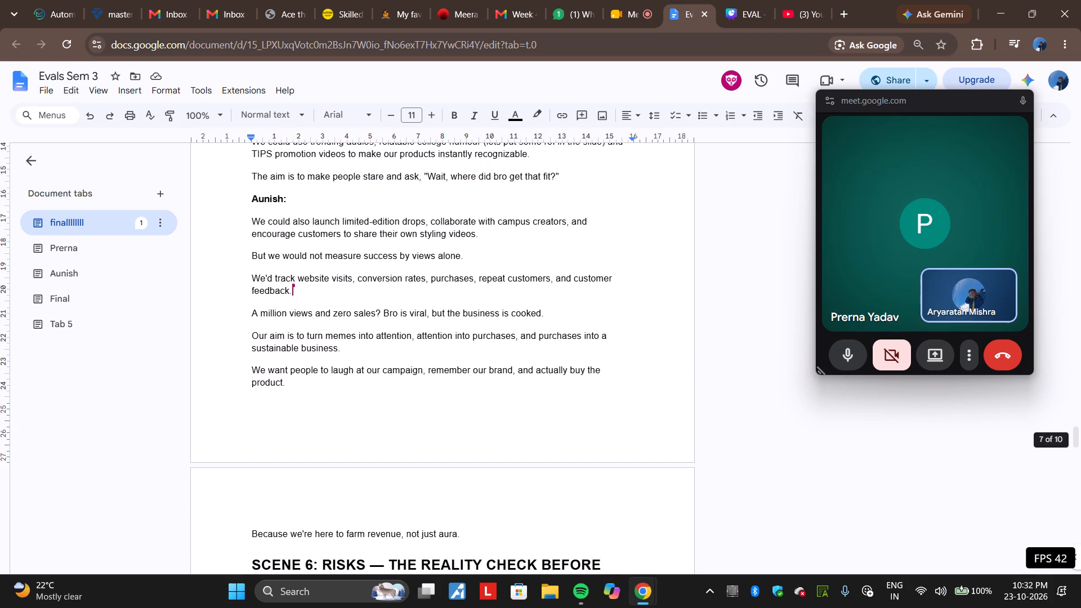
left_click_drag(560, 312, 243, 226)
key("BackSpace")
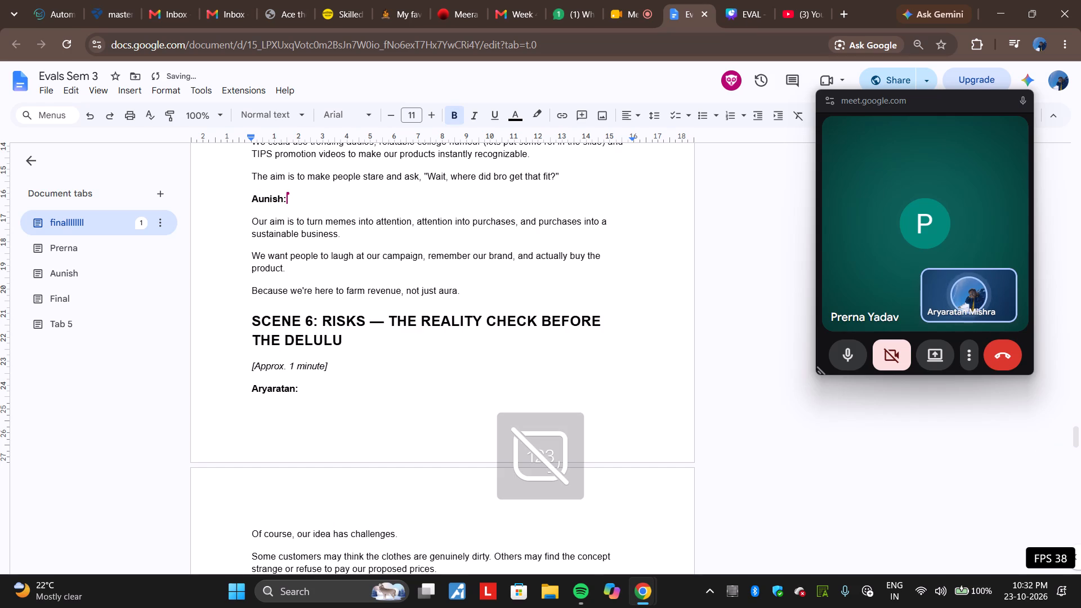
Insert blank lines after "Because we're here to farm revenue, not just aura." so the Scene 6 heading starts on a new page.
left_click(412, 248)
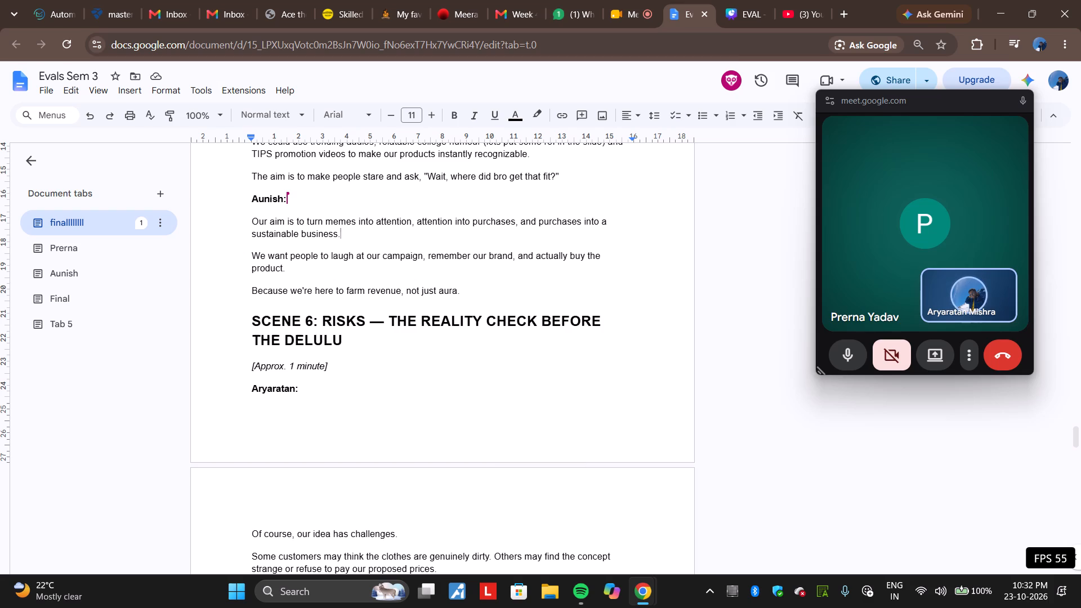
left_click(480, 293)
key("Return")
key("Return")
key("Return")
key("Return")
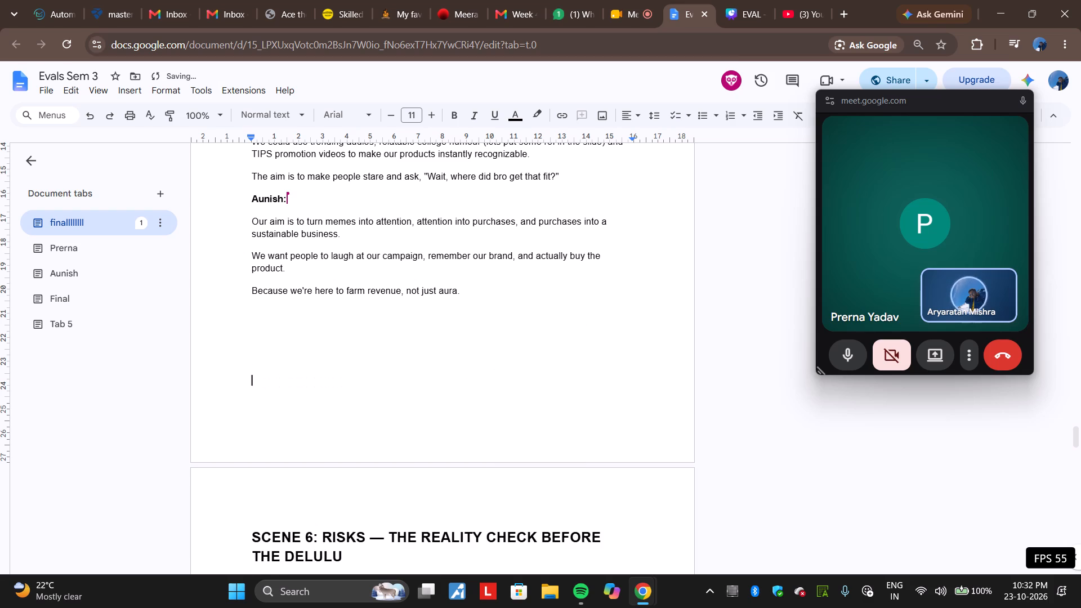
scroll(480, 293, "left", 1)
scroll(480, 293, "down", 2)
scroll(480, 293, "up", 1)
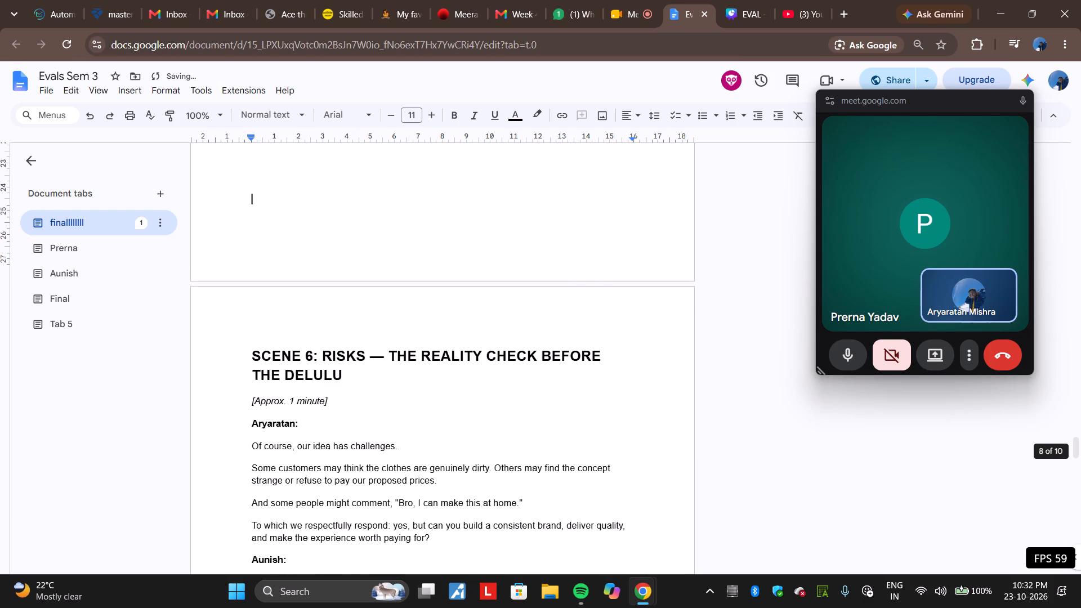
scroll(480, 293, "up", 1)
key("BackSpace")
key("BackSpace")
key("Return")
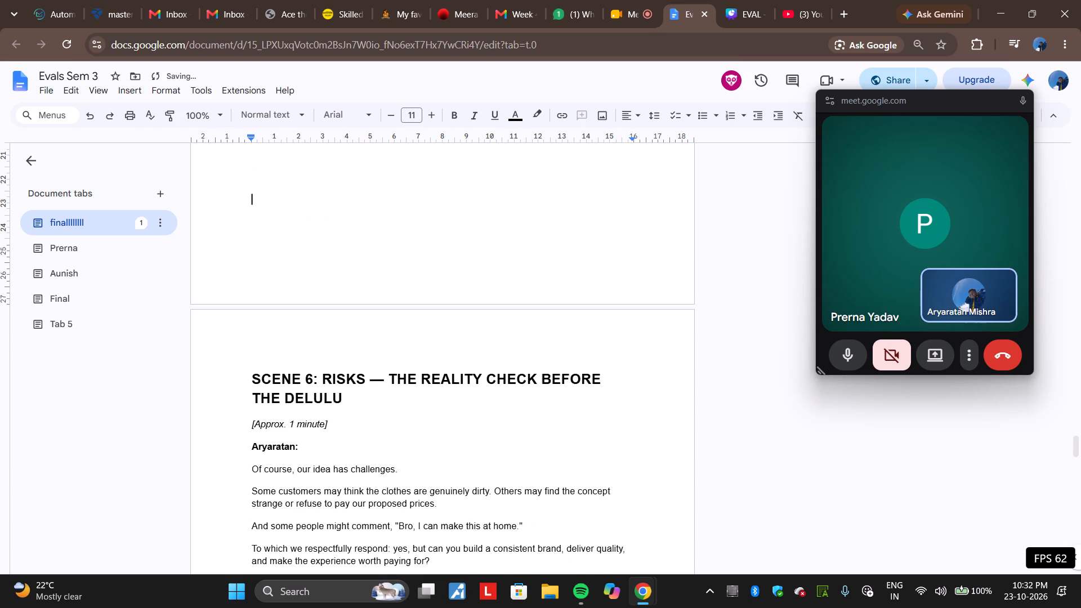
left_click(253, 368)
key("BackSpace")
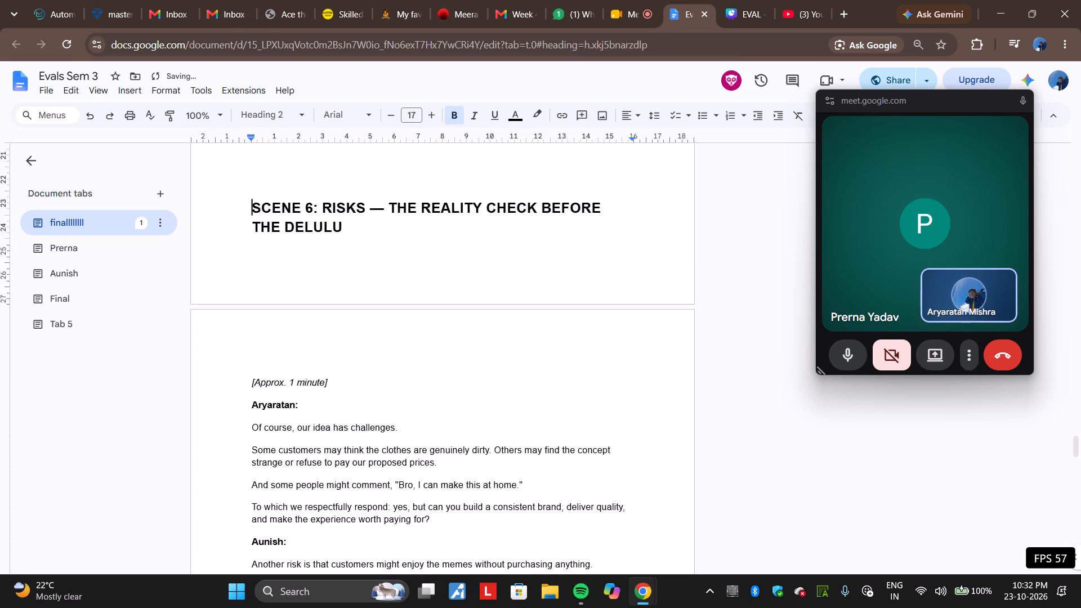
key("Return")
Add a blank line after the "very expensive college skit" line so the Scene 7 heading moves to the following page.
scroll(253, 368, "down", 6)
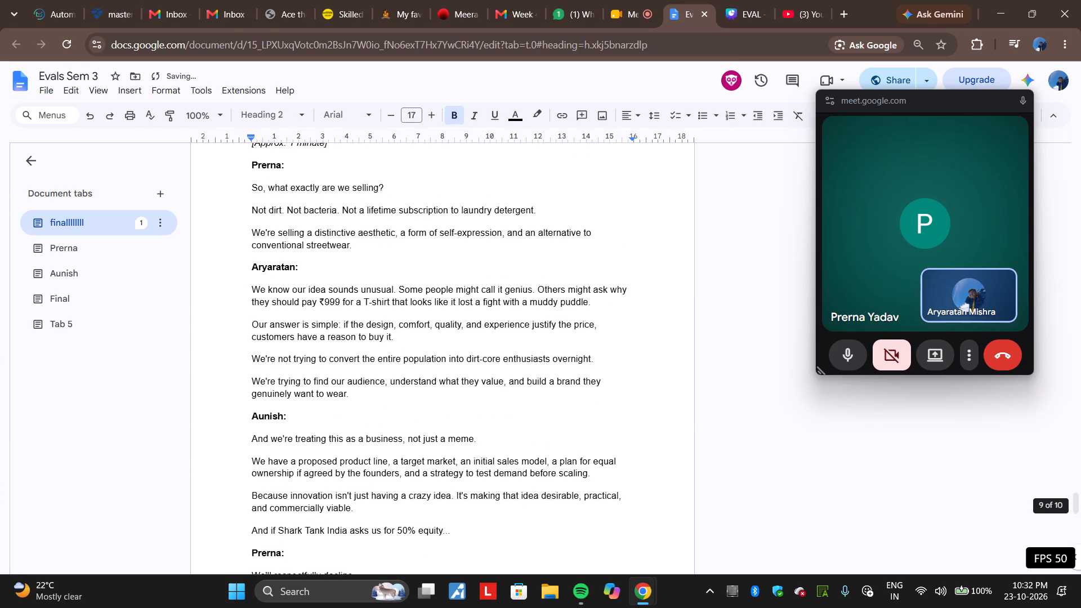
left_click(245, 342)
key("Left")
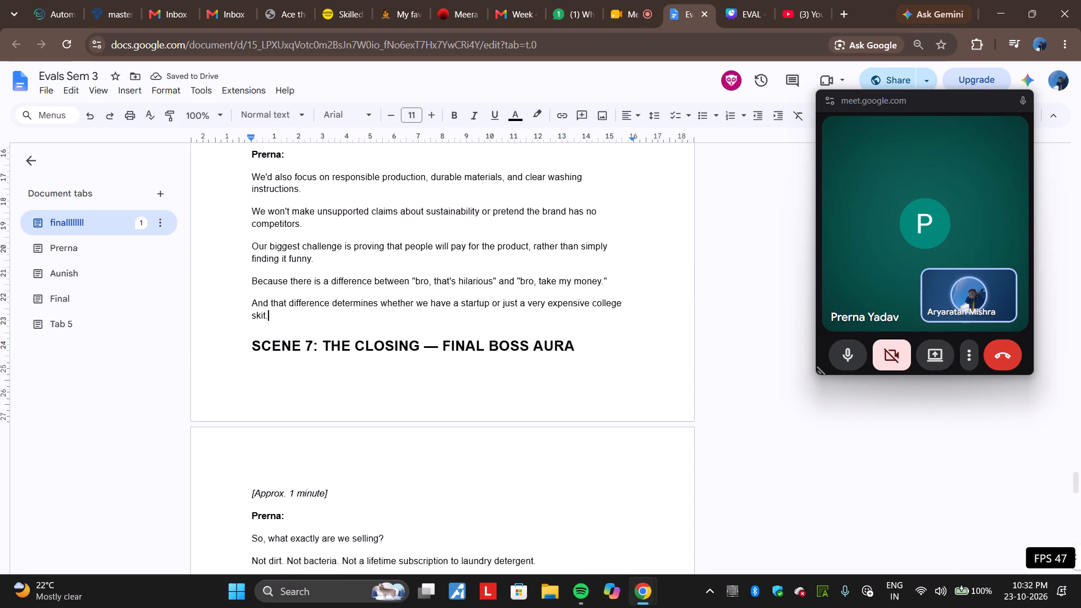
key("Return")
Read through the Scene 6 risks dialogue by Aryaratan, Aunish and Prerna.
scroll(245, 342, "up", 1)
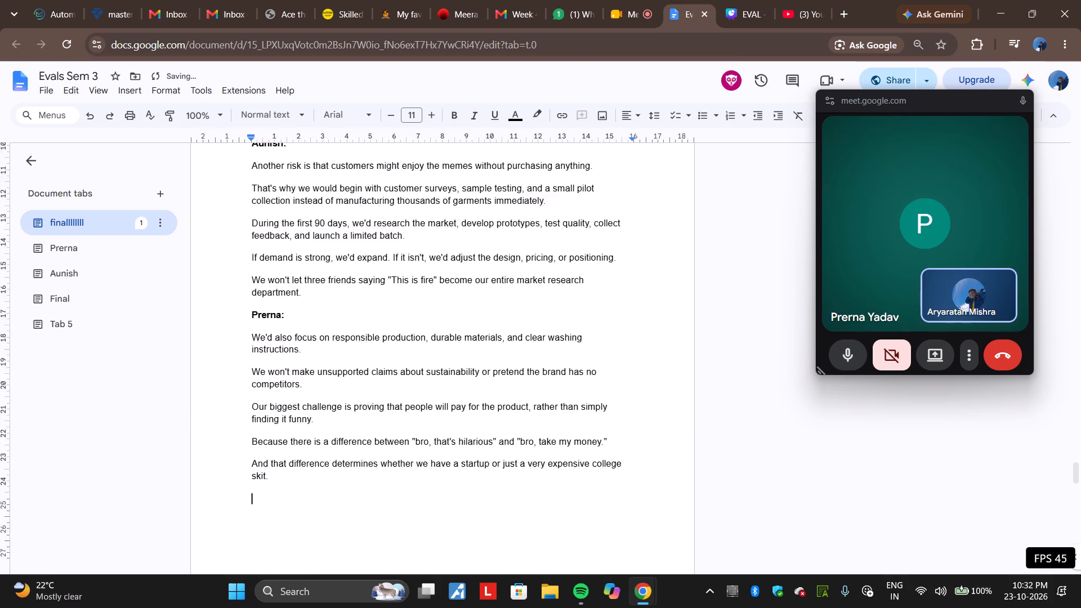
scroll(245, 342, "up", 2)
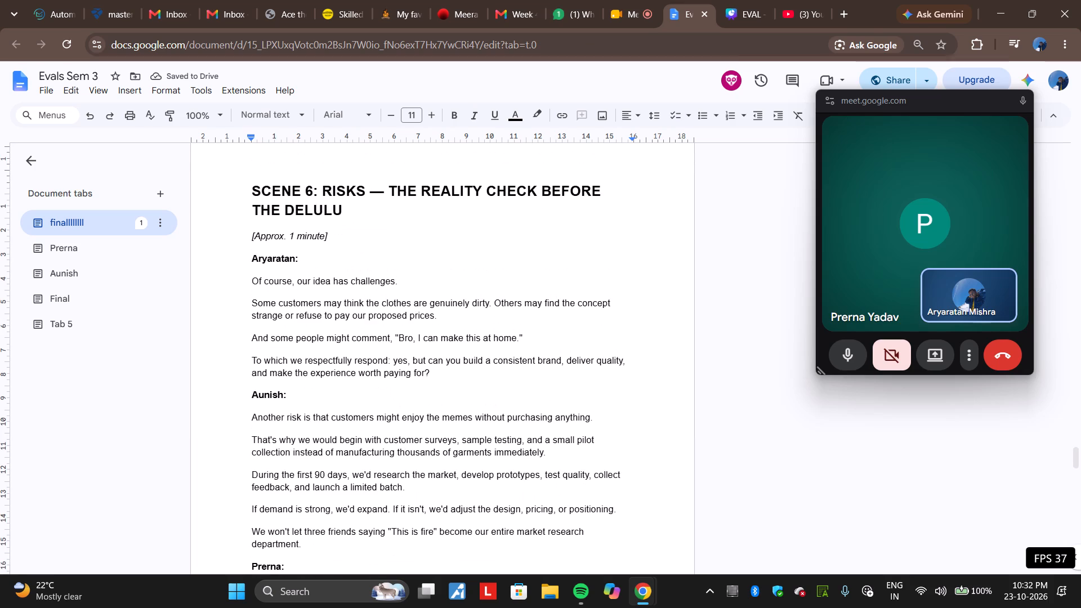
scroll(249, 236, "down", 1)
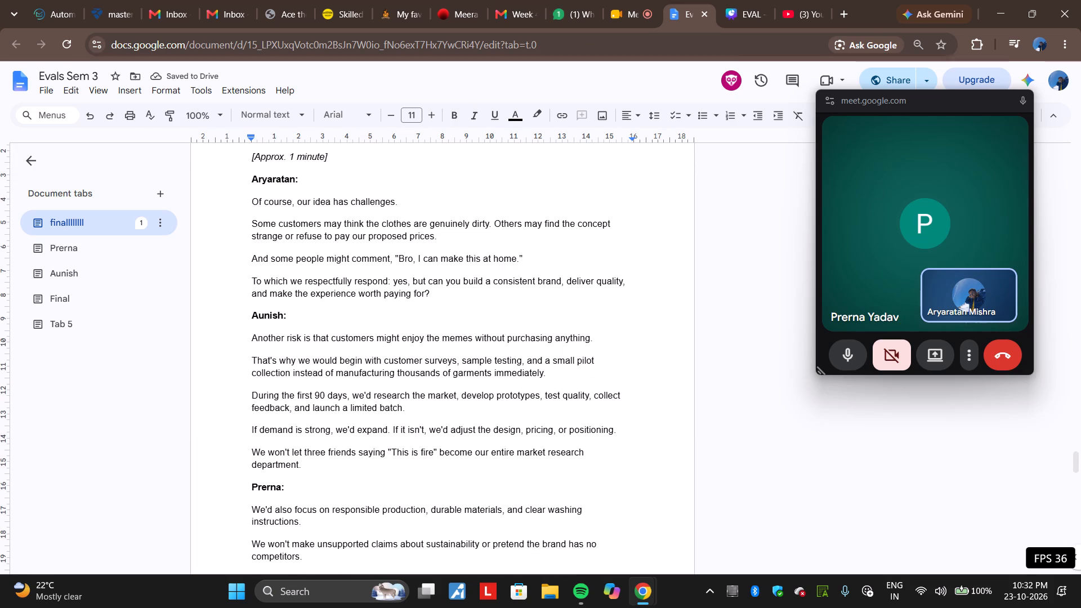
scroll(249, 236, "down", 1)
scroll(249, 236, "up", 2)
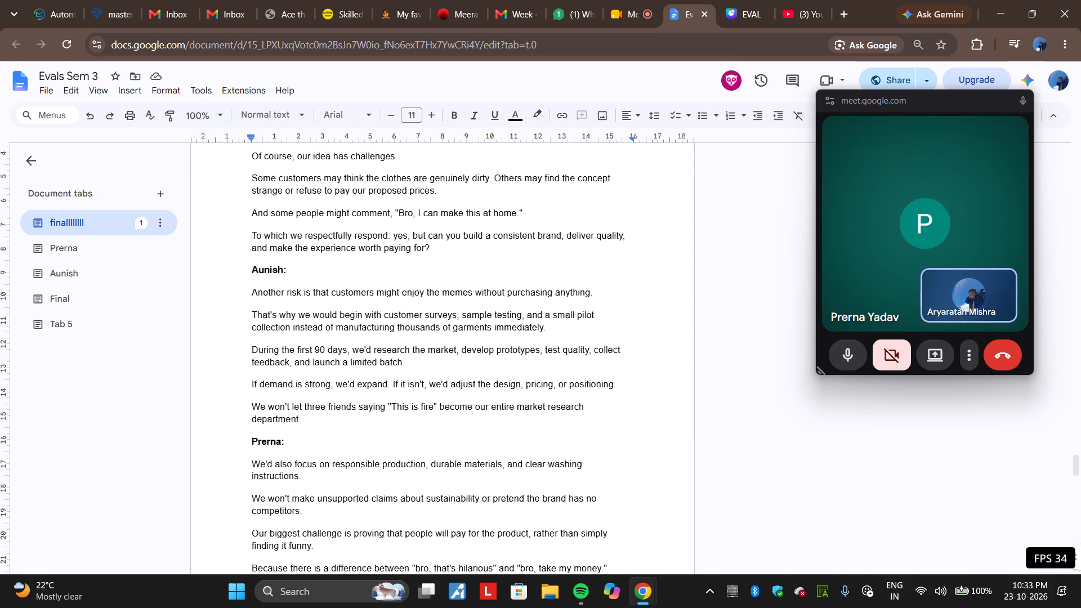
scroll(249, 236, "up", 1)
scroll(251, 186, "up", 1)
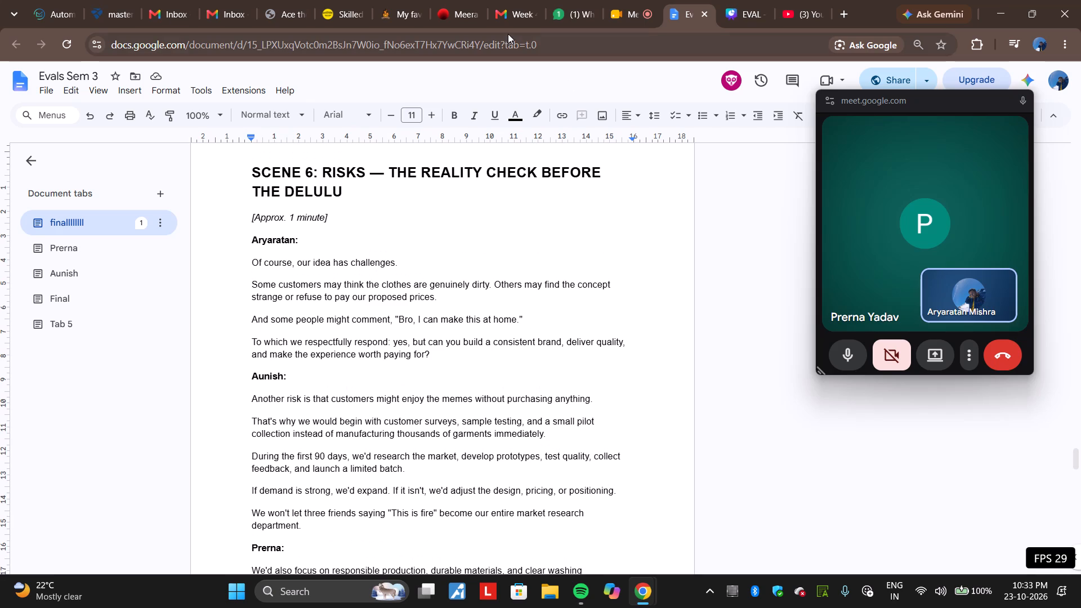
Change "seniors" to "ISMites" in Aunish's line beginning "We want", just before Scene 6.
scroll(398, 185, "up", 5)
scroll(398, 185, "down", 2)
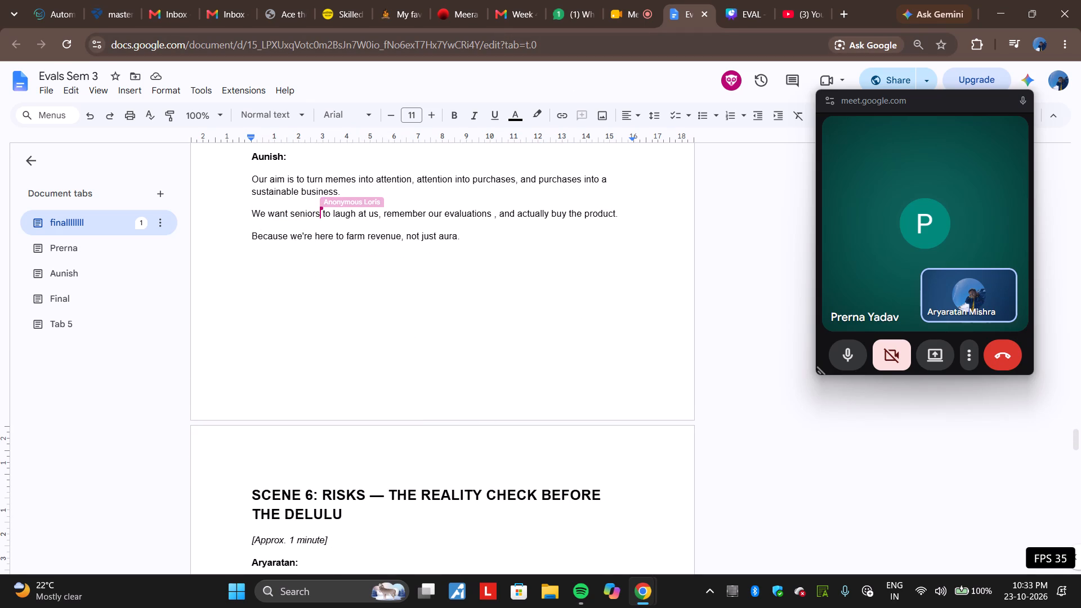
left_click_drag(318, 219, 292, 220)
type("ISMite")
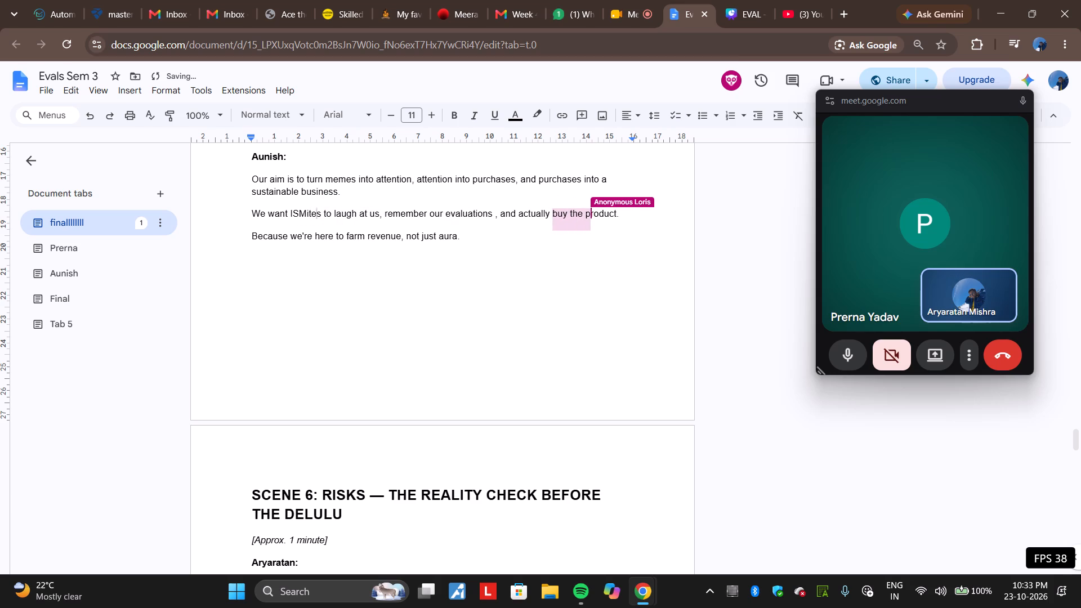
Select the word "evaluations" in Aunish's line "We want ISMites to laugh at us".
left_click(492, 214)
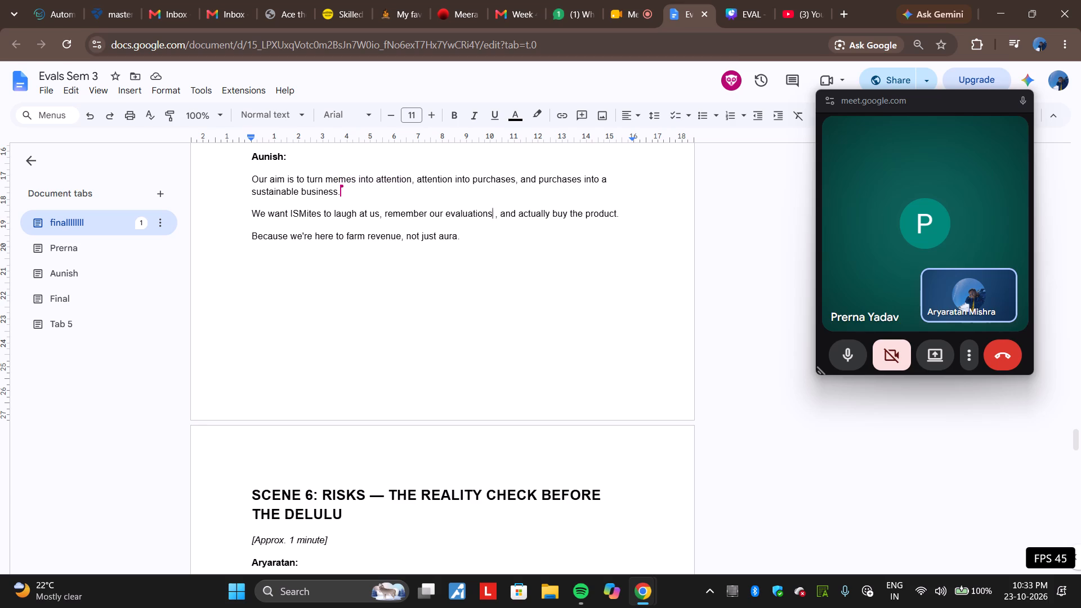
left_click_drag(491, 215, 456, 209)
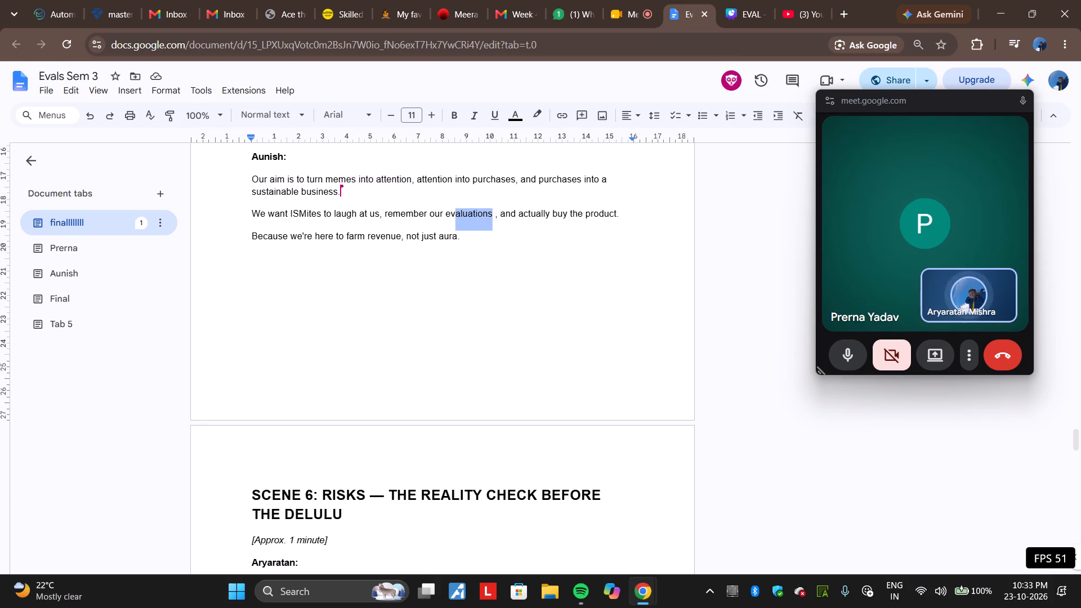
left_click_drag(456, 209, 443, 211)
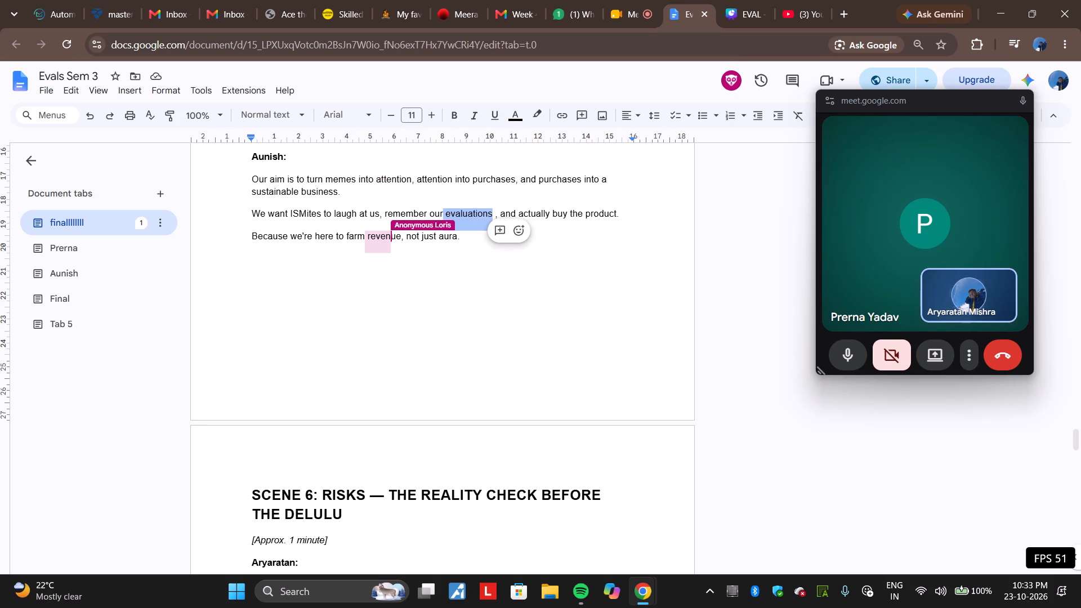
key("shift+Right")
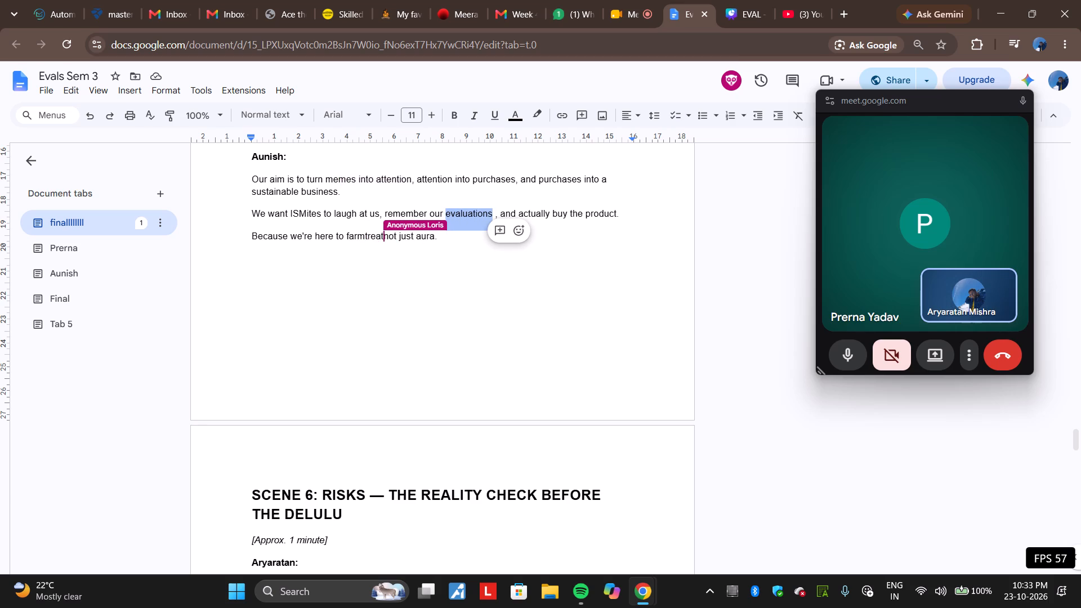
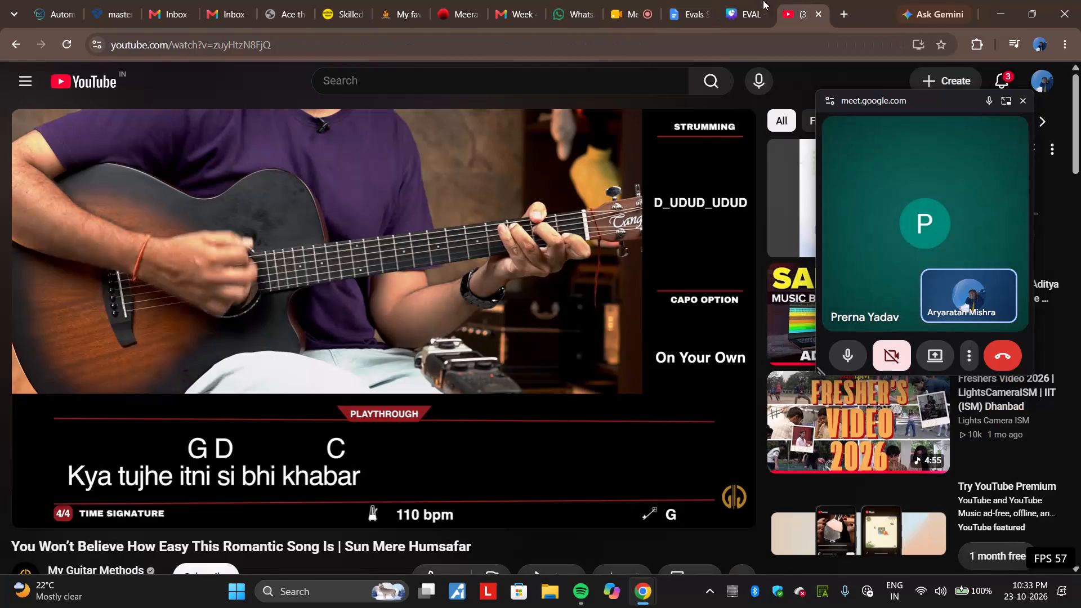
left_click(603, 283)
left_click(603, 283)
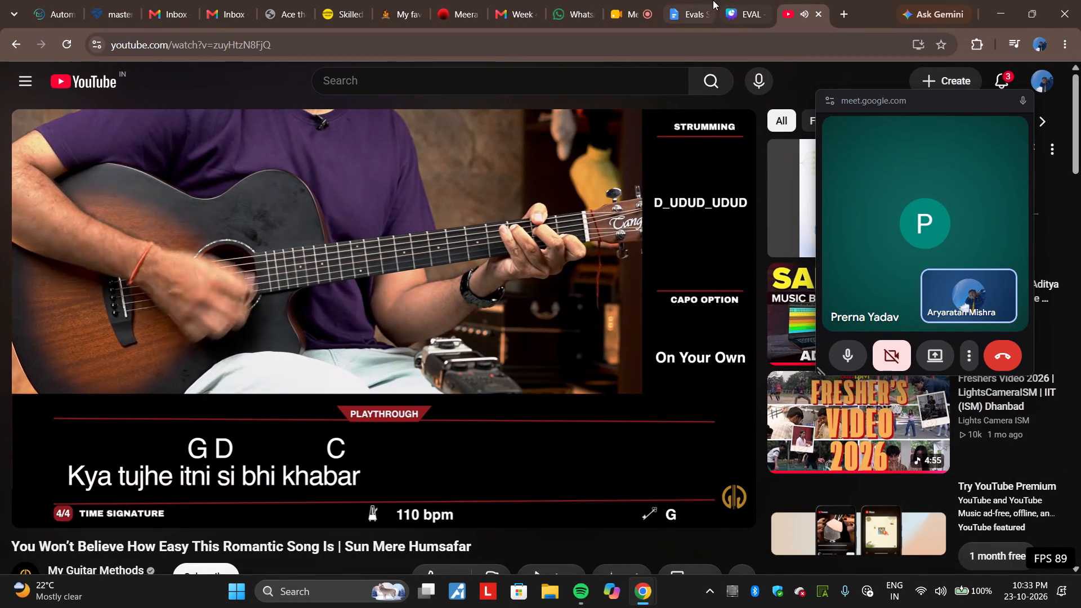
Reorder the browser tabs so the EVAL Canva design sits directly before the Evals Sem 3 document.
left_click(665, 0)
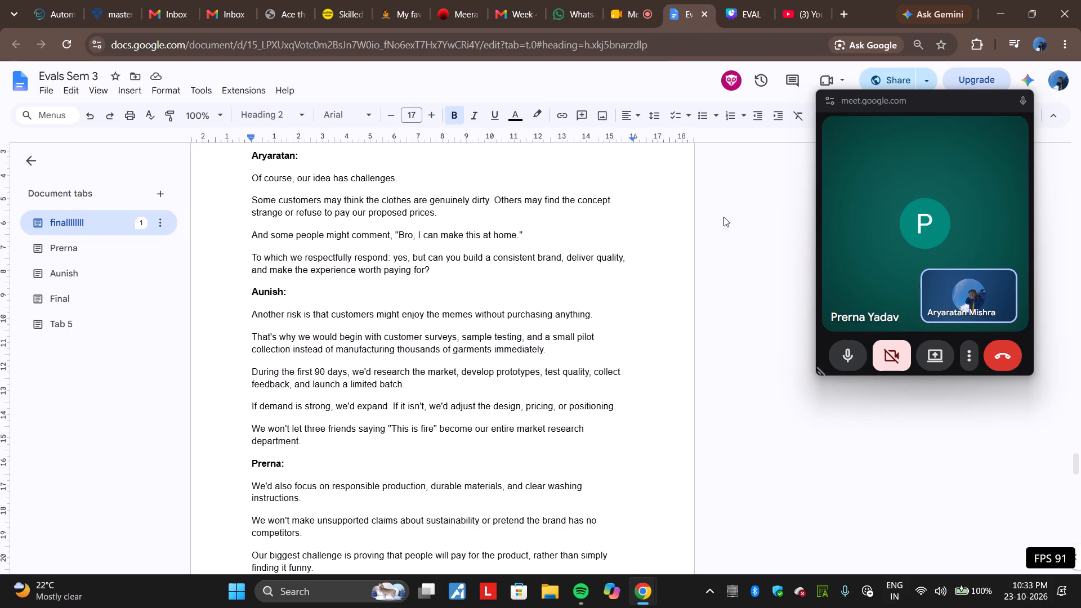
left_click(745, 1)
left_click_drag(745, 1, 681, 0)
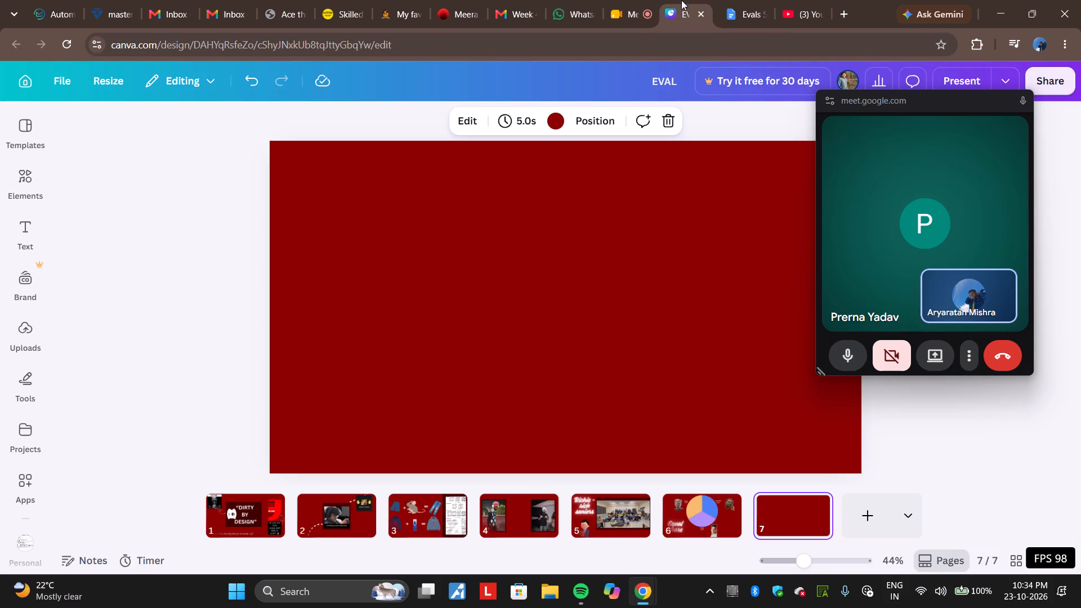
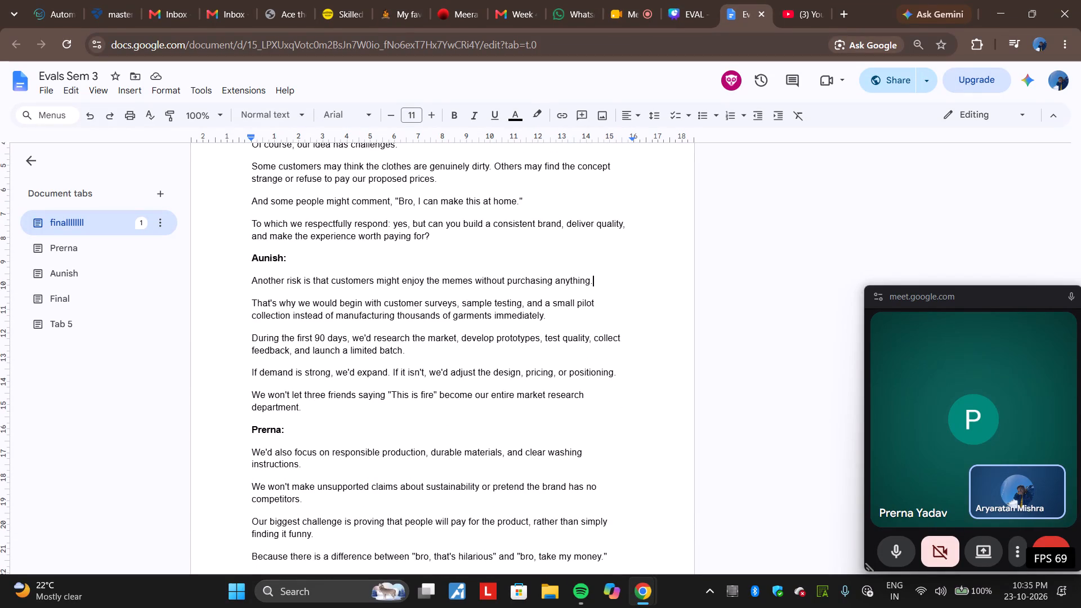
Review the Scene 6 risks dialogue from its heading, then continue to the start of Scene 7, the closing.
scroll(336, 214, "up", 2)
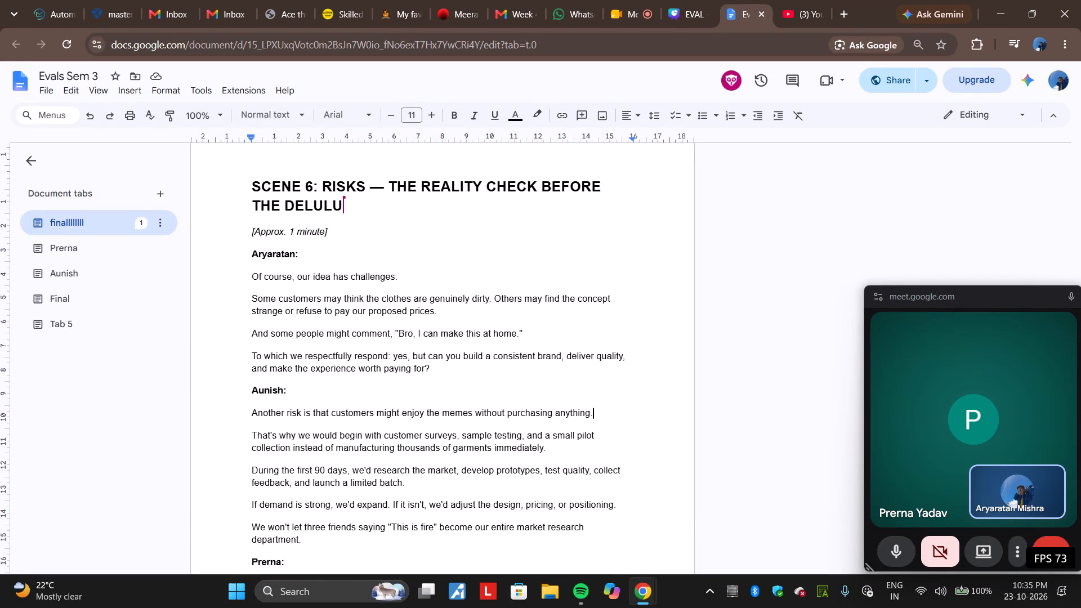
left_click_drag(231, 258, 506, 429)
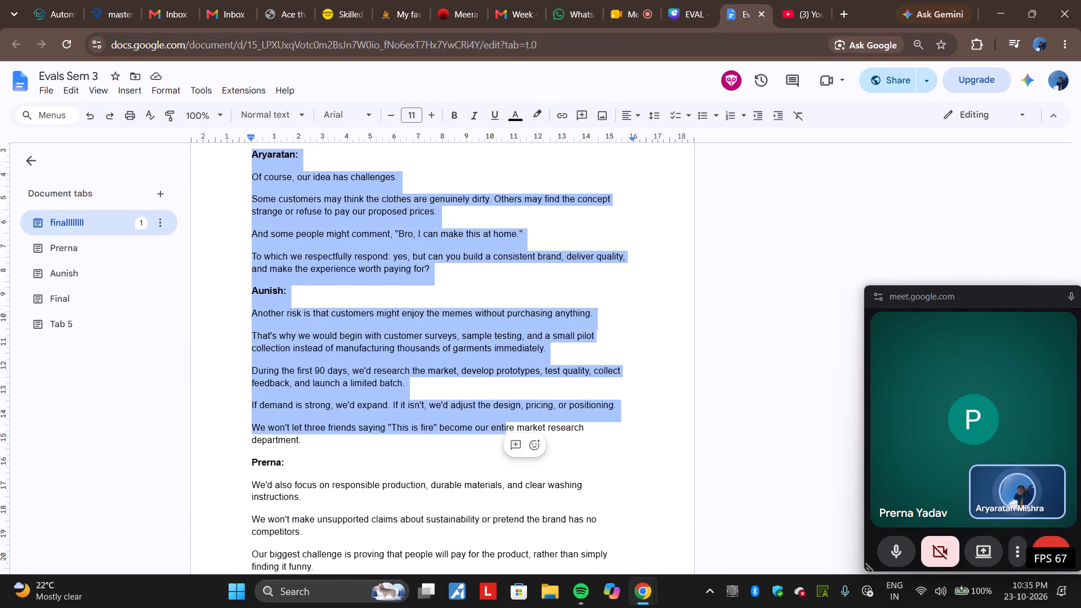
left_click(543, 477)
scroll(543, 477, "down", 3)
scroll(400, 272, "down", 3)
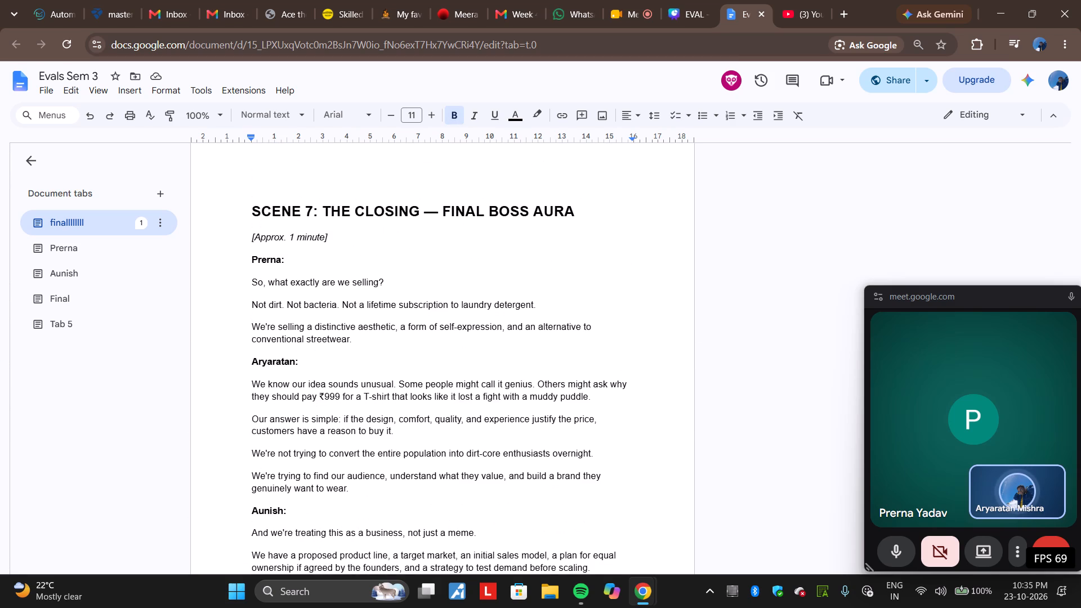
Read through the Scene 7 closing dialogue and the Scene 6 risks dialogue to look for lines to trim.
left_click_drag(210, 218, 399, 386)
right_click(399, 386)
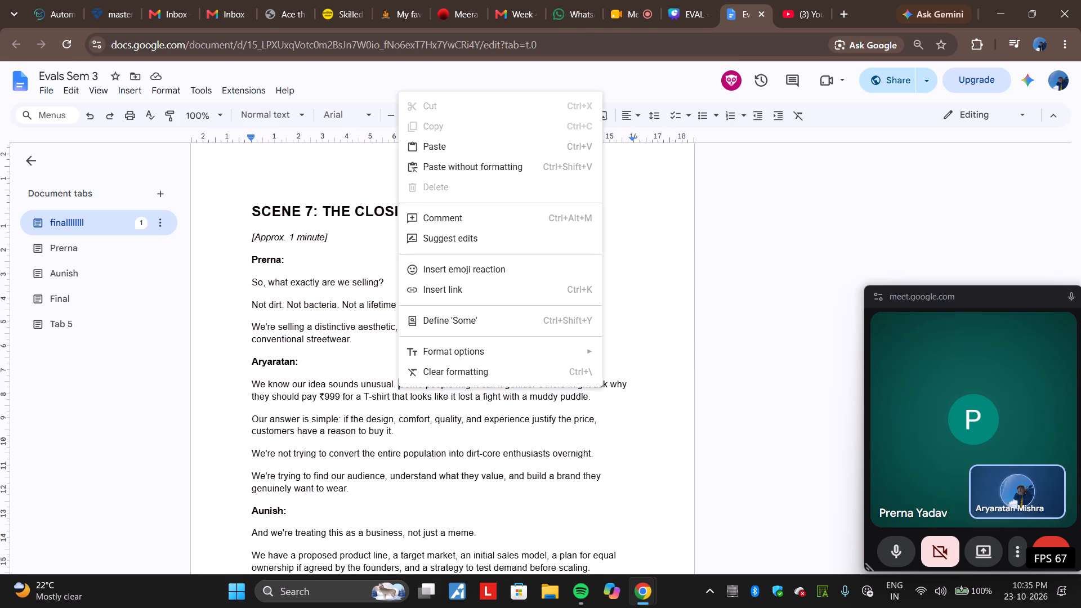
left_click(285, 462)
scroll(285, 462, "down", 4)
left_click(375, 420)
scroll(375, 420, "down", 1)
scroll(375, 420, "up", 5)
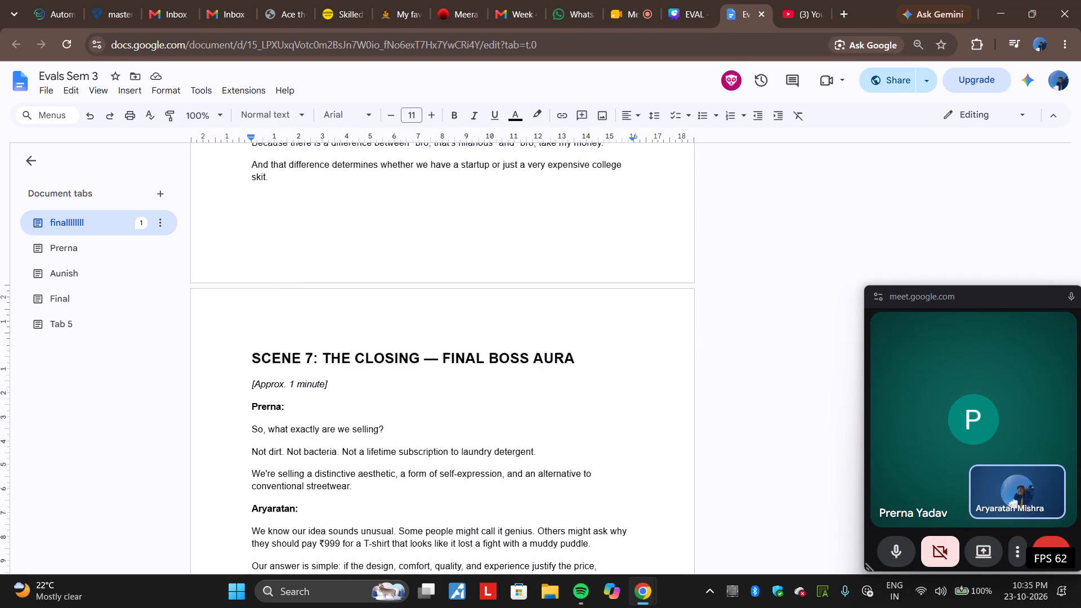
scroll(375, 420, "up", 6)
scroll(375, 420, "down", 2)
scroll(375, 420, "up", 1)
scroll(375, 420, "down", 1)
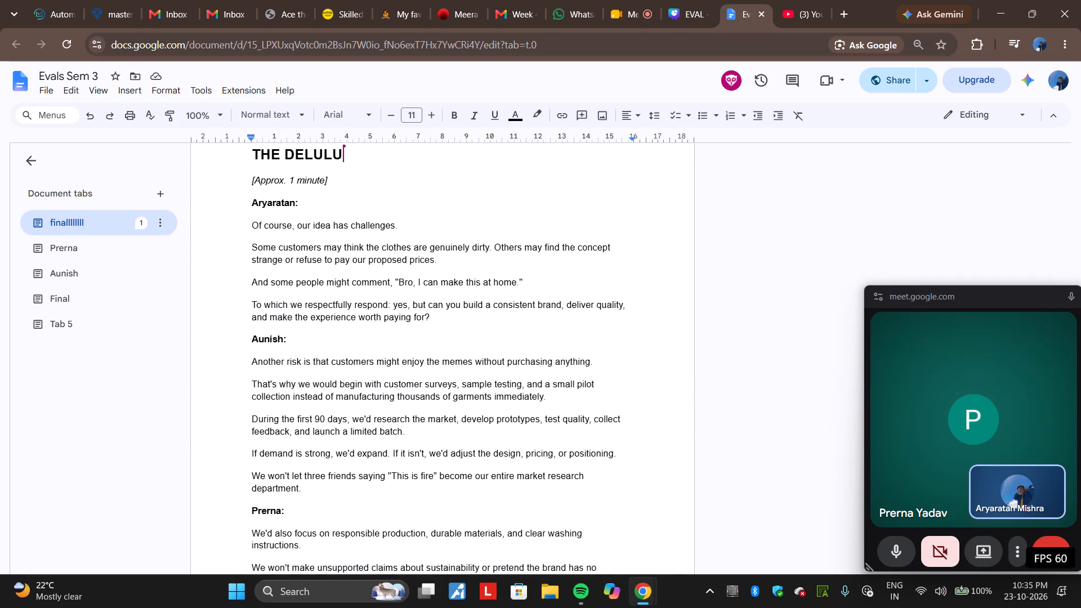
scroll(287, 216, "up", 1)
left_click(236, 249)
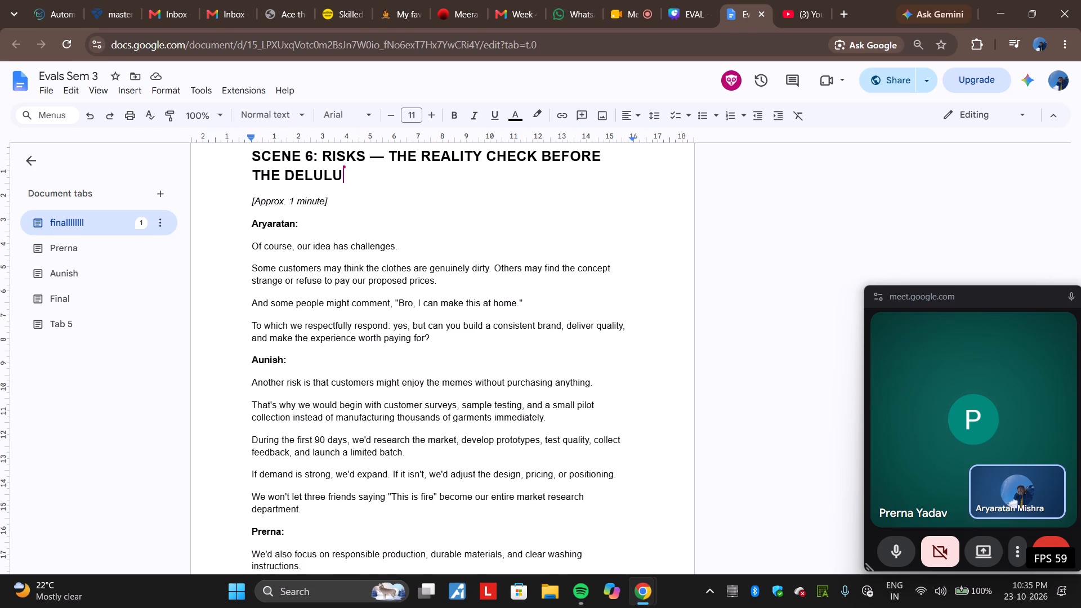
left_click_drag(240, 168, 473, 249)
left_click(473, 249)
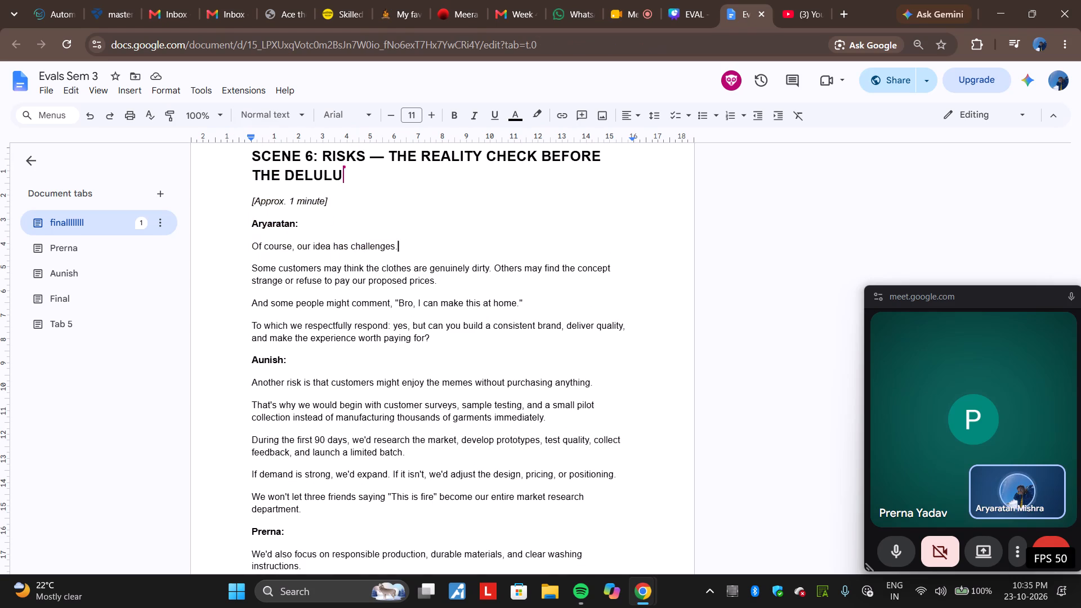
left_click_drag(543, 366, 356, 321)
left_click(356, 321)
scroll(402, 408, "down", 4)
scroll(402, 408, "up", 3)
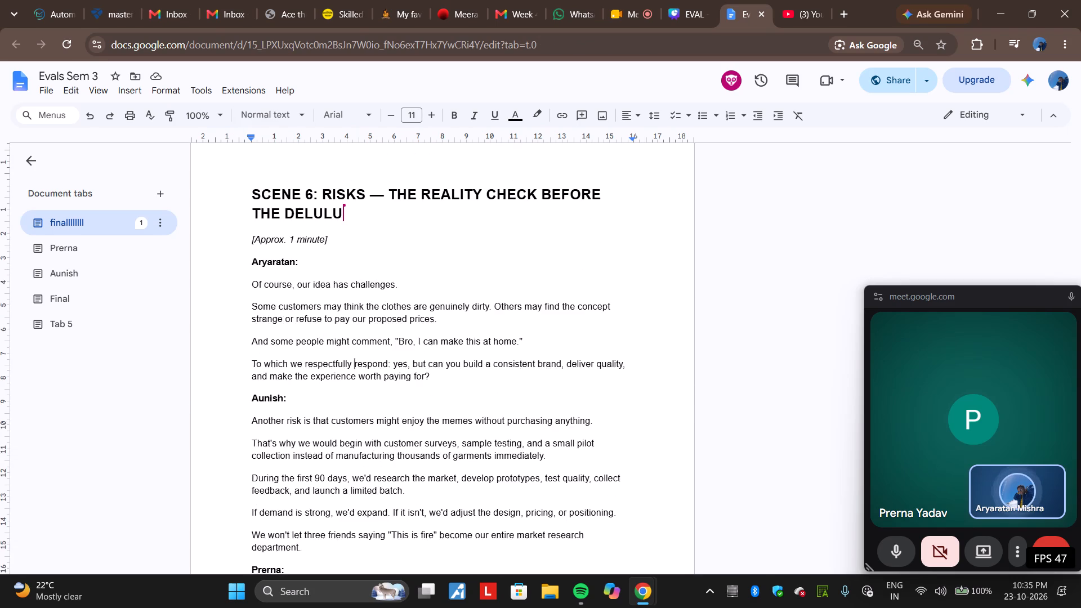
scroll(402, 408, "down", 1)
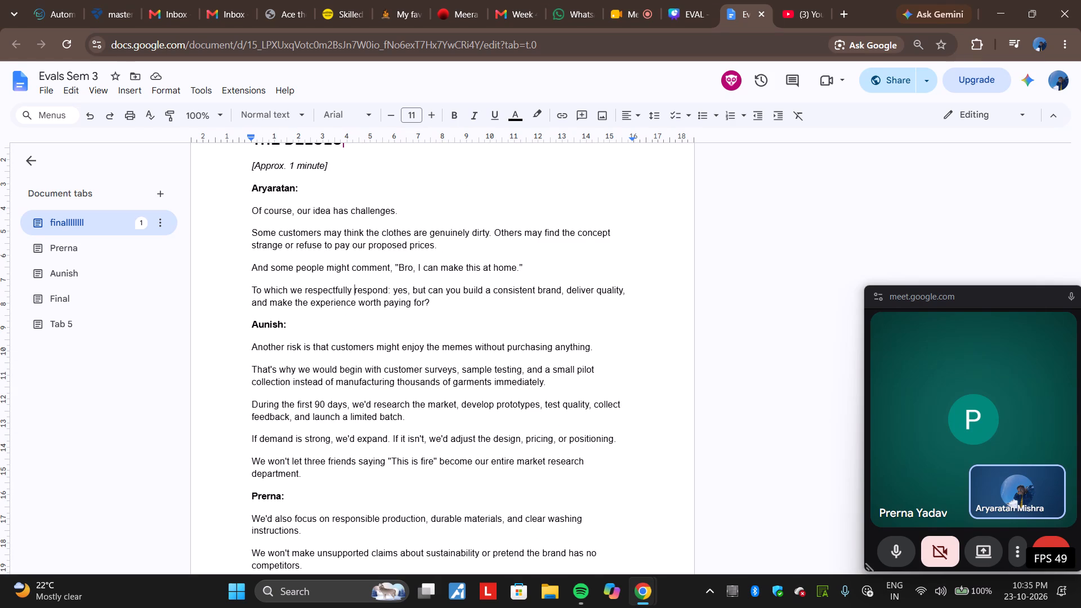
Delete Aryaratan's "Bro, I can make this at home" line and the "To which we respectfully respond" paragraph in Scene 6.
left_click(242, 223)
left_click_drag(445, 307, 240, 270)
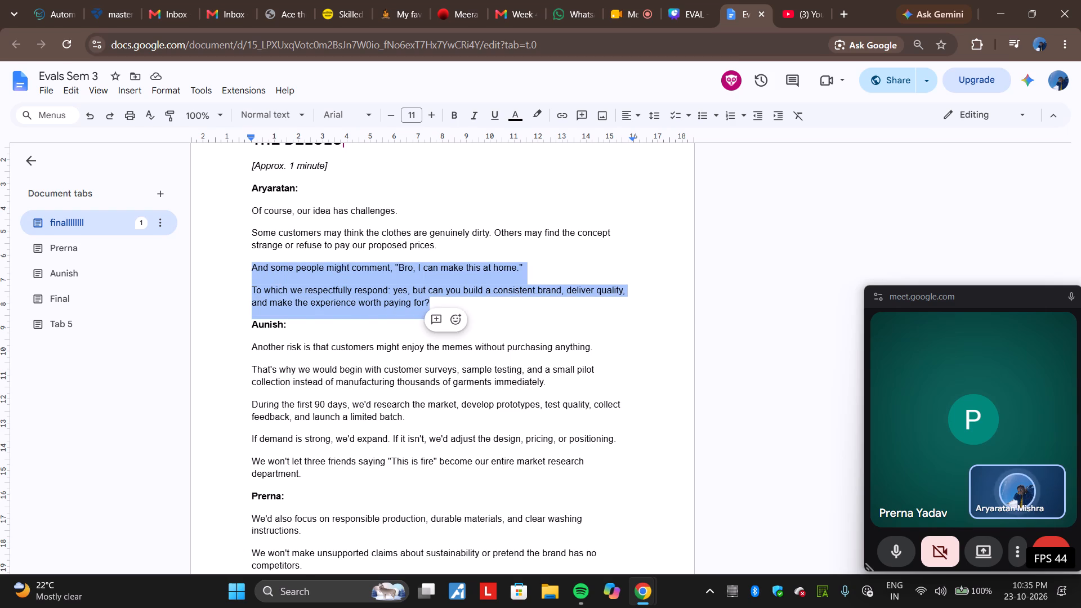
key("BackSpace")
key("BackSpace")
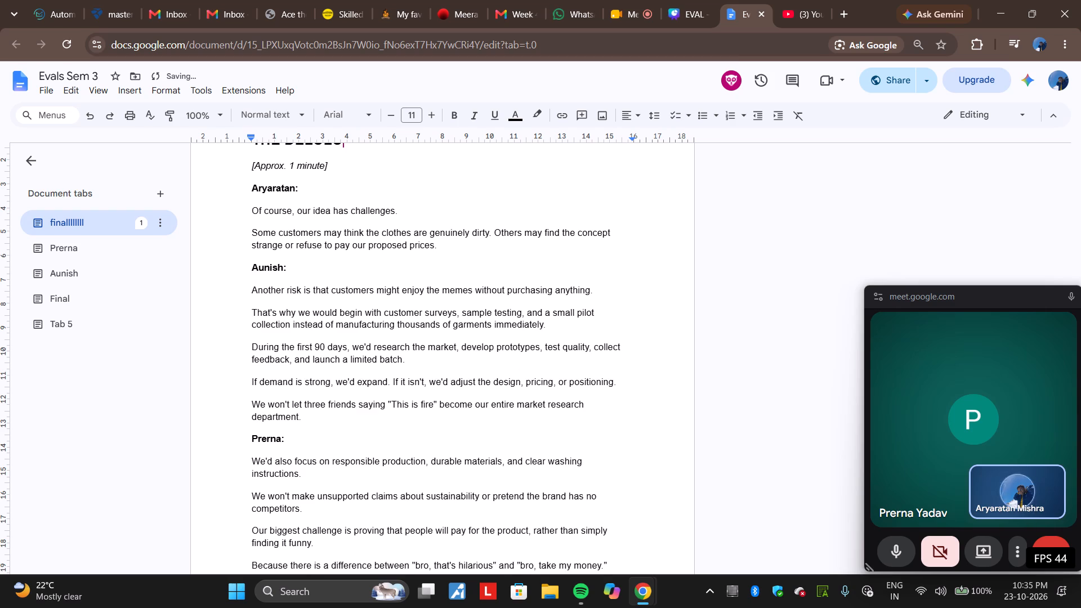
Go over Aunish's Scene 6 risk lines and place the cursor before "instead of manufacturing thousands of garments immediately".
left_click_drag(235, 293, 604, 402)
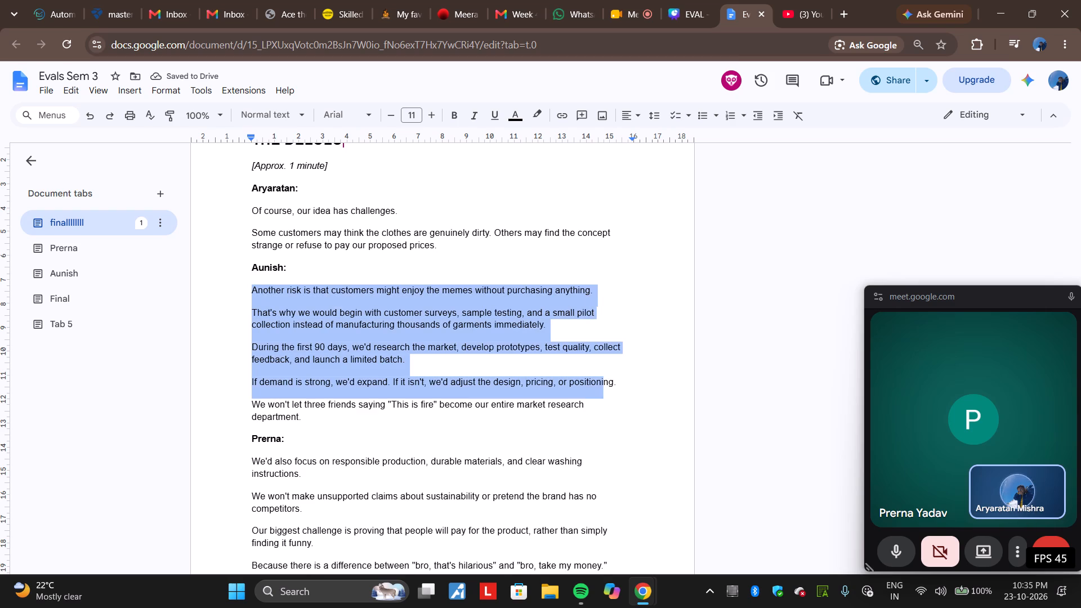
left_click_drag(604, 402, 465, 316)
left_click(465, 316)
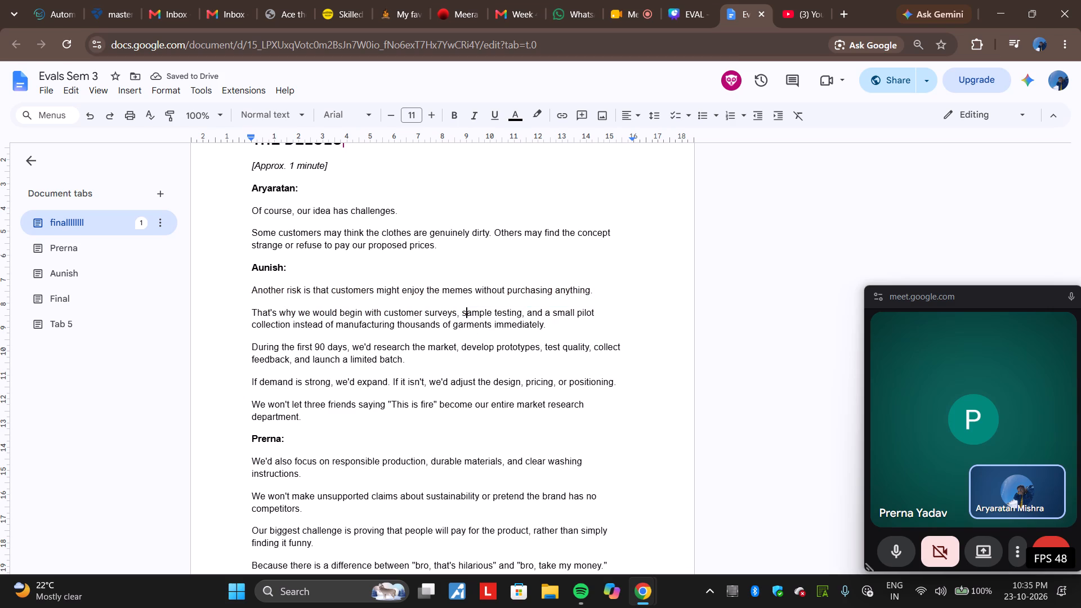
left_click(582, 333)
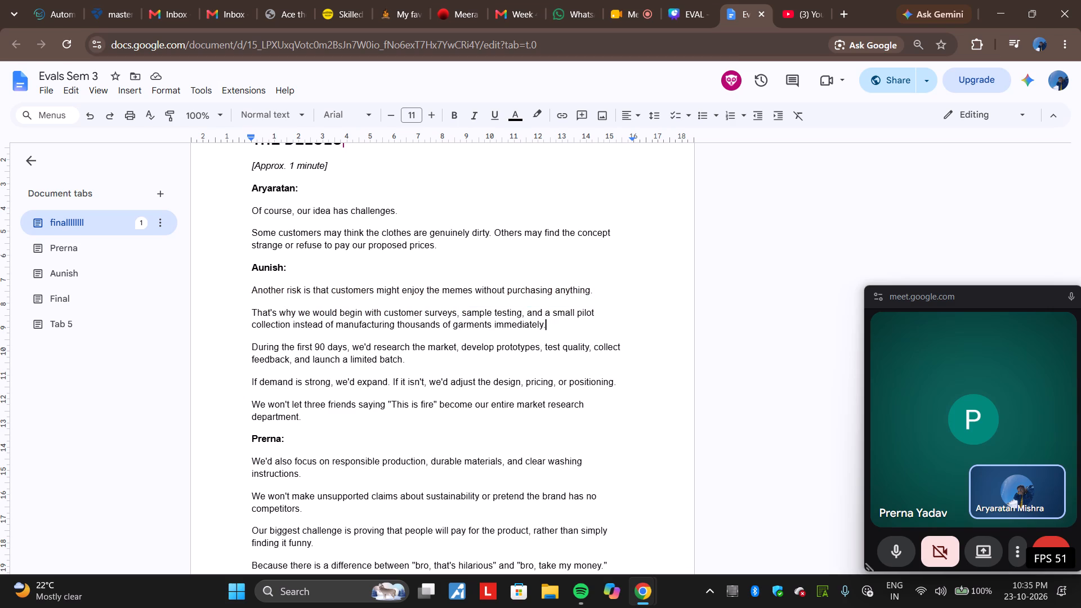
left_click(292, 328)
Read through Aunish's and Prerna's dialogue in the Scene 6 risks section of the script.
left_click(579, 322)
scroll(447, 396, "down", 1)
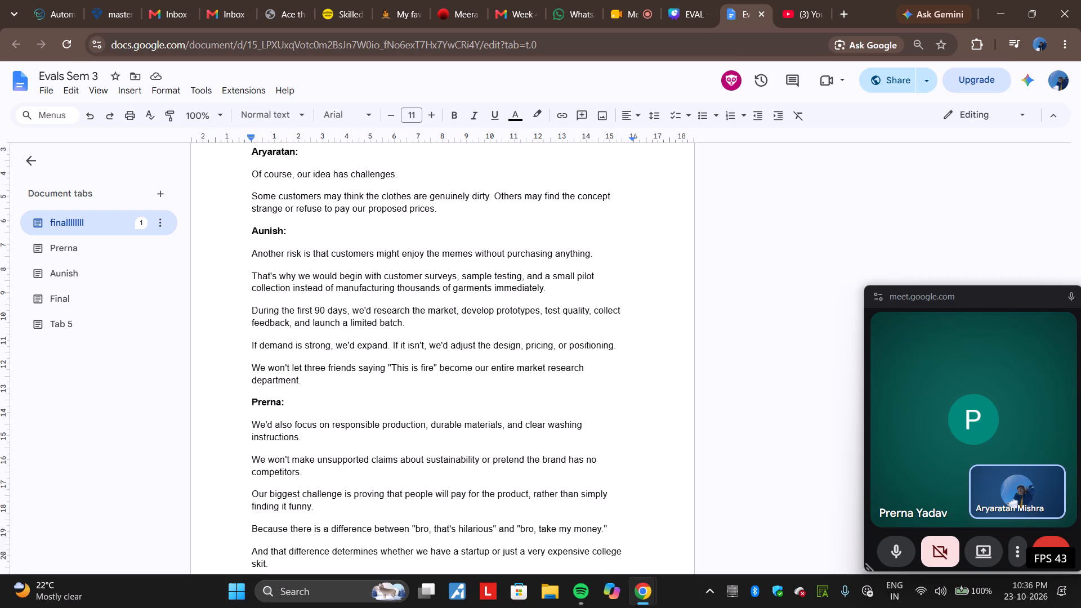
scroll(447, 396, "down", 1)
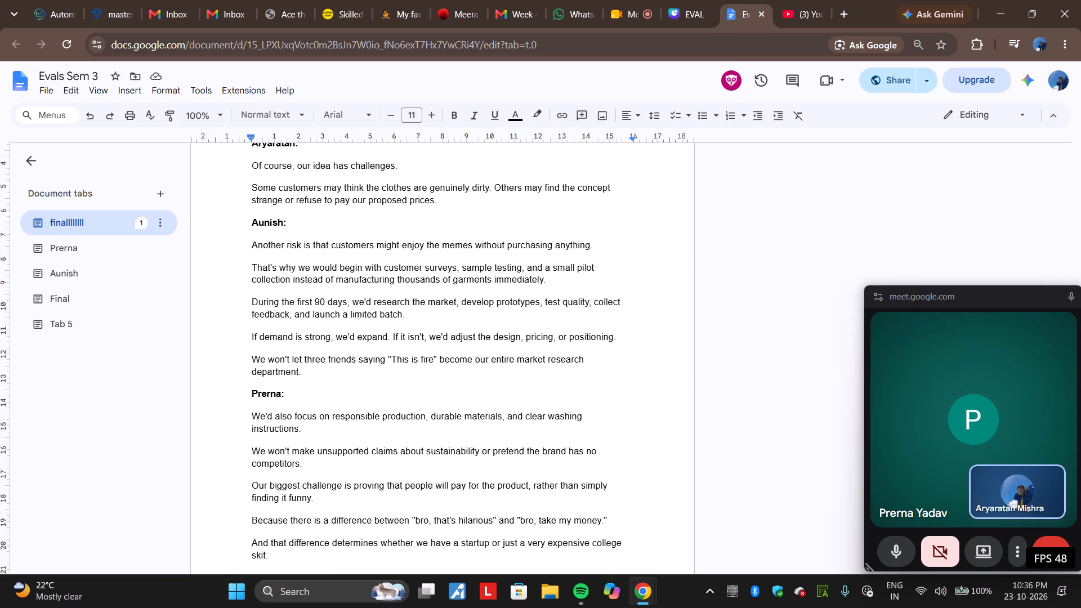
scroll(497, 305, "up", 1)
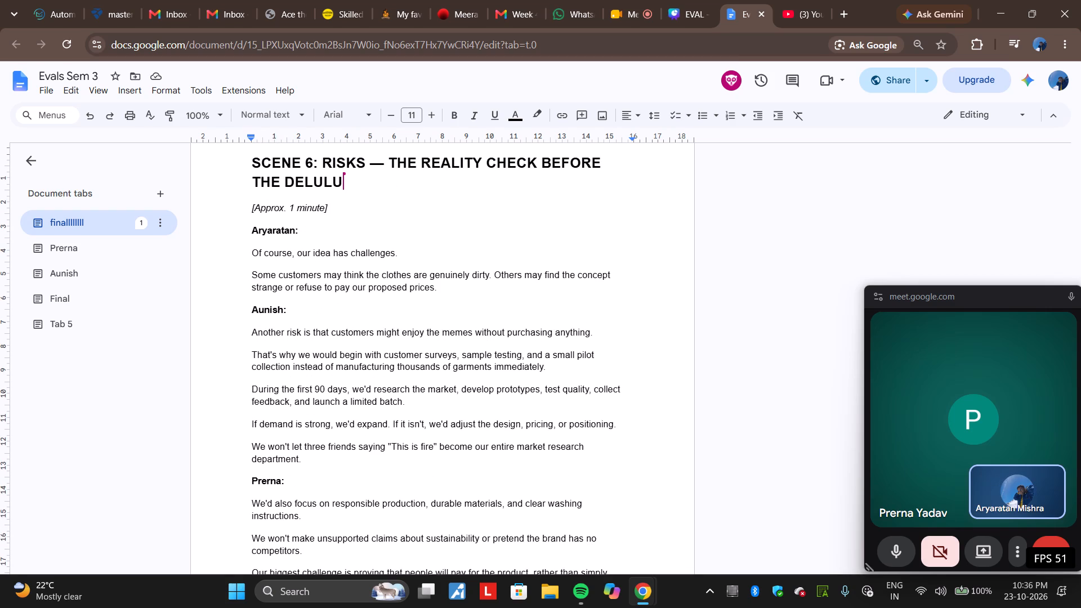
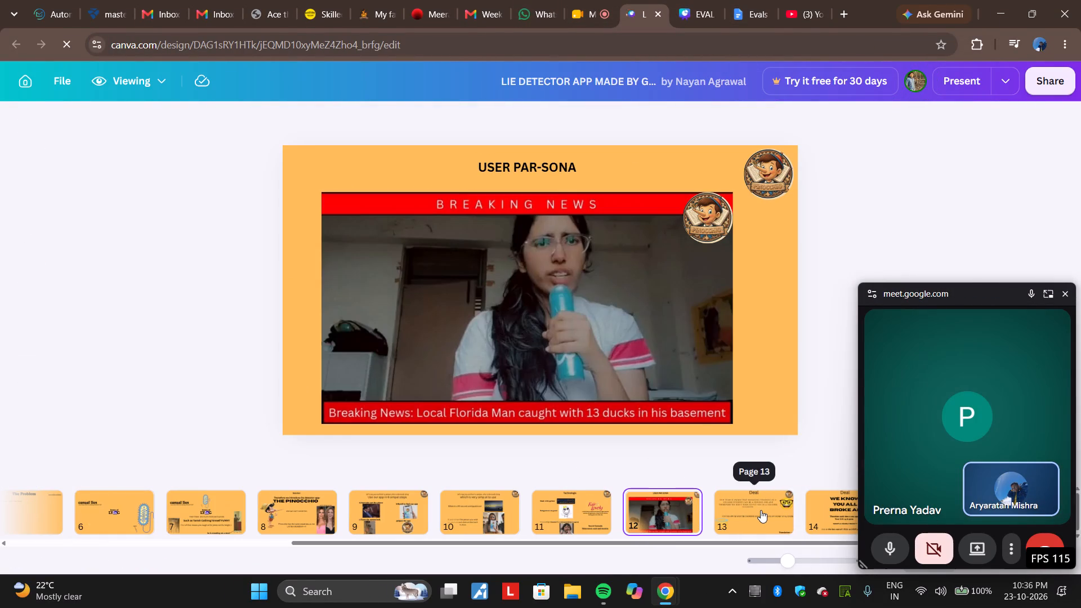
View page 13, the slide after the User Par-sona page, in the Lie Detector App deck.
left_click(761, 510)
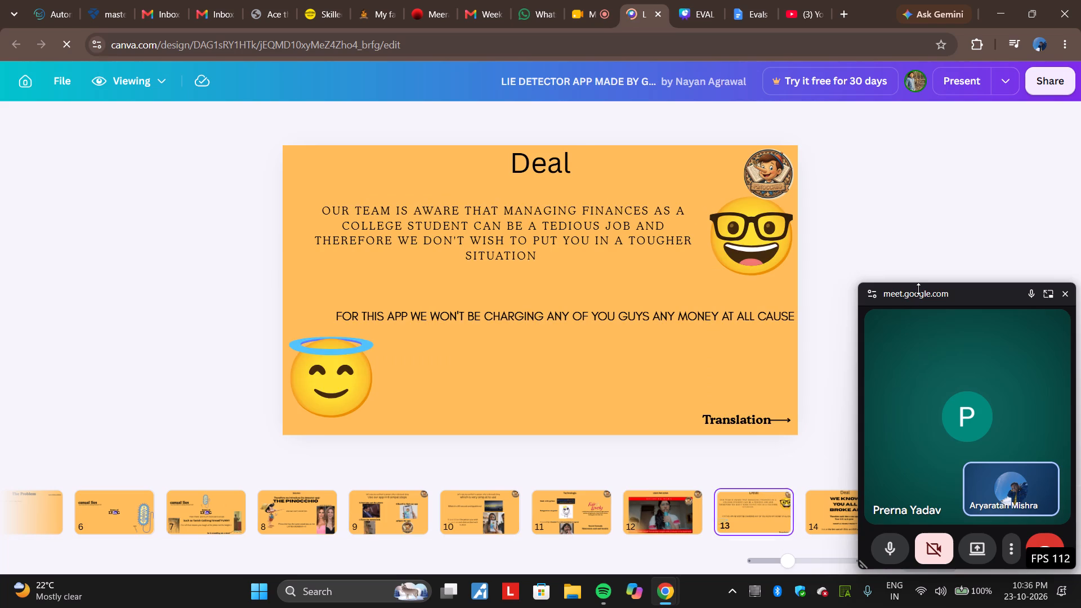
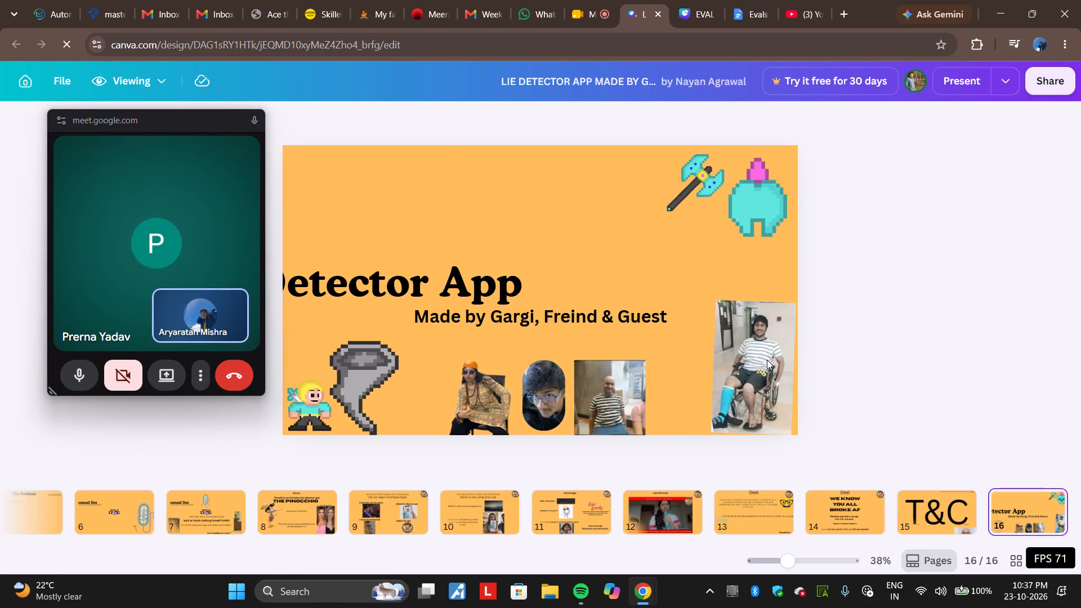
key("Left")
scroll(813, 418, "down", 1)
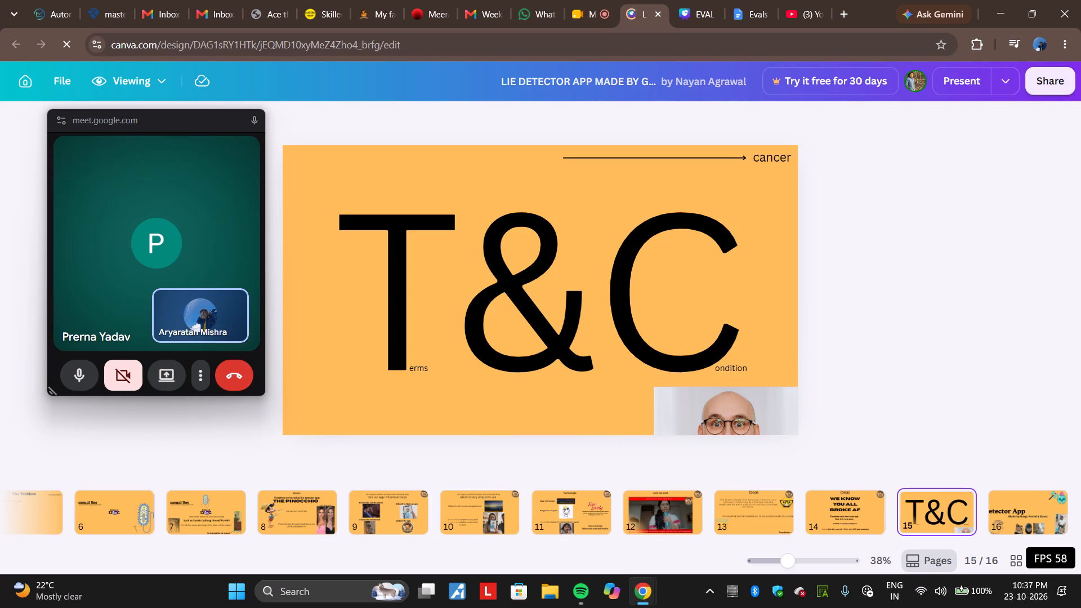
scroll(731, 374, "down", 6)
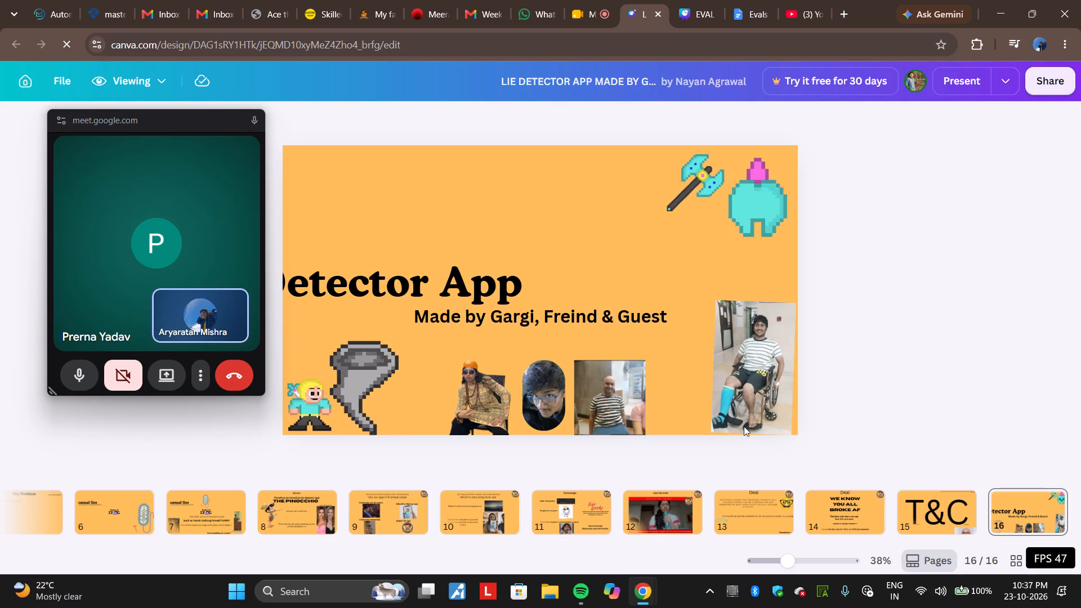
scroll(618, 434, "down", 2)
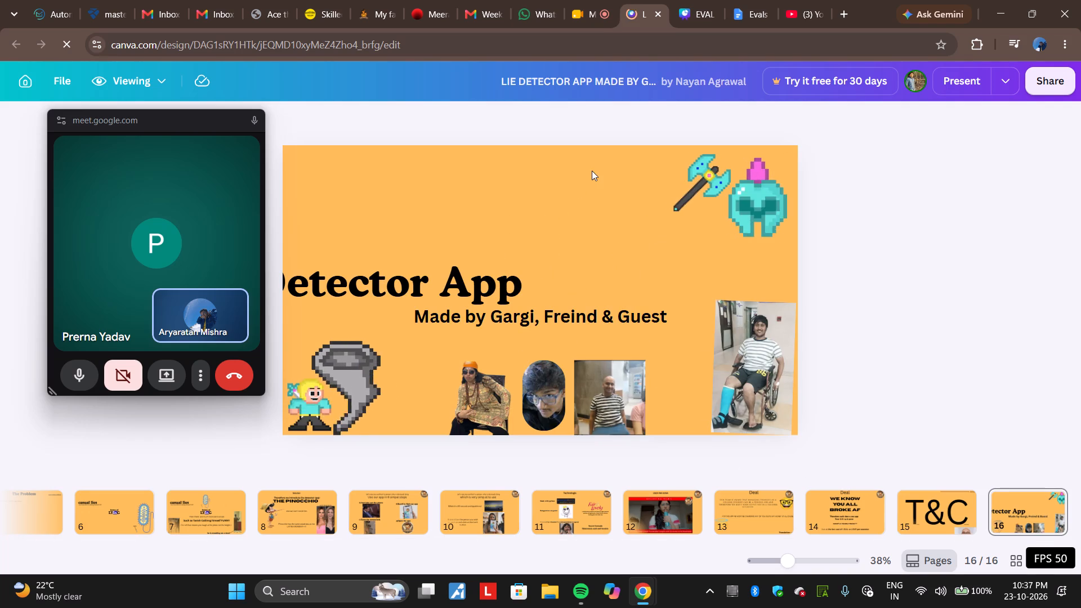
scroll(592, 171, "up", 1)
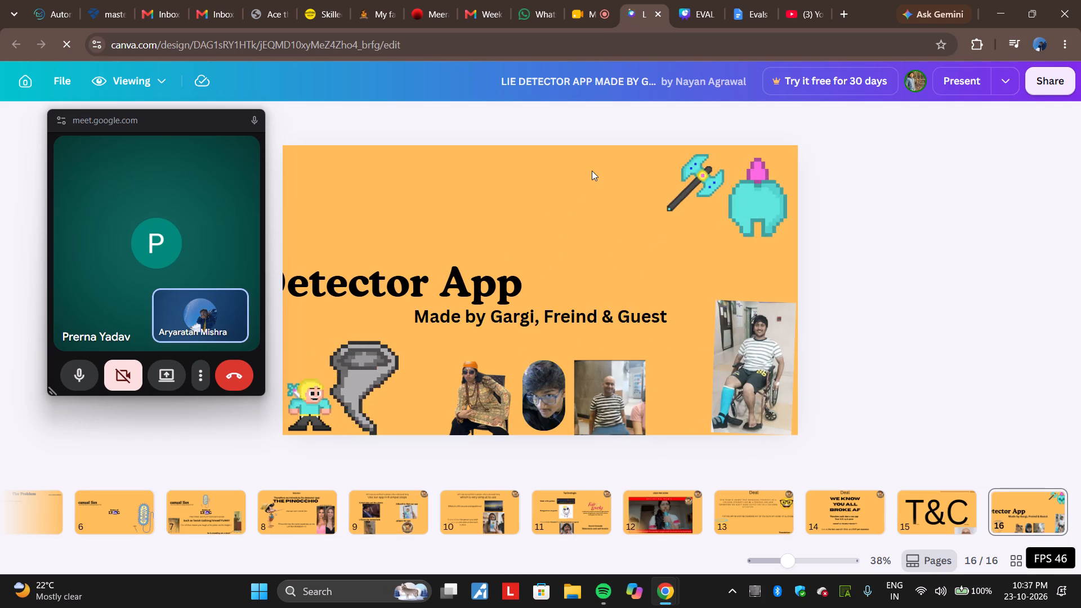
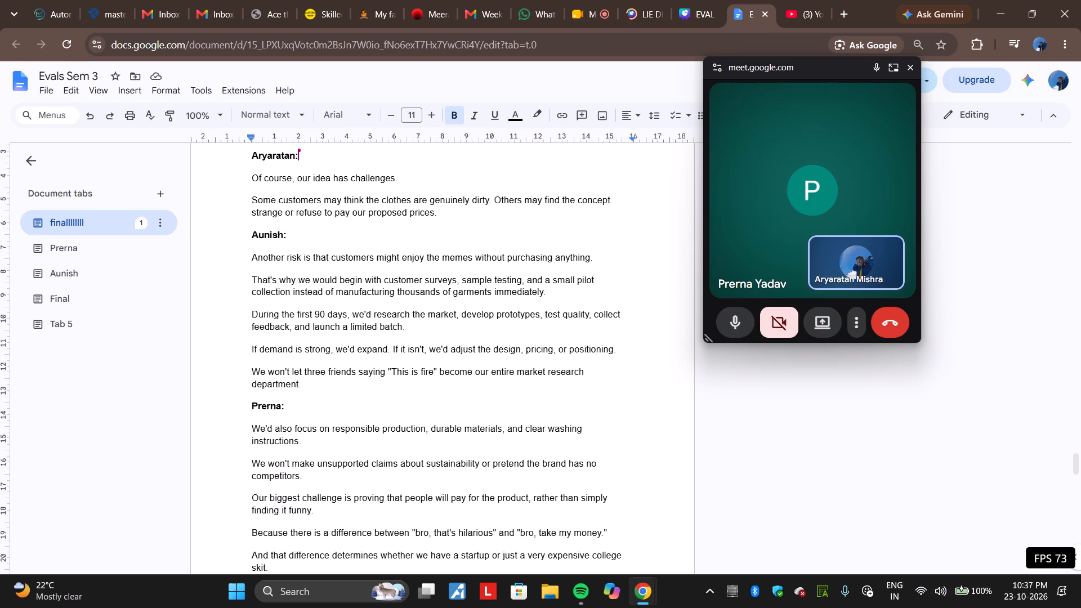
Delete Prerna's first two Scene 6 paragraphs, on responsible production and on unsupported sustainability claims.
scroll(219, 316, "down", 2)
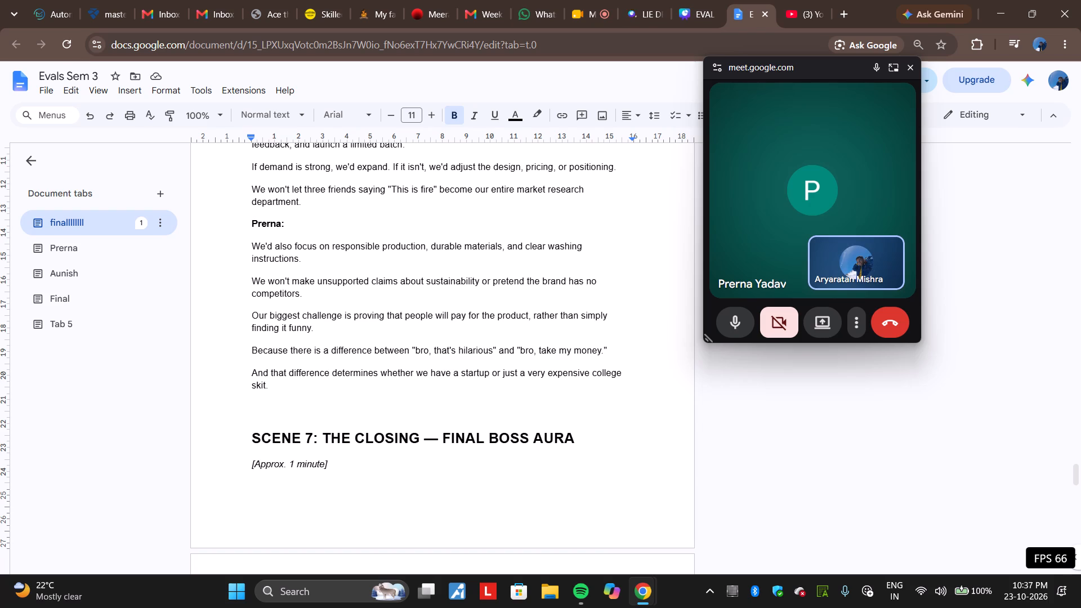
left_click_drag(332, 303, 260, 257)
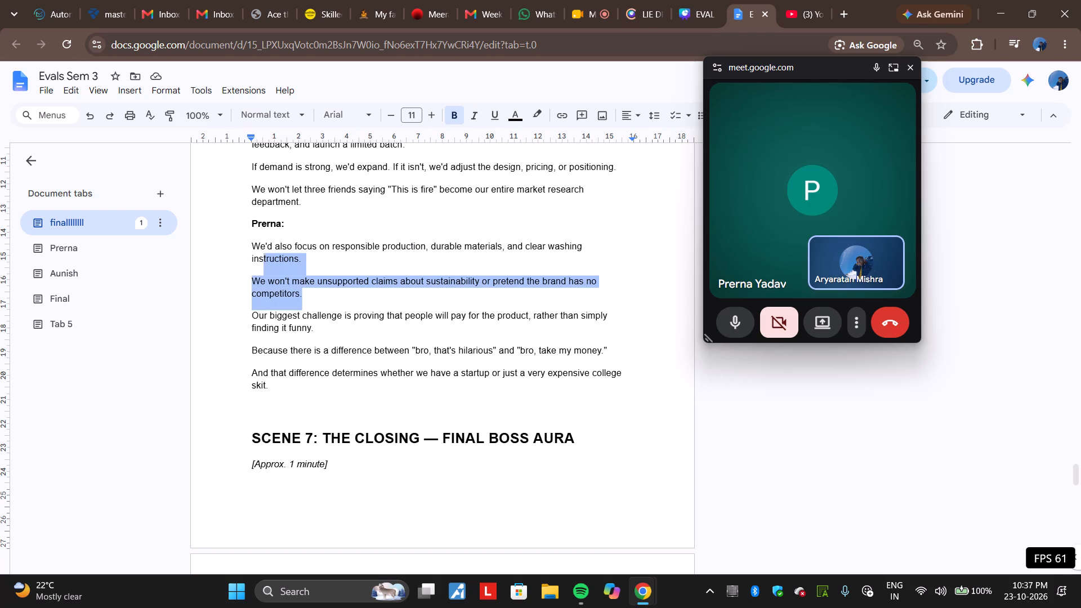
left_click_drag(260, 257, 247, 252)
key("BackSpace")
key("BackSpace")
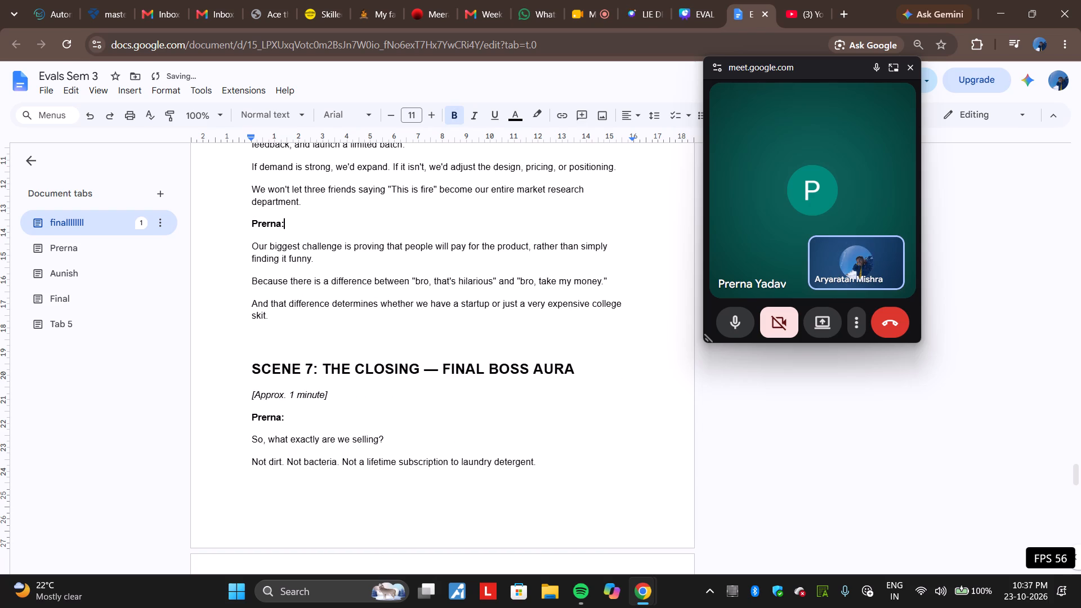
Delete Aunish's two Scene 6 paragraphs about the first 90 days and expanding or adjusting to demand.
scroll(247, 252, "up", 1)
scroll(334, 357, "up", 1)
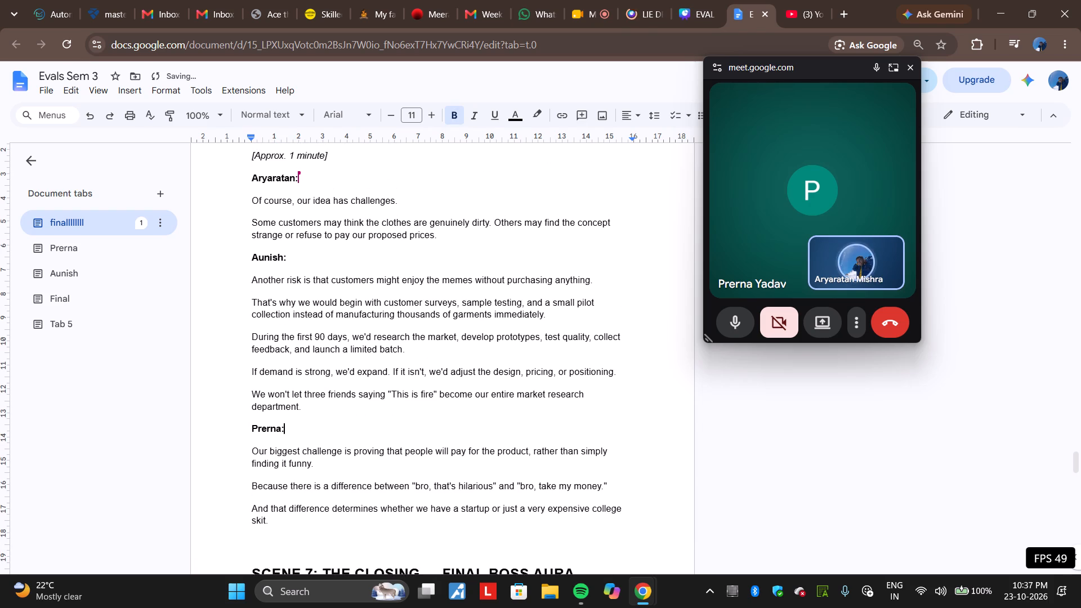
left_click(448, 341)
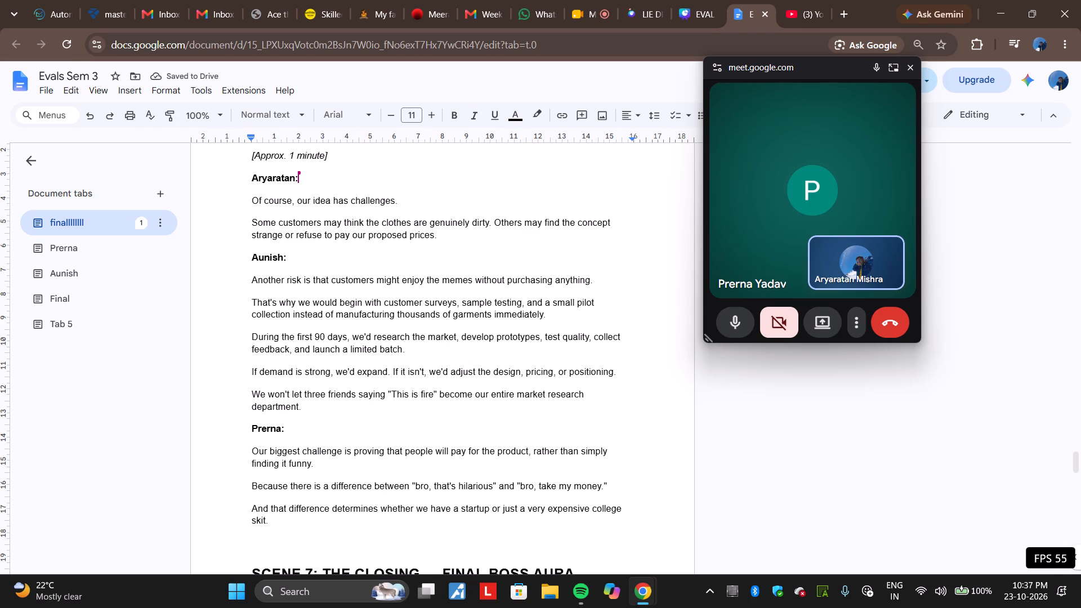
left_click_drag(637, 374, 245, 341)
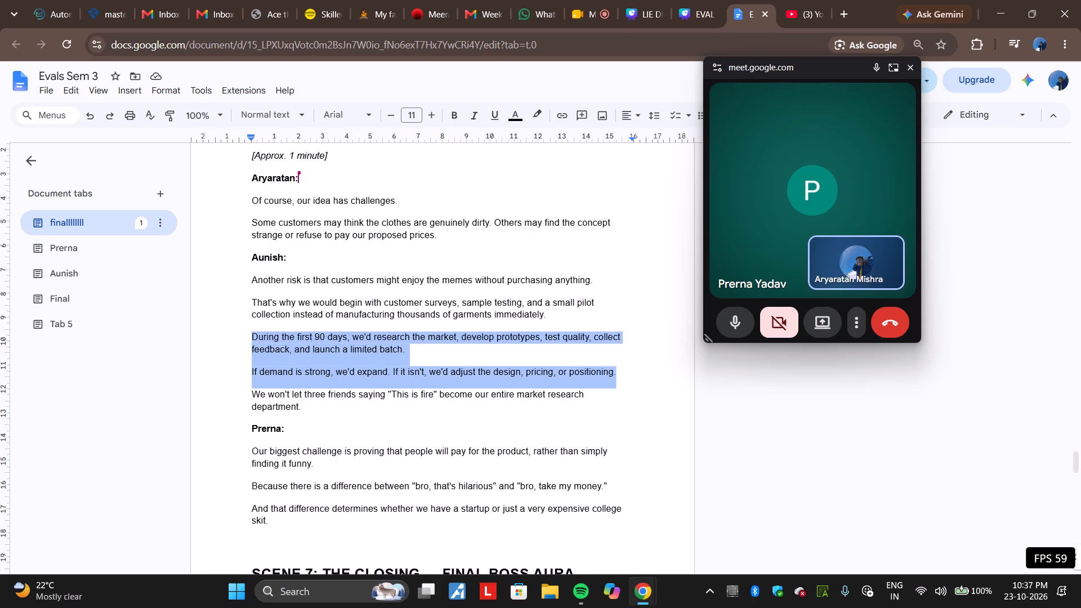
left_click_drag(245, 341, 244, 341)
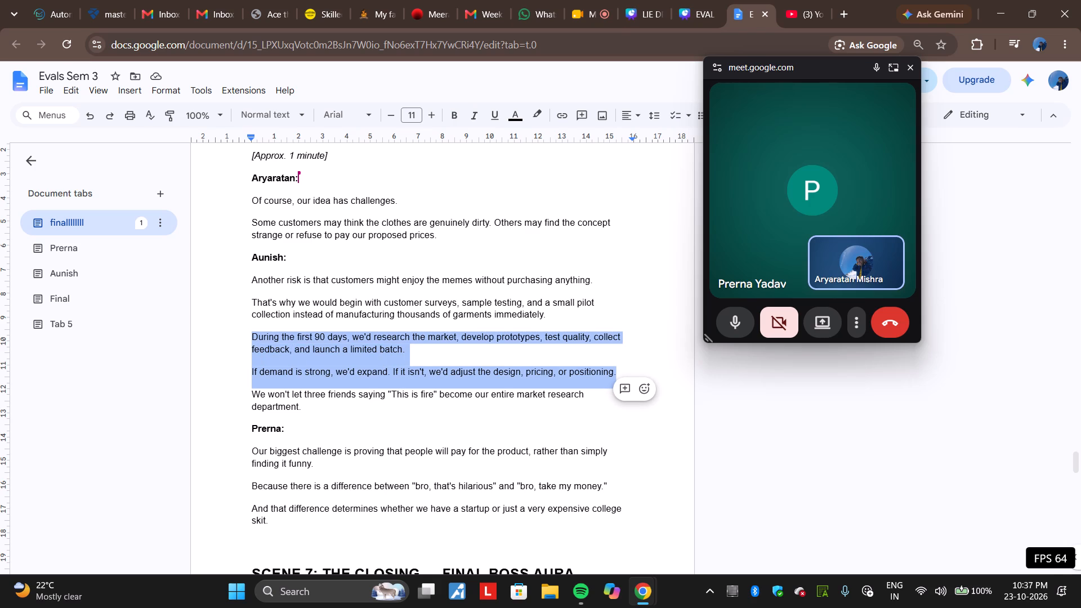
key("BackSpace")
key("BackSpace")
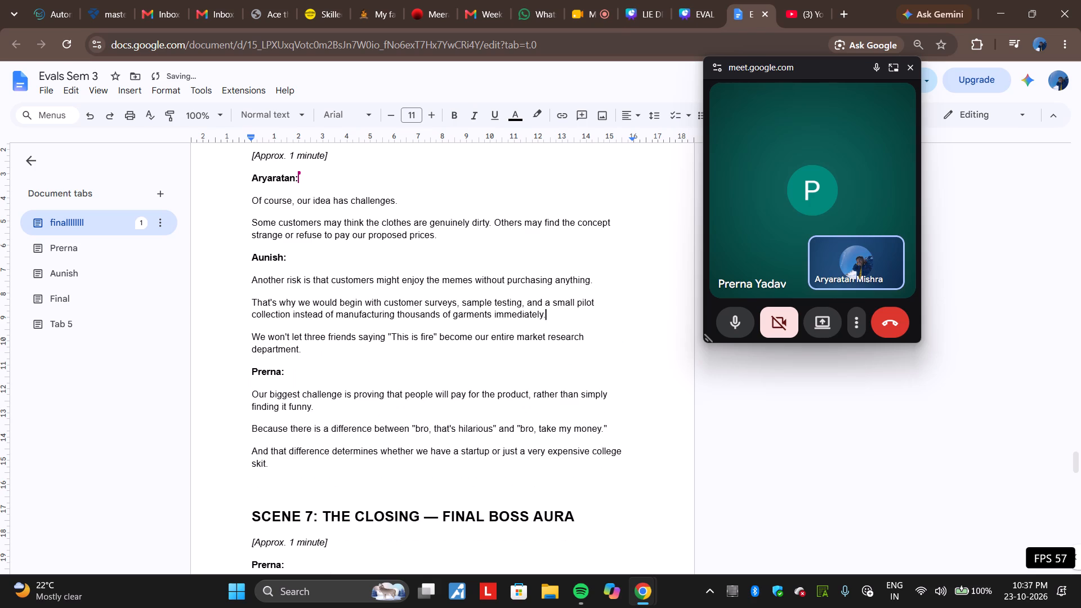
Append "(OPTIONAL)" to the Scene 6 risks heading.
scroll(356, 413, "up", 1)
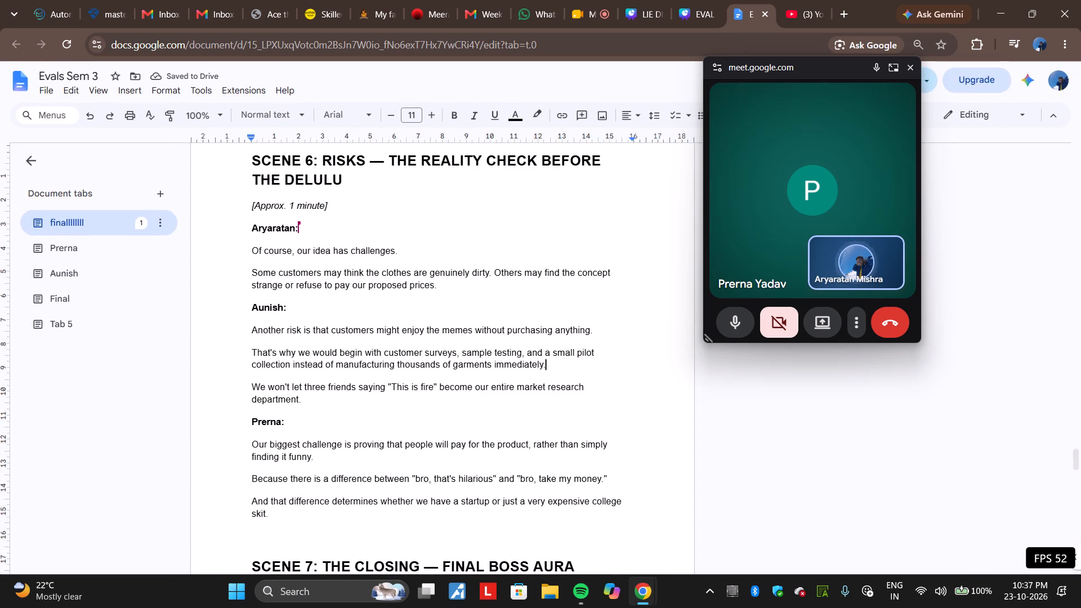
scroll(457, 342, "up", 1)
scroll(457, 342, "down", 1)
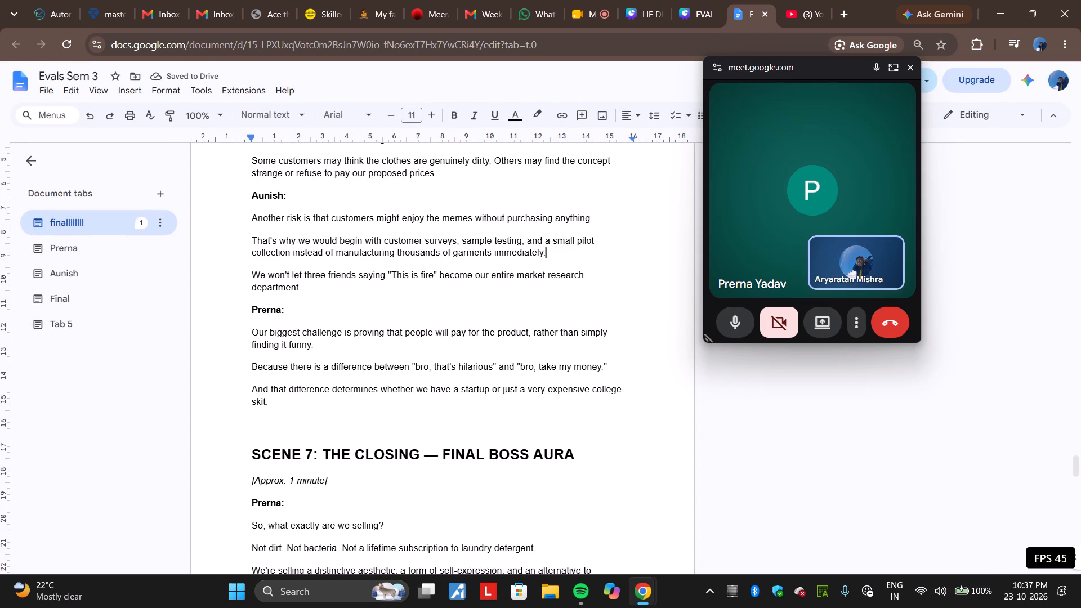
scroll(511, 399, "down", 1)
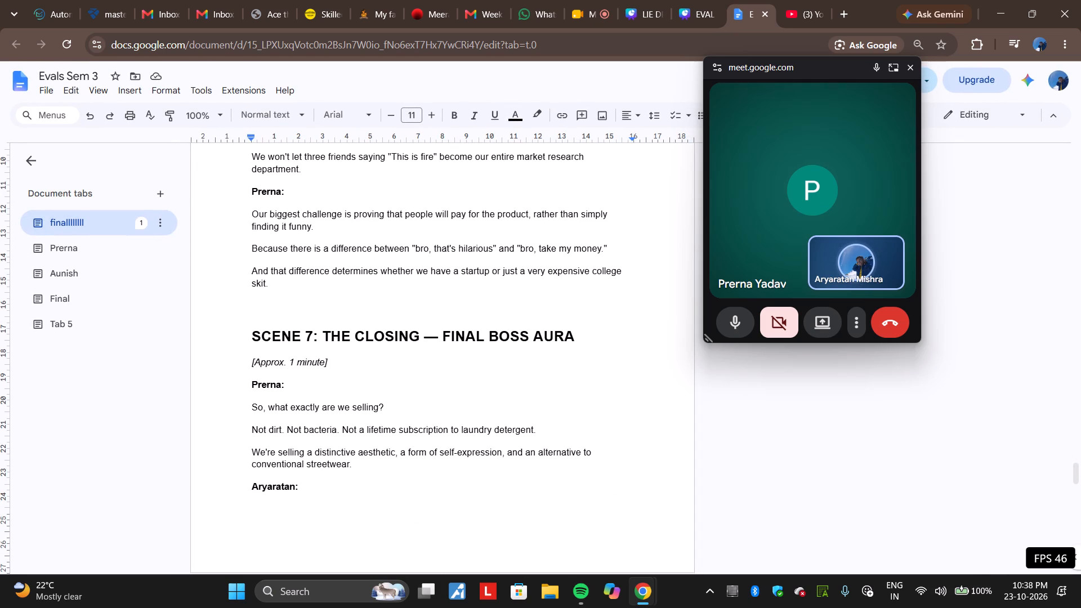
left_click(467, 288)
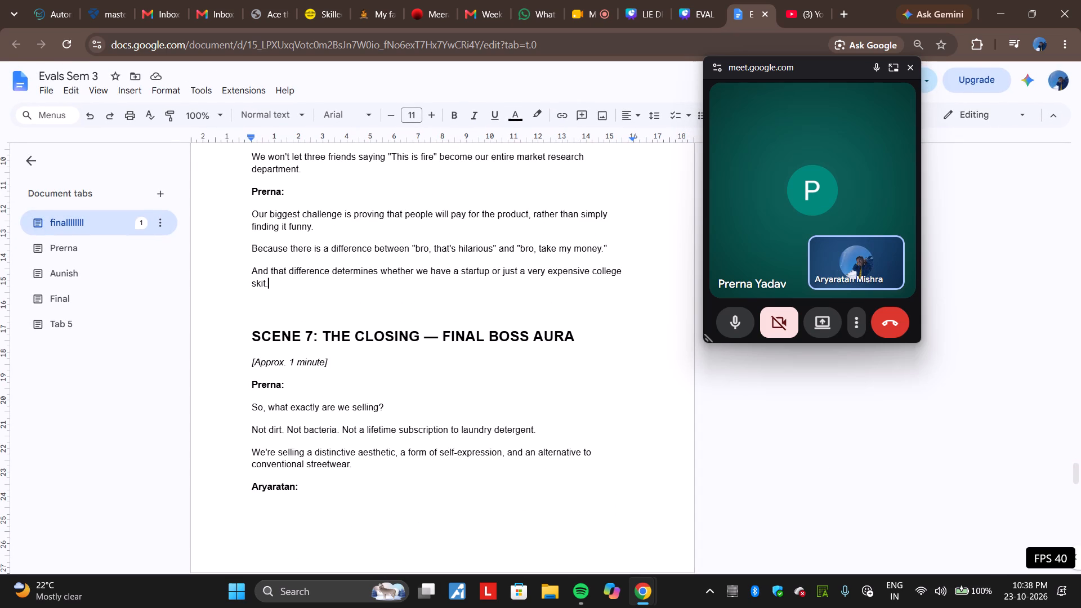
scroll(467, 288, "up", 9)
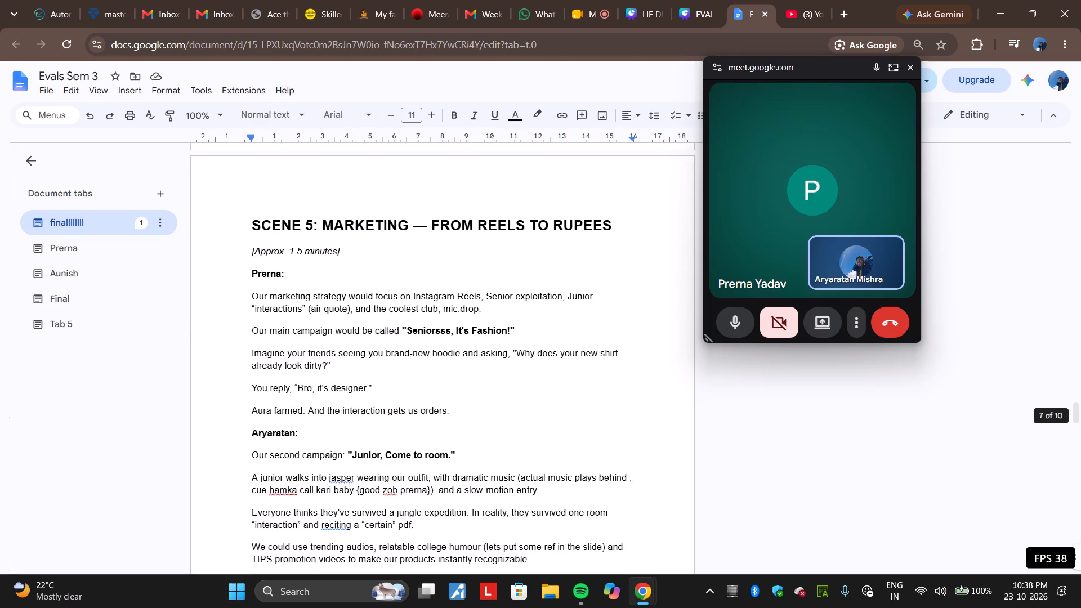
scroll(467, 288, "down", 7)
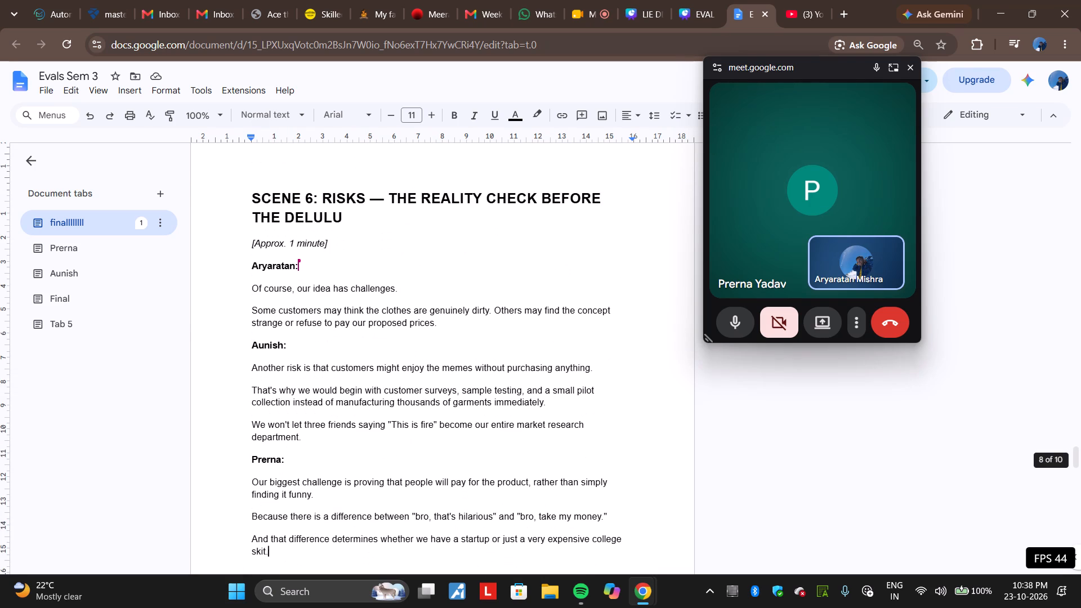
left_click(372, 216)
key("space")
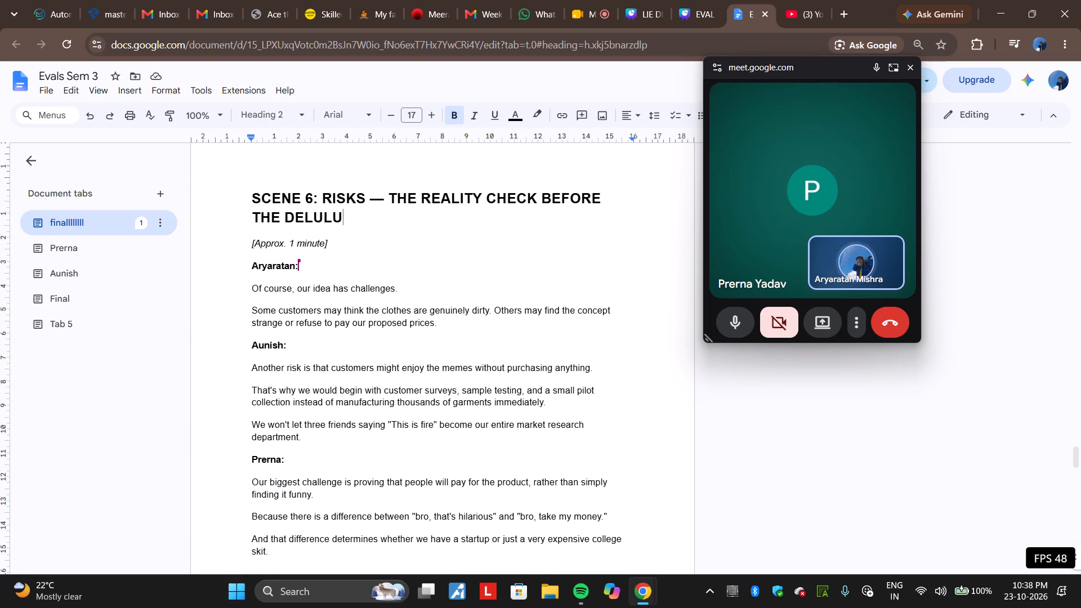
type("(O{P")
key("shift+BackSpace")
key("shift+BackSpace")
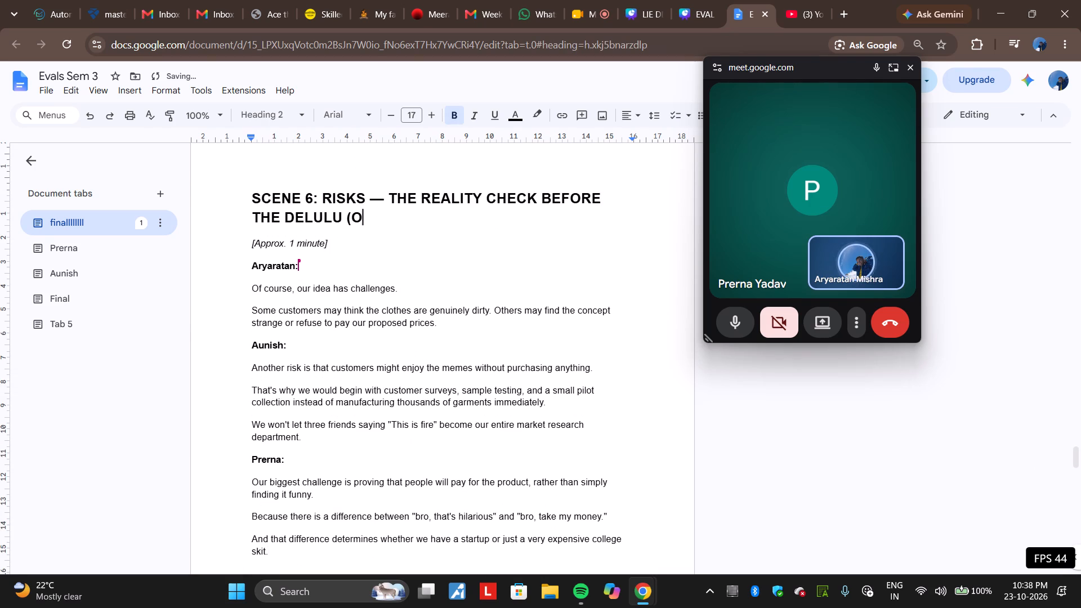
type("PTIONAL)")
Read through the end of Scene 6 and the Scene 7 closing dialogue.
scroll(372, 216, "down", 2)
scroll(452, 351, "up", 2)
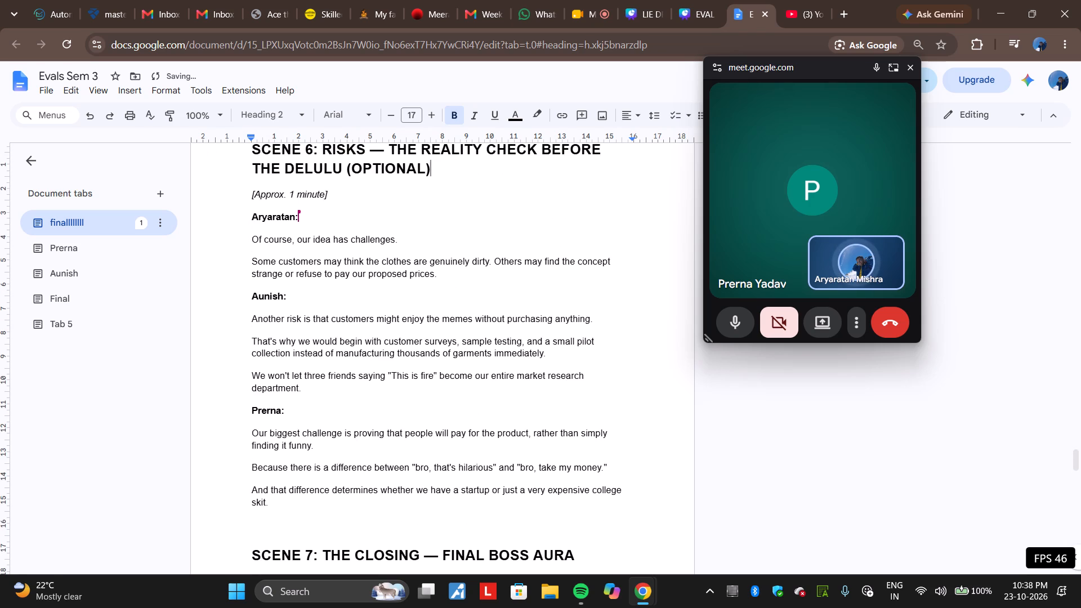
scroll(328, 157, "down", 2)
left_click(376, 377)
scroll(309, 386, "down", 1)
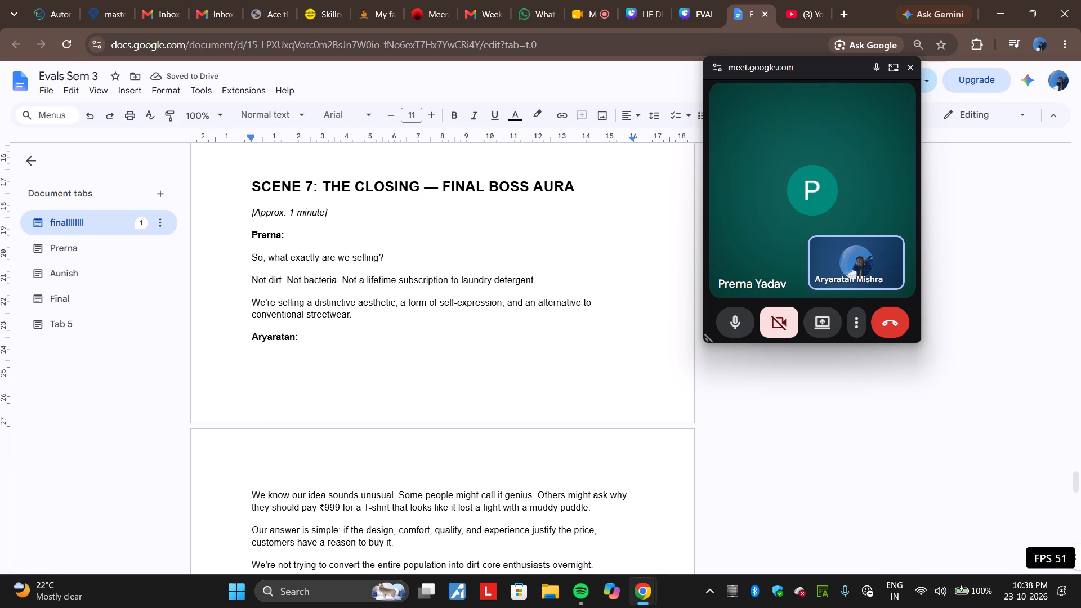
scroll(309, 386, "down", 1)
scroll(329, 283, "down", 1)
scroll(335, 209, "up", 1)
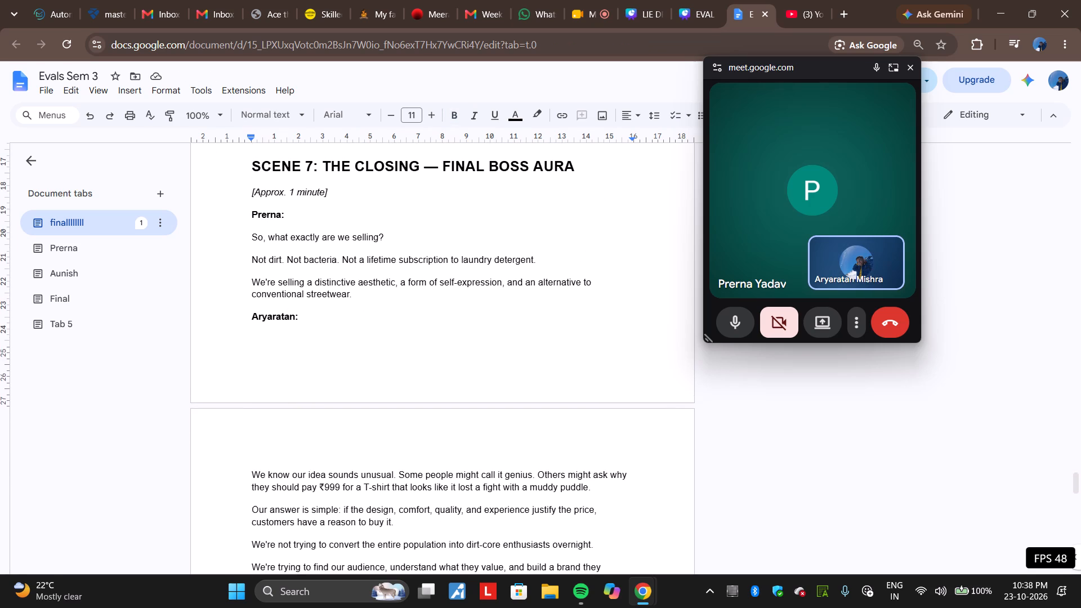
scroll(335, 209, "up", 1)
scroll(335, 209, "down", 1)
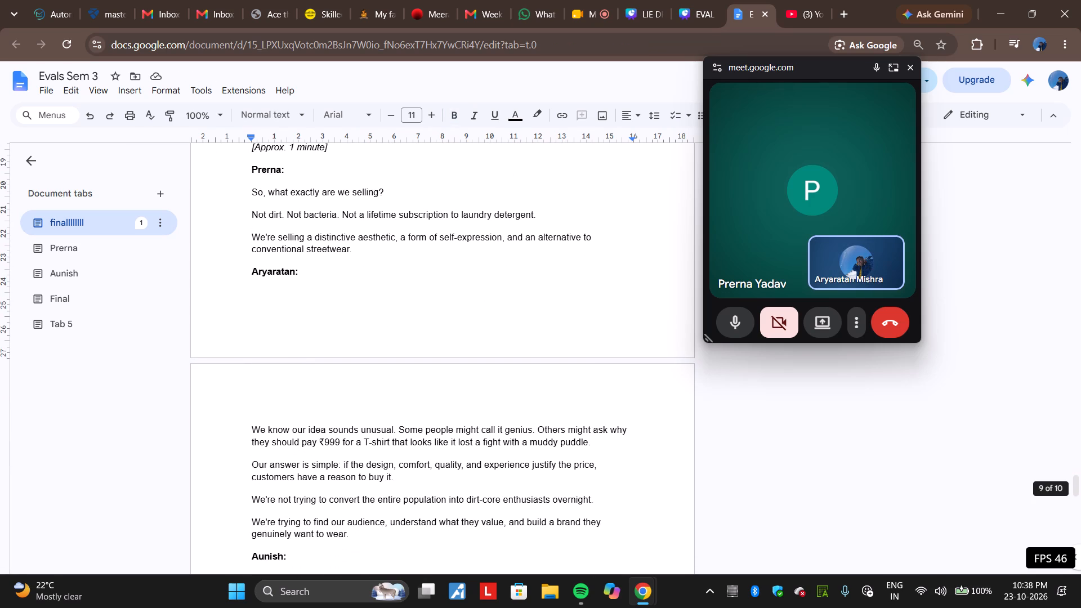
scroll(335, 209, "up", 1)
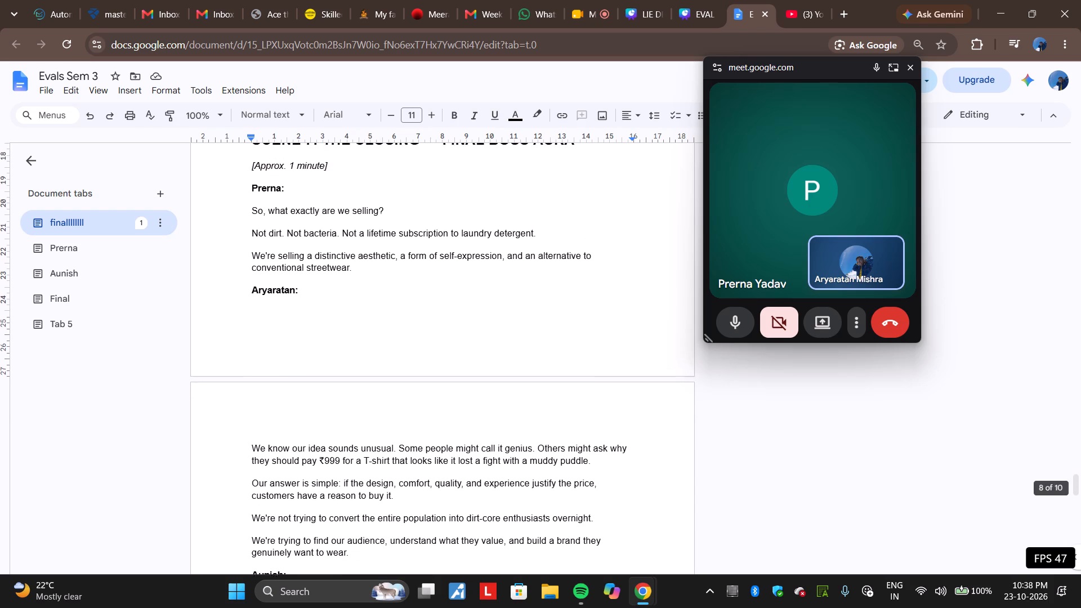
scroll(335, 209, "up", 1)
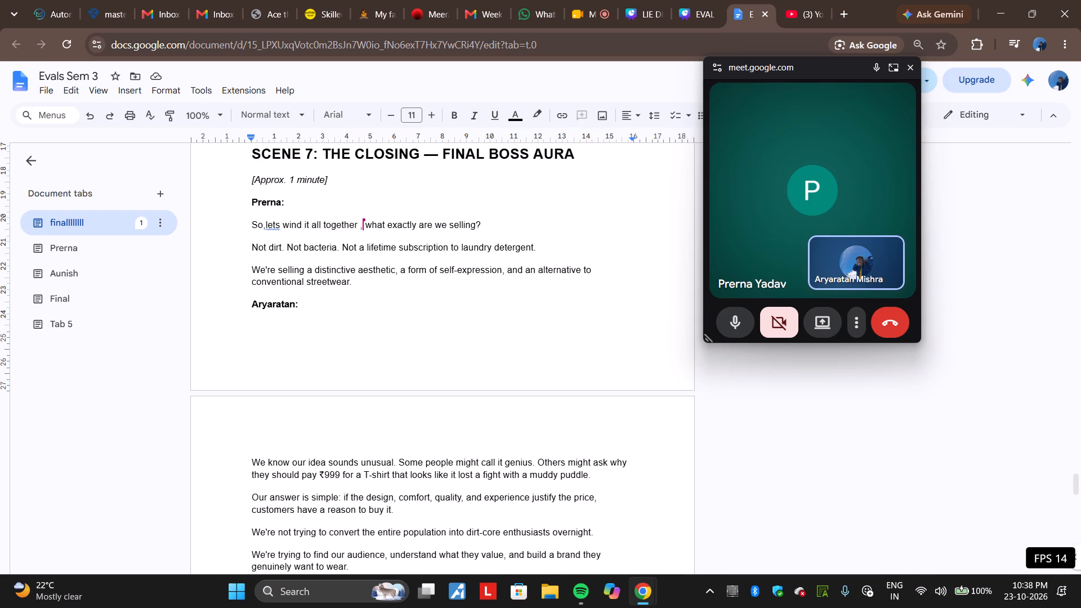
Add an empty paragraph after Prerna's "conventional streetwear" line in Scene 7.
left_click(378, 286)
key("Return")
Insert the word "treat" before "T-shirt" in Aryaratan's opening paragraph of Scene 7.
scroll(378, 286, "down", 1)
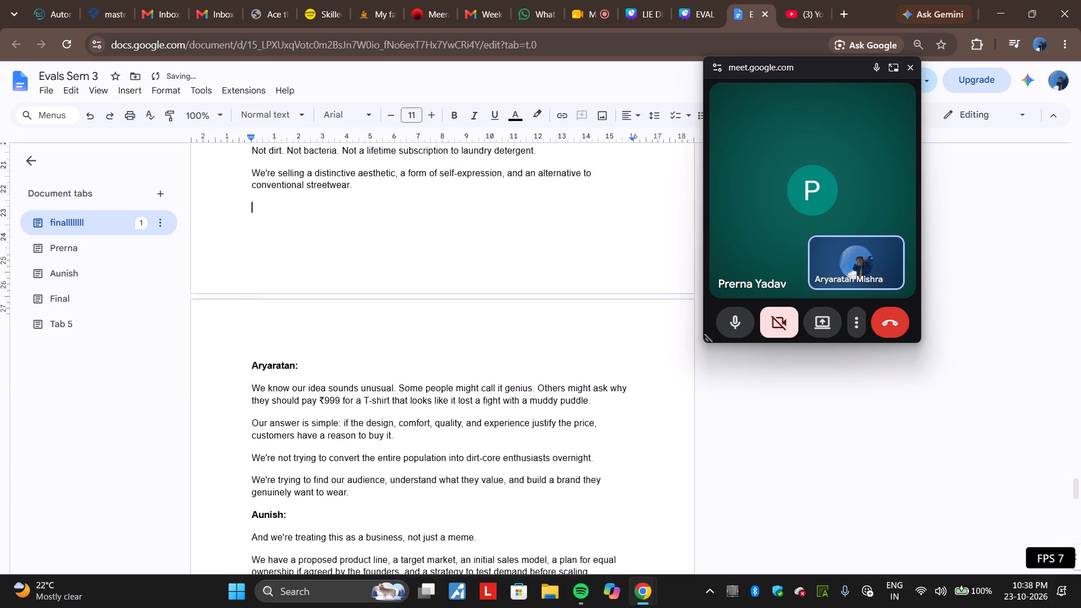
scroll(378, 286, "down", 1)
left_click(337, 299)
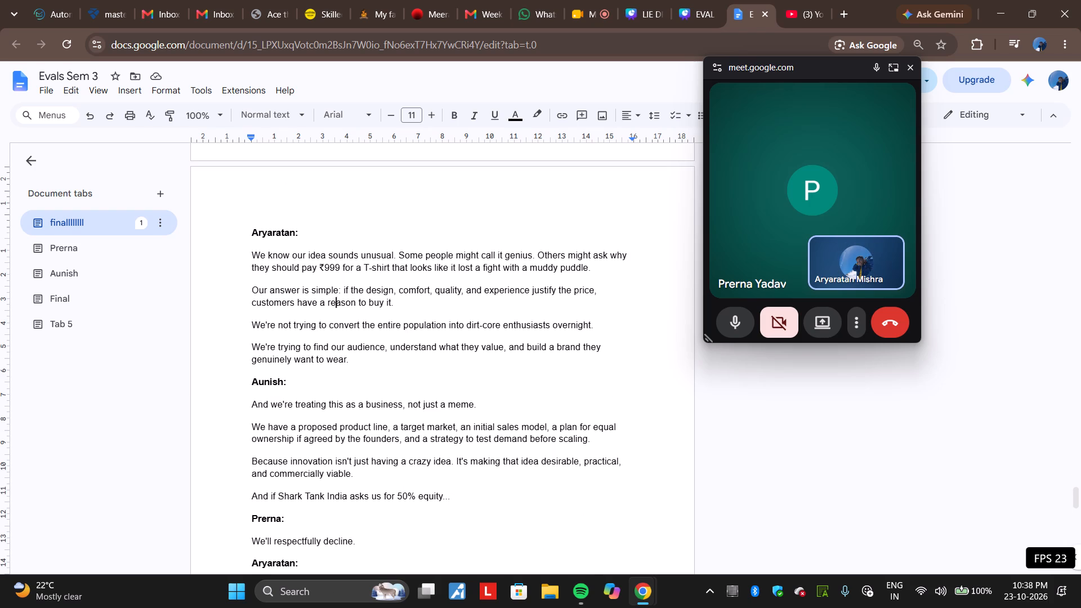
left_click_drag(365, 262, 390, 271)
left_click_drag(390, 271, 357, 269)
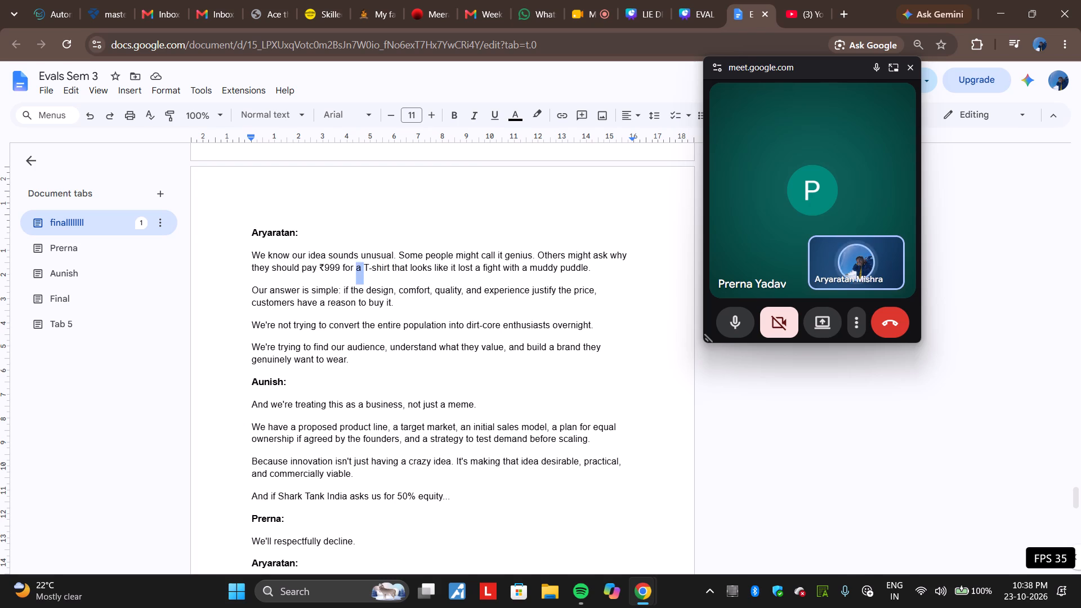
left_click_drag(357, 269, 359, 269)
left_click(359, 269)
key("space")
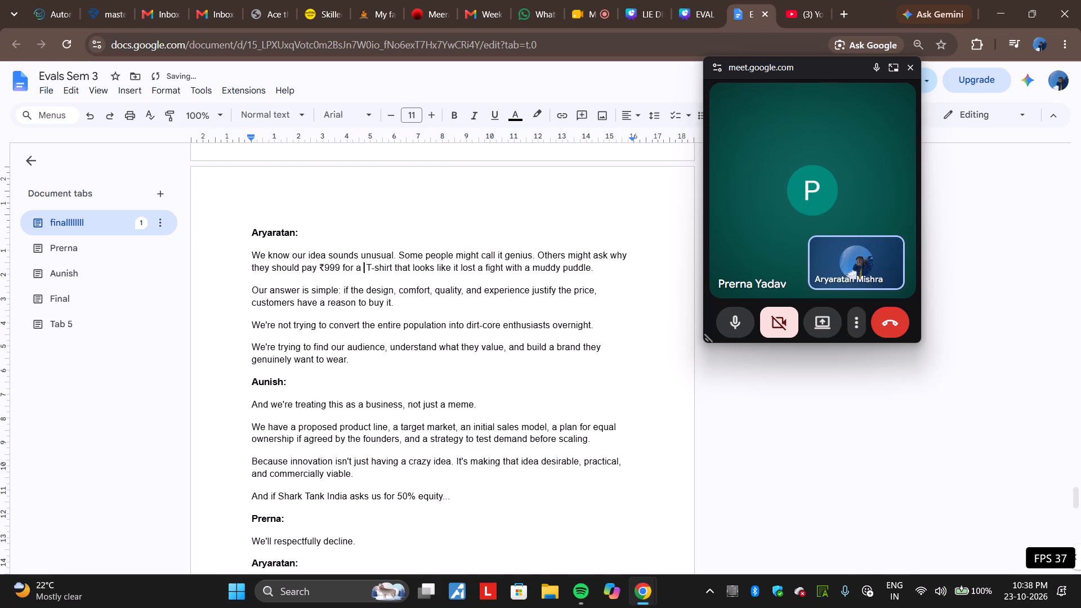
type("tra")
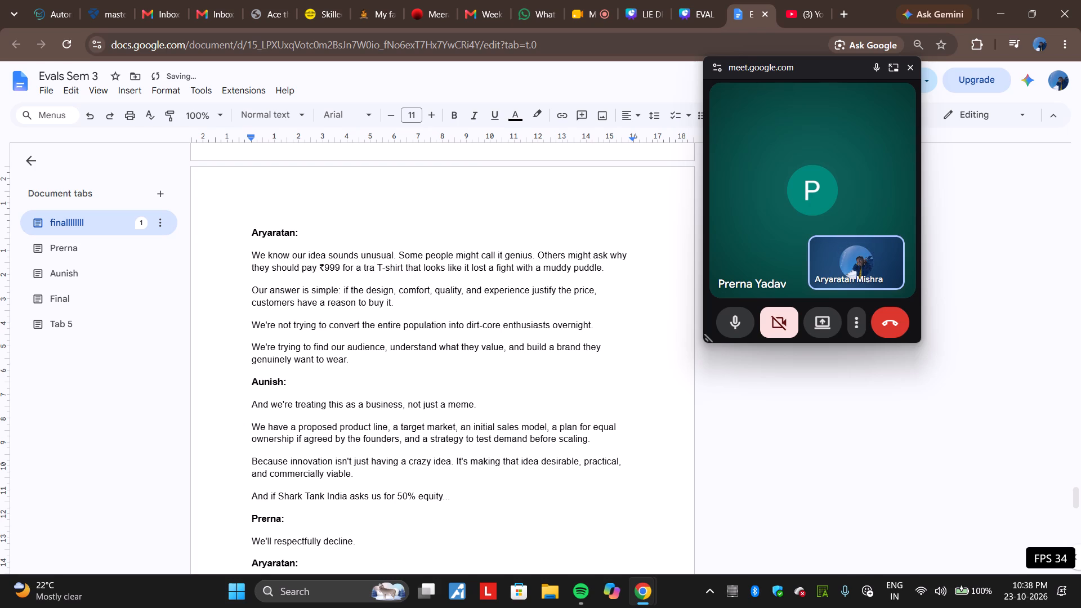
key("BackSpace")
type("eat")
Remove the ₹999 price from Aryaratan's sentence so it reads "pay for a treat".
key("Left")
key("Left")
key("Left")
key("Left")
key("Left")
key("Left")
key("Left")
key("Left")
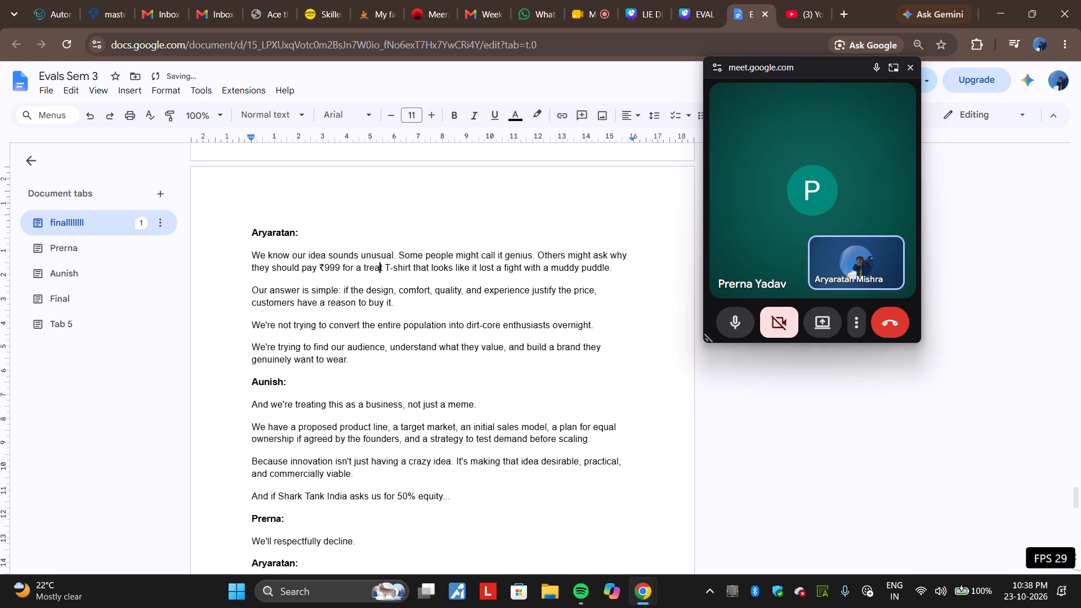
key("Left")
key("Left")
key("Left")
key("Left")
key("BackSpace")
key("BackSpace")
key("BackSpace")
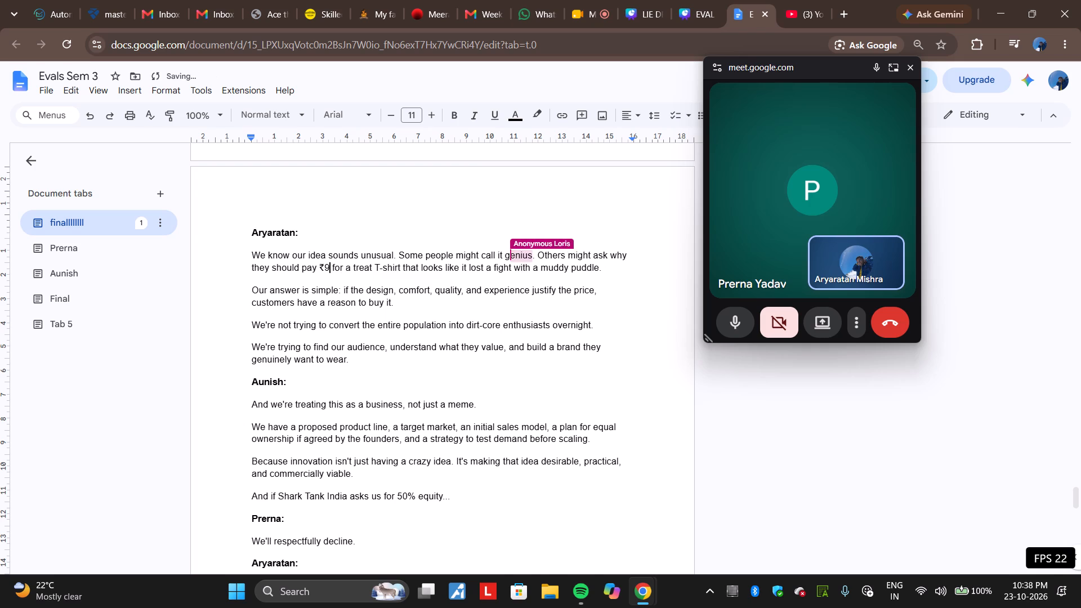
key("BackSpace")
key("BackSpace")
Insert "in exchange of a" between "treat" and "T-shirt" in Aryaratan's sentence.
key("Right")
key("Right")
key("Right")
key("Right")
key("Right")
key("Right")
key("Right")
key("Right")
key("Right")
key("Right")
key("Right")
key("Right")
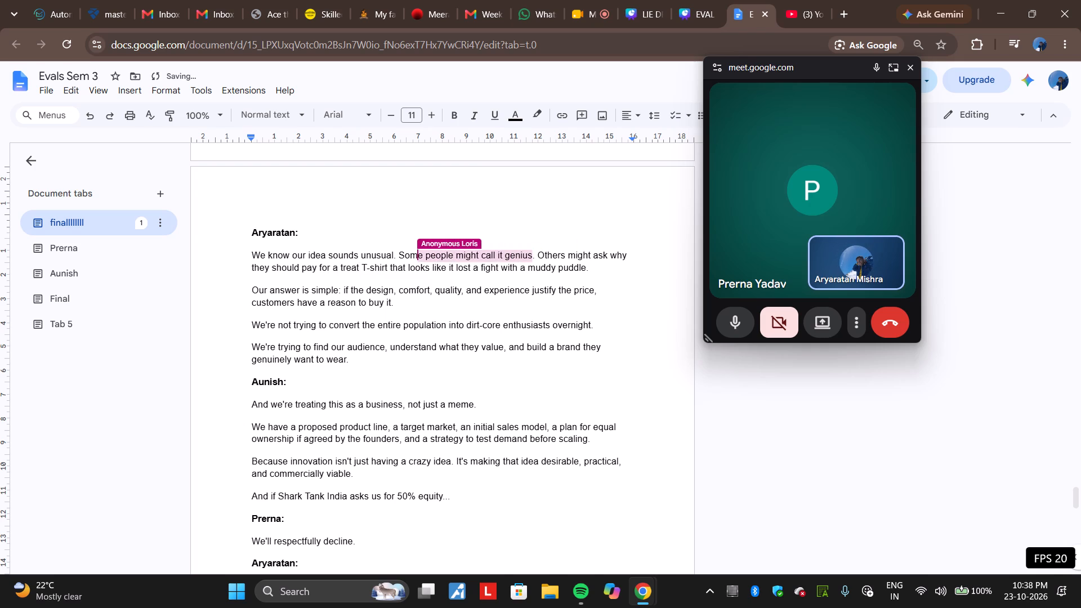
key("space")
type("in")
key("space")
type("exchange")
key("space")
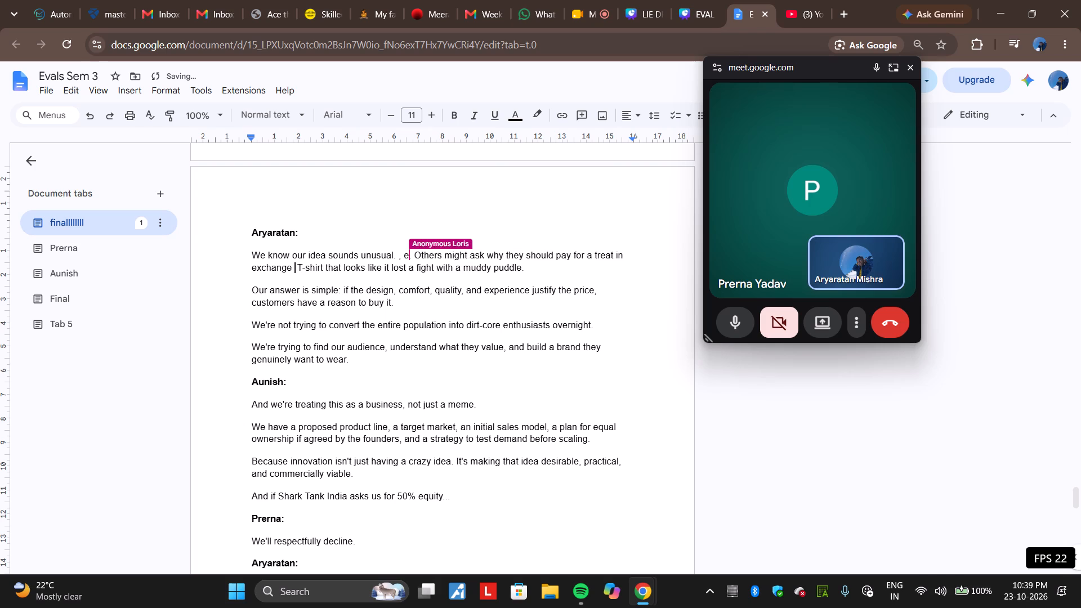
type("of a")
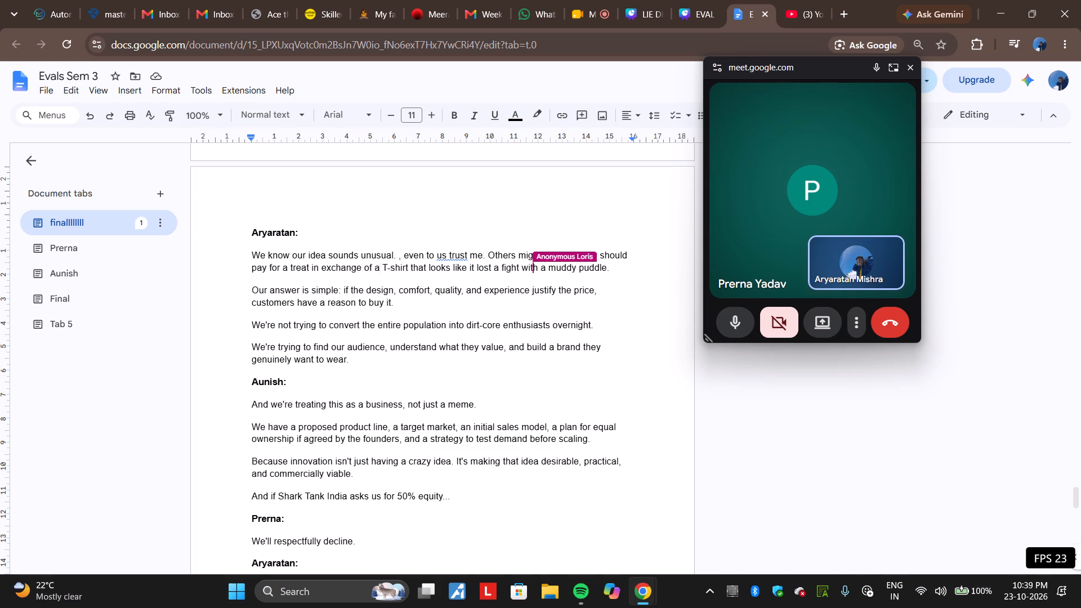
Replace "Others" with "Infact, some of you" in Aryaratan's opening paragraph of Scene 7.
double_click(501, 256)
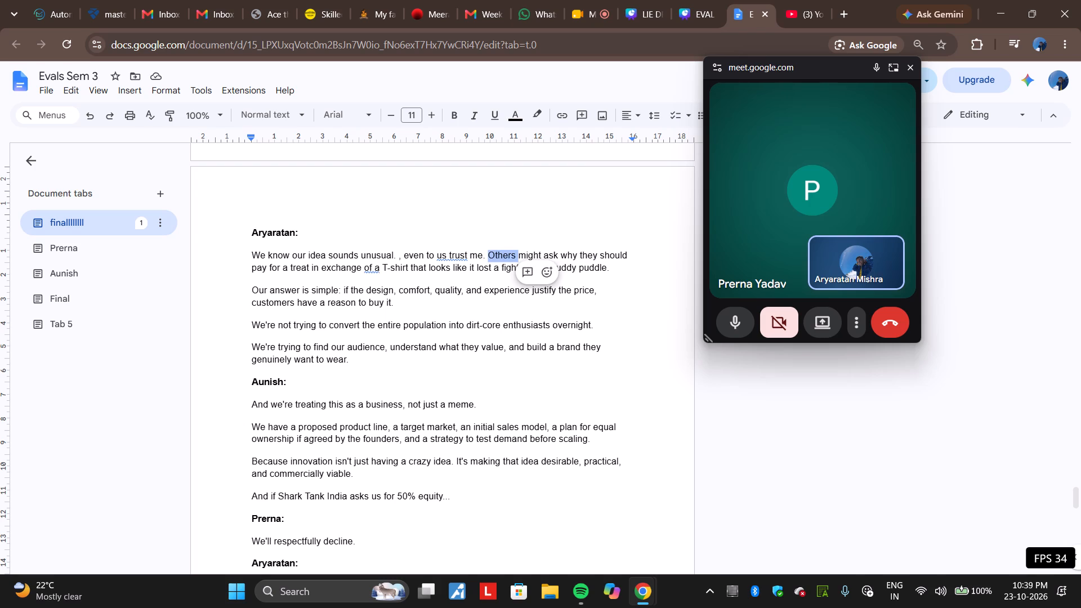
key("BackSpace")
type("Infact, someo")
key("space")
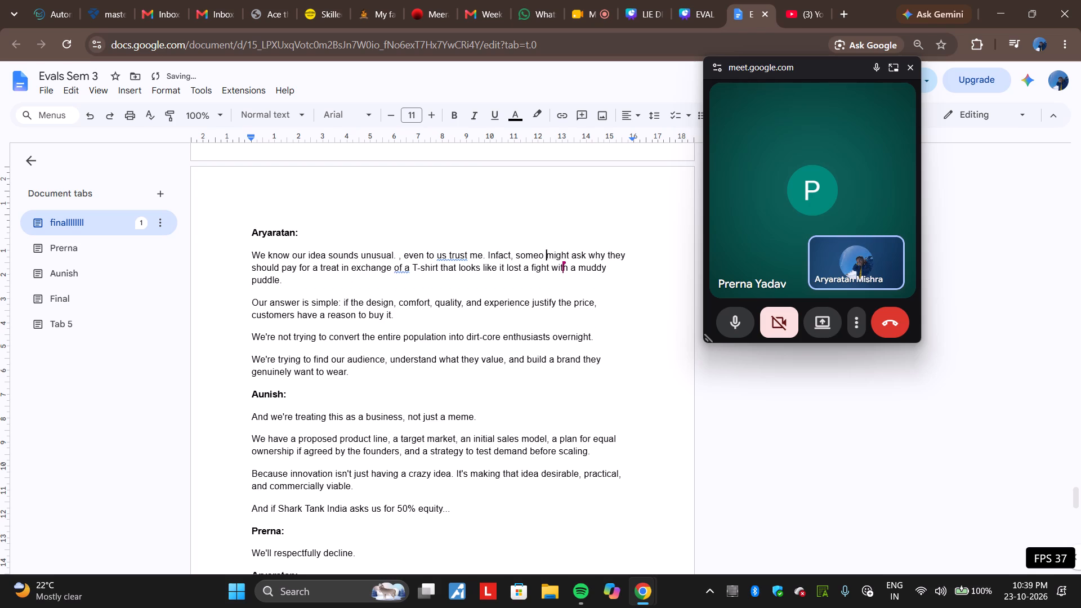
key("BackSpace")
key("BackSpace")
key("space")
type("of you")
key("space")
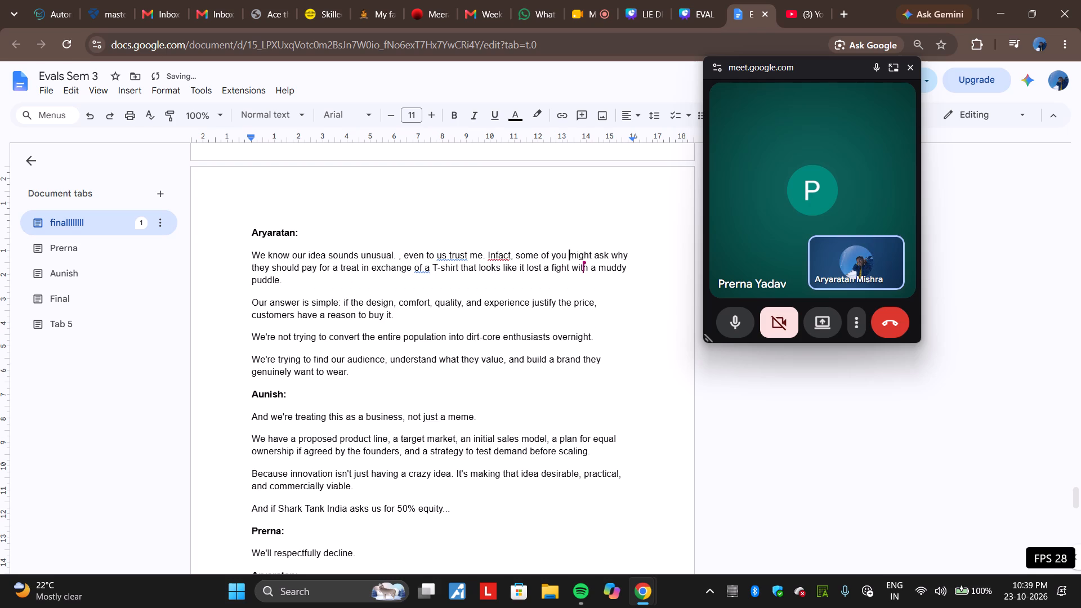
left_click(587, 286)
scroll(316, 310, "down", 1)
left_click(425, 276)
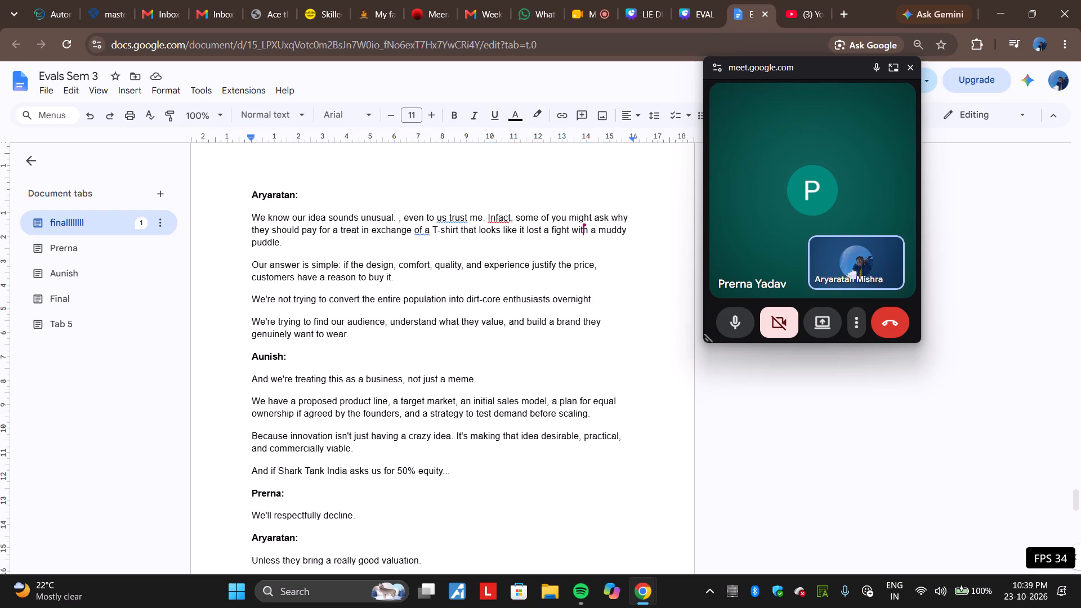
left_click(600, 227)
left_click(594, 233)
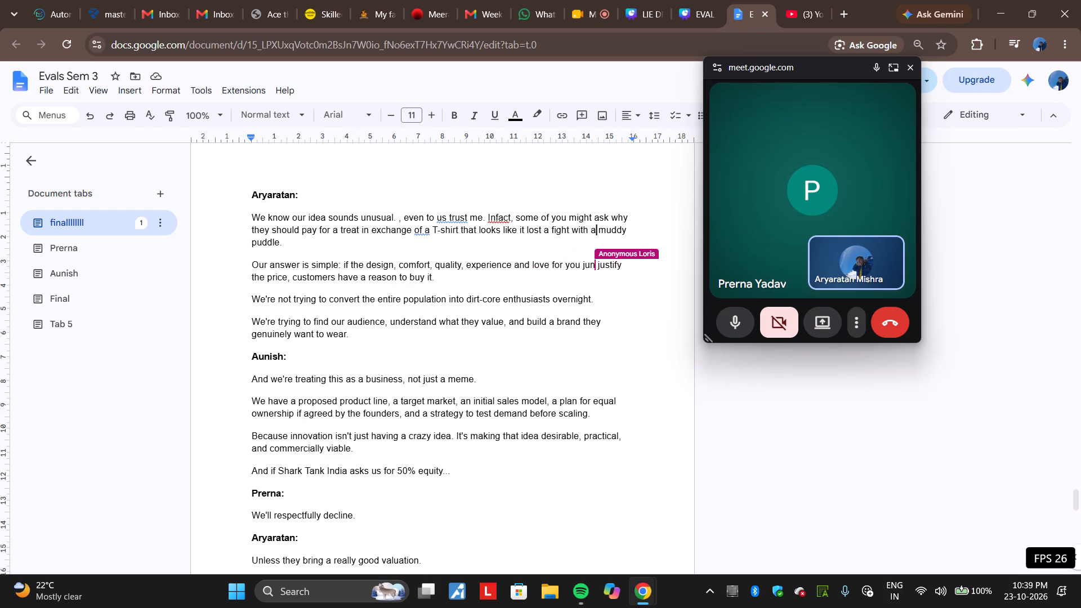
Correct "you juniors" to "your juniors" in Aryaratan's "Our answer is simple" paragraph.
left_click(583, 262)
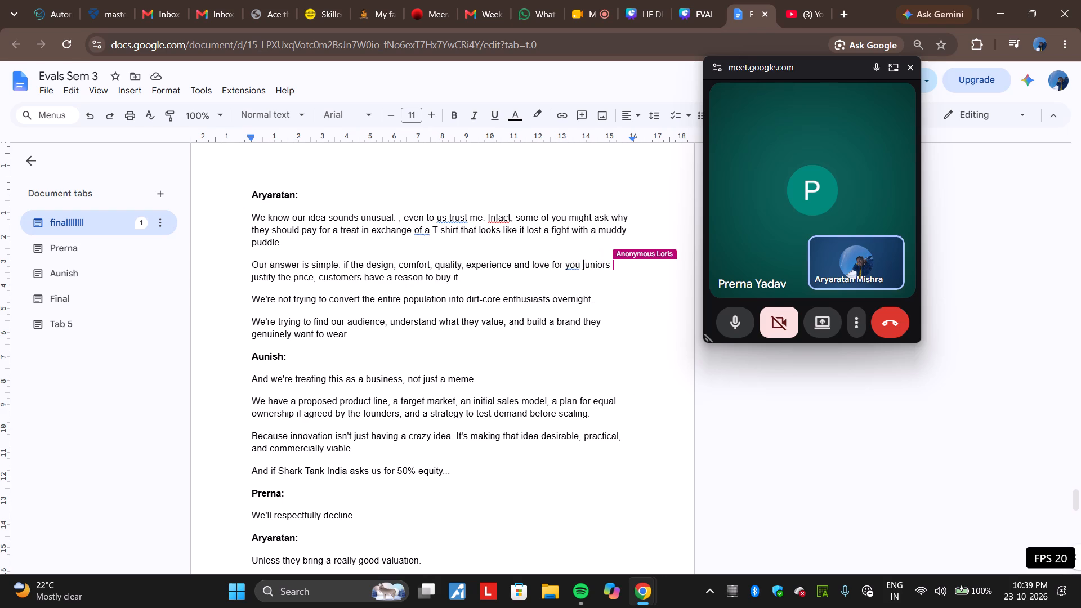
key("Left")
key("r")
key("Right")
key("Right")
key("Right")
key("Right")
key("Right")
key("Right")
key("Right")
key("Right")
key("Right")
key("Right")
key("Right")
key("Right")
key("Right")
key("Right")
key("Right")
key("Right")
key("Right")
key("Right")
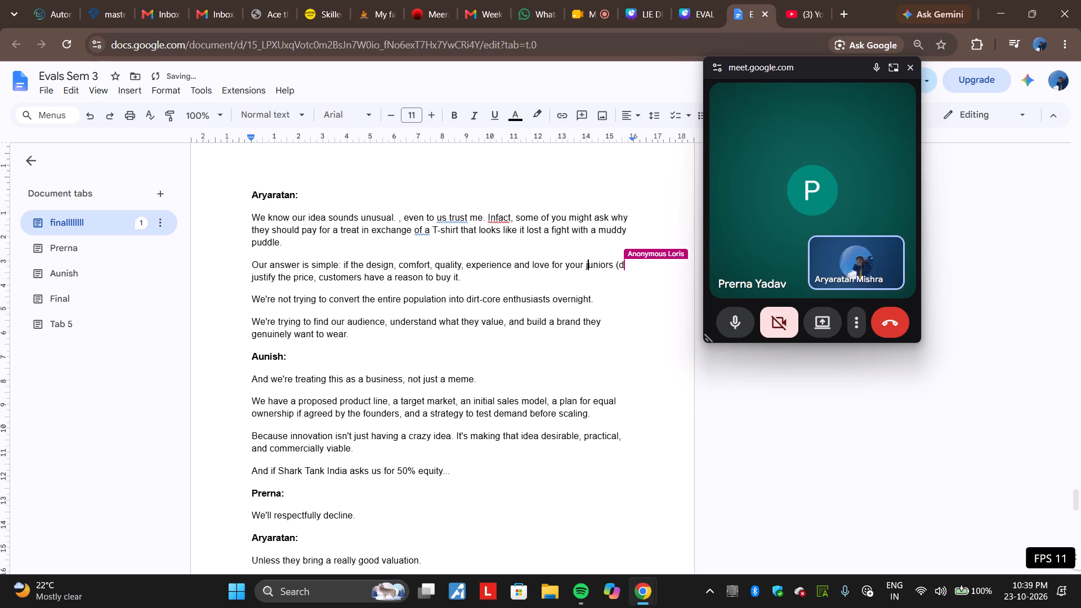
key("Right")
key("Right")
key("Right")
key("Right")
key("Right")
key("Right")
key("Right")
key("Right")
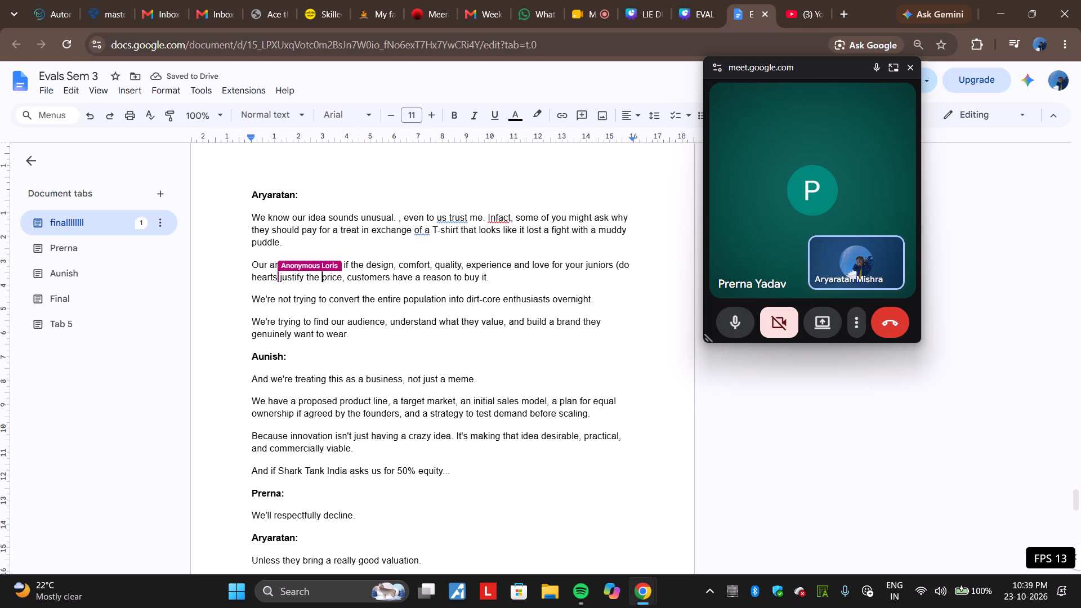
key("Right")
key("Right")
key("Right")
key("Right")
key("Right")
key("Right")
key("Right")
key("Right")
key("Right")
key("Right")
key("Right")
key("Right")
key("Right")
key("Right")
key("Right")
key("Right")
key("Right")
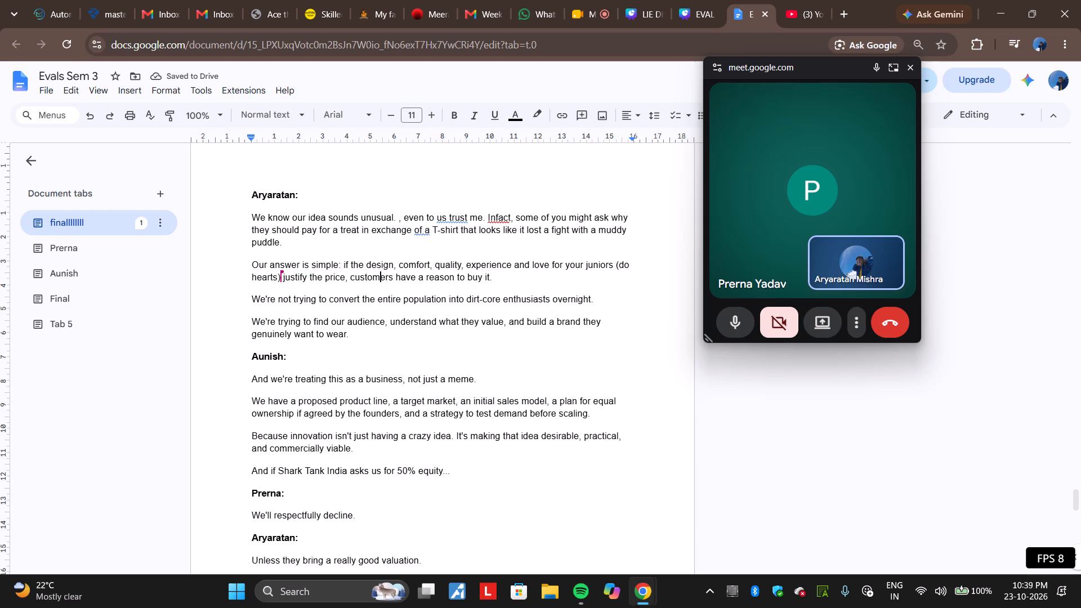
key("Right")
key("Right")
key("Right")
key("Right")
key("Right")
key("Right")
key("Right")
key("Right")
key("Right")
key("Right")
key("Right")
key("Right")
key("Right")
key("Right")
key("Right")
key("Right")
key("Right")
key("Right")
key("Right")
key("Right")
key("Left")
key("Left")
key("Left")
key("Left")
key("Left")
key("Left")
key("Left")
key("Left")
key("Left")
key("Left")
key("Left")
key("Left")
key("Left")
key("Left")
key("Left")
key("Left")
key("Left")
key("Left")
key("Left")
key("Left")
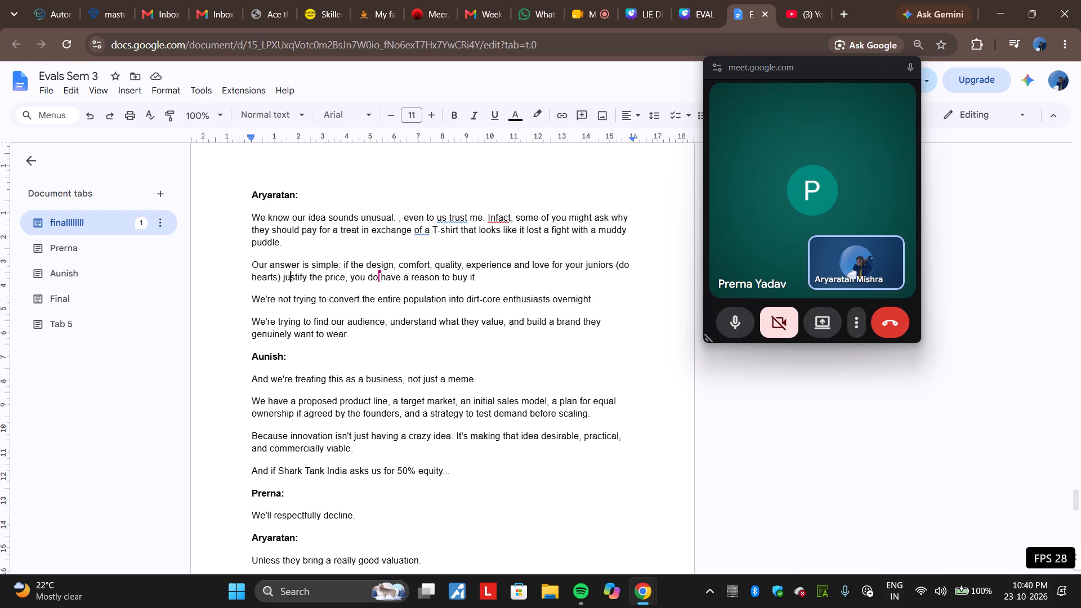
Select the words "do hearts" inside the parentheses after "your juniors" in Aryaratan's second paragraph.
left_click_drag(278, 279, 619, 257)
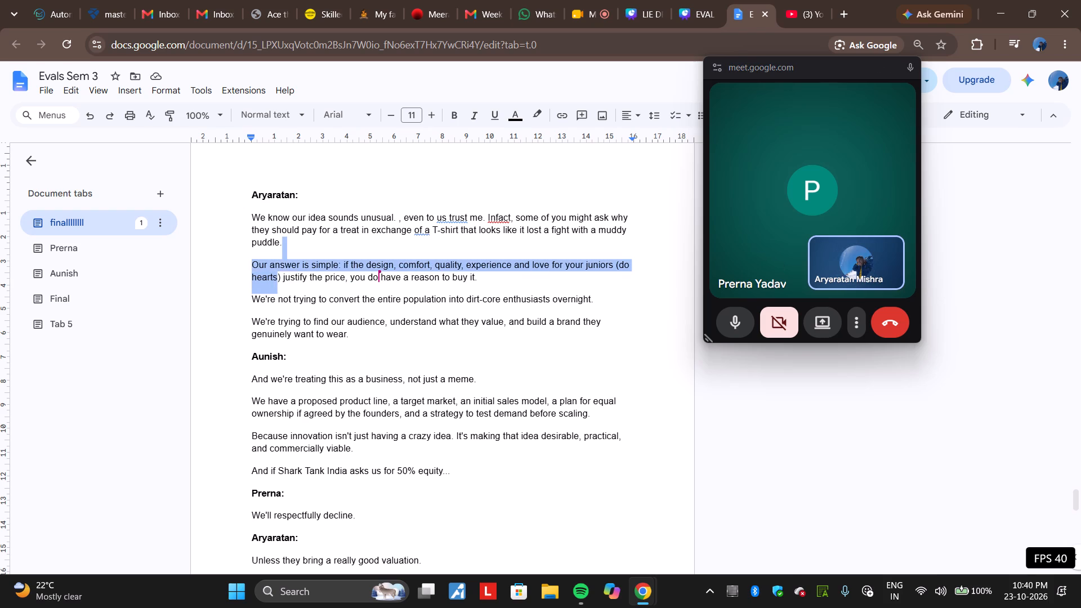
left_click_drag(619, 257, 619, 261)
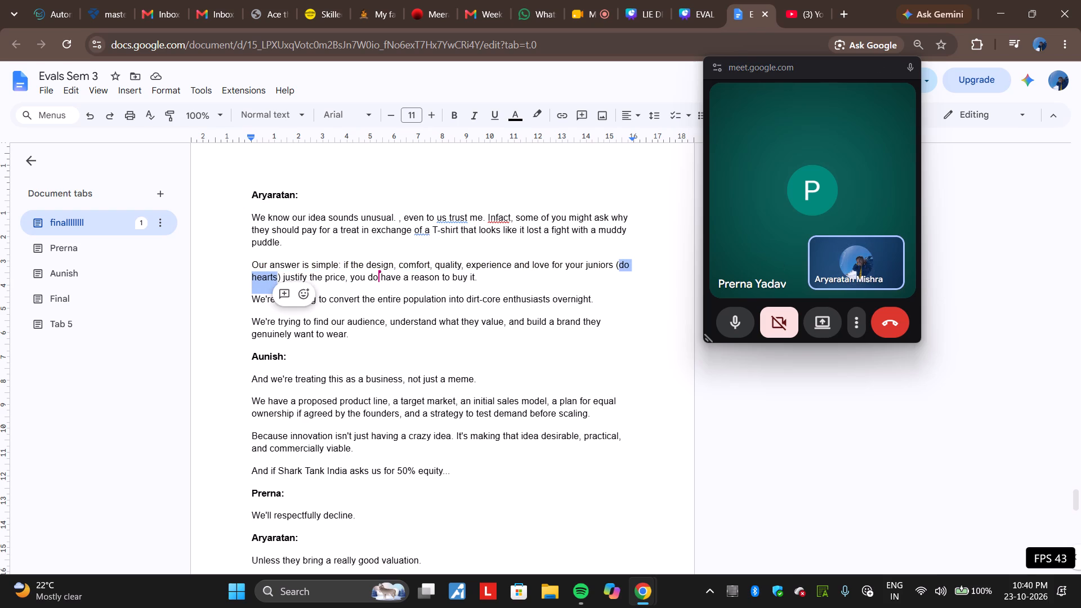
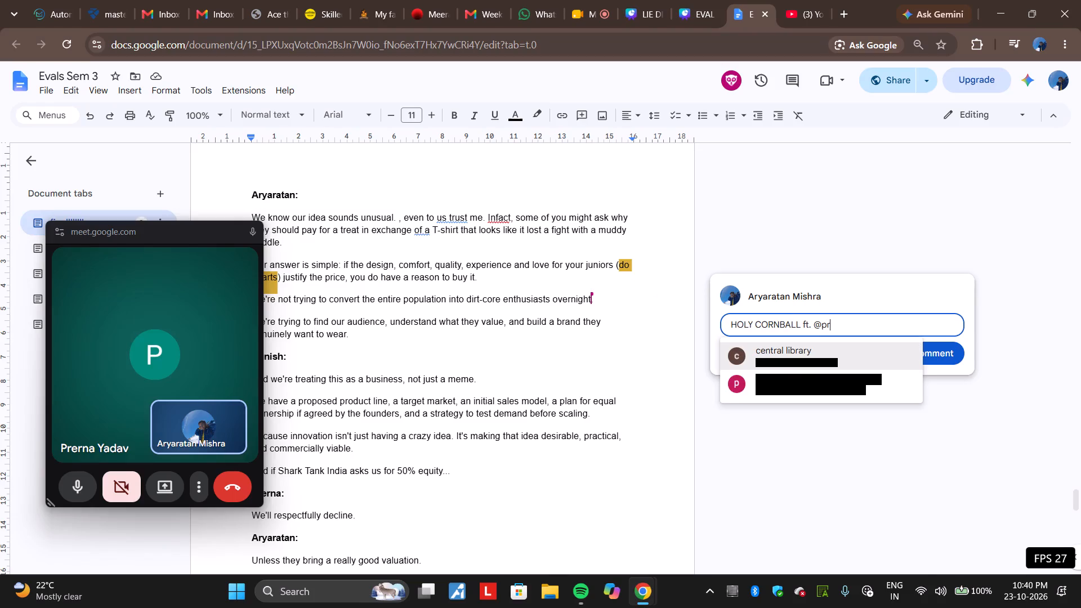
Finish the comment on "do hearts" so it reads "HOLY CORNBALL ft. Prerna", without an @-mention, and post it.
key("BackSpace")
type("rern")
key("BackSpace")
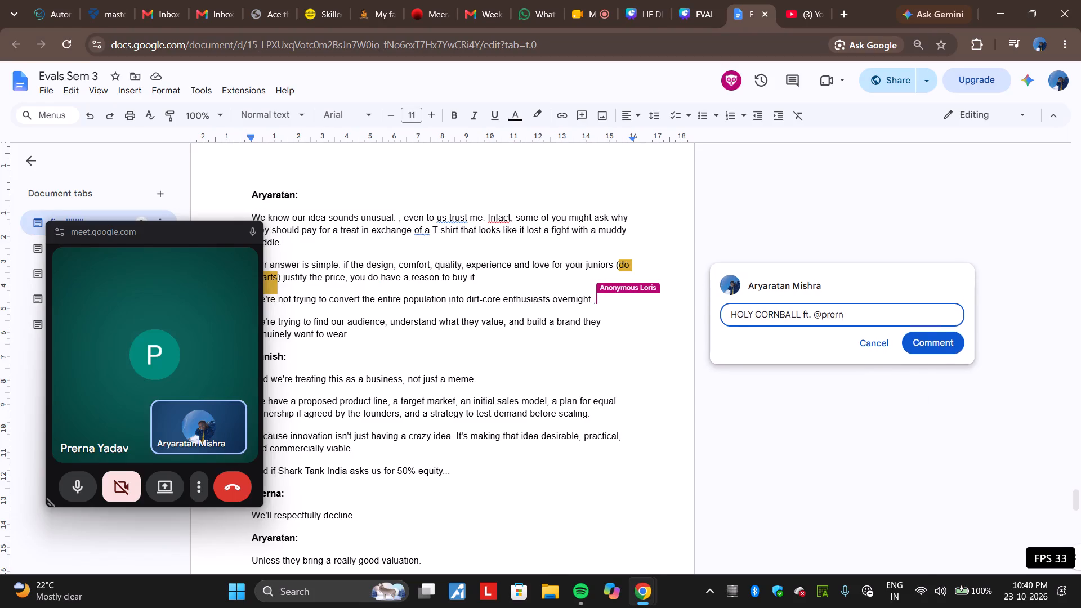
key("BackSpace")
key("BackSpace")
key("BackSpace")
key("BackSpace")
key("BackSpace")
key("shift+p")
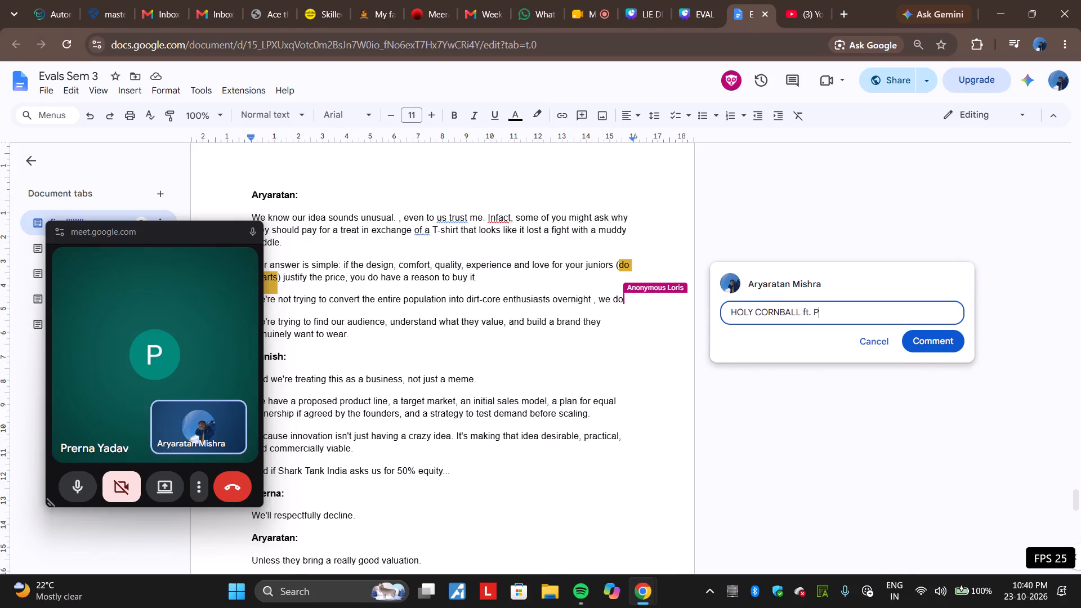
type("rerna")
key("Return")
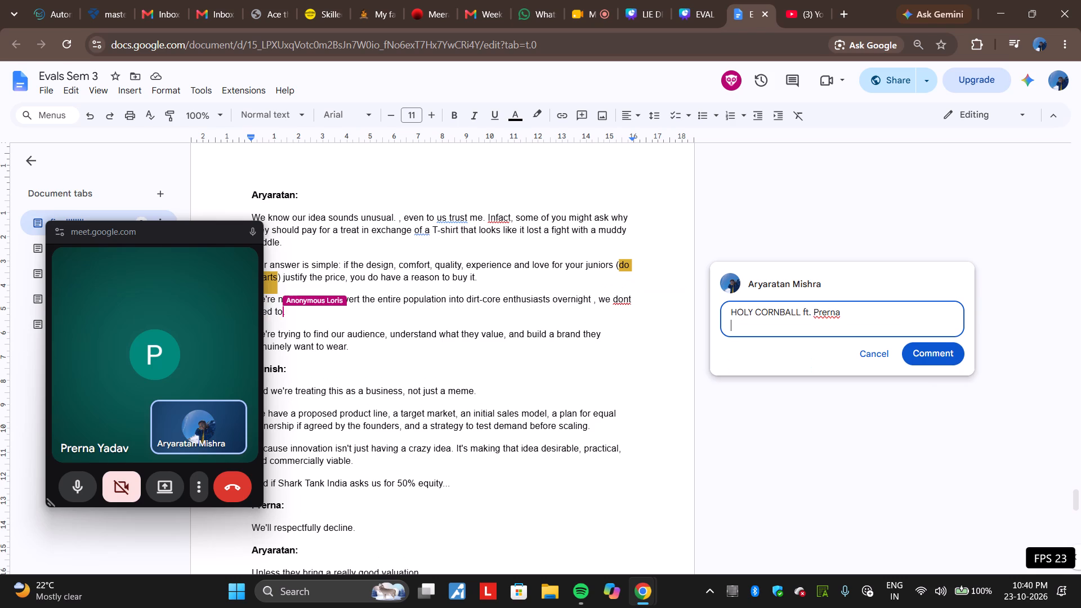
left_click(941, 354)
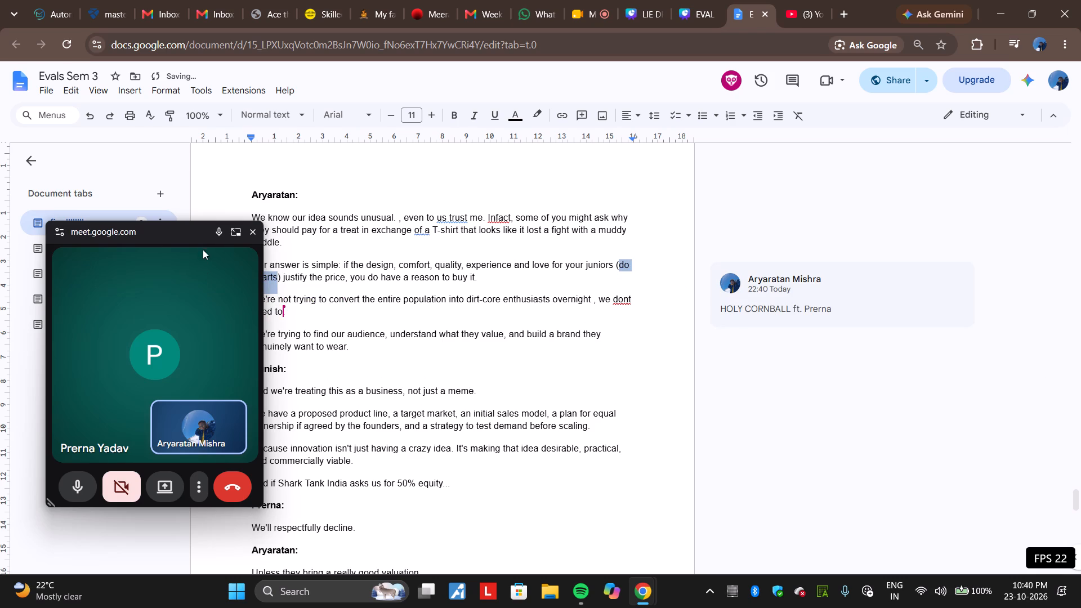
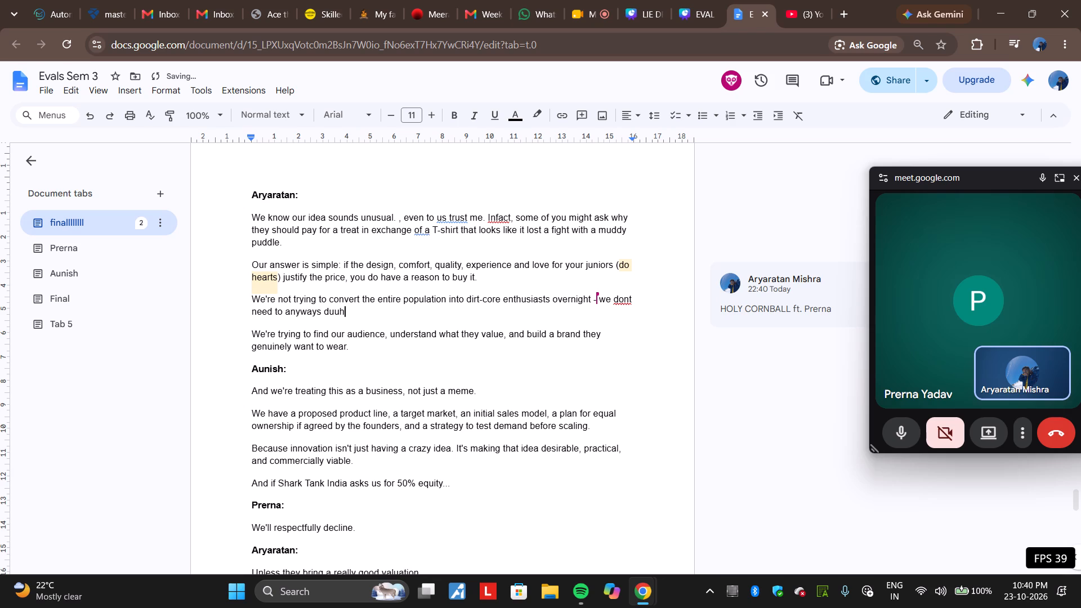
Finish Aryaratan's line about dirt-core enthusiasts so that it ends with "duhh.".
type("h")
key("BackSpace")
key("BackSpace")
key("o")
key("BackSpace")
key("BackSpace")
type("hh.")
In Aryaratan's "We're trying to convince you" sentence, complete the second phrase as "understand the value proposition".
scroll(423, 336, "down", 1)
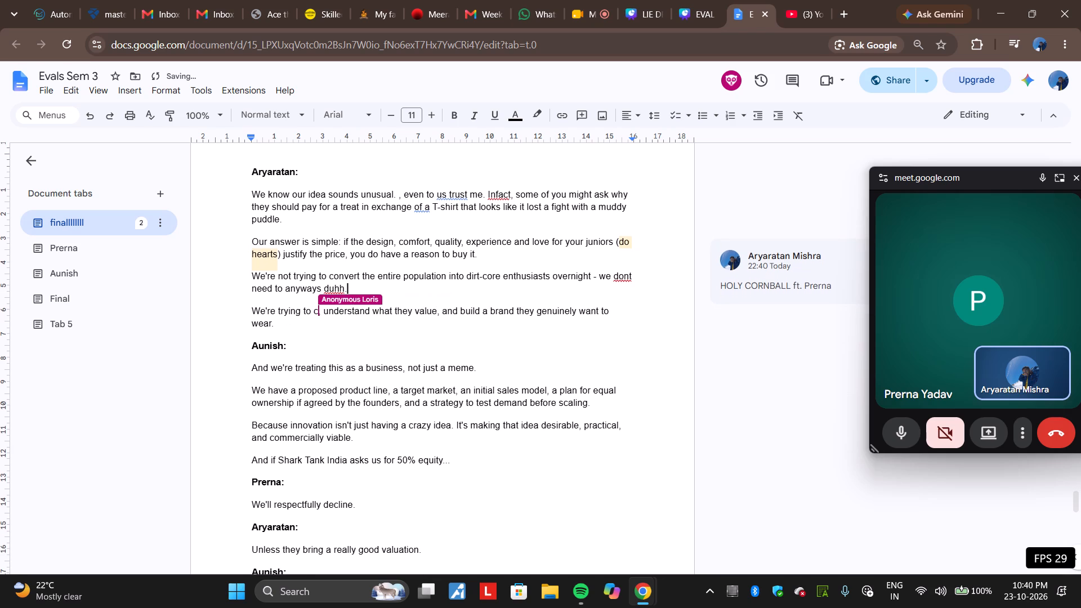
scroll(293, 207, "down", 1)
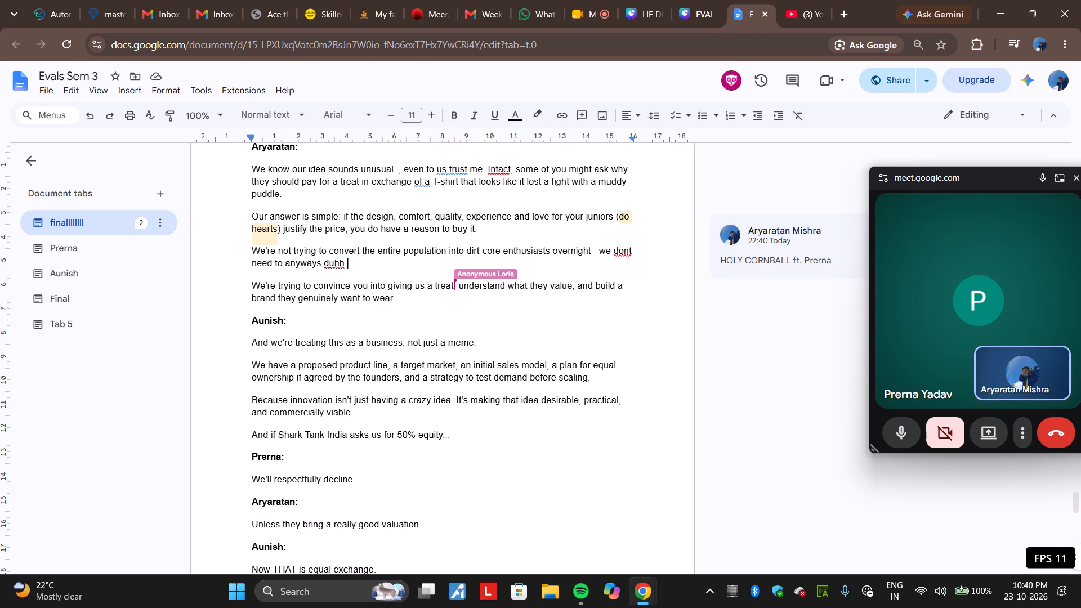
left_click(542, 285)
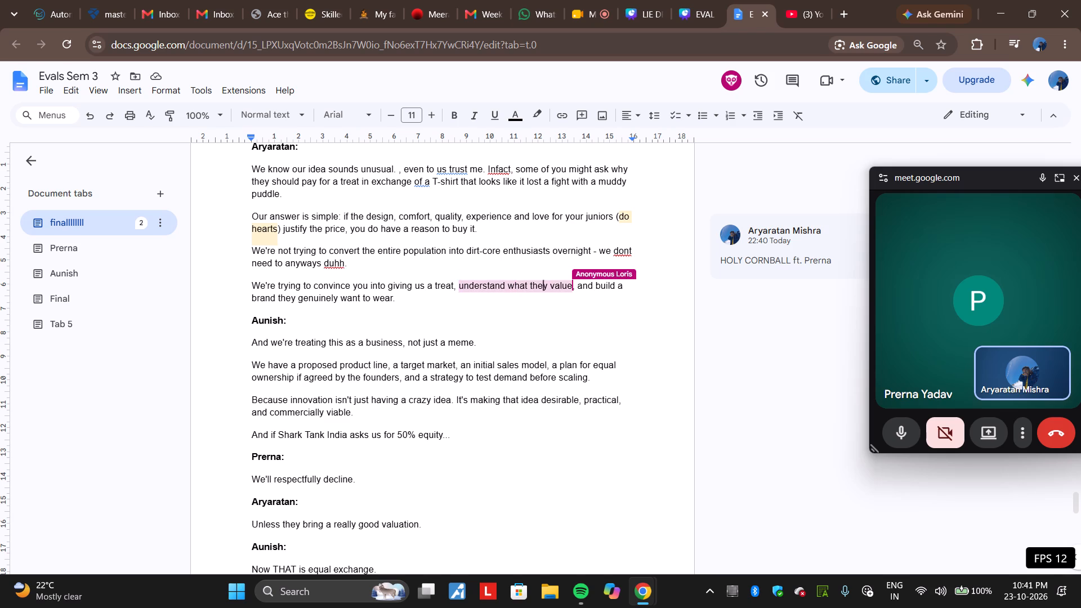
left_click_drag(513, 288, 507, 288)
key("BackSpace")
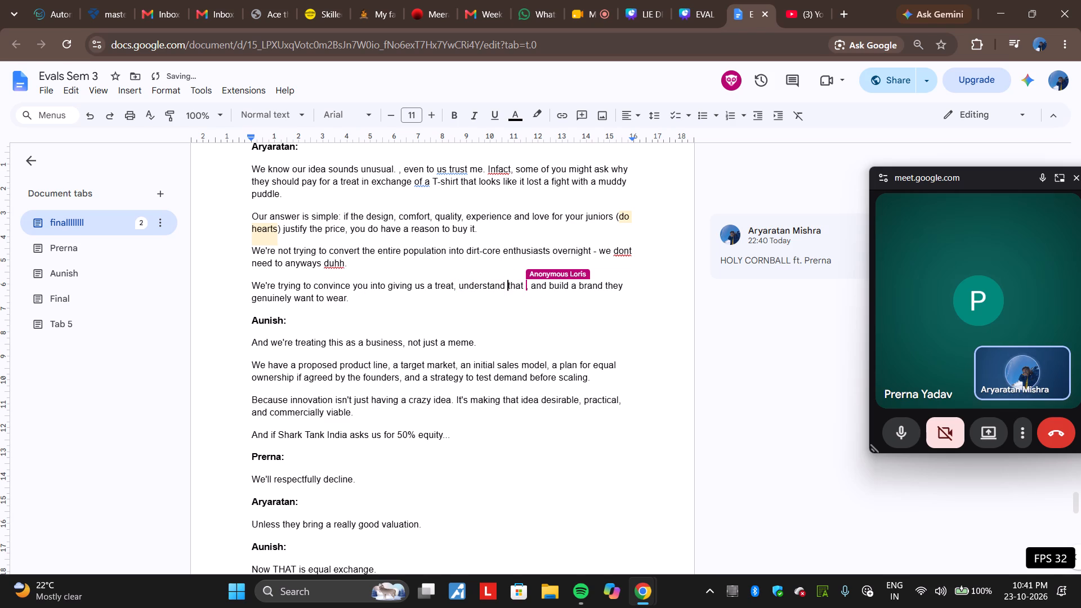
key("BackSpace")
key("BackSpace")
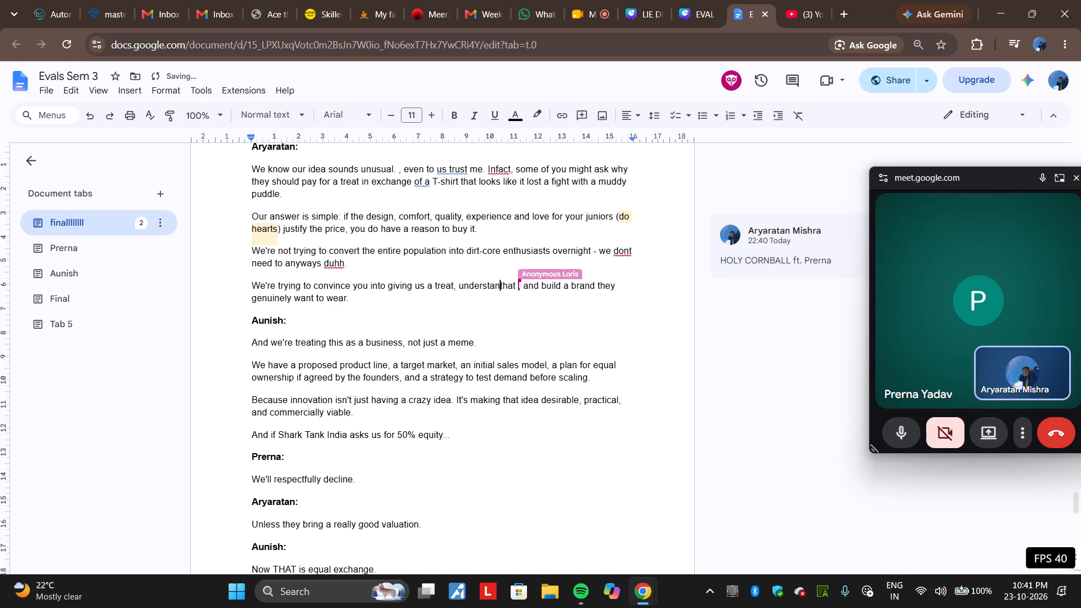
key("t")
key("Right")
key("space")
key("Left")
key("Left")
key("space")
key("Right")
key("Right")
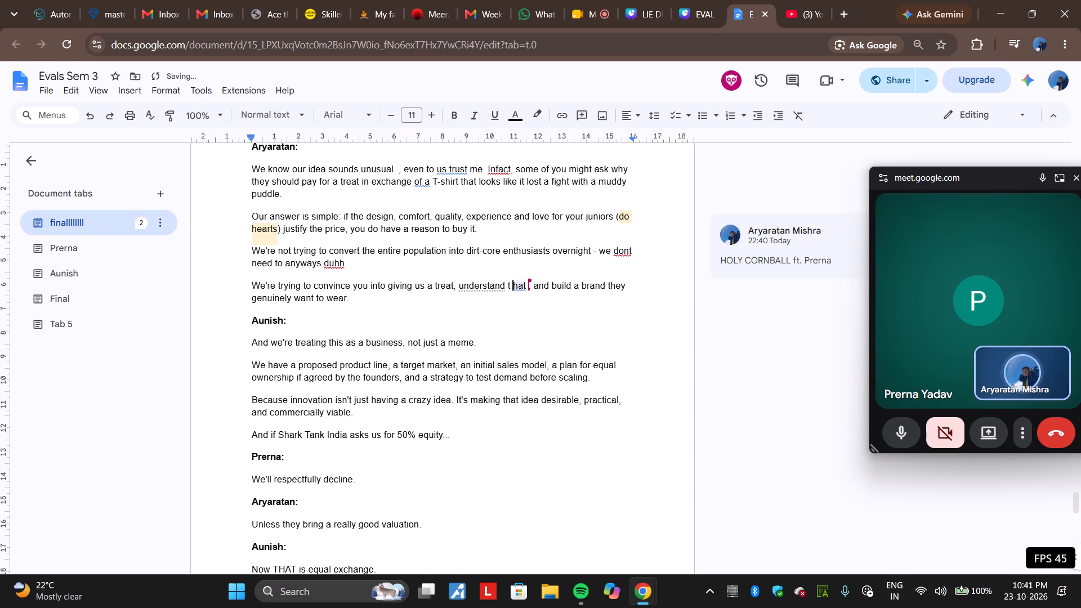
key("Right")
key("BackSpace")
key("BackSpace")
key("Right")
key("Right")
key("BackSpace")
key("BackSpace")
type("he valu pr")
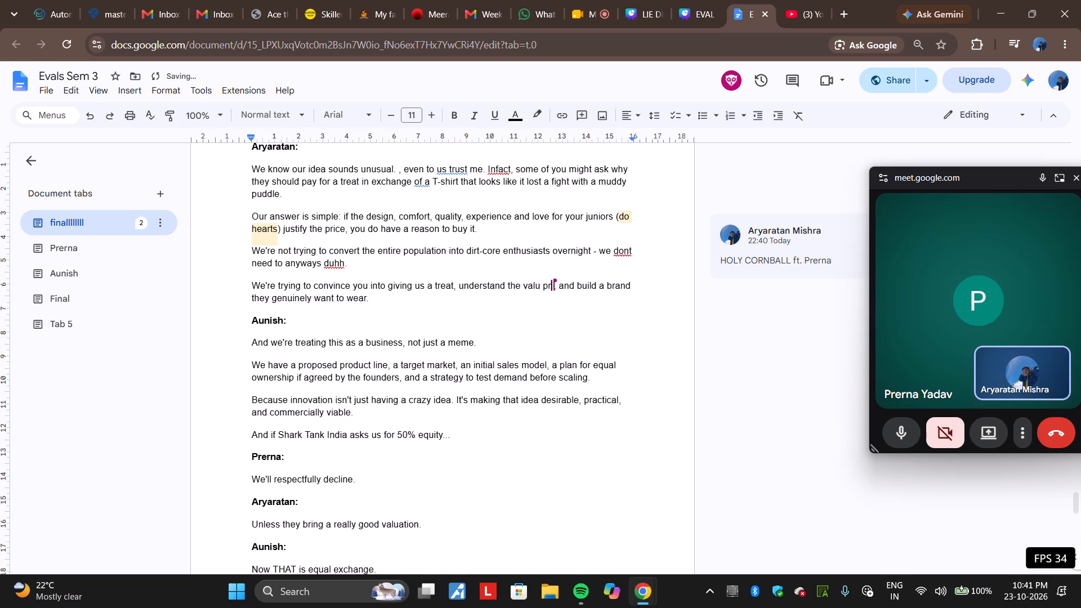
key("BackSpace")
key("BackSpace")
key("BackSpace")
type("e propp")
key("BackSpace")
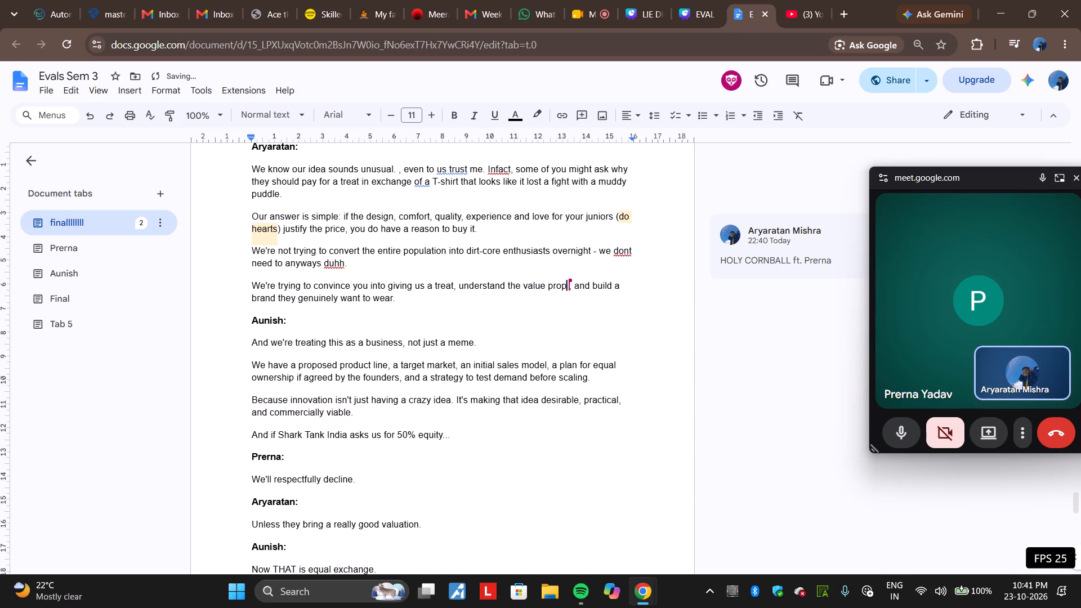
type("os")
type("ition")
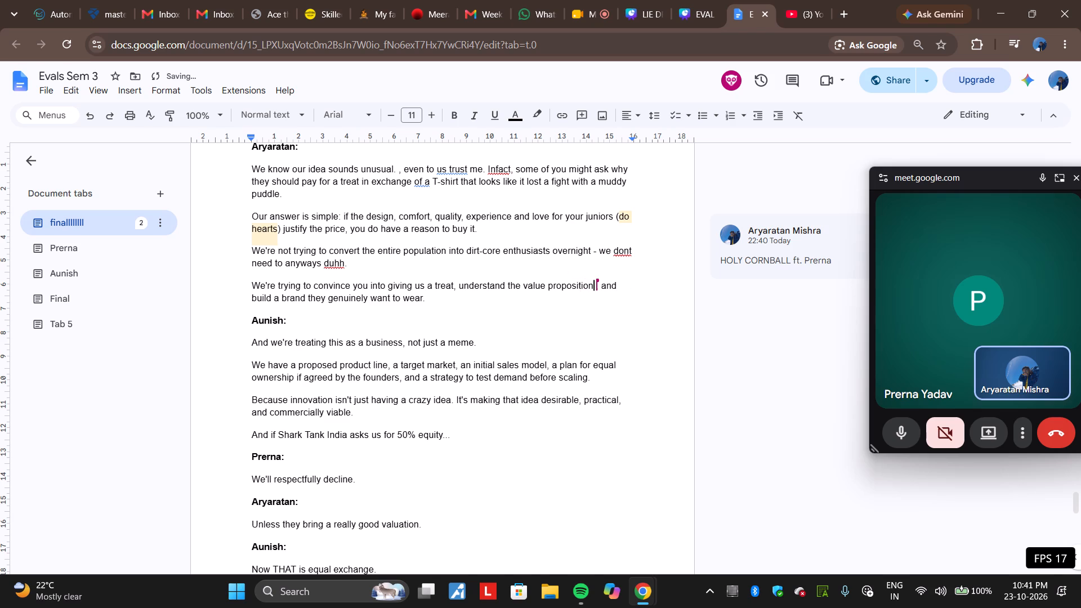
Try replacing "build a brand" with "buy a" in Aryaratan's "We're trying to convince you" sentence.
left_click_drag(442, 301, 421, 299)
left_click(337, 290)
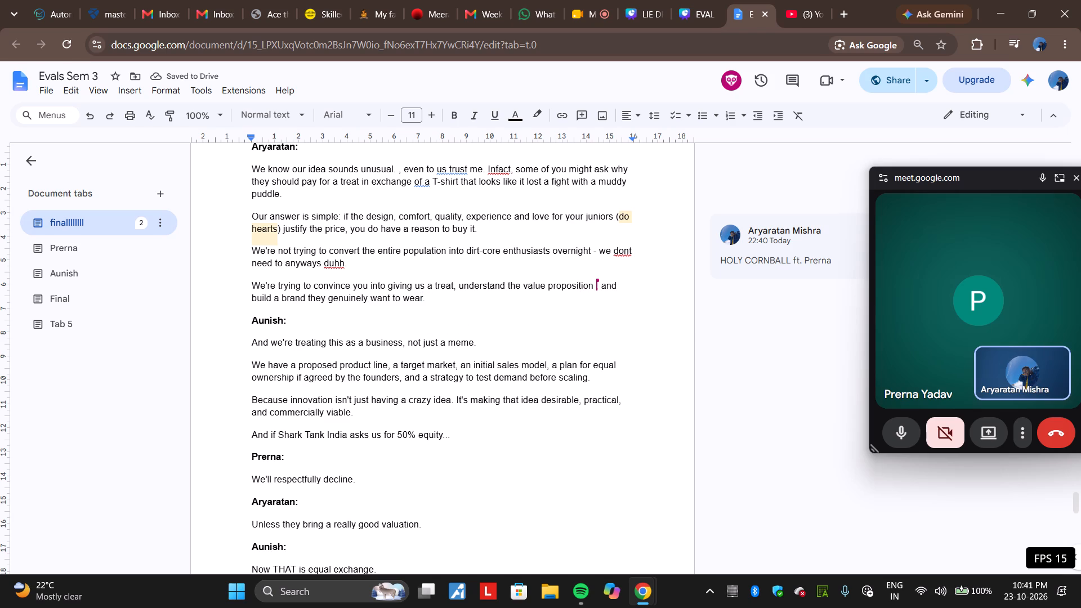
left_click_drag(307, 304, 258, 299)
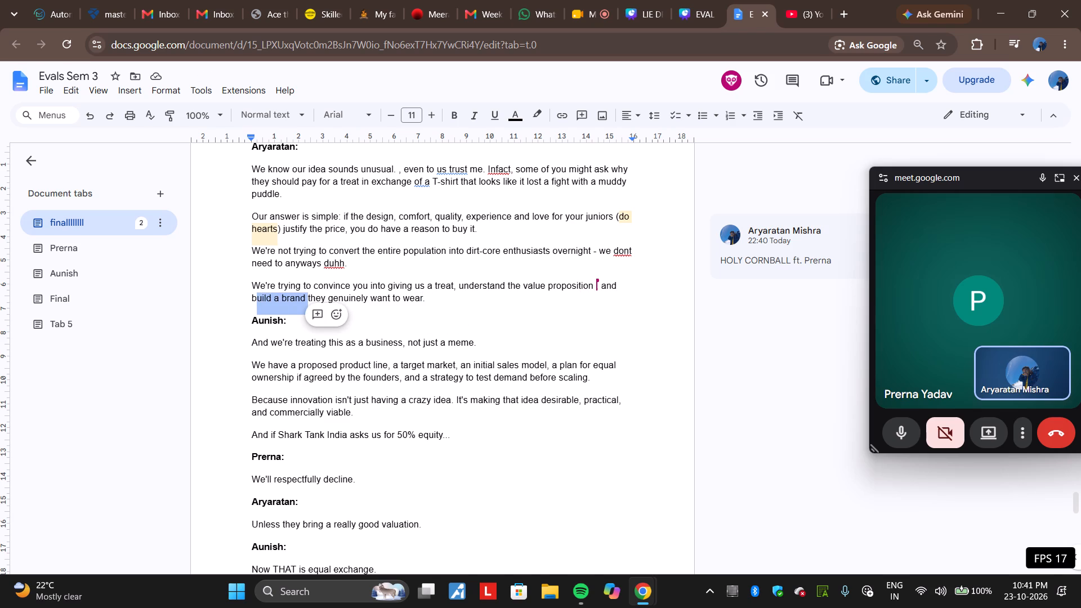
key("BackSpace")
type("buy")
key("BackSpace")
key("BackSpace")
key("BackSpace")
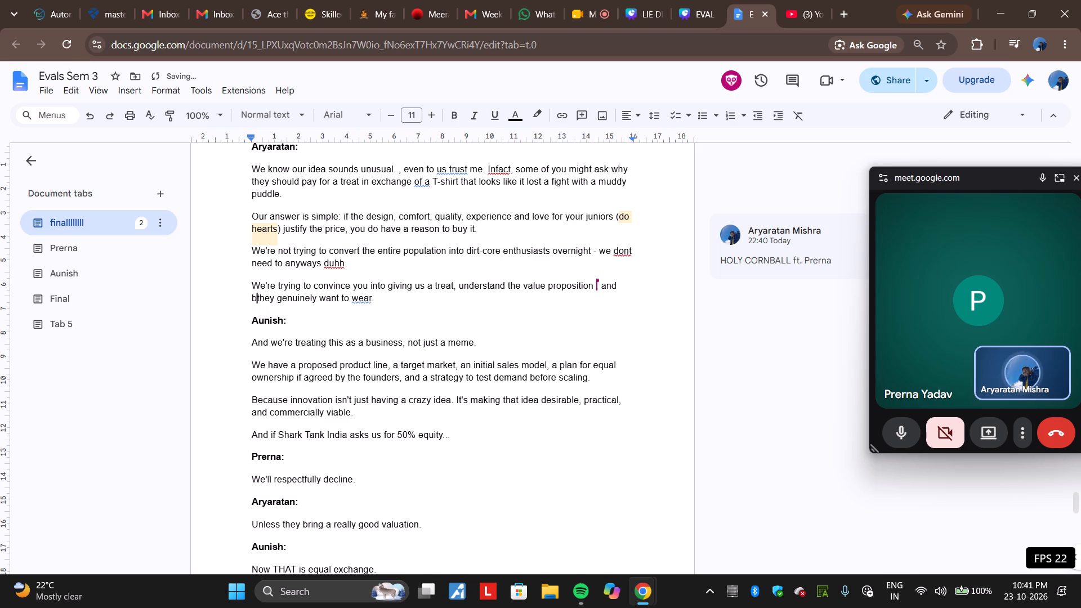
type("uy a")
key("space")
Replace the rest of that sentence after "value proposition" with "and hopefully not kick us out of the club.".
key("Right")
key("Right")
key("Right")
key("Right")
key("Right")
key("Right")
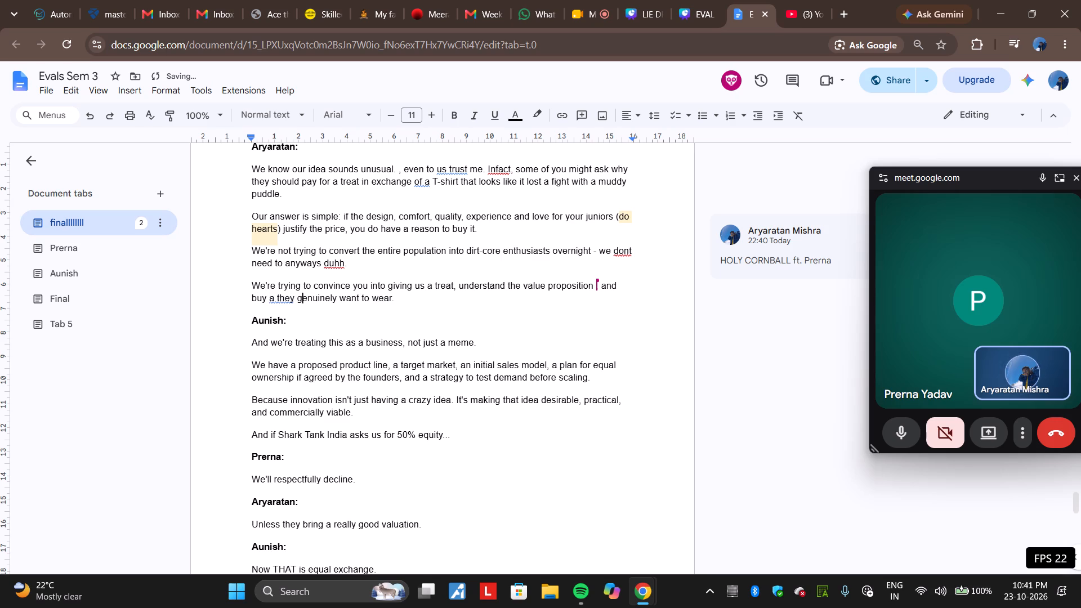
key("Left")
key("Right")
key("Right")
key("Right")
key("Right")
key("Right")
key("Right")
key("Right")
key("Right")
key("Right")
key("Right")
key("Right")
key("Right")
key("Right")
key("Right")
key("Right")
key("Right")
key("Right")
key("Right")
key("Right")
key("Right")
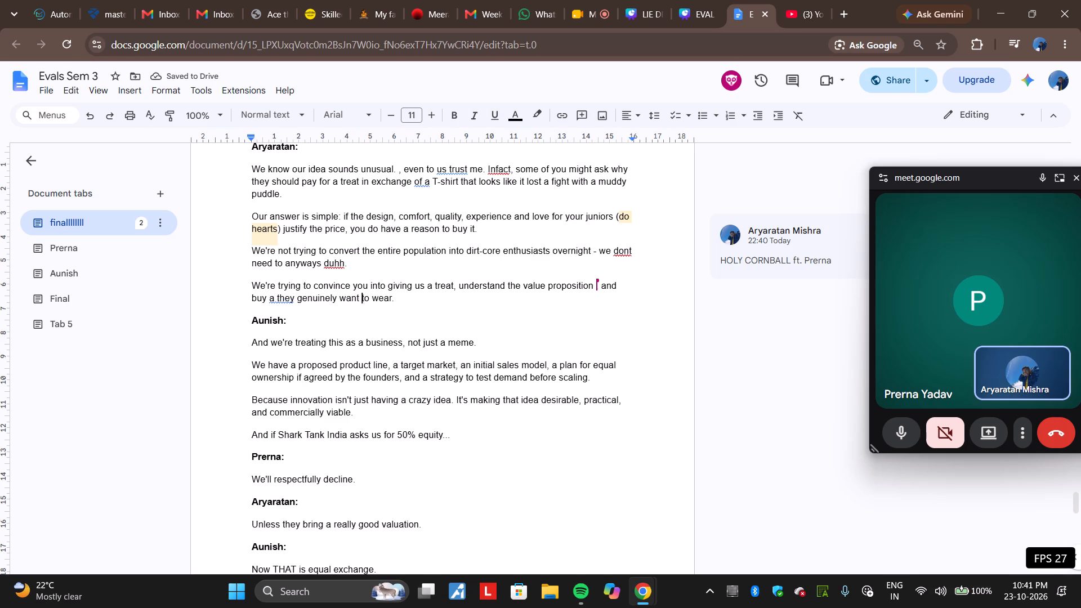
key("BackSpace")
key("shift+a")
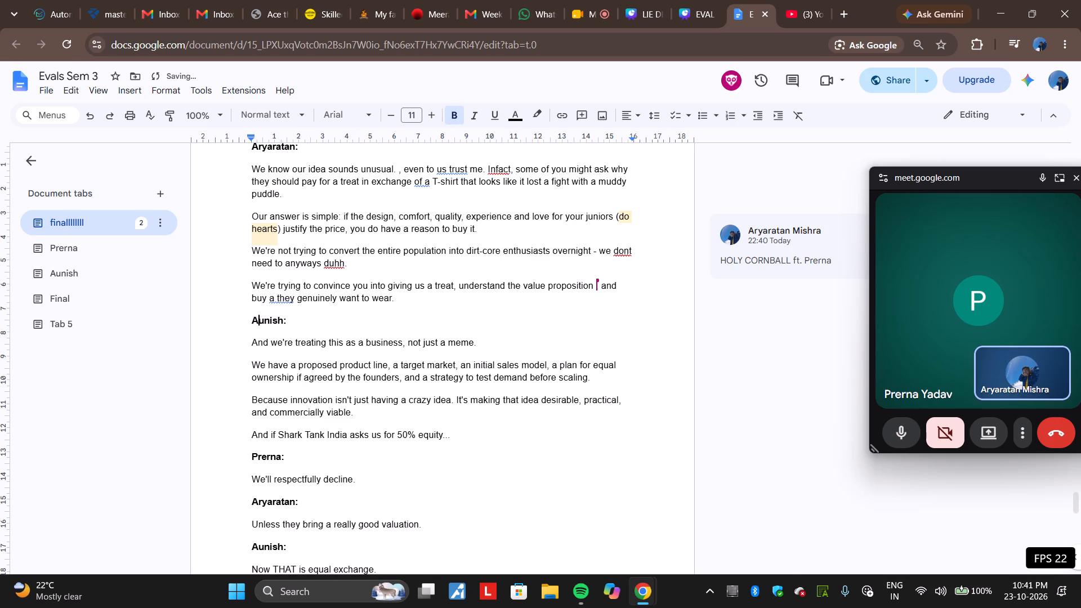
key("Left")
key("Left")
key("BackSpace")
key("BackSpace")
key("BackSpace")
key("BackSpace")
key("BackSpace")
key("BackSpace")
key("BackSpace")
key("BackSpace")
key("BackSpace")
key("BackSpace")
key("BackSpace")
key("BackSpace")
key("BackSpace")
key("BackSpace")
key("BackSpace")
key("BackSpace")
key("BackSpace")
key("BackSpace")
key("BackSpace")
key("BackSpace")
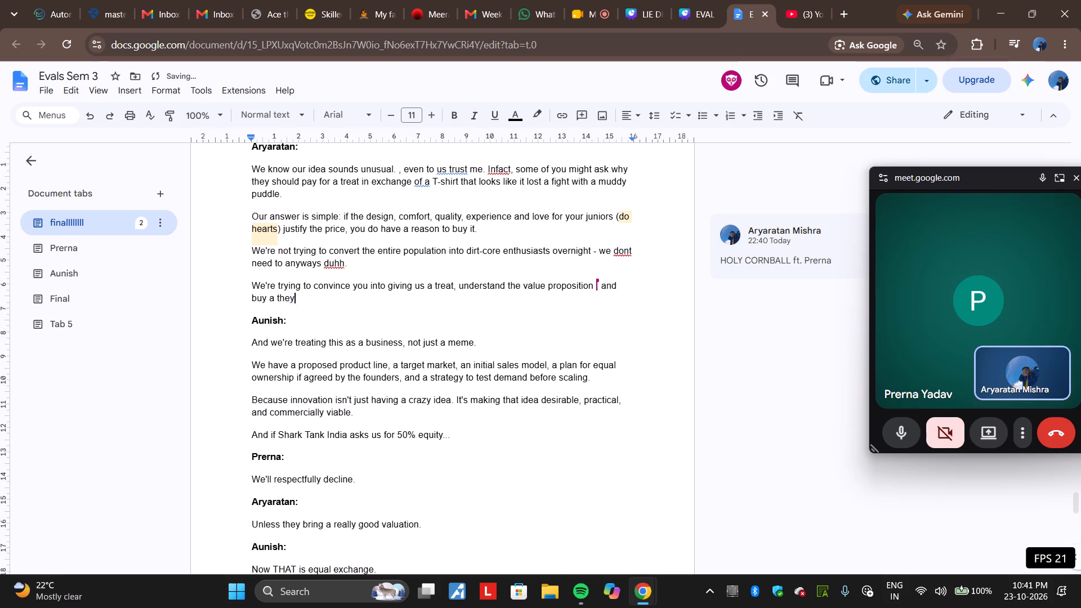
key("BackSpace")
type("and hopefully not kick us out of th")
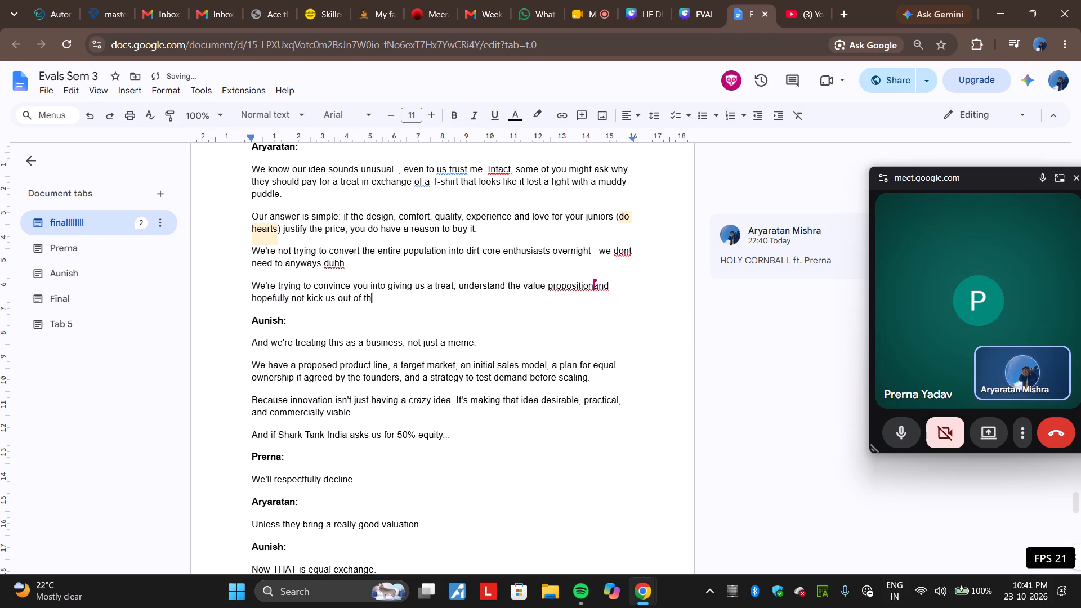
type("e club.")
Insert "as well" after "business" in Aunish's "And we're treating this as a business" line.
scroll(339, 301, "down", 1)
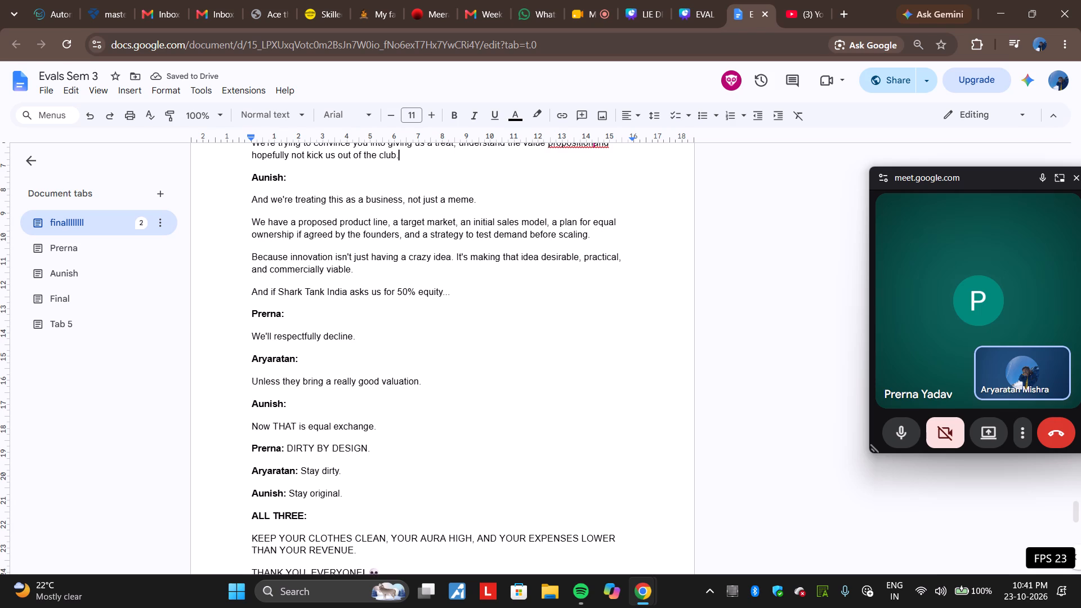
left_click(402, 203)
key("space")
type("as well")
key("space")
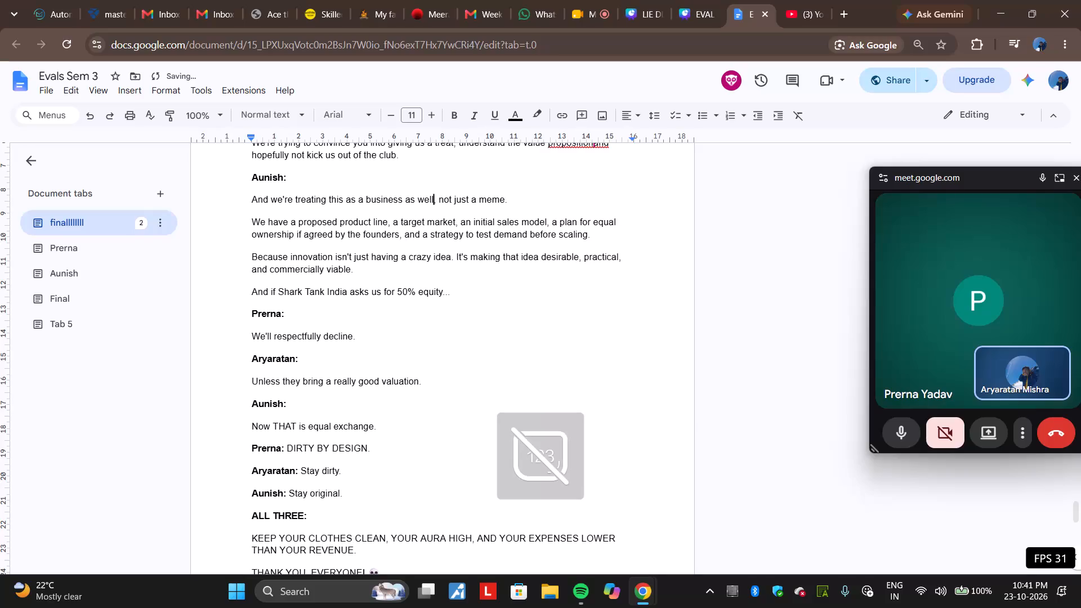
key("Right")
key("Down")
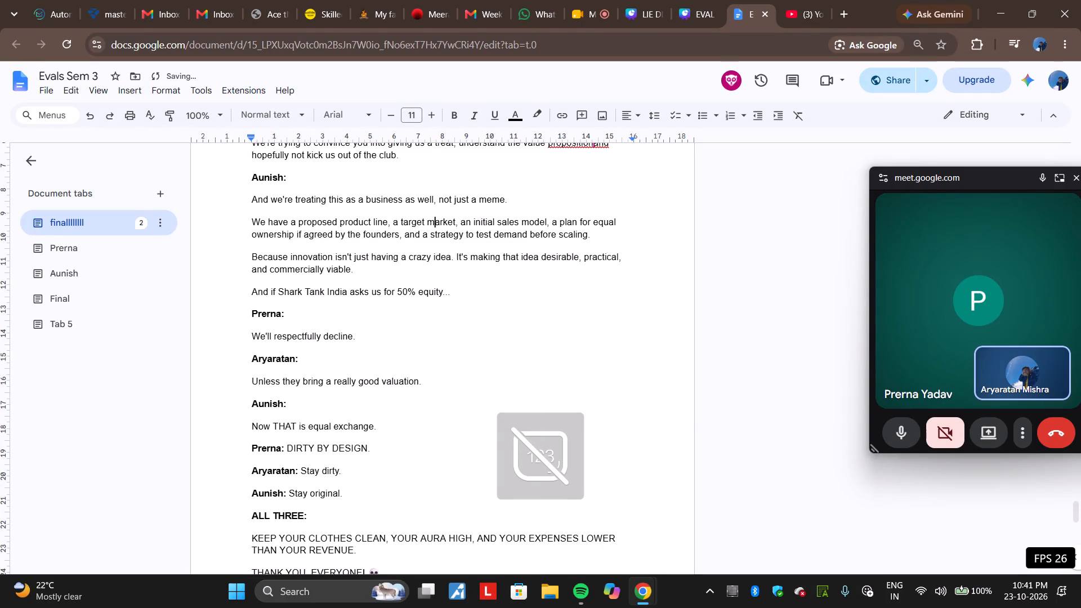
Read through Aunish's business-plan lines and the Shark Tank exchange for wording that needs changing.
left_click(580, 249)
left_click(475, 235)
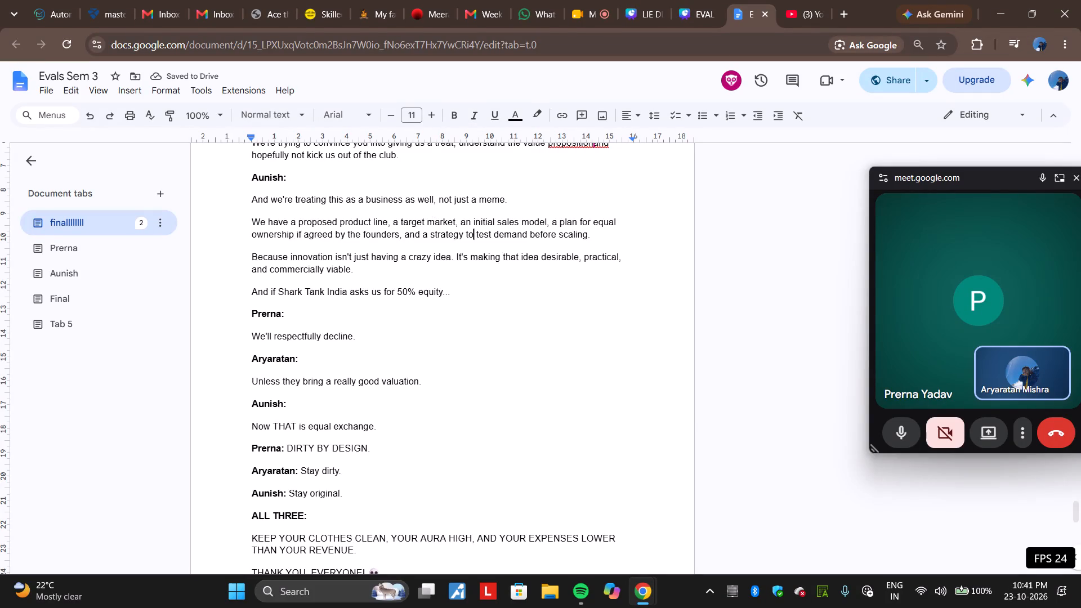
left_click(414, 270)
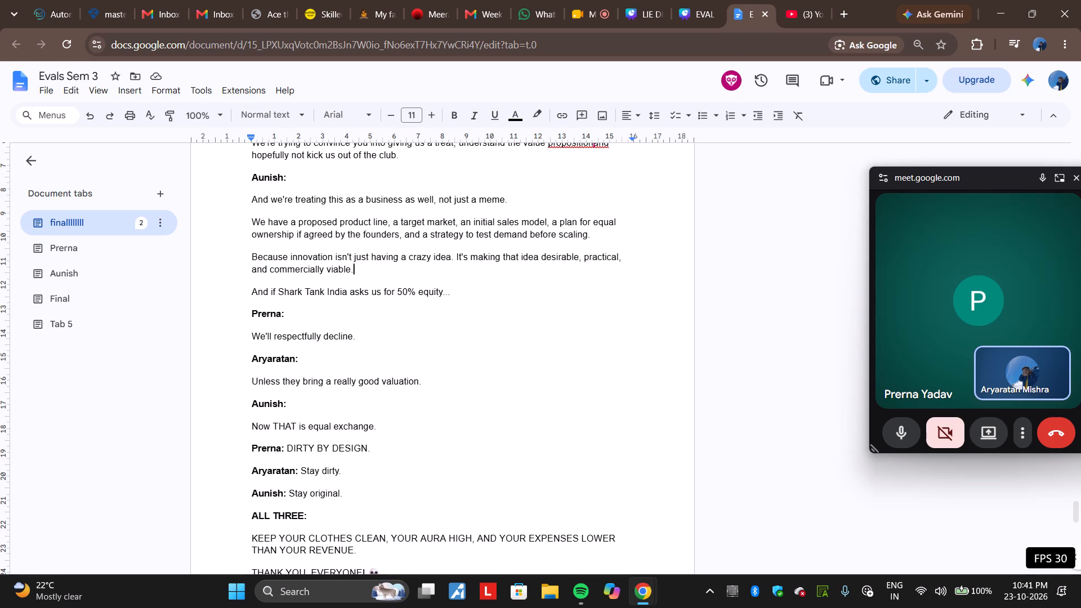
scroll(448, 231, "down", 1)
left_click(459, 289)
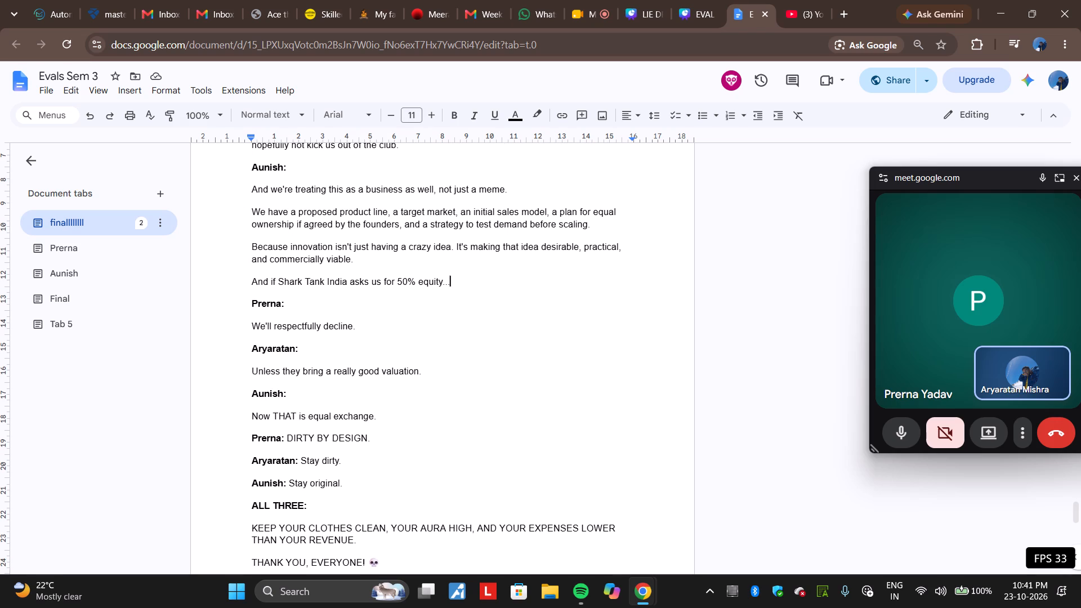
left_click(368, 337)
left_click(490, 405)
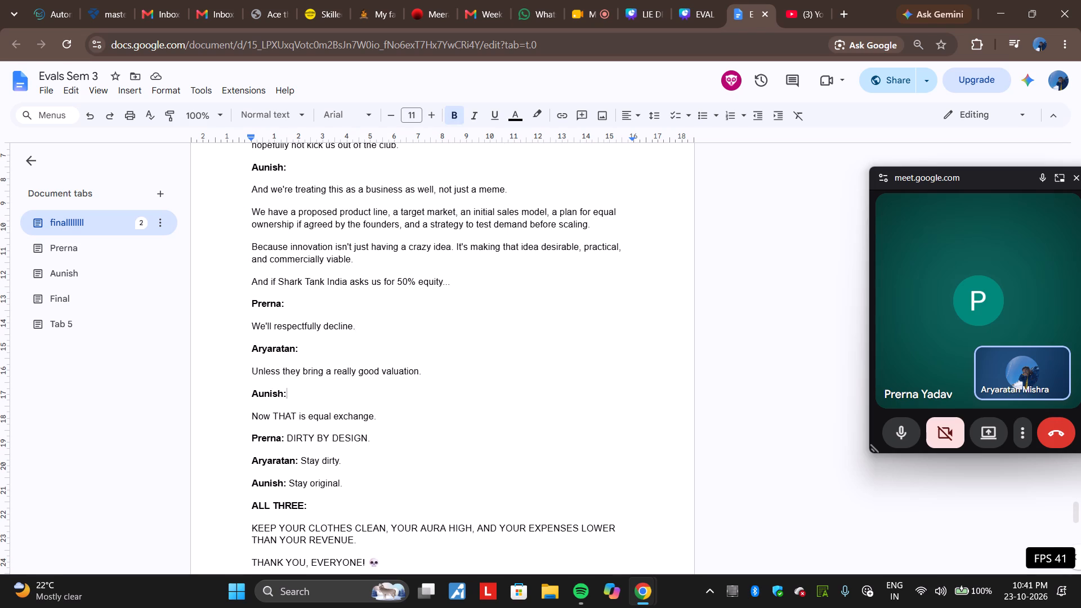
scroll(436, 374, "down", 1)
scroll(330, 354, "down", 1)
scroll(330, 354, "up", 2)
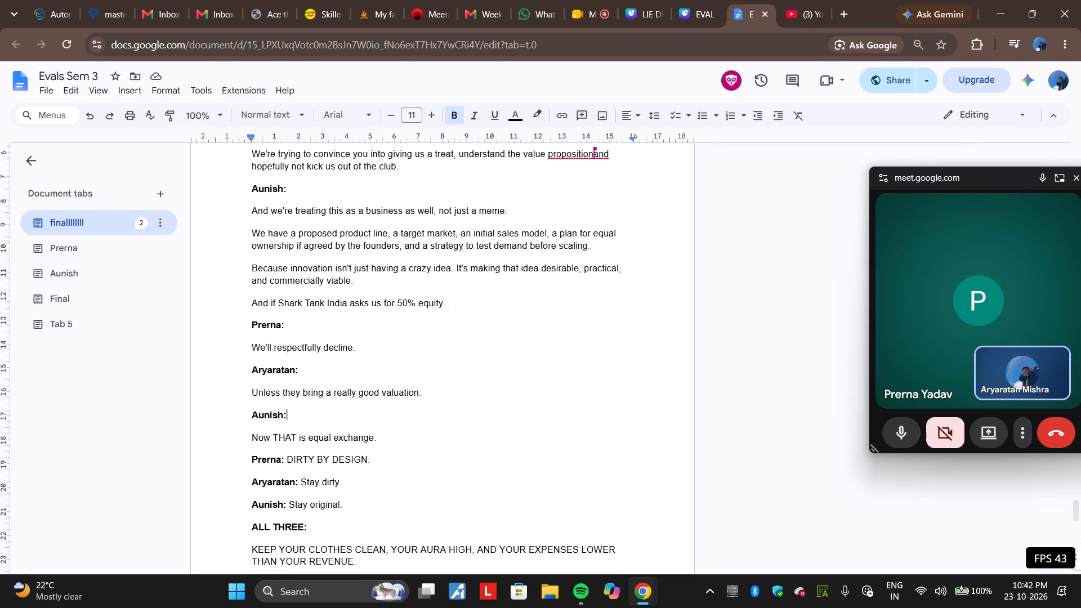
Extend Aryaratan's "Unless they bring a really good valuation" line with "OR a treat at Barbecue Nation.".
left_click(460, 374)
left_click(428, 379)
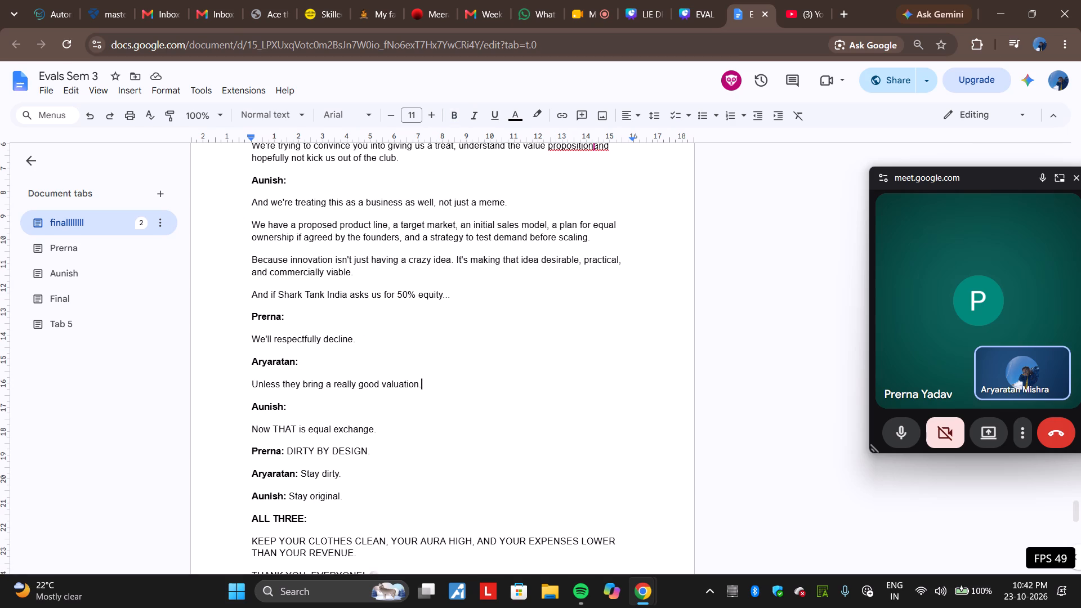
key("space")
key("BackSpace")
key("BackSpace")
key("space")
type("OR a treat a")
key("space")
key("BackSpace")
type("t Barbecue Natin")
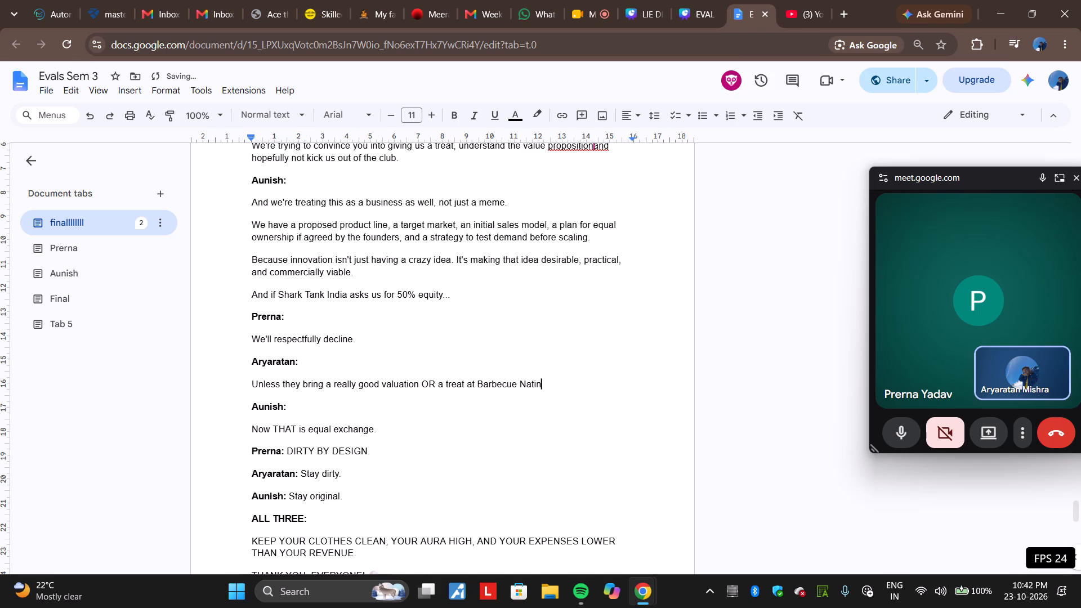
key("BackSpace")
type("on.")
key("space")
Review the script's closing lines, from "DIRTY BY DESIGN" through the thank-you and the final sign-offs.
scroll(487, 524, "down", 1)
scroll(320, 290, "down", 1)
scroll(315, 267, "up", 1)
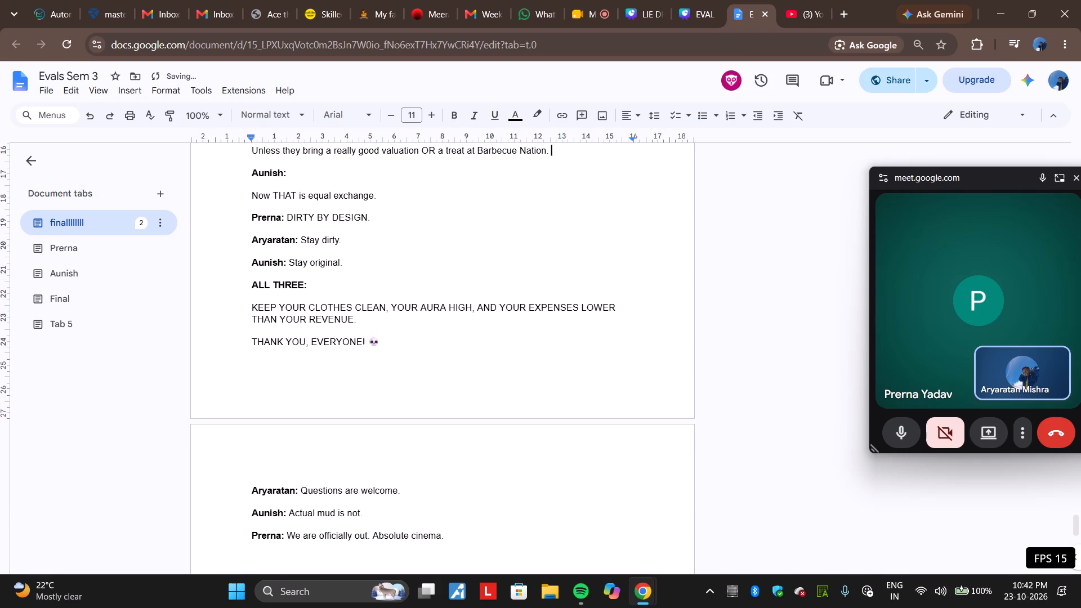
scroll(348, 252, "down", 1)
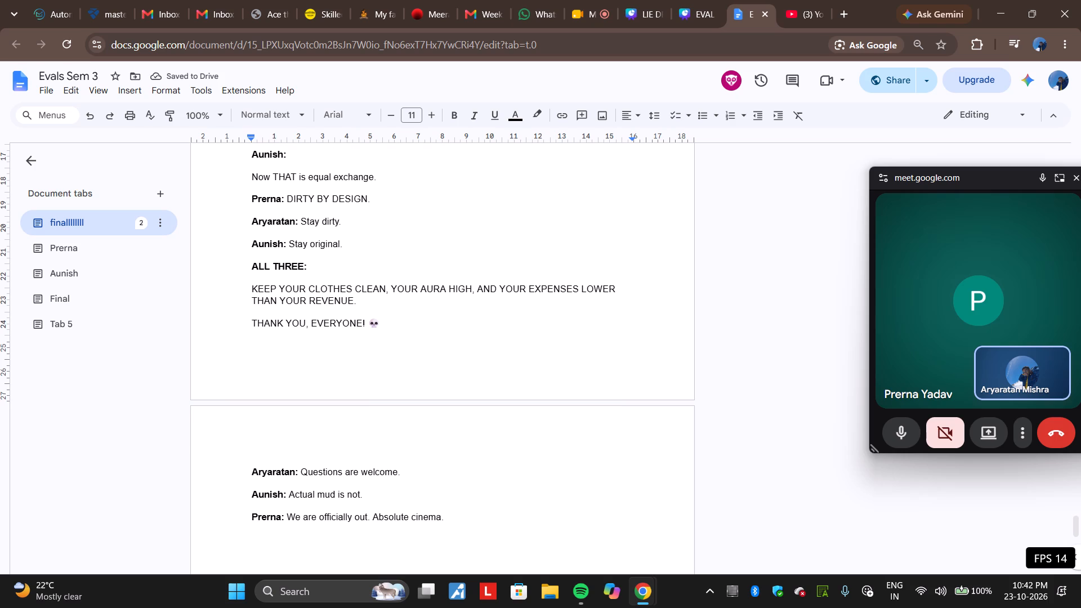
scroll(348, 252, "down", 1)
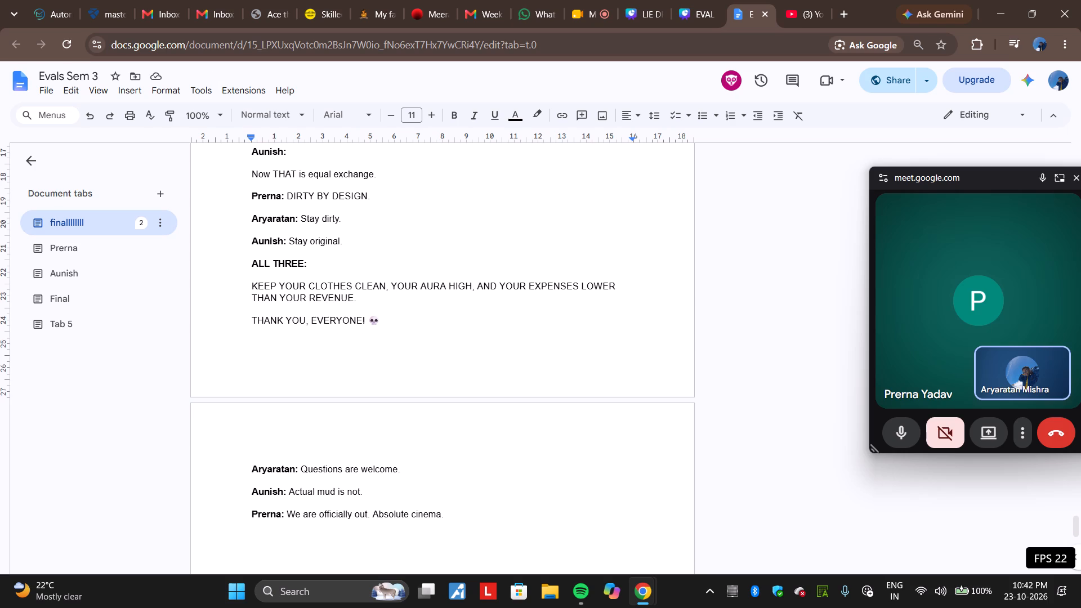
left_click(403, 324)
left_click(403, 324)
Delete the skull emoji after "THANK YOU, EVERYONE!" in the closing lines.
key("BackSpace")
Replace "Absolute cinema." in Prerna's final "We are officially out." line with "Hopefully not".
scroll(403, 324, "down", 1)
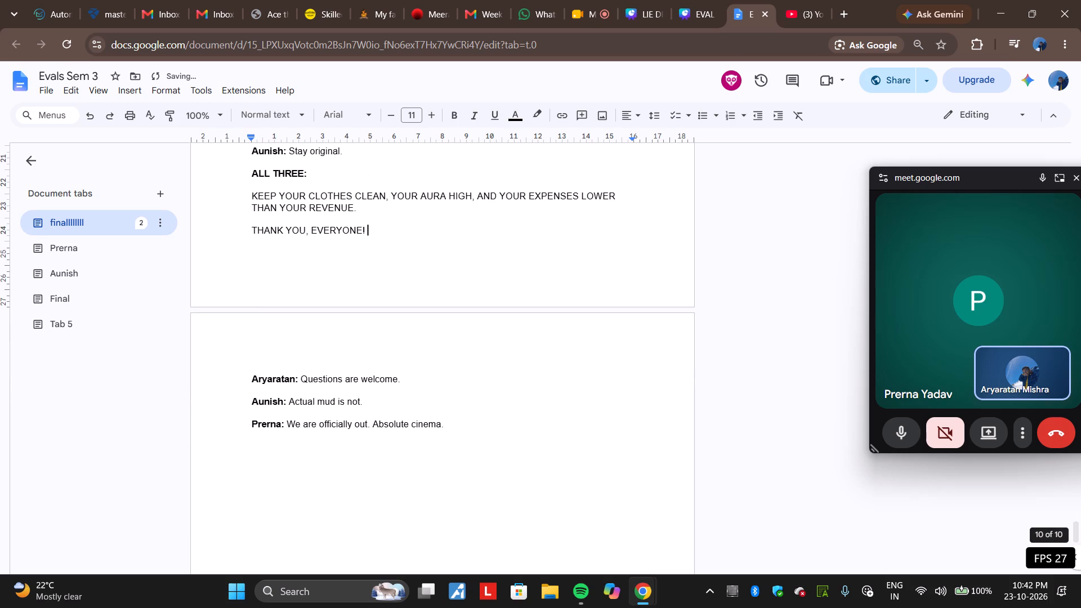
double_click(458, 421)
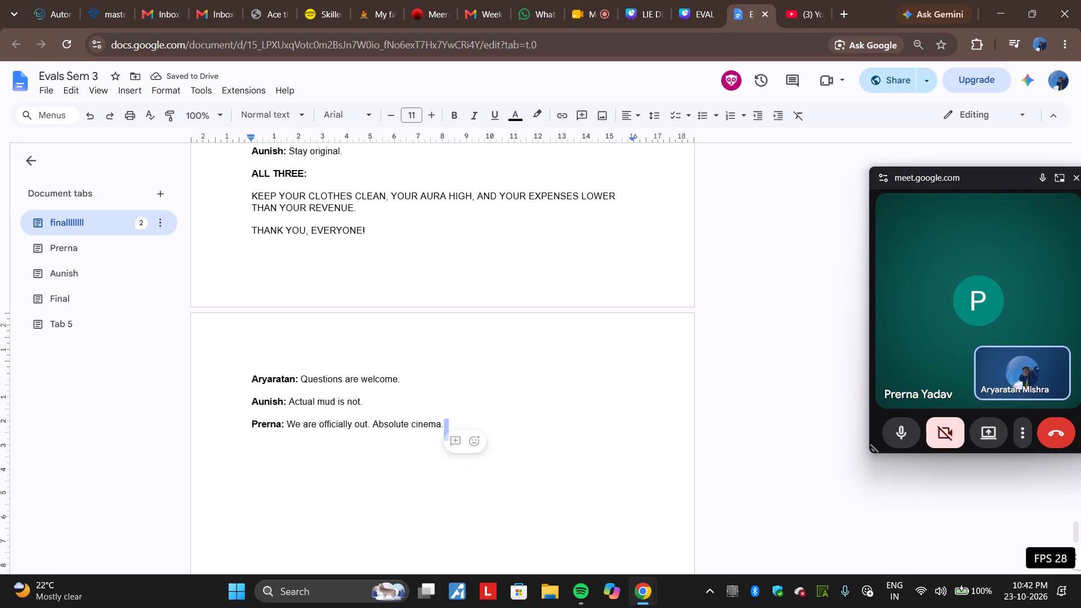
left_click_drag(438, 391, 374, 431)
double_click(374, 431)
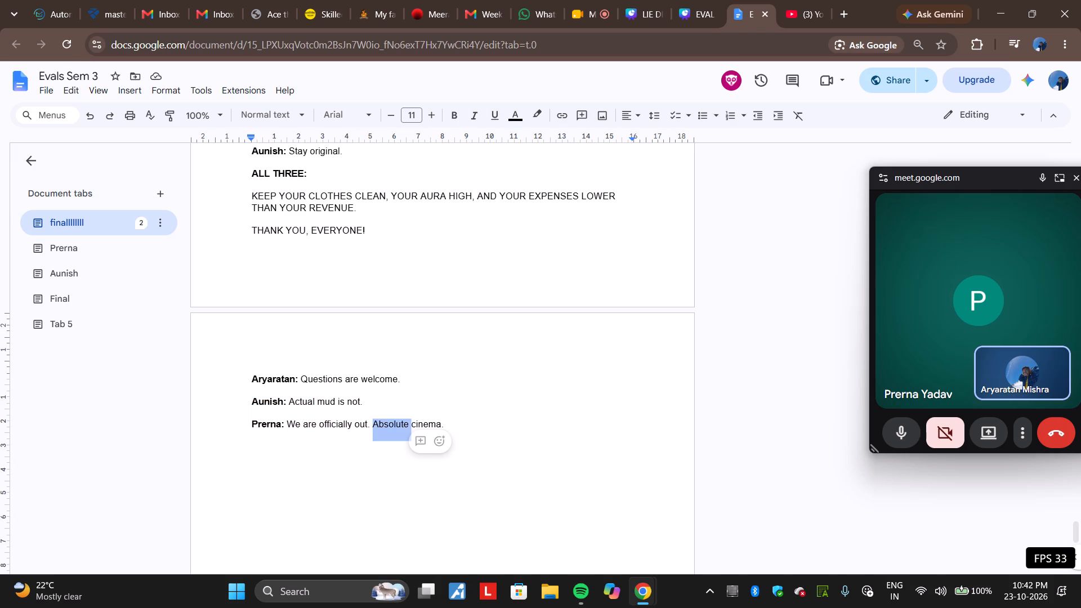
left_click(377, 428)
left_click_drag(377, 428, 480, 430)
key("BackSpace")
key("BackSpace")
key("BackSpace")
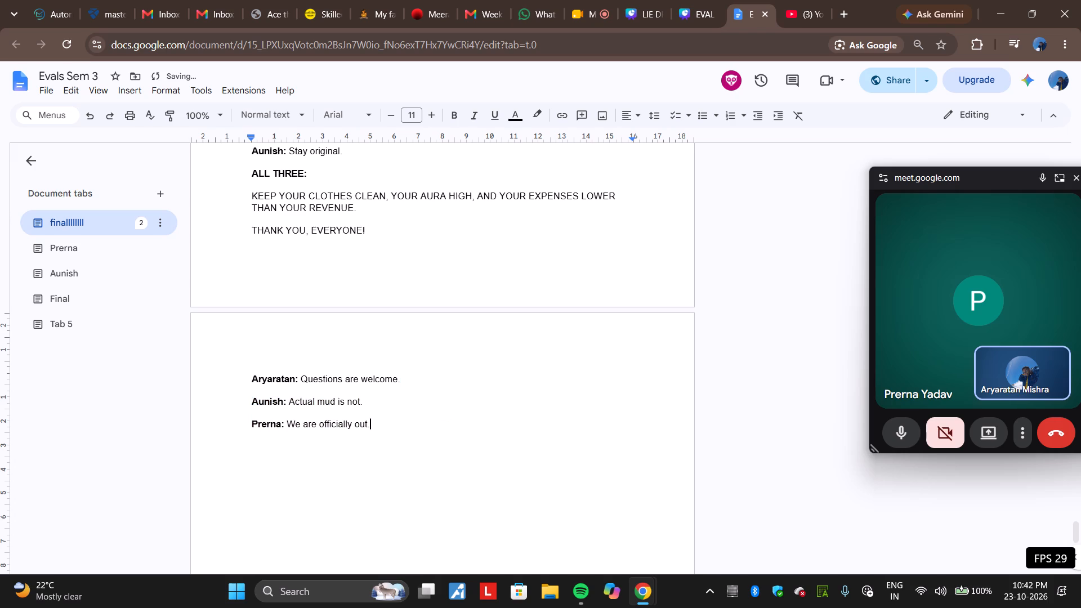
key("space")
type("Hopefully not")
key("space")
Insert "From this ppt and" before "Hopefully not" in Prerna's final line.
key("Left")
key("Left")
key("Left")
key("Left")
key("Left")
key("Left")
key("Left")
key("Left")
key("Left")
key("Left")
key("Left")
key("Left")
key("Left")
key("Left")
type("From this ppt and")
key("space")
Change "ppt" to "pitch" in Prerna's final line.
key("Left")
key("Left")
key("Left")
key("Left")
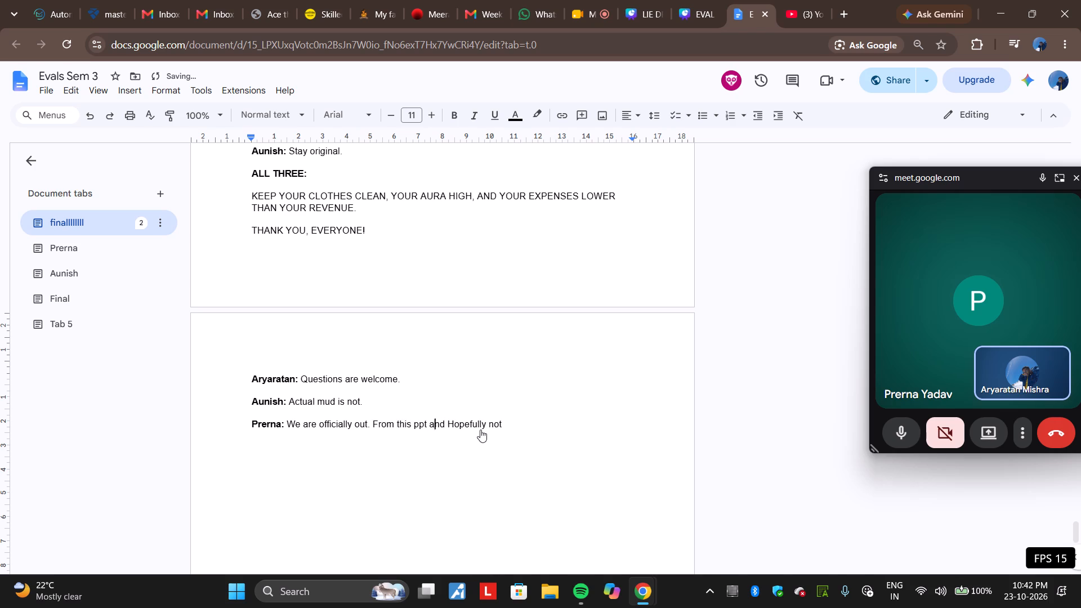
key("Left")
key("BackSpace")
key("BackSpace")
key("BackSpace")
key("r")
key("BackSpace")
type("pitch")
Finish Prerna's final line with "from the club." after "Hopefully not".
key("Down")
type("from the club.")
key("space")
Replace "market" with "user segment" in Aunish's "We have a proposed product line, a target market" sentence.
scroll(480, 430, "up", 1)
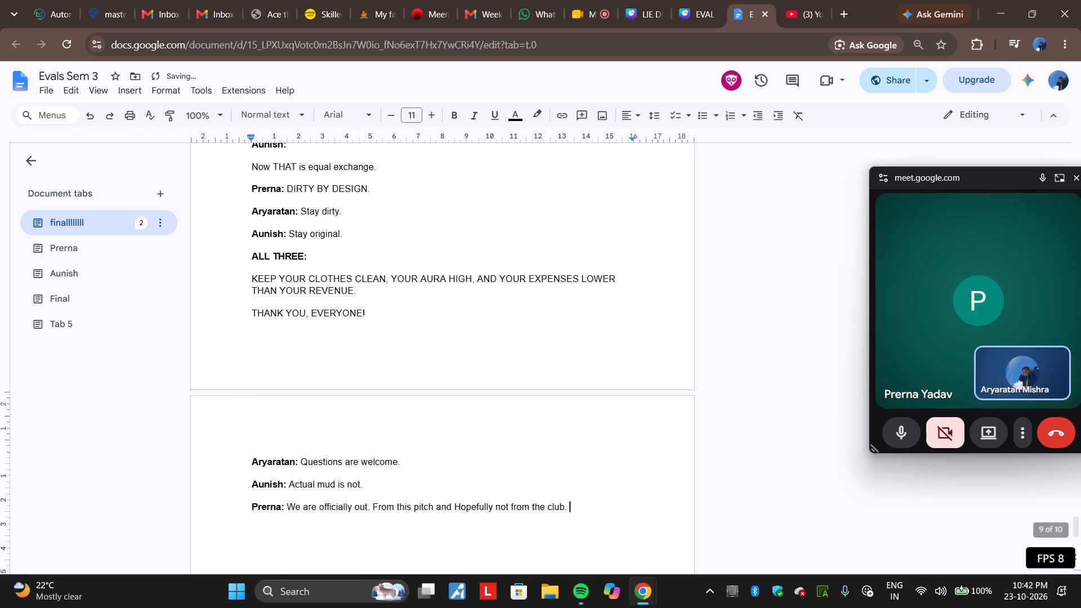
scroll(480, 430, "up", 4)
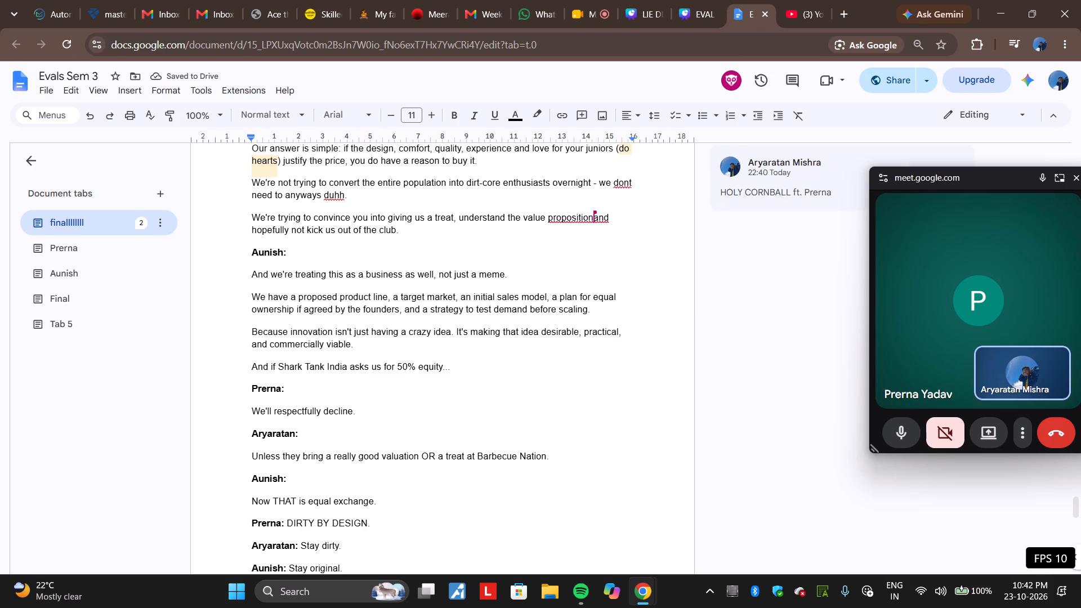
scroll(480, 430, "up", 1)
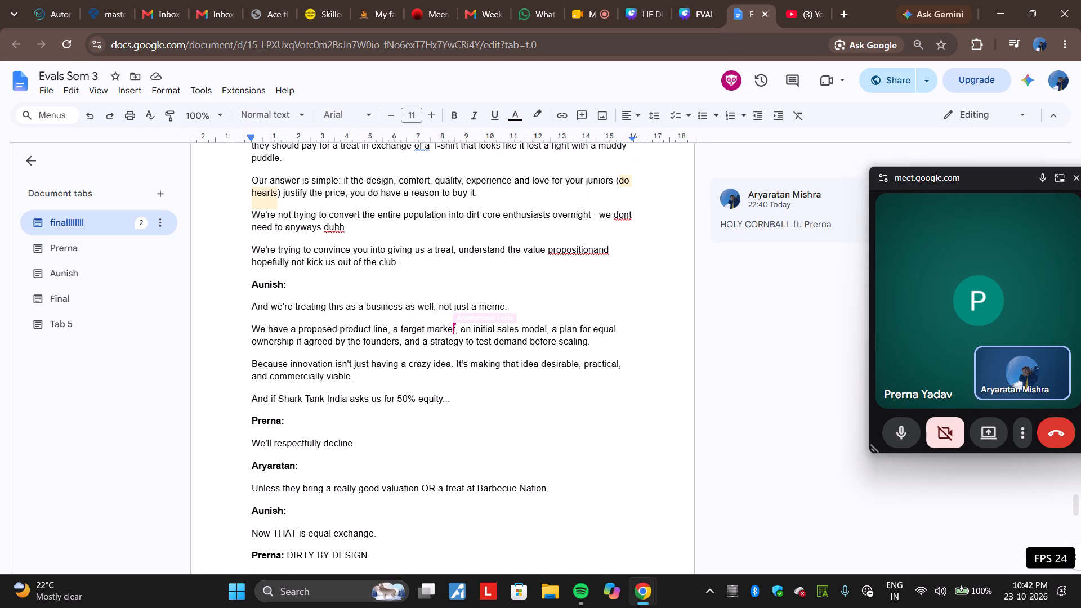
double_click(439, 331)
type("user segman")
key("BackSpace")
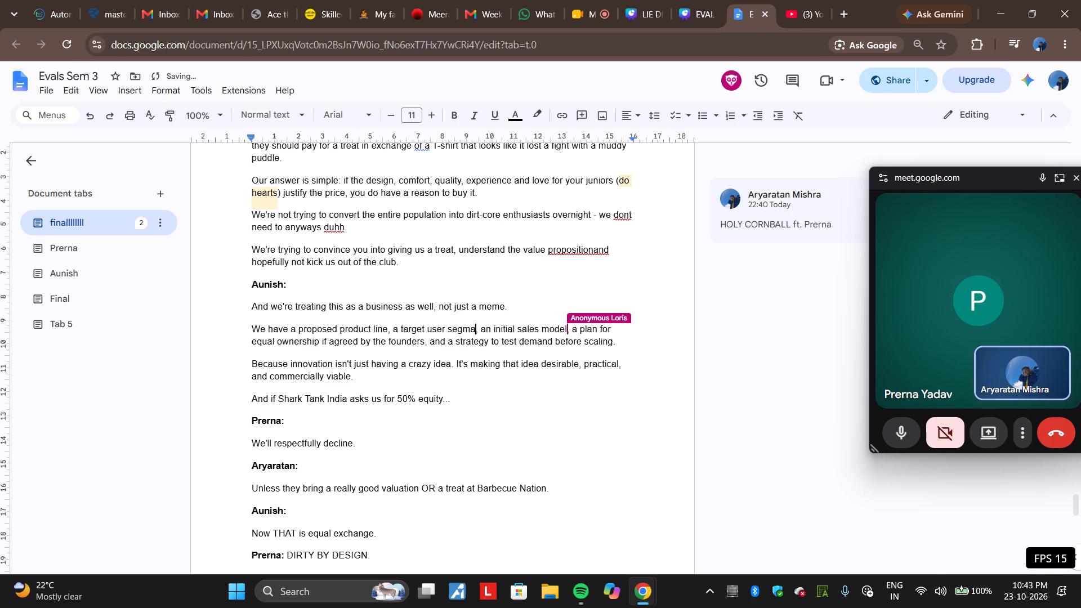
key("BackSpace")
type("ent")
left_click(591, 394)
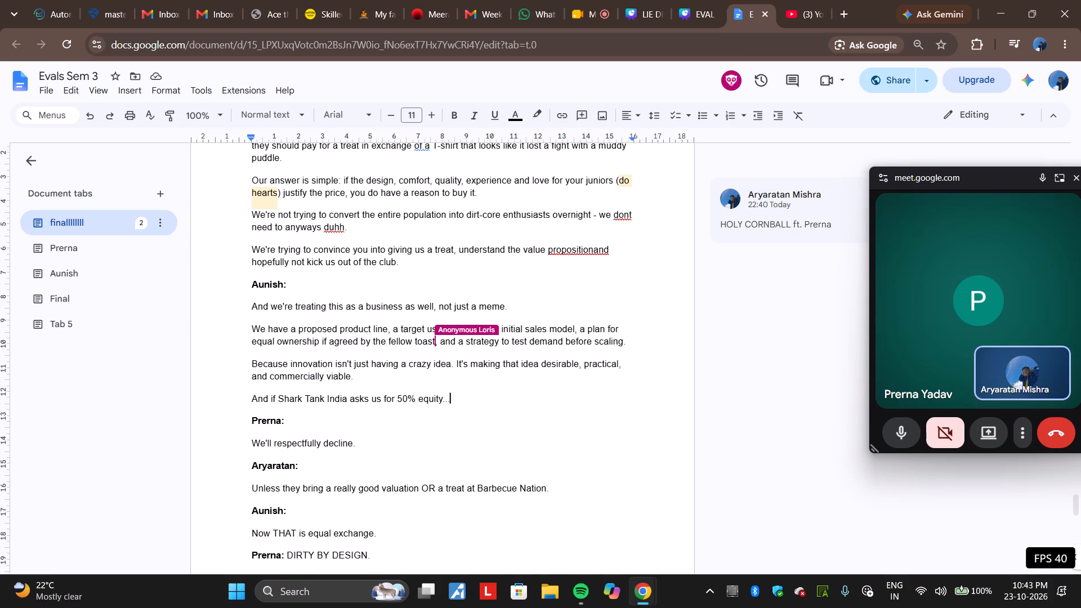
Replace "the" with "my" before "fellow toastmasters" in Aunish's equal-ownership sentence.
left_click(385, 338)
key("BackSpace")
key("BackSpace")
key("BackSpace")
type("my")
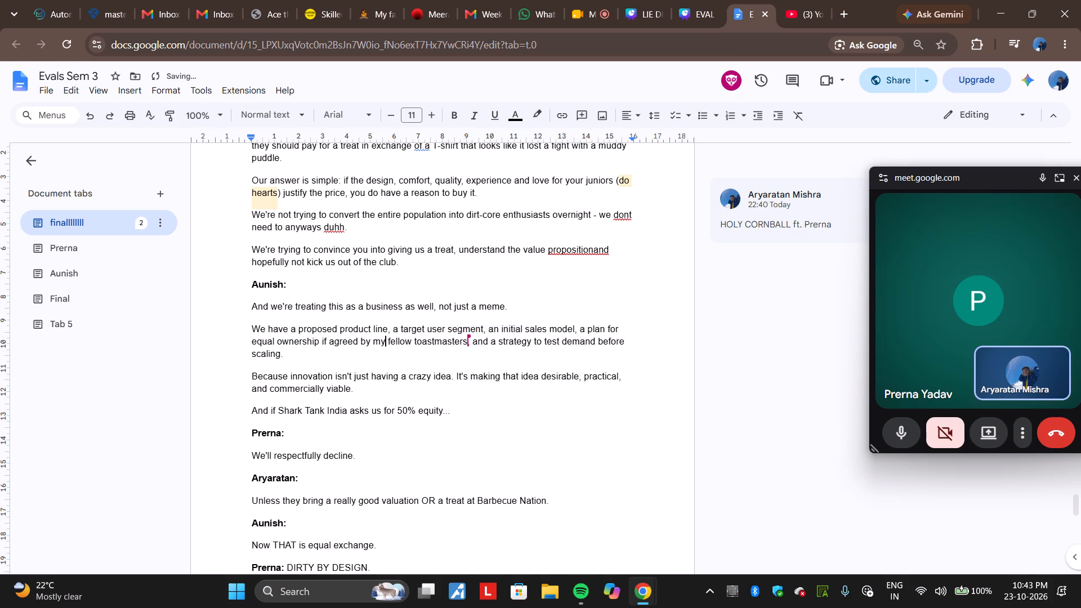
left_click(542, 354)
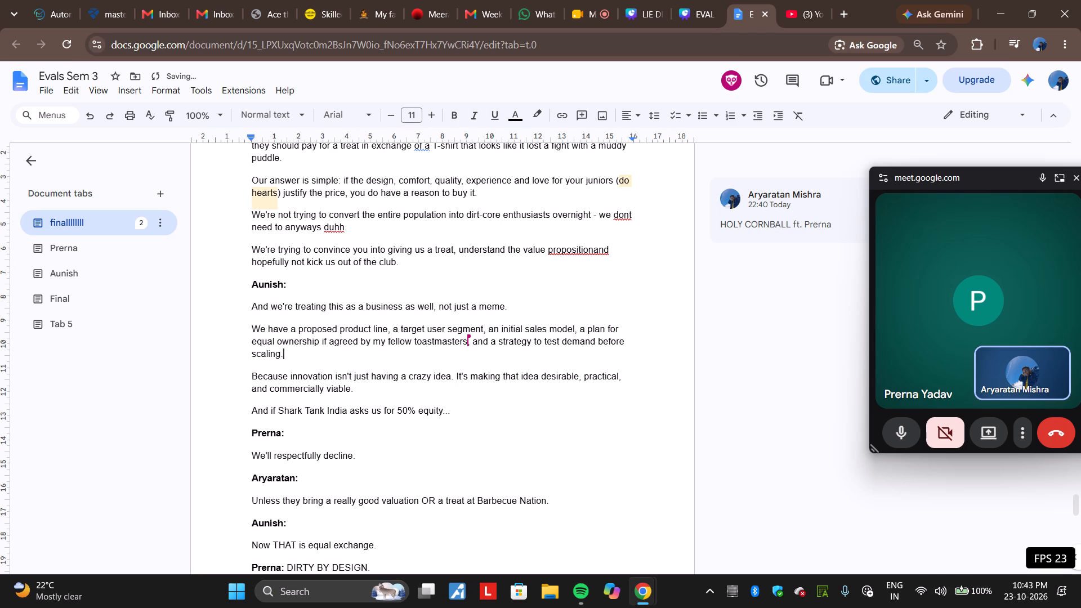
Add a dramatic pause of five dots after "Unless" in Aryaratan's "they bring a really good valuation" line.
scroll(473, 406, "down", 1)
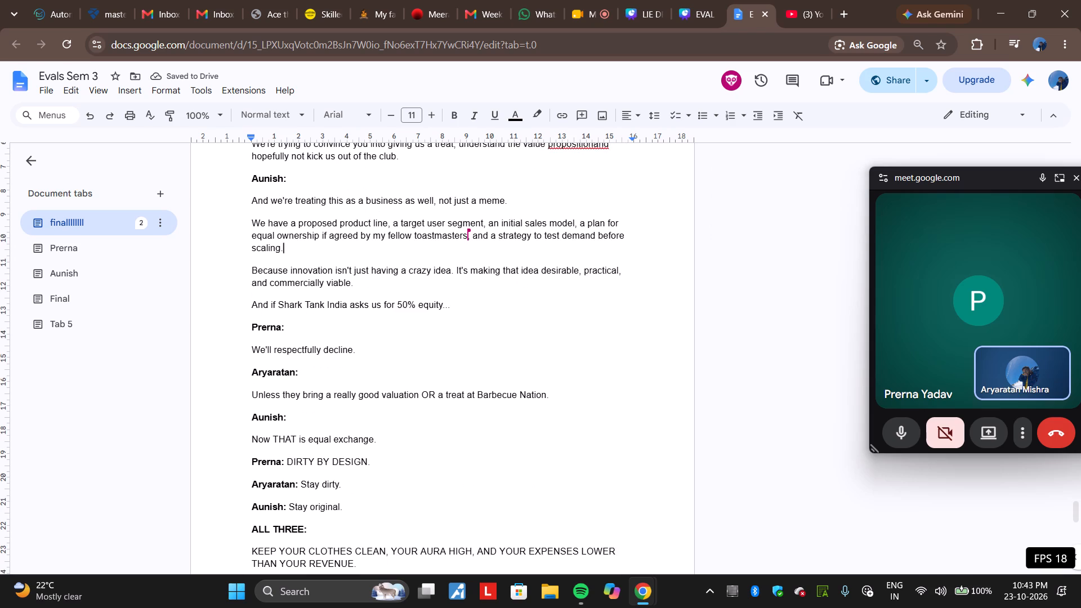
scroll(379, 278, "down", 2)
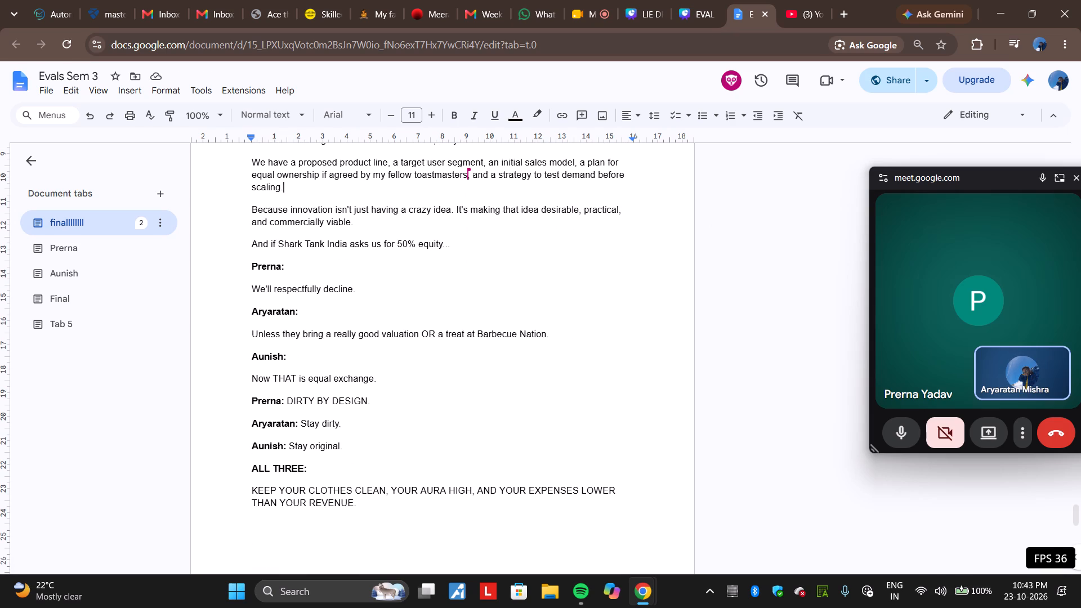
left_click(450, 251)
left_click(429, 275)
left_click(462, 308)
left_click(623, 343)
scroll(623, 343, "down", 1)
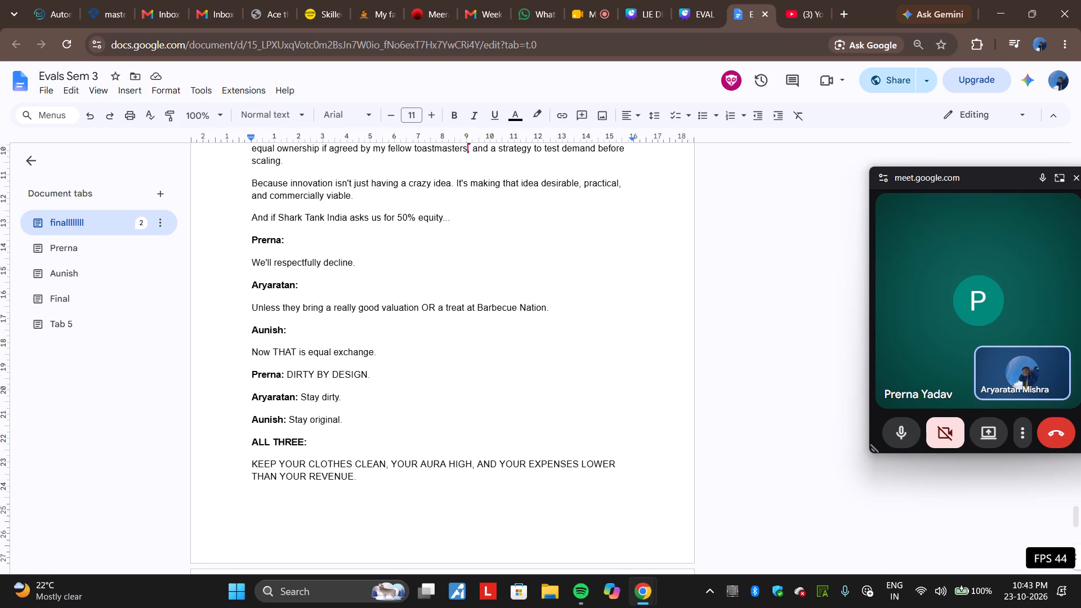
left_click(282, 309)
key("BackSpace")
type(".....")
left_click(470, 284)
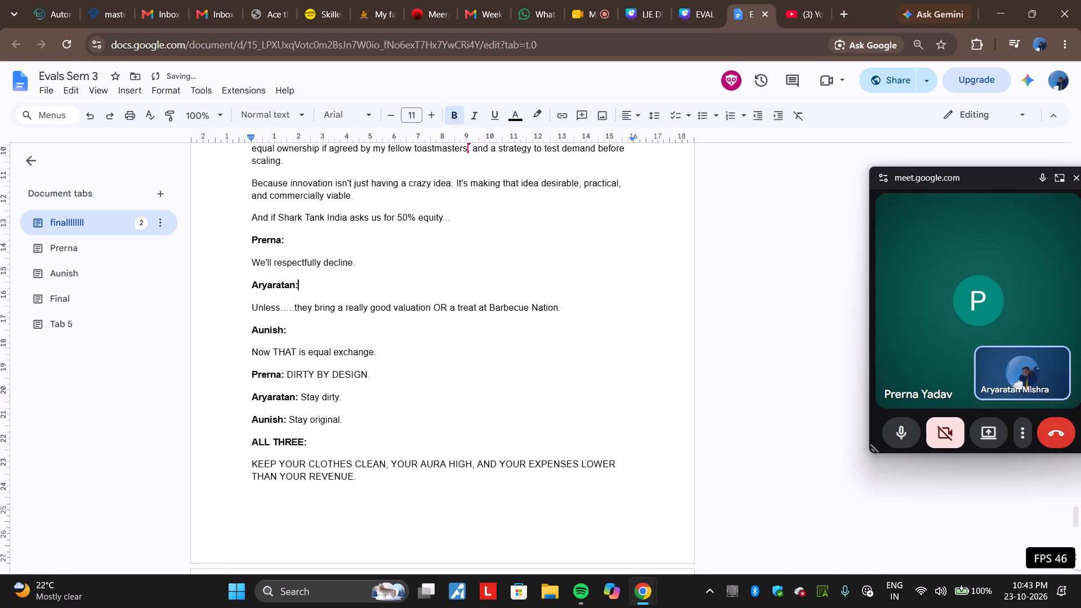
Review the Shark Tank exchange, from the 50% equity line to Aryaratan's Barbecue Nation reply.
left_click(554, 275)
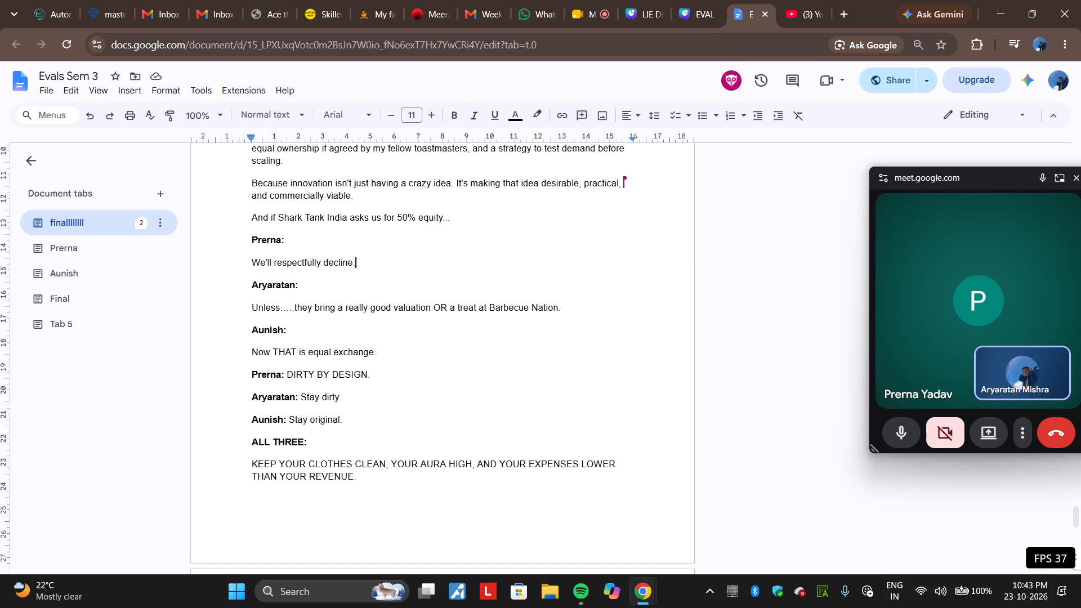
left_click(450, 220)
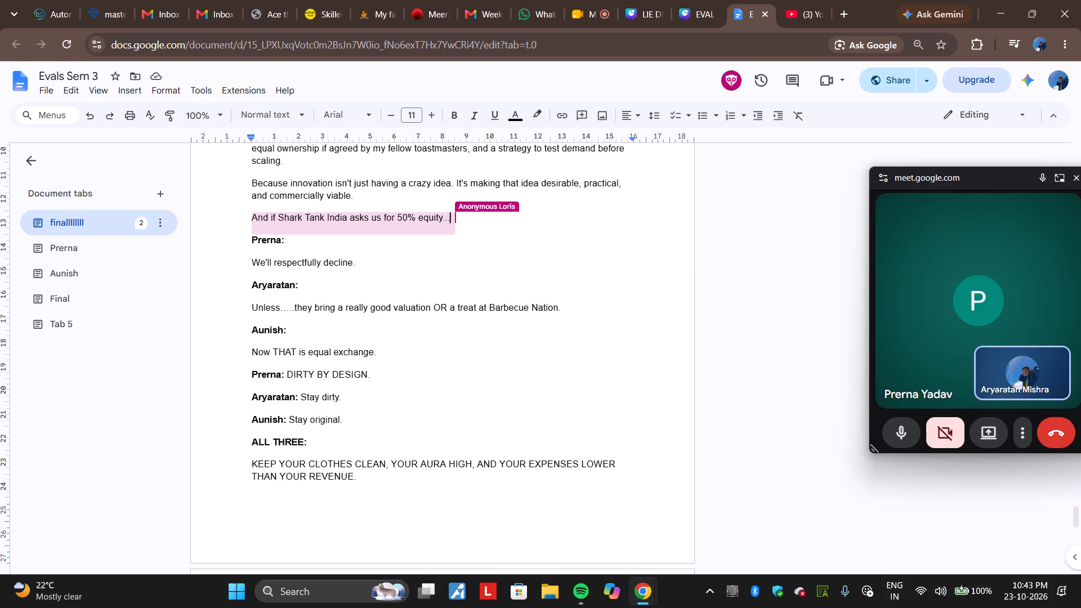
left_click(354, 297)
left_click_drag(579, 324, 280, 328)
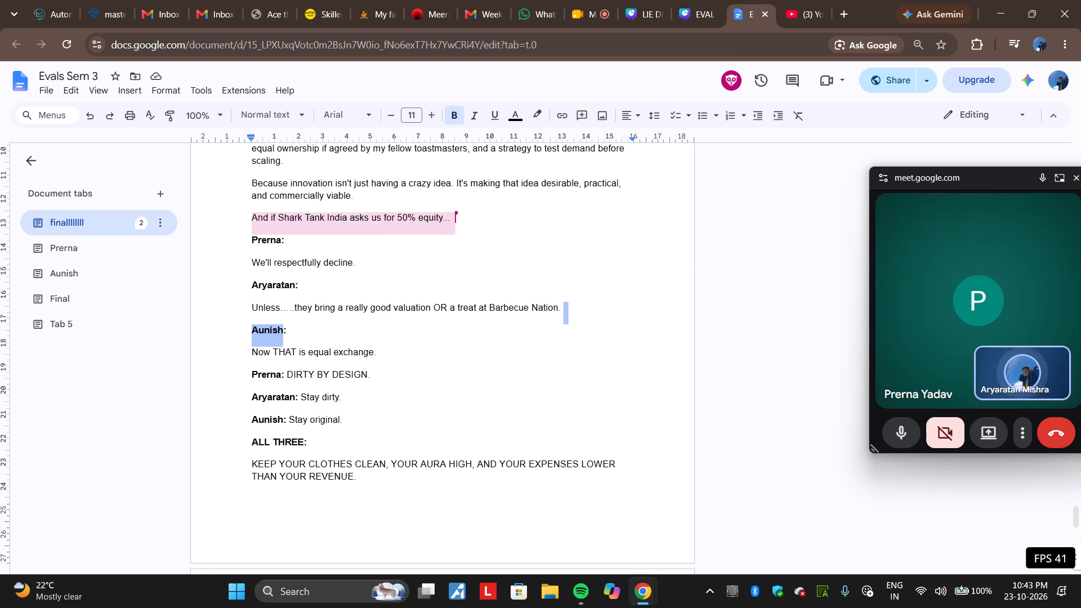
left_click_drag(280, 328, 249, 299)
left_click(632, 305)
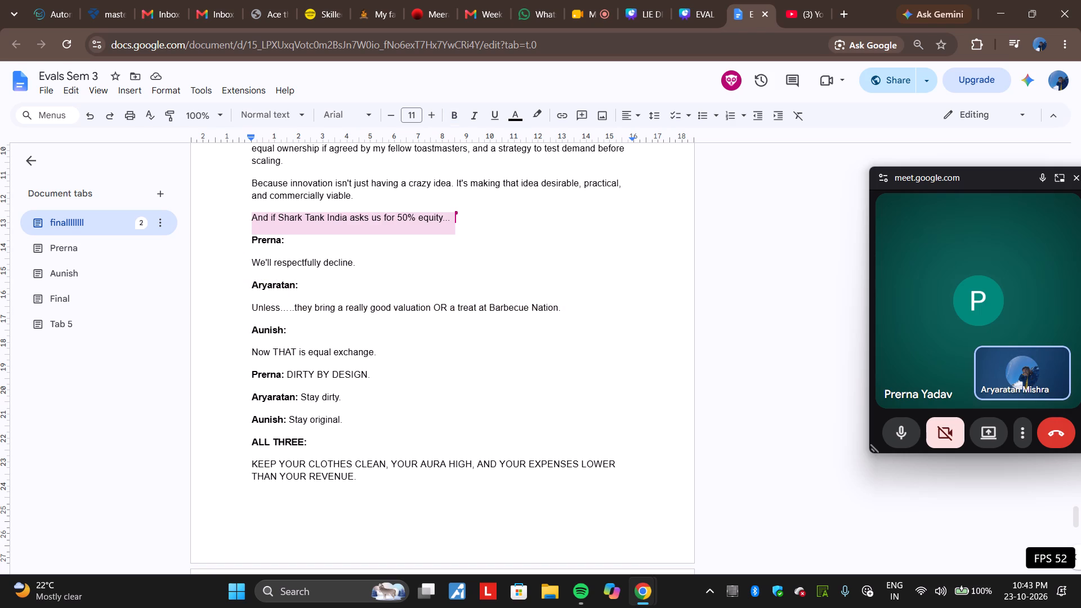
left_click_drag(242, 211, 590, 315)
left_click(590, 315)
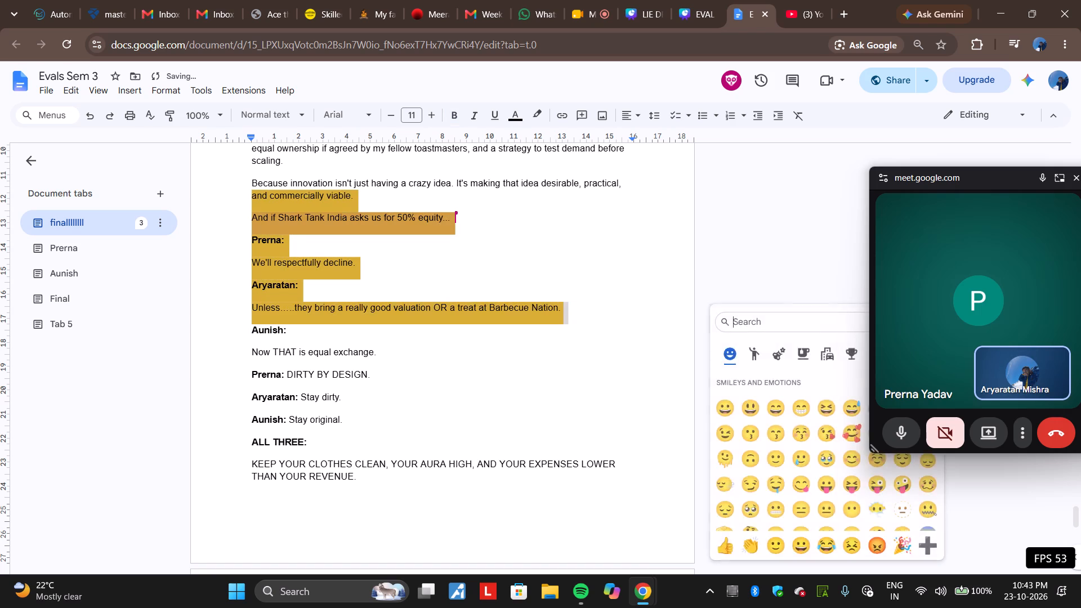
left_click(360, 229)
left_click(396, 226)
left_click(240, 206)
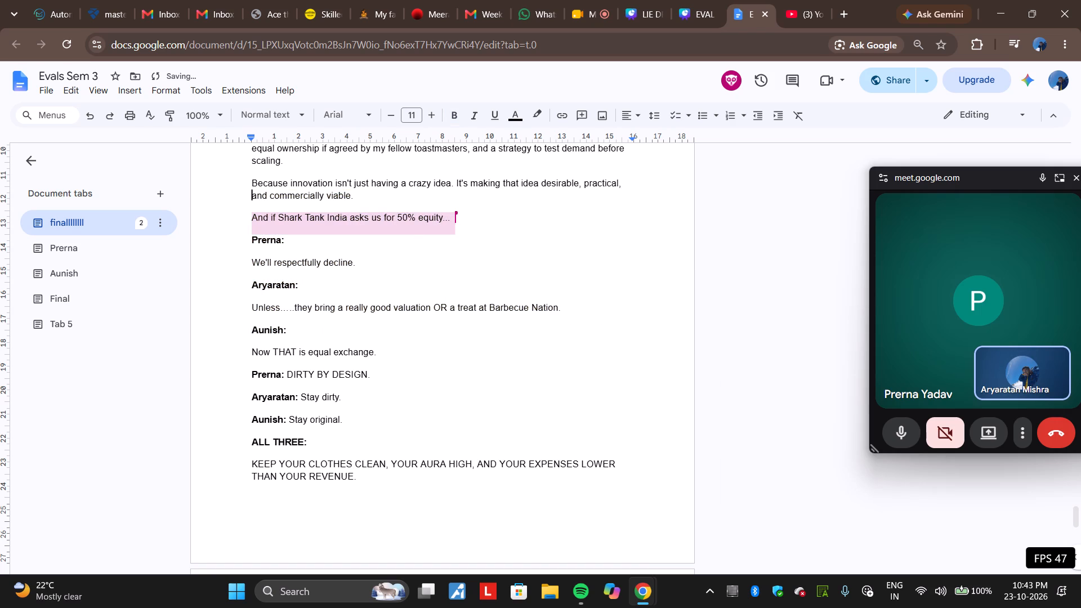
Insert "even" after "And" in Aunish's "if Shark Tank India asks us for 50% equity" line.
left_click(268, 218)
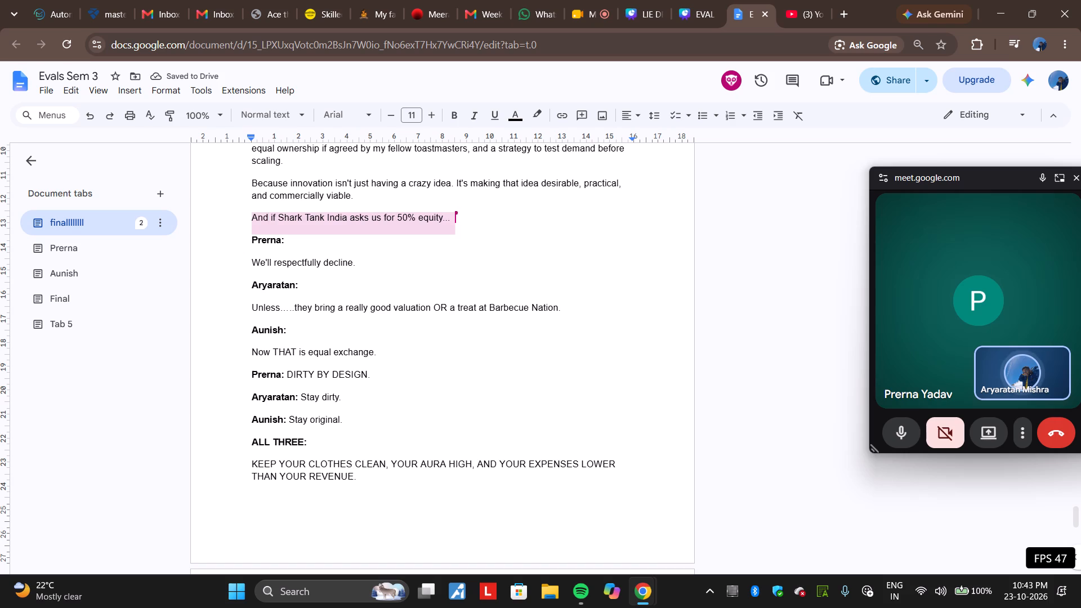
key("space")
type("eve")
key("space")
key("BackSpace")
key("j")
key("BackSpace")
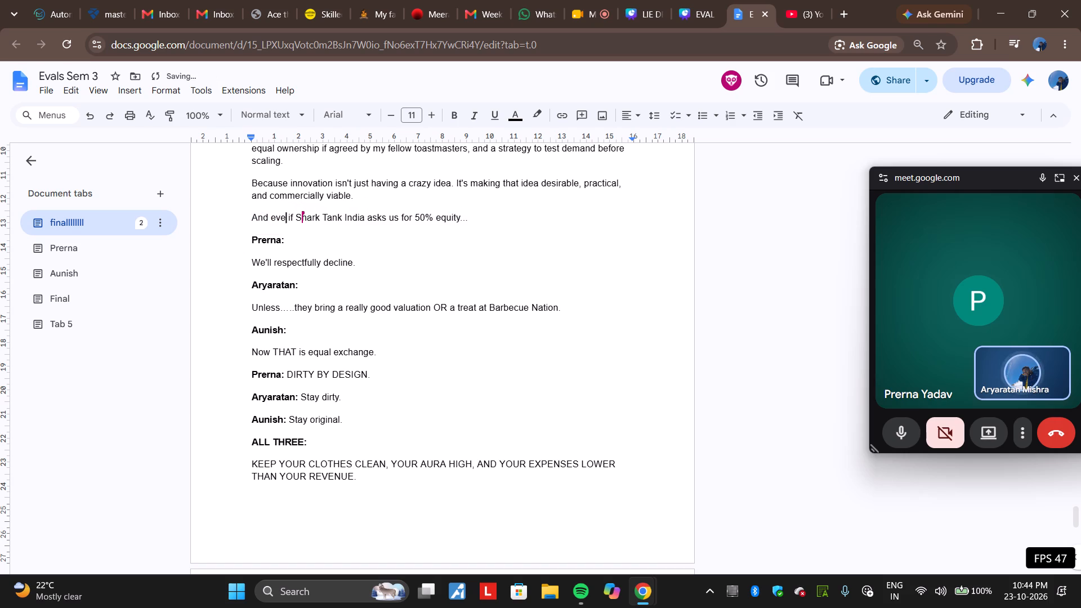
key("n")
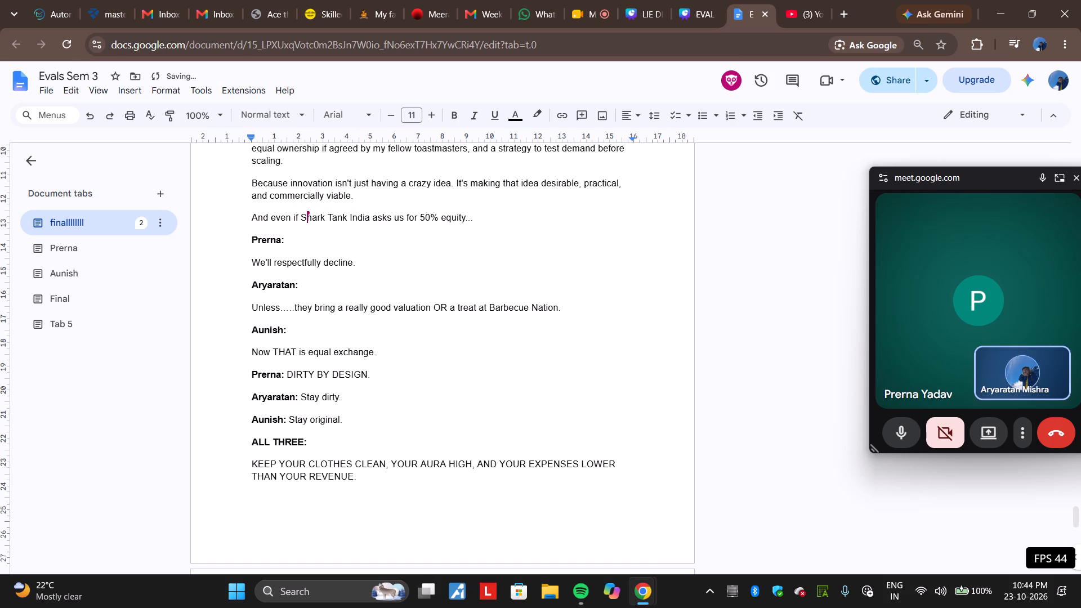
Reread Aunish's Shark Tank India equity line and Prerna's reply beneath it.
left_click(382, 221)
scroll(382, 221, "right", 1)
left_click(458, 223)
scroll(451, 221, "left", 1)
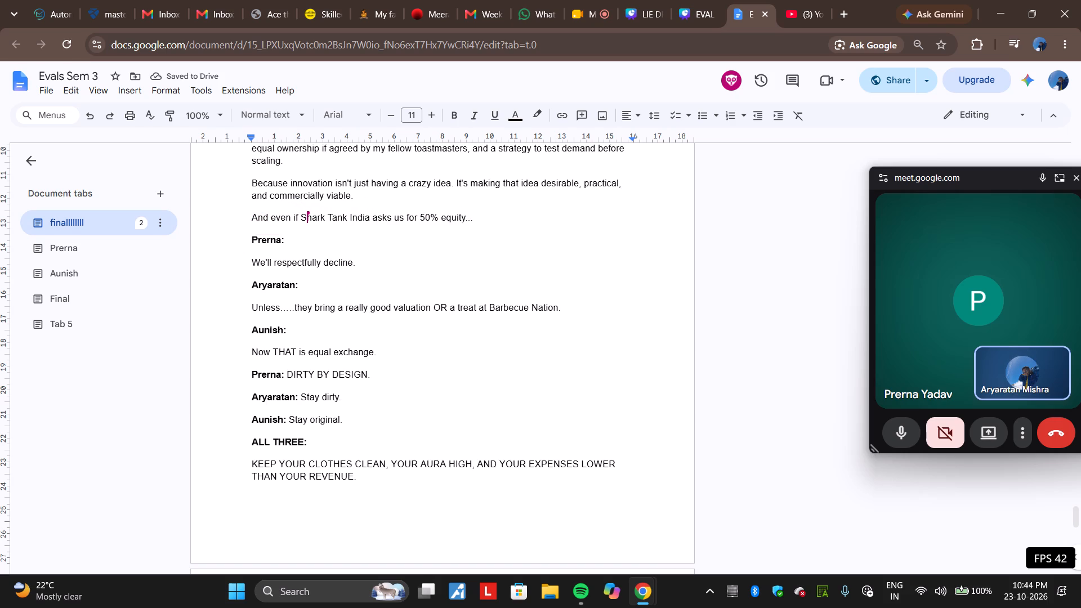
scroll(373, 223, "left", 1)
left_click(373, 223)
scroll(334, 223, "left", 1)
left_click(250, 214)
left_click(252, 261)
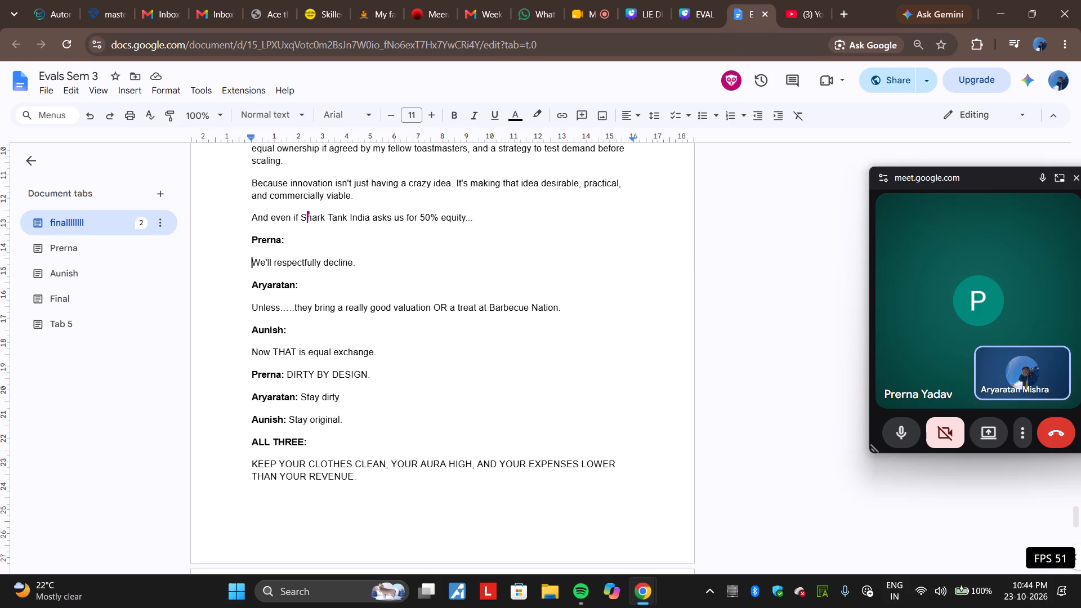
Replace "mud" with "dirt" in Aunish's closing line "Actual mud is not.".
scroll(509, 342, "down", 1)
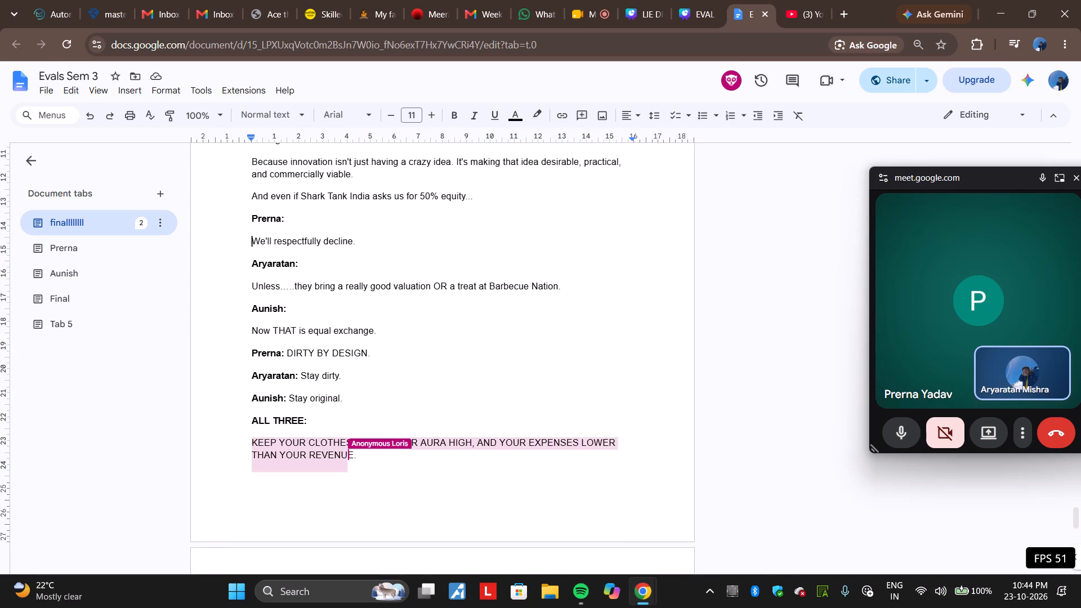
scroll(311, 430, "down", 1)
scroll(307, 365, "down", 2)
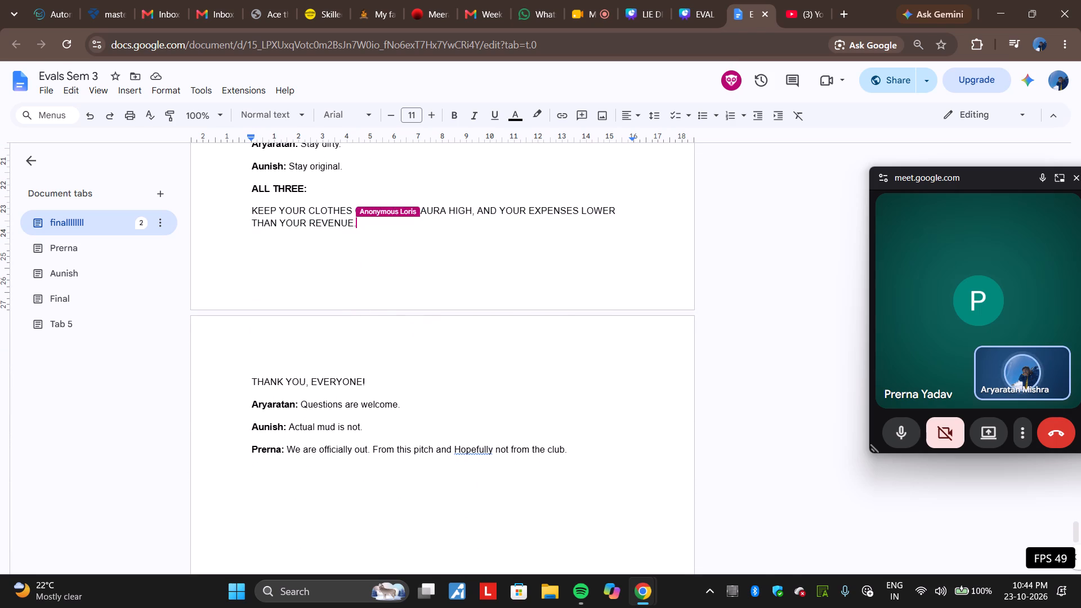
left_click(232, 372)
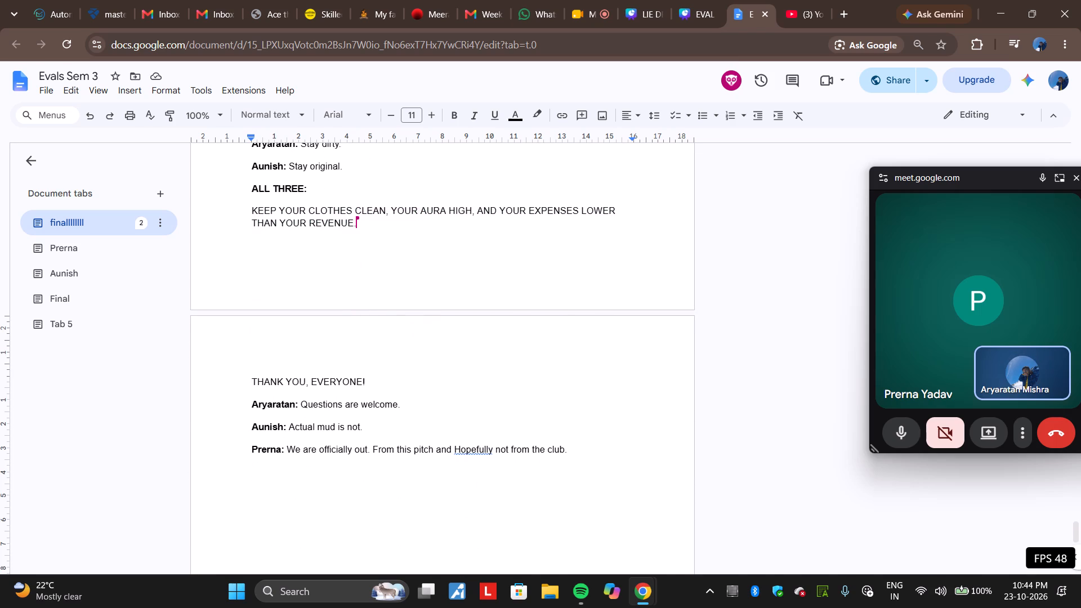
left_click(329, 433)
double_click(326, 428)
type("dirt")
Add the missing space after "dirt" in Aunish's closing line.
key("space")
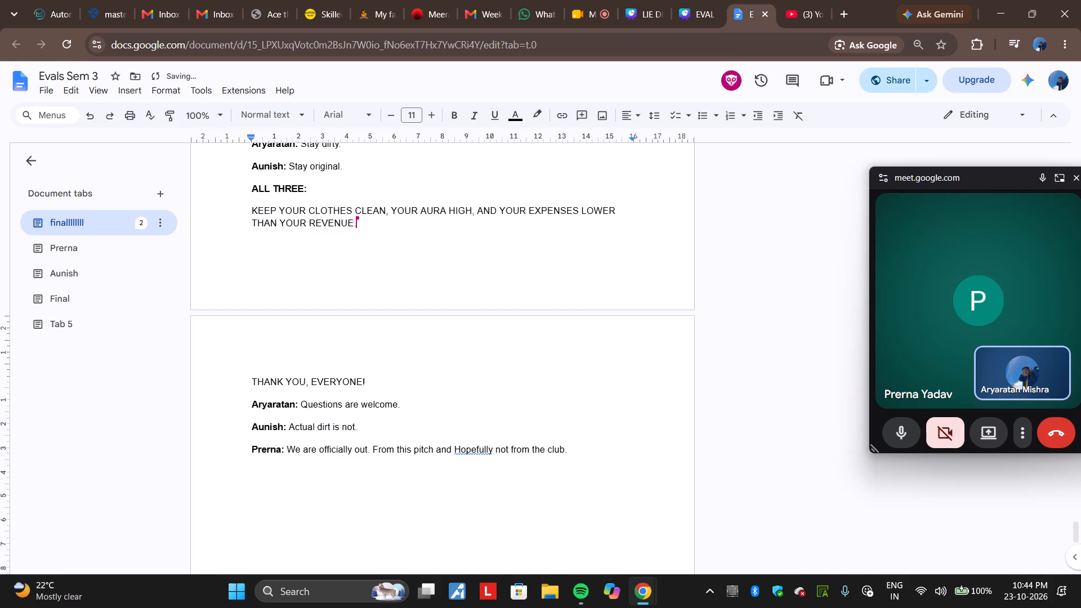
Examine the ALL THREE sign-off and skim back through the business strategy and marketing campaign scenes.
left_click(485, 218)
left_click(234, 217)
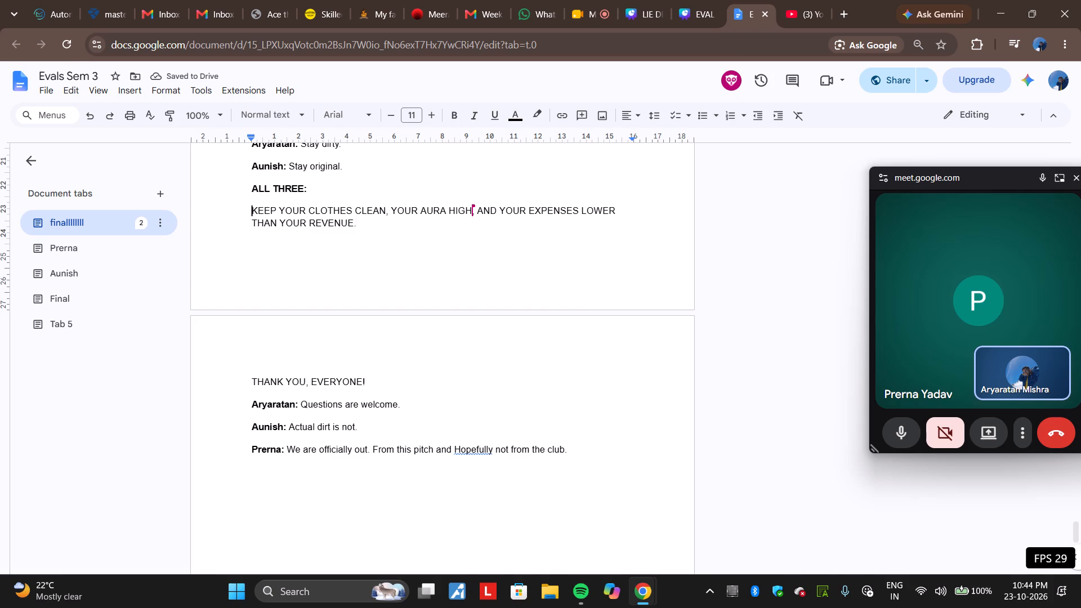
left_click_drag(234, 217, 408, 275)
left_click(408, 275)
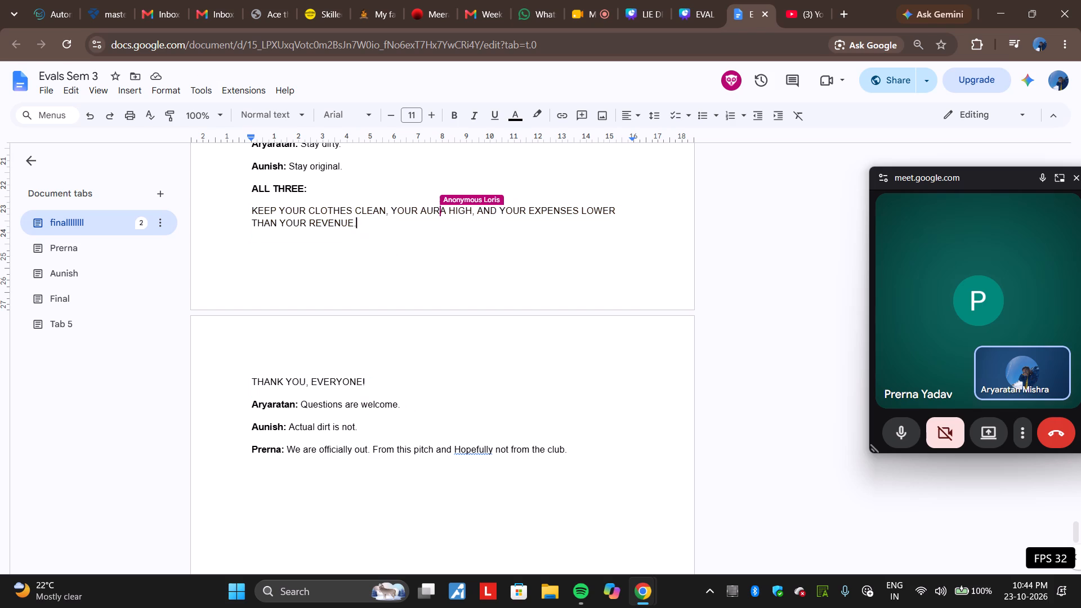
left_click_drag(408, 275, 226, 214)
scroll(621, 267, "up", 6)
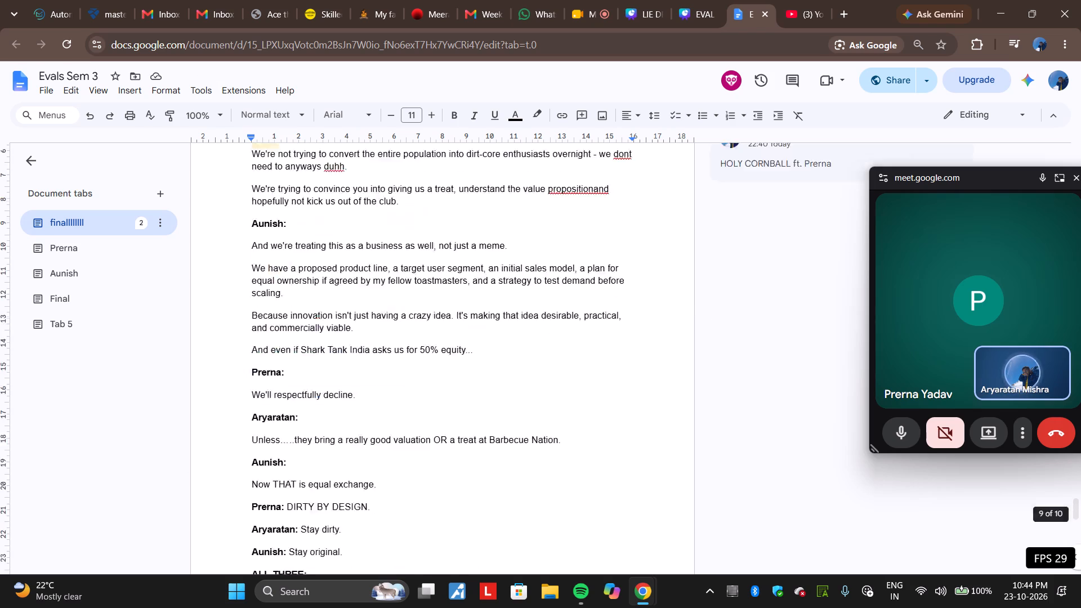
scroll(621, 267, "down", 8)
left_click(403, 204)
scroll(403, 204, "up", 15)
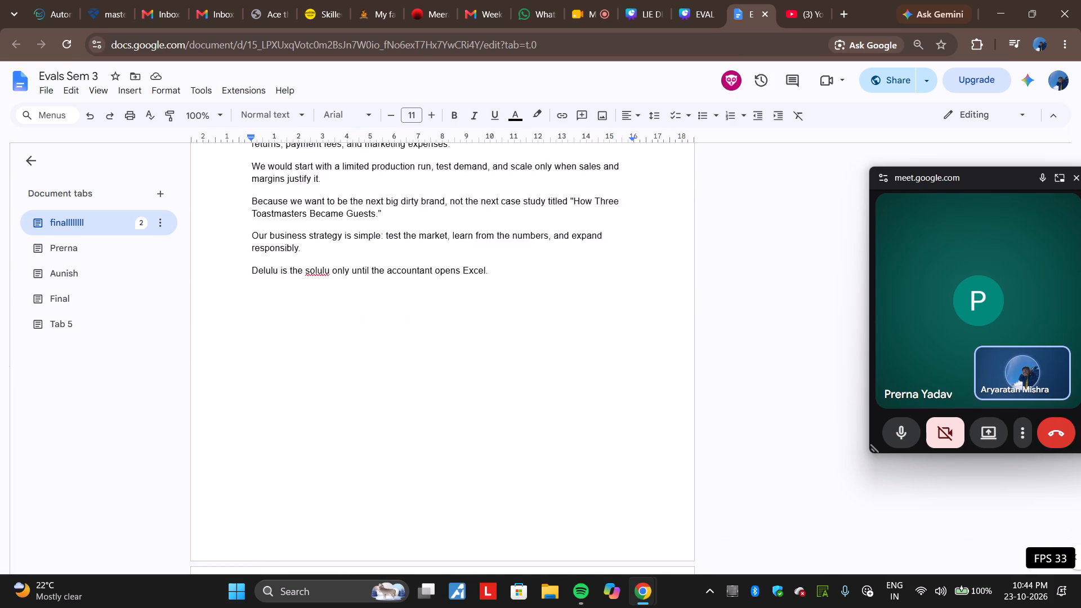
scroll(403, 204, "down", 17)
scroll(403, 204, "up", 20)
scroll(403, 204, "up", 1)
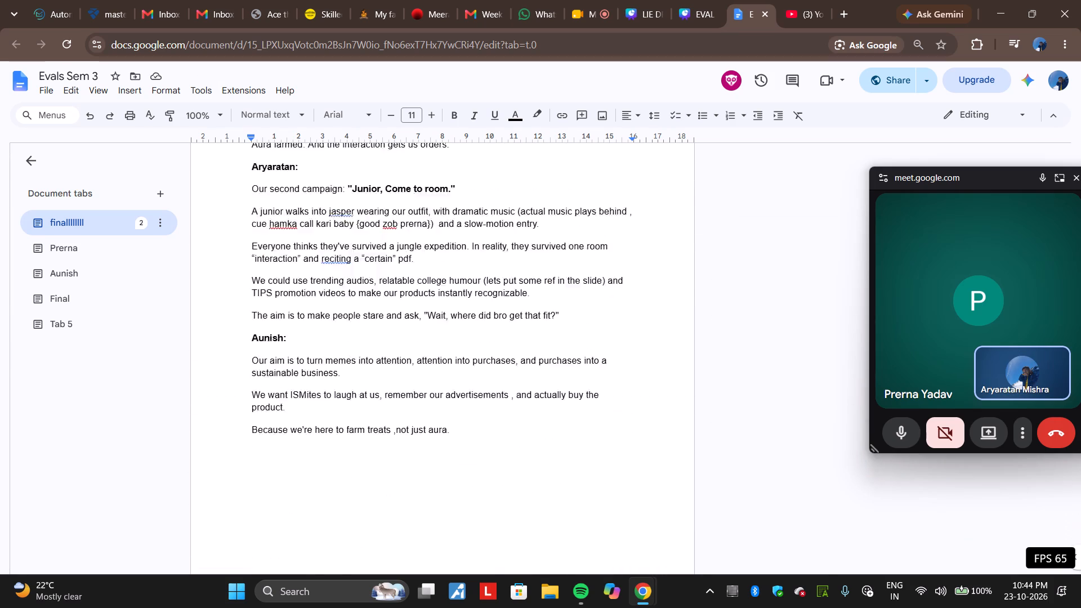
scroll(403, 204, "up", 9)
scroll(402, 301, "down", 10)
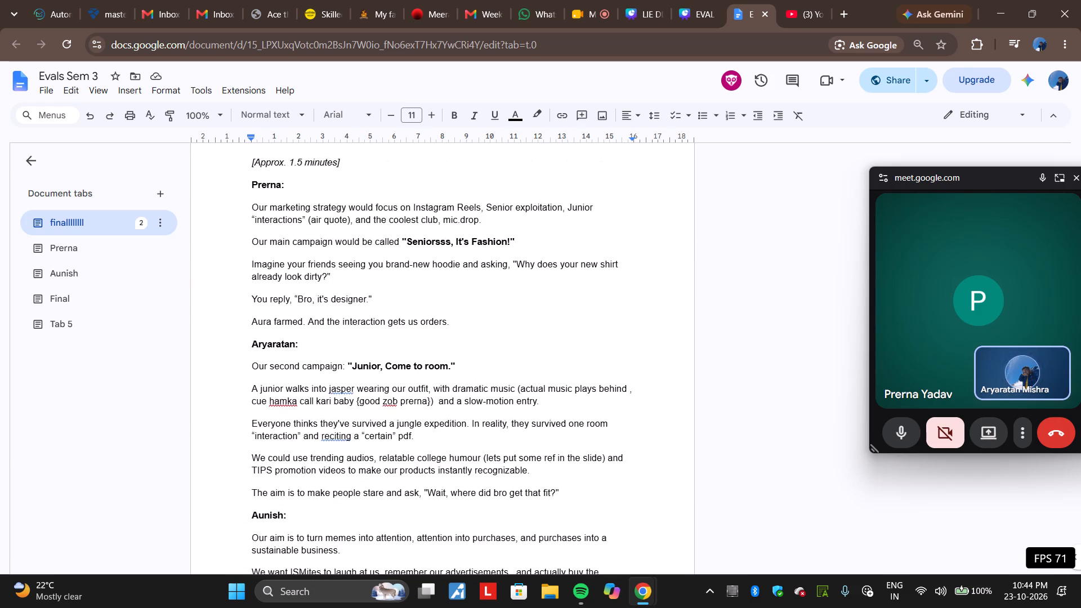
scroll(402, 301, "down", 14)
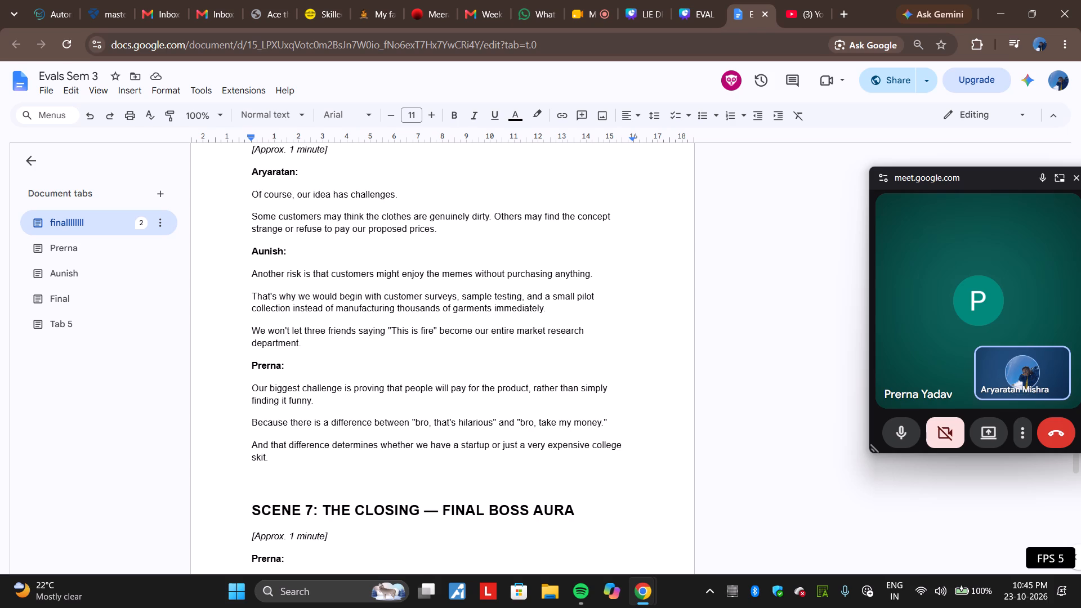
Review the Scene 7 closing dialogue from Prerna's opening lines through the ALL THREE sign-off.
left_click(402, 301)
left_click(744, 330)
scroll(744, 330, "down", 5)
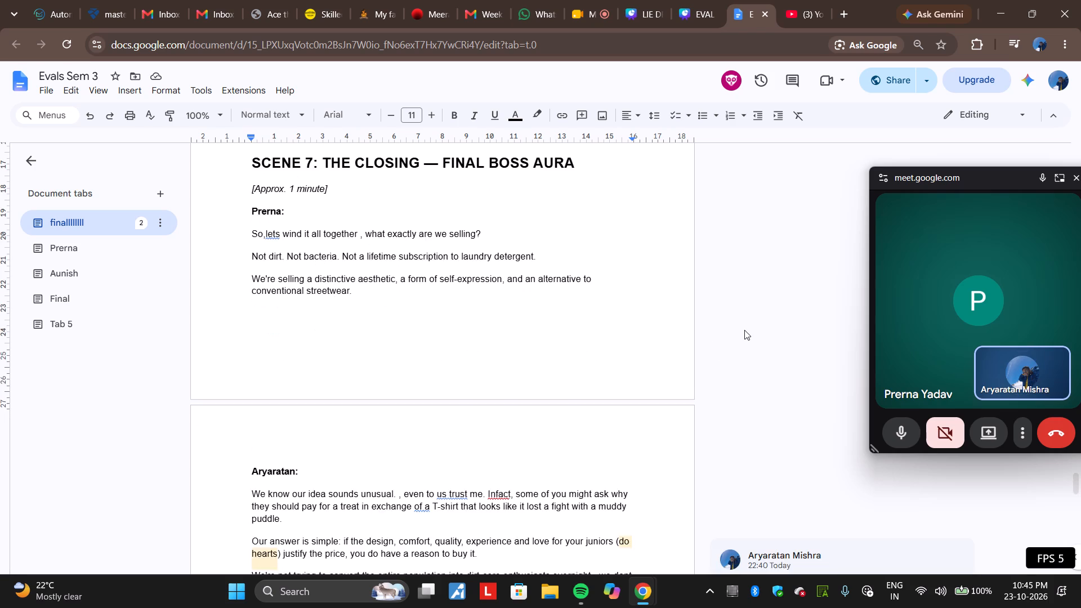
scroll(740, 330, "down", 2)
scroll(642, 318, "down", 2)
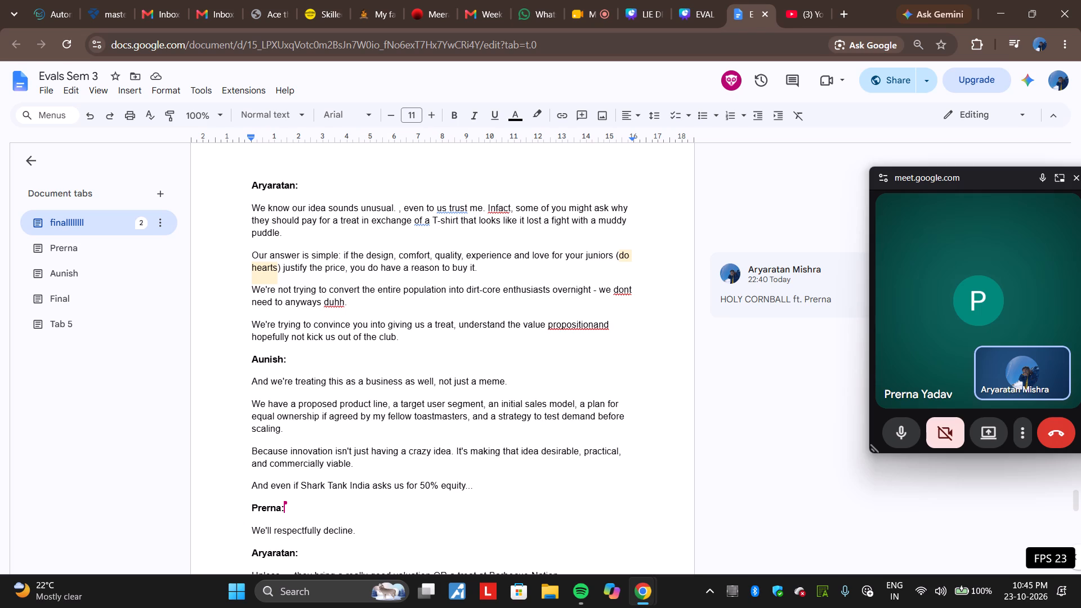
scroll(376, 347, "down", 3)
scroll(372, 243, "down", 3)
scroll(377, 247, "up", 6)
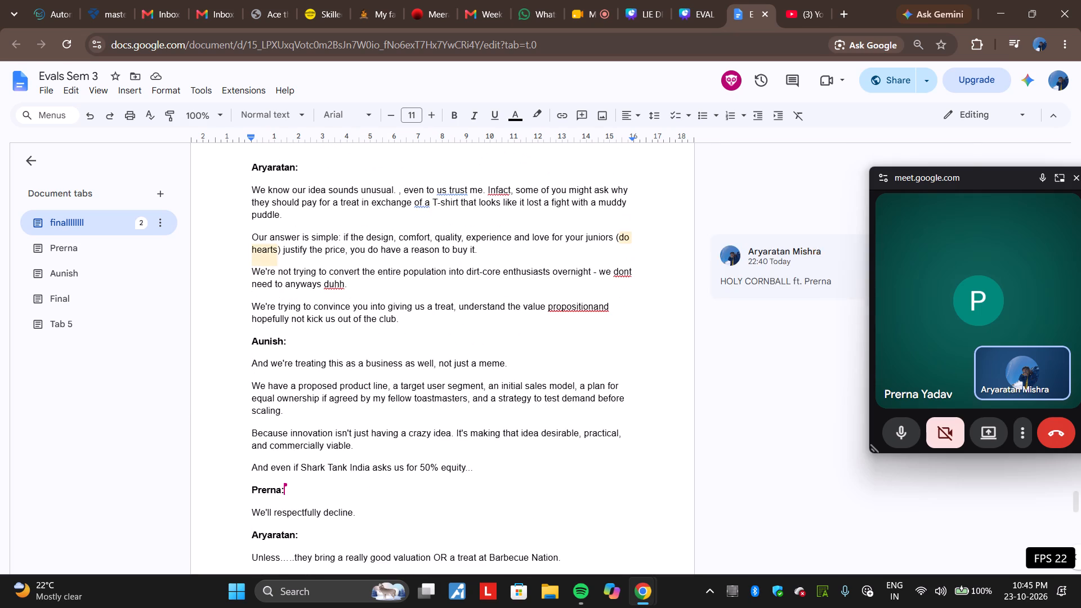
scroll(377, 247, "down", 6)
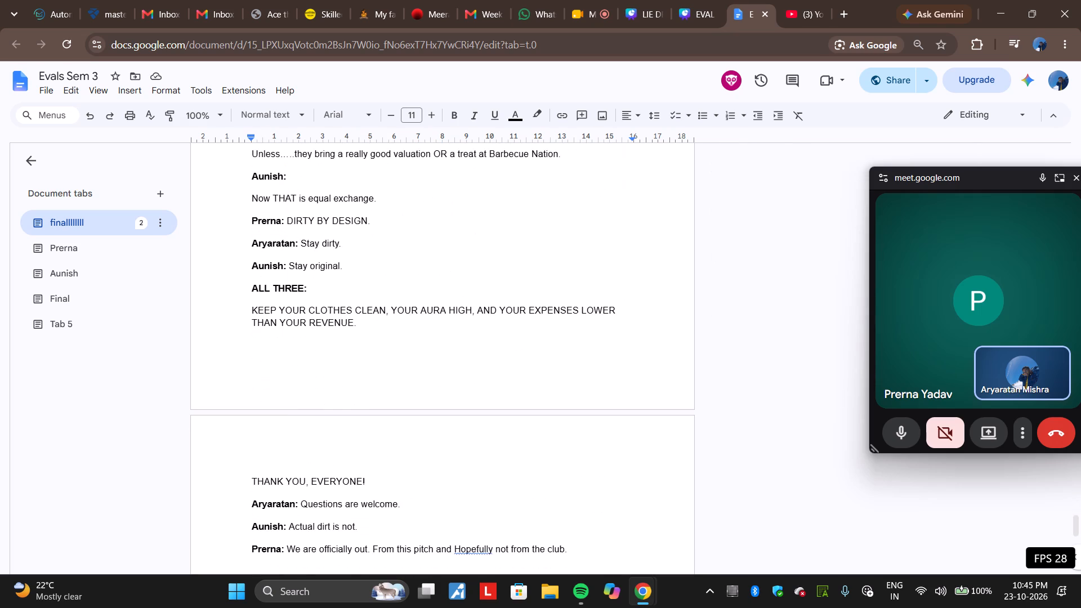
left_click_drag(378, 348, 211, 320)
left_click(217, 304)
left_click(221, 306)
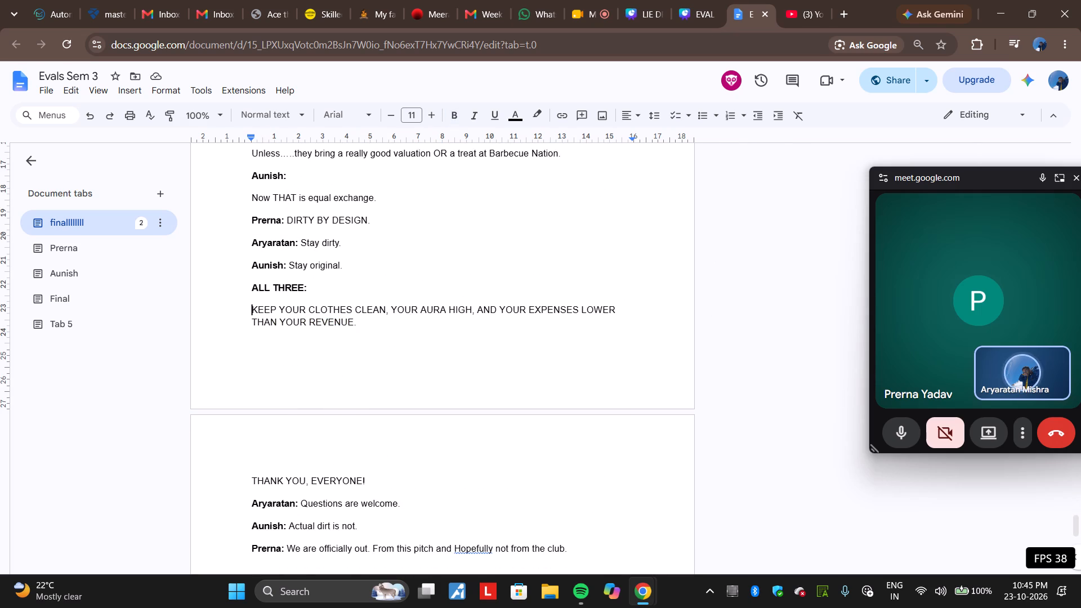
left_click_drag(222, 306, 372, 332)
scroll(579, 337, "down", 2)
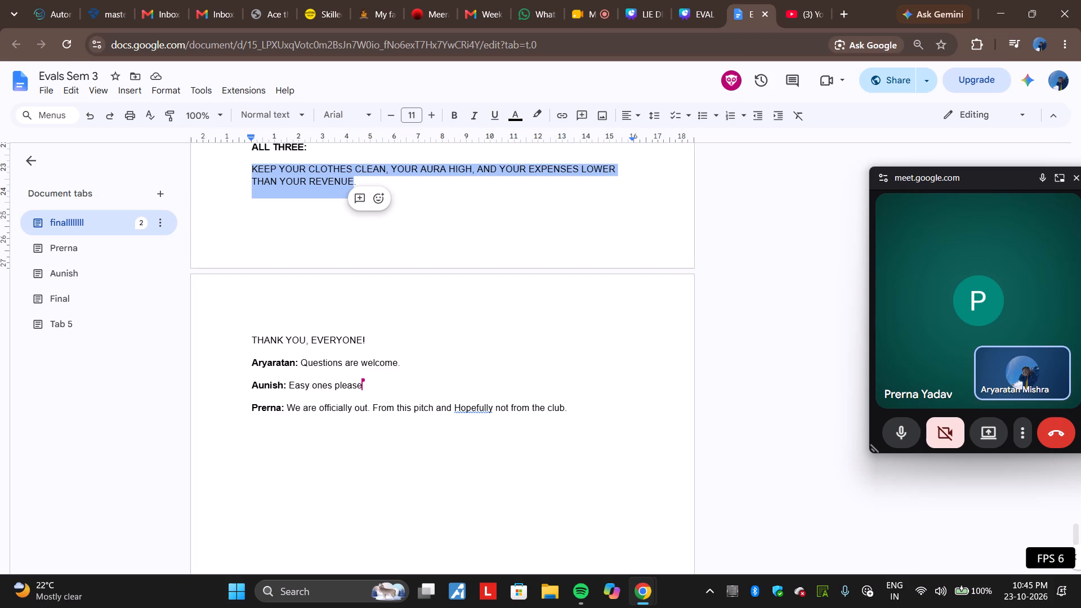
Replace "out" with "done, over and out" after "We are officially" in Prerna's final line.
left_click(365, 410)
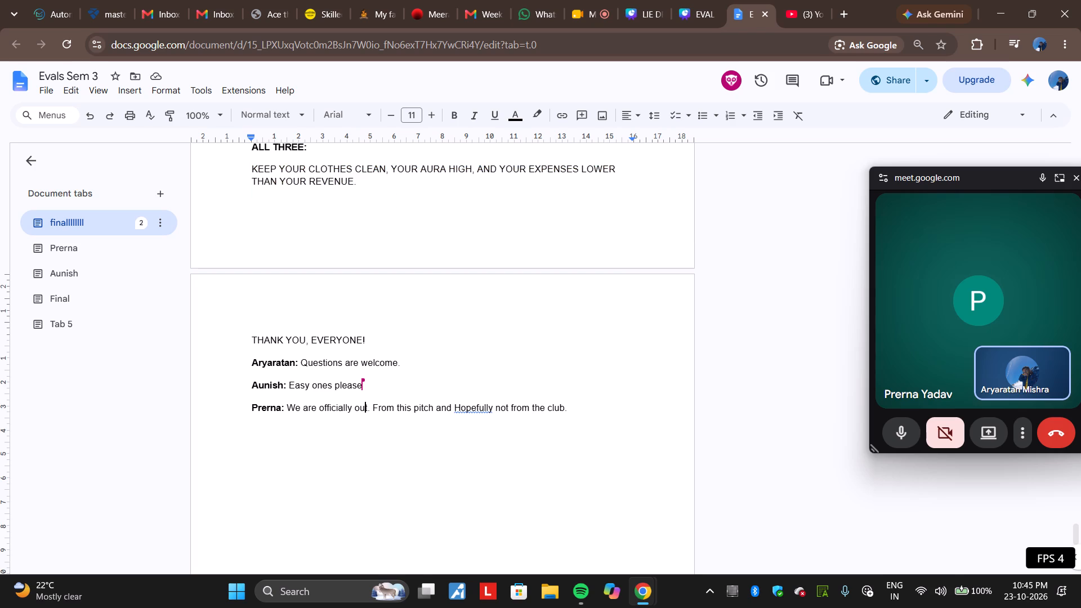
key("Right")
key("BackSpace")
key("BackSpace")
key("BackSpace")
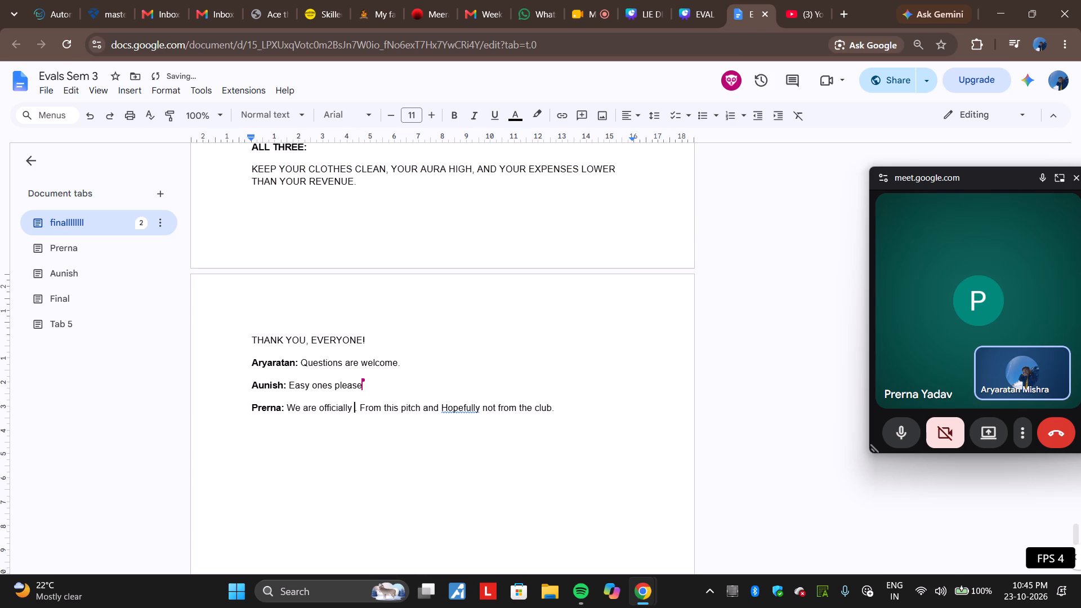
key("o")
key("BackSpace")
type("done,")
key("space")
type("over and out")
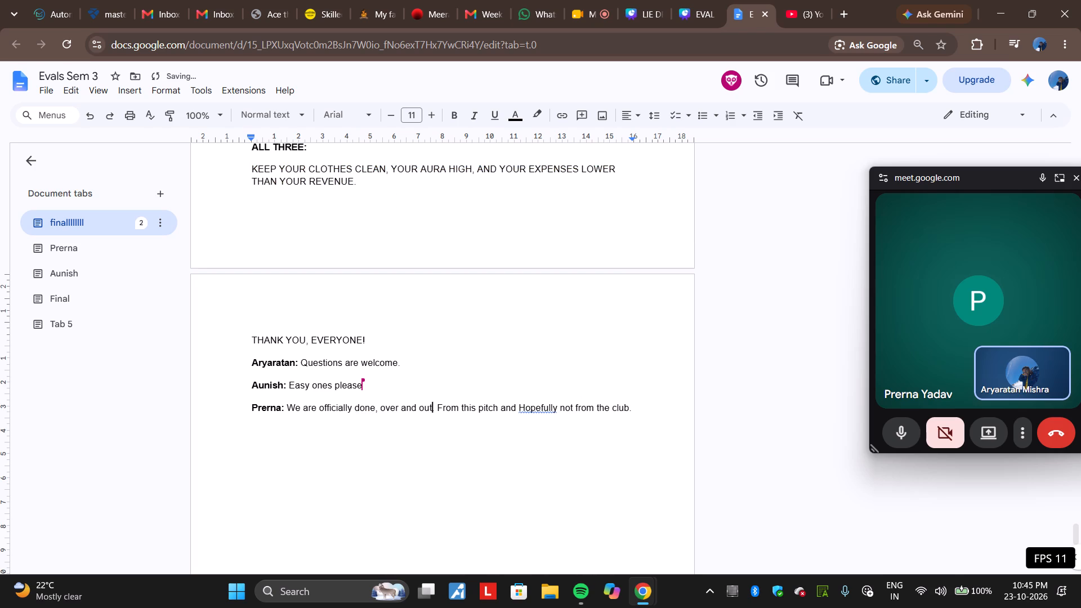
Insert "btw" after "From this pitch" in Prerna's final line.
left_click(441, 412)
left_click(438, 408)
left_click(504, 407)
key("Left")
type("btw")
key("space")
left_click(462, 365)
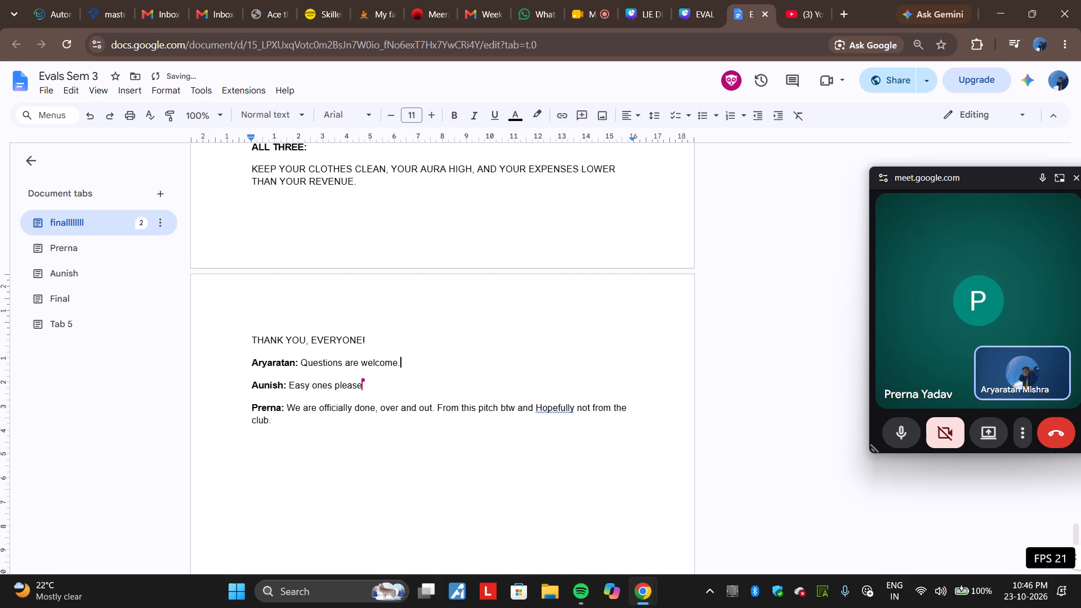
Select the whole ALL THREE line beginning "KEEP YOUR CLOTHES CLEAN".
scroll(462, 365, "up", 1)
scroll(375, 441, "up", 1)
left_click_drag(389, 324, 291, 312)
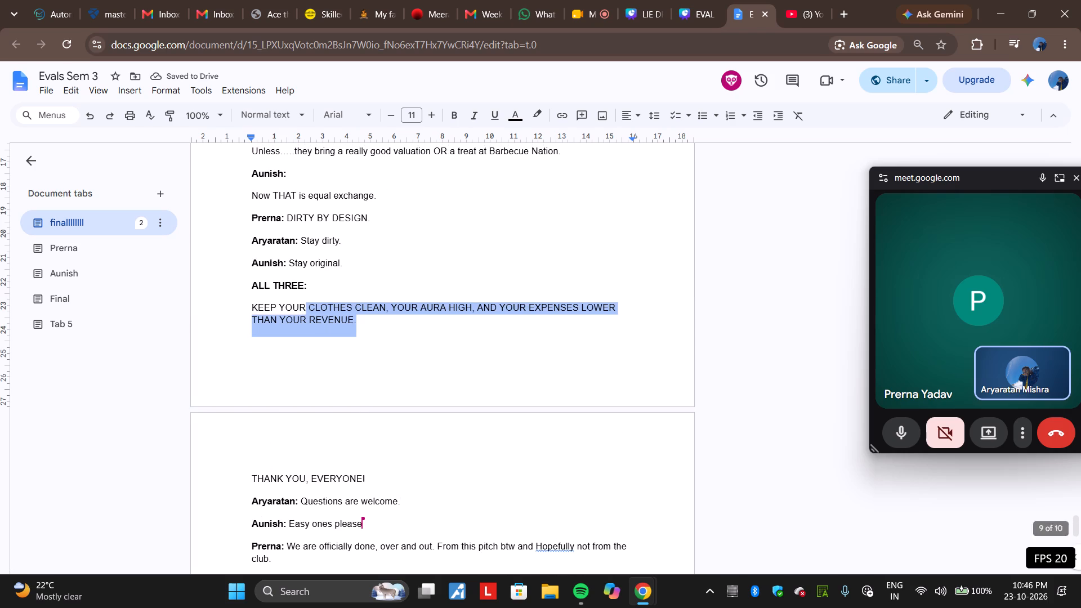
left_click_drag(291, 312, 240, 311)
scroll(624, 372, "down", 1)
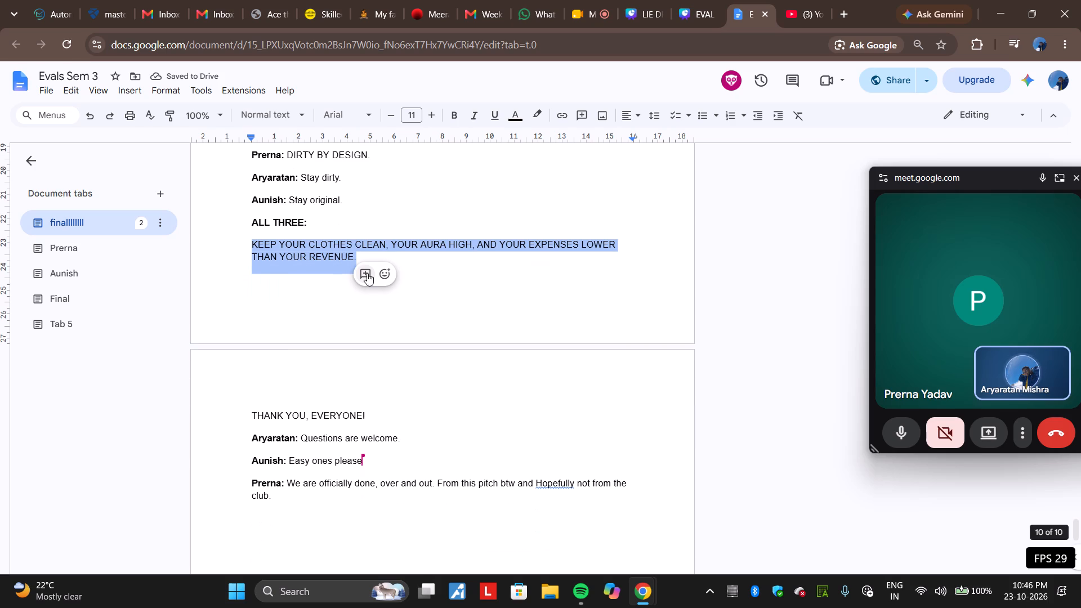
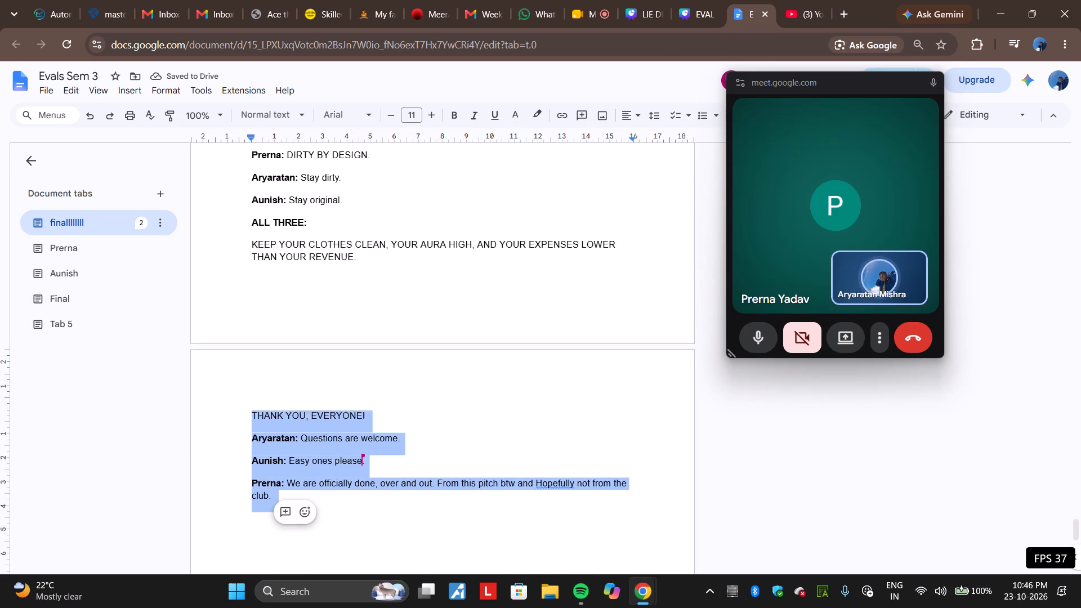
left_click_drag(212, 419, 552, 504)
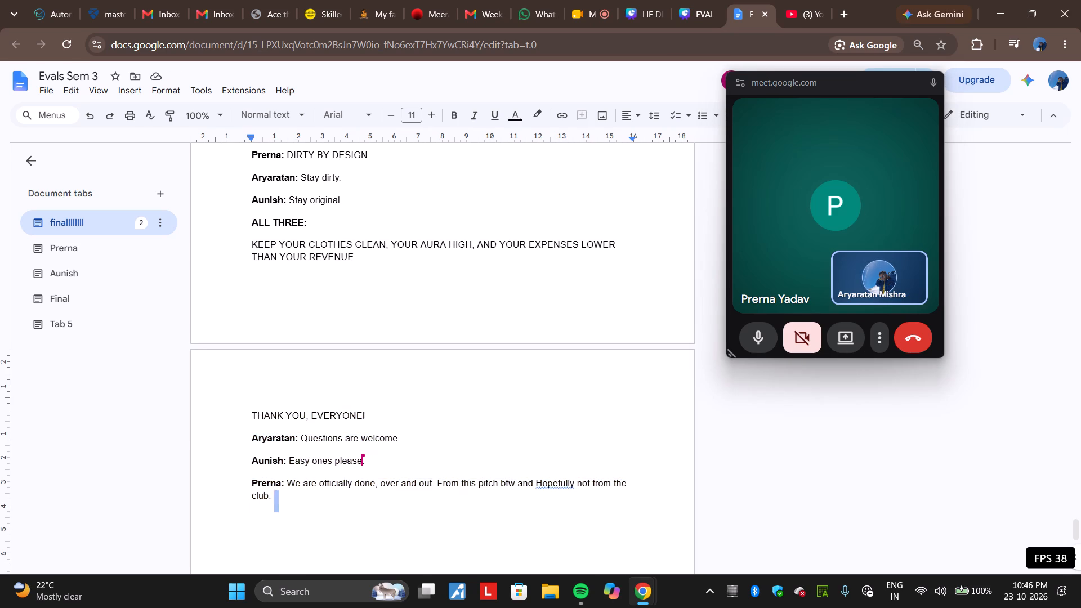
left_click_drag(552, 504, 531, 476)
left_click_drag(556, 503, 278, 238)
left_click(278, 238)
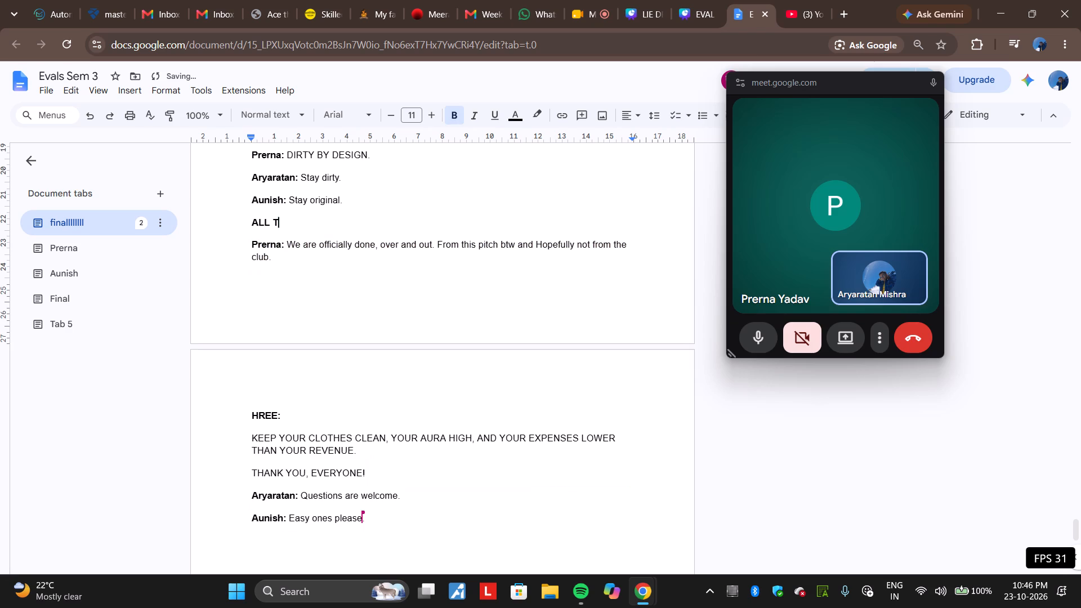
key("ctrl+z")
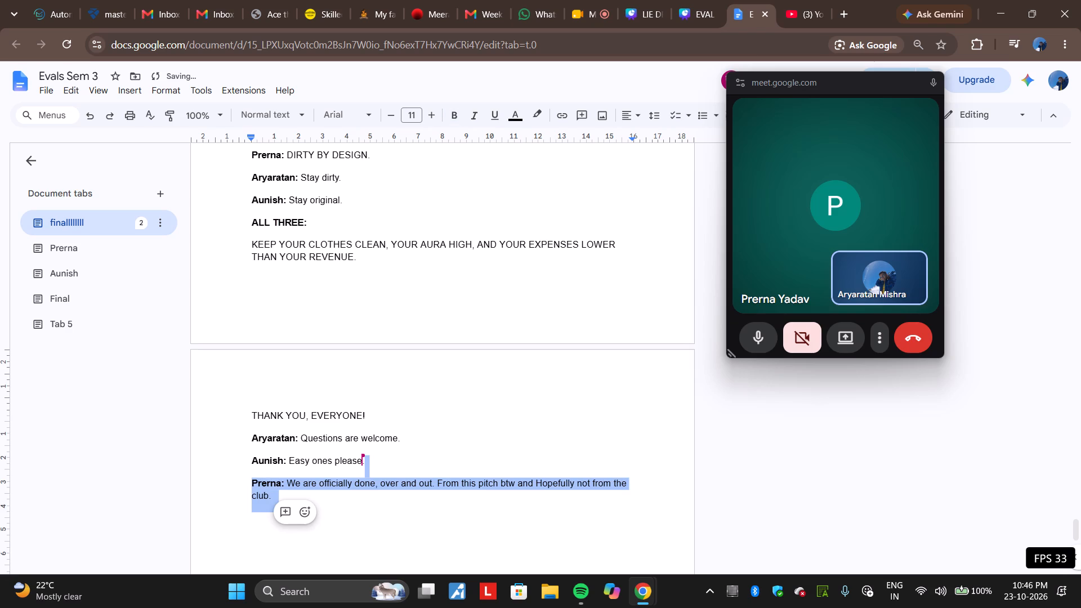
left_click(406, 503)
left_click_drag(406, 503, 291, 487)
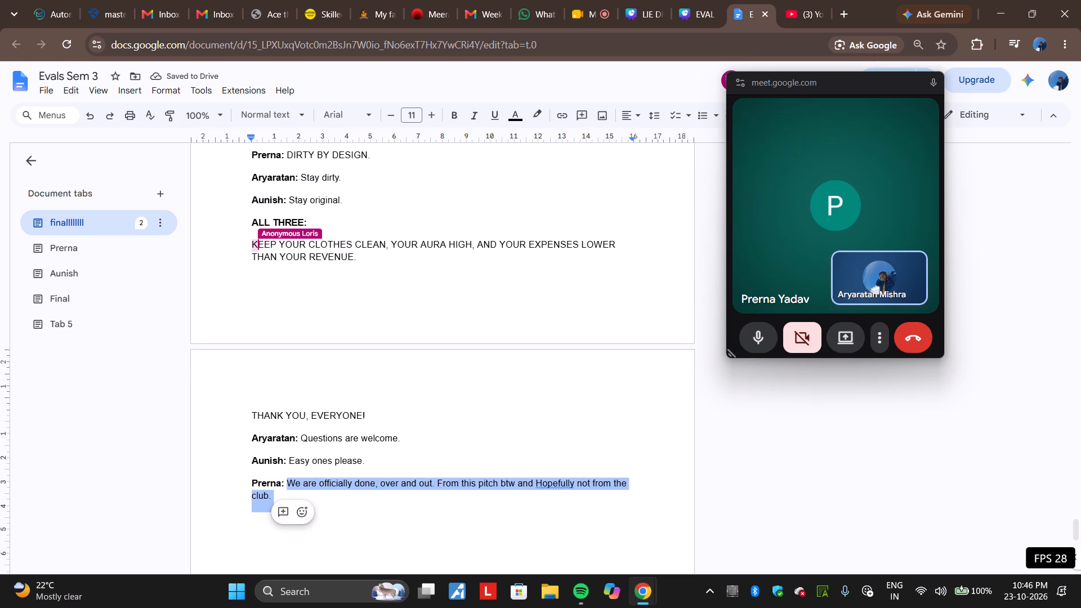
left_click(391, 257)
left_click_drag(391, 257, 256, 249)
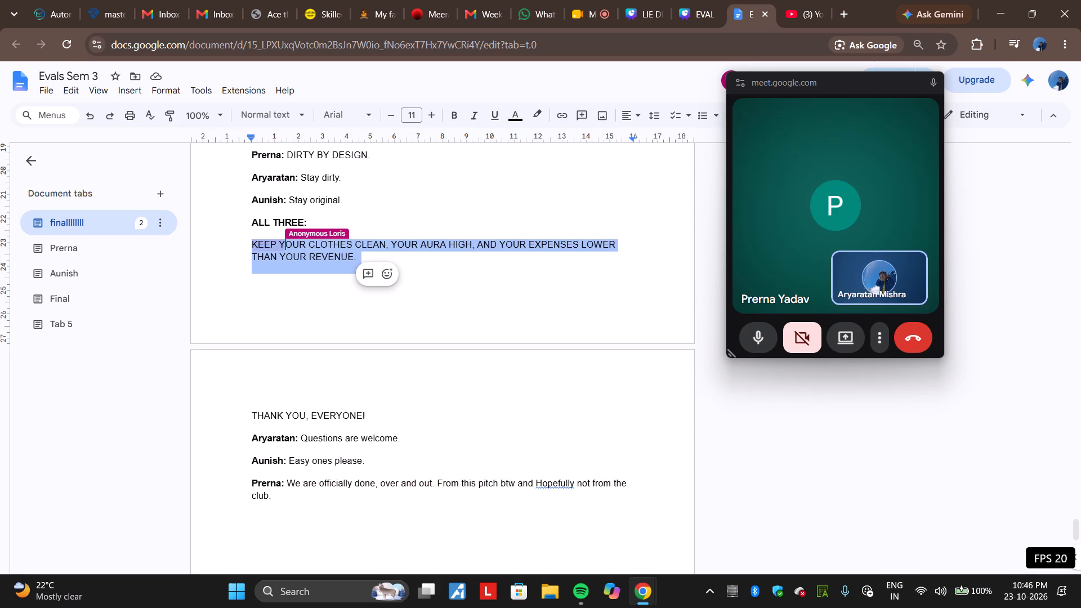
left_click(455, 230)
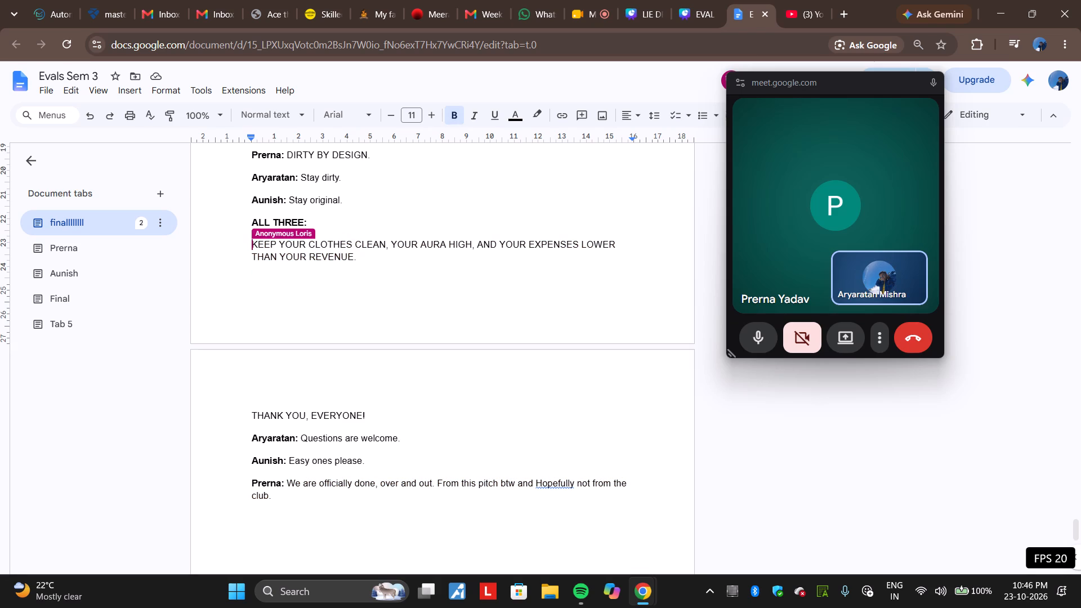
Replace "CLEAN" with "DIRTY" after "KEEP YOUR CLOTHES" in the ALL THREE line.
double_click(360, 252)
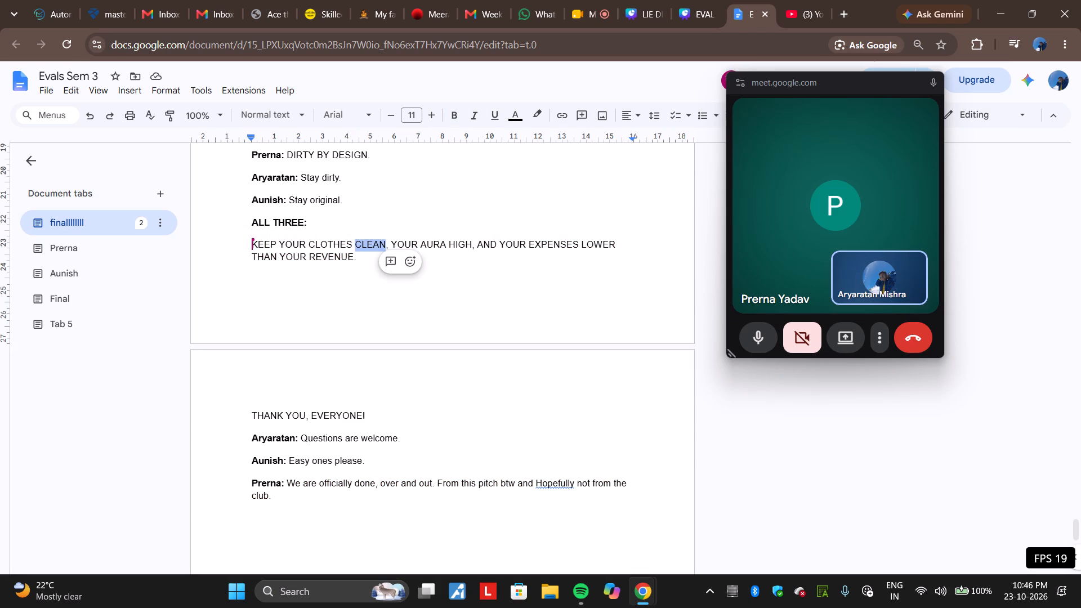
type("DIRTY")
Delete the ending of the ALL THREE line, from "REVENUE." back into the word "YOUR" after "THAN".
key("Right")
key("Right")
key("Right")
key("Right")
key("Right")
key("Right")
key("Right")
key("Right")
key("Right")
key("Right")
key("Right")
key("Right")
key("Right")
key("Right")
key("Right")
key("Right")
key("Right")
key("Right")
key("Right")
key("Right")
key("Right")
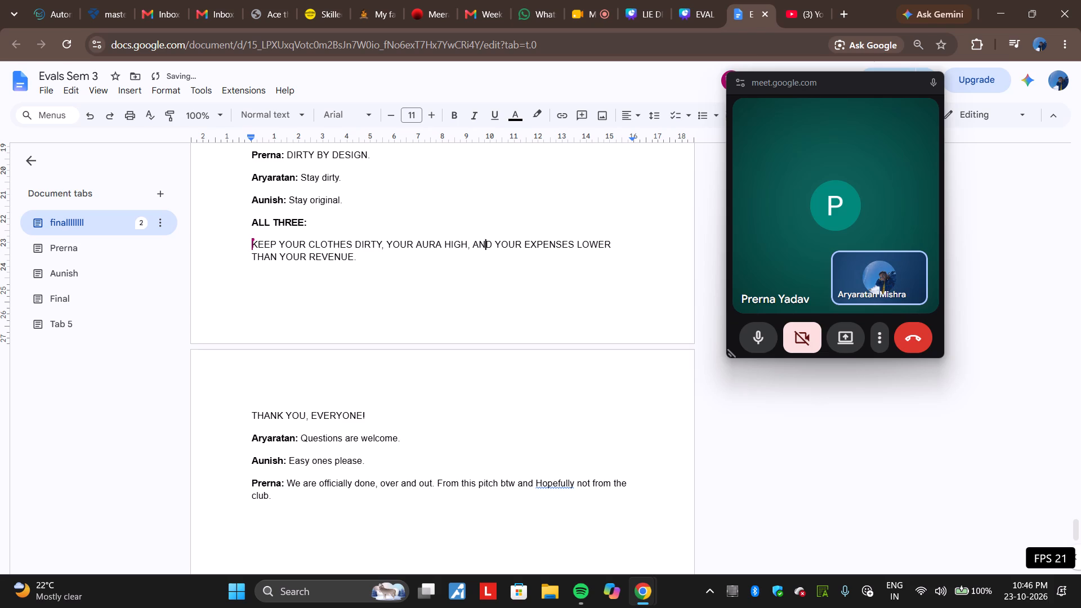
key("Right")
key("Right")
key("Right")
key("Right")
key("Right")
key("Right")
key("Right")
key("Right")
key("Right")
key("Right")
key("Right")
key("Right")
key("Right")
key("Right")
key("Right")
key("Right")
key("Right")
key("Right")
key("Right")
key("Right")
key("Right")
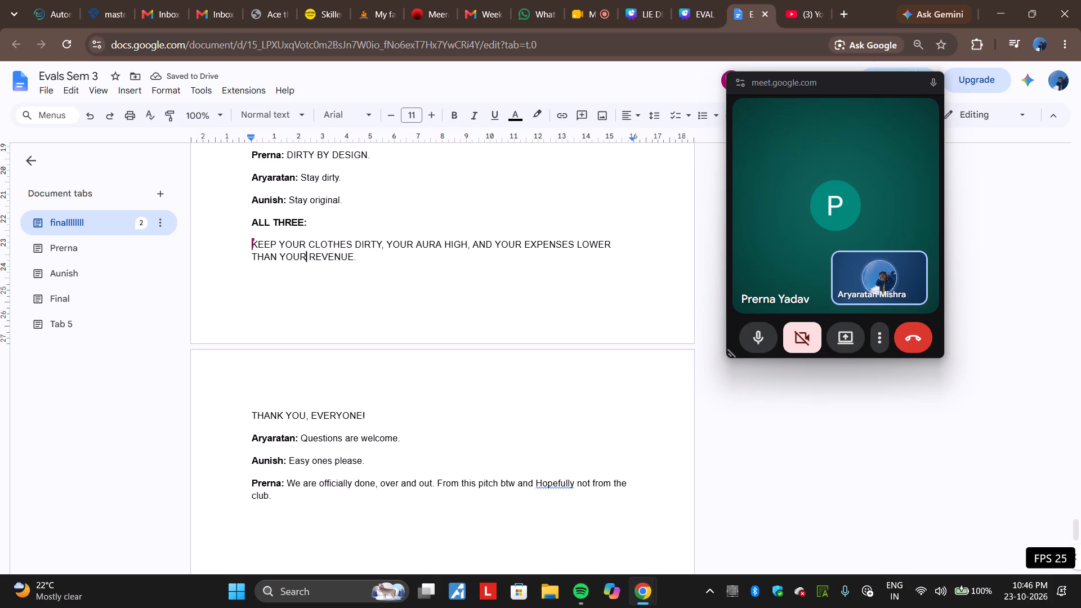
key("Right")
key("Right")
key("BackSpace")
key("BackSpace")
key("BackSpace")
key("BackSpace")
key("BackSpace")
key("BackSpace")
key("BackSpace")
key("BackSpace")
key("BackSpace")
key("BackSpace")
key("BackSpace")
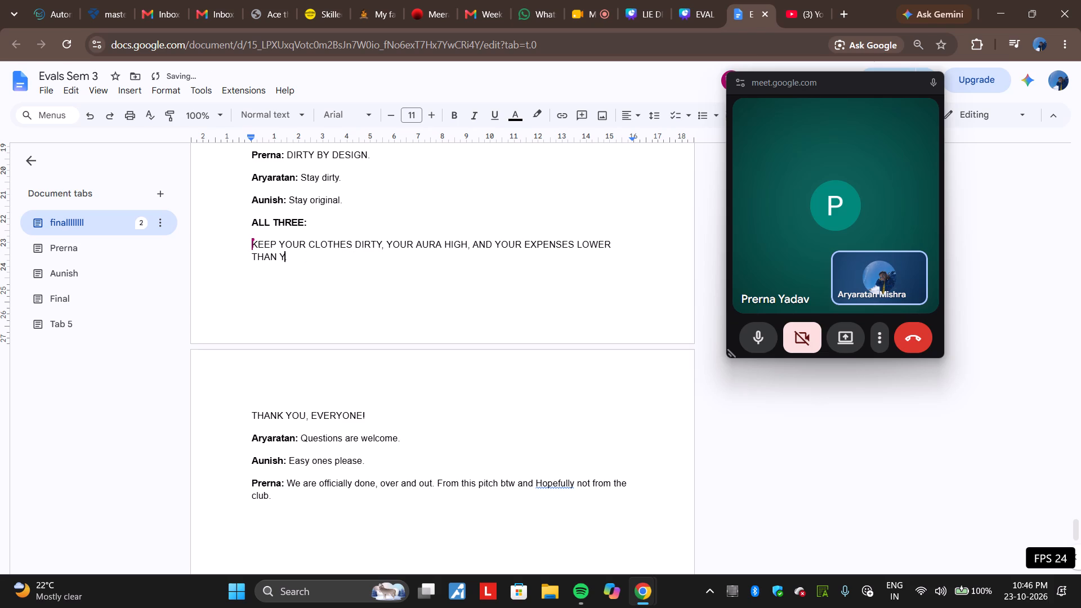
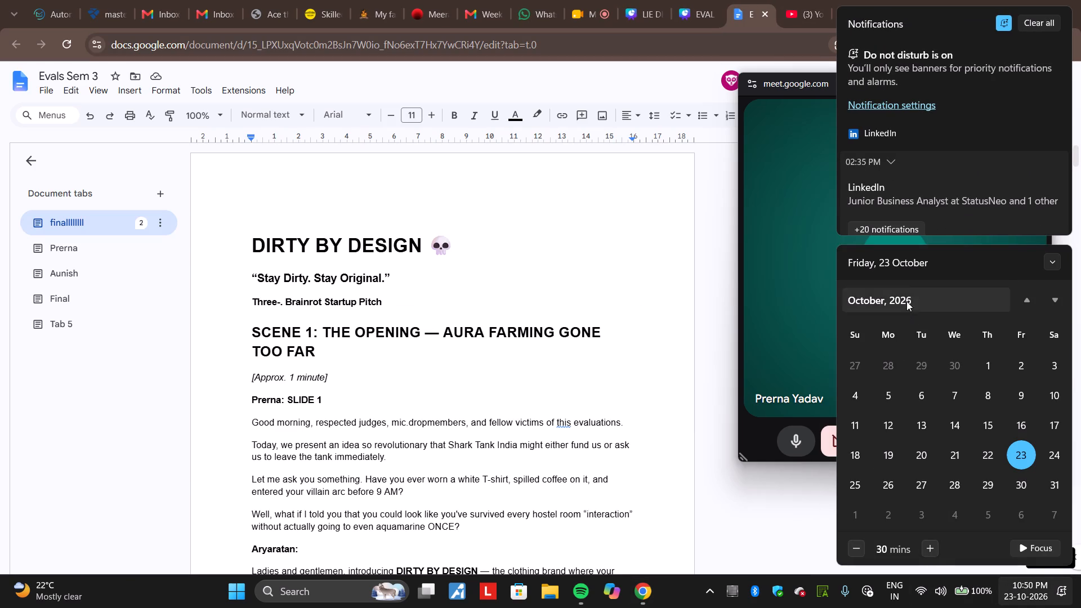
Dismiss the calendar and notifications flyout and search the computer for the "clock" app.
left_click(913, 261, "shift")
left_click(1027, 600, "shift")
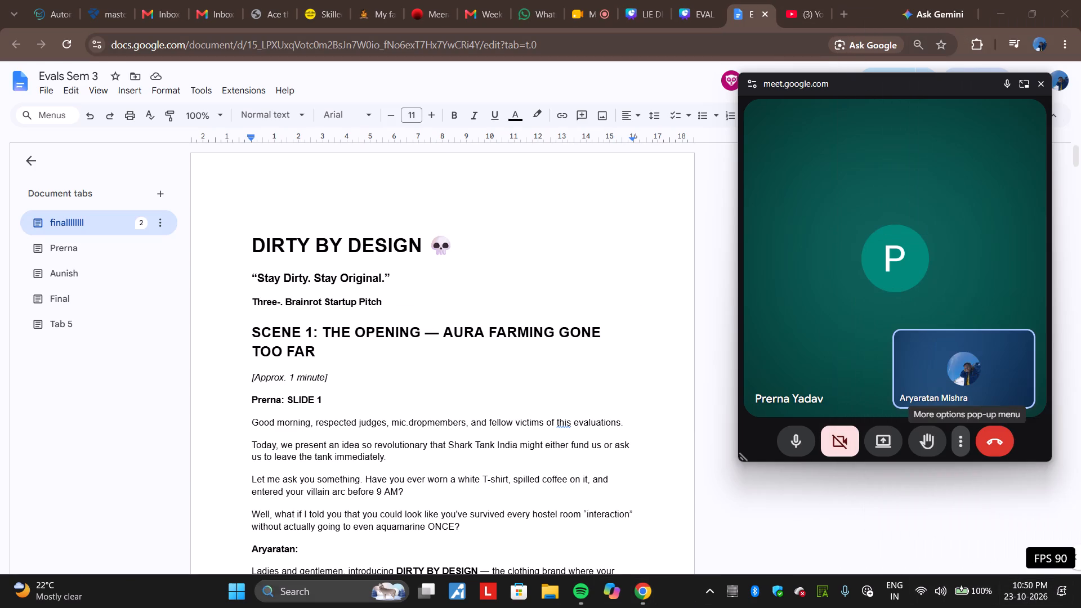
left_click(320, 597, "shift")
type("clock")
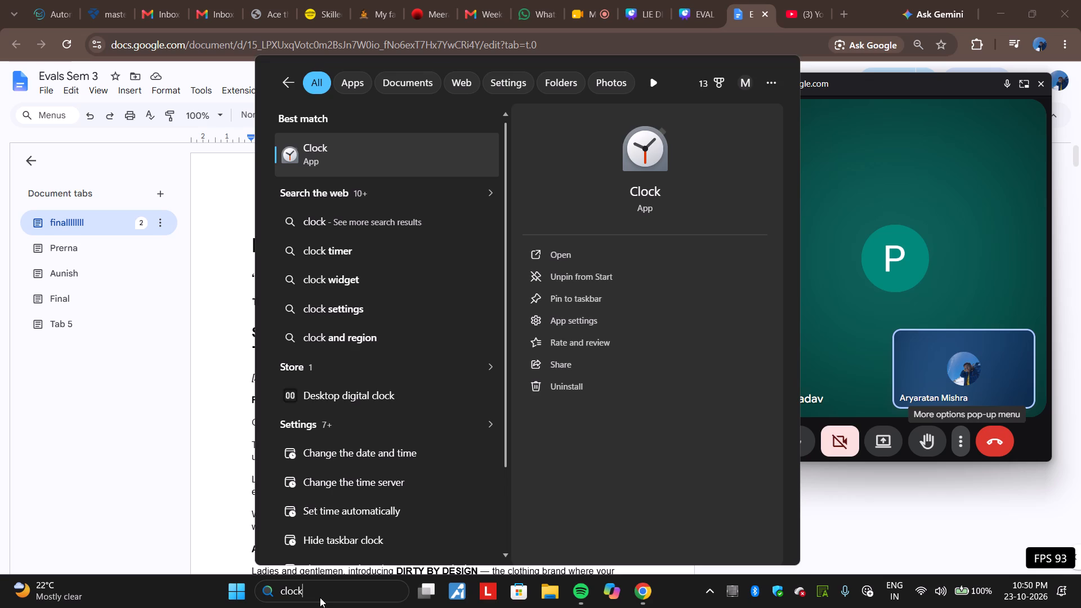
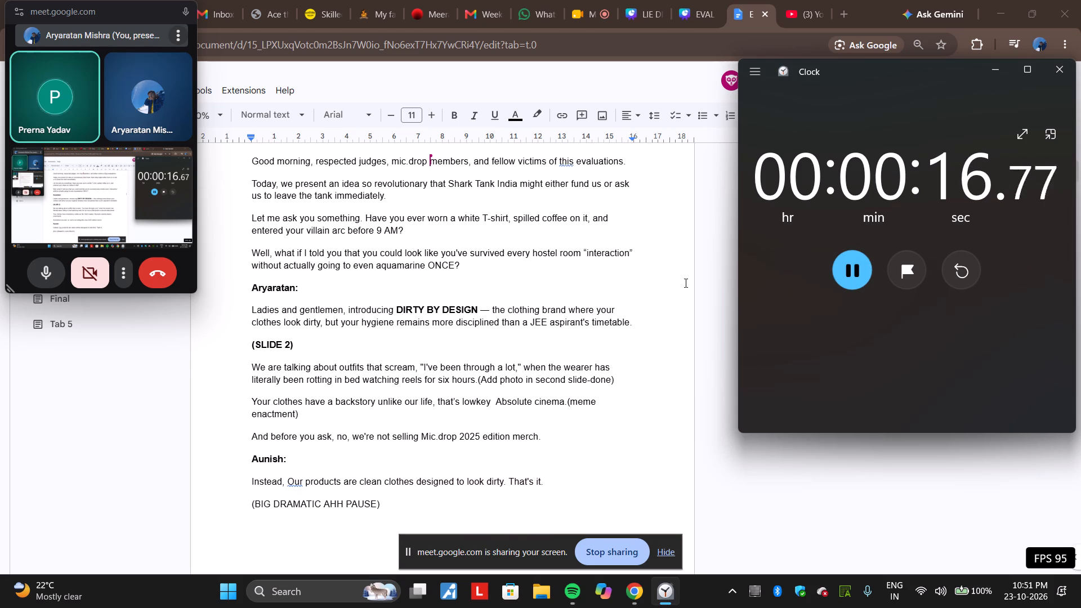
Read through the script's opening scene up to the "DIRTY BY DESIGN — STAY DIRTY. STAY ORIGINAL." line while the stopwatch runs.
scroll(685, 283, "down", 1, "shift")
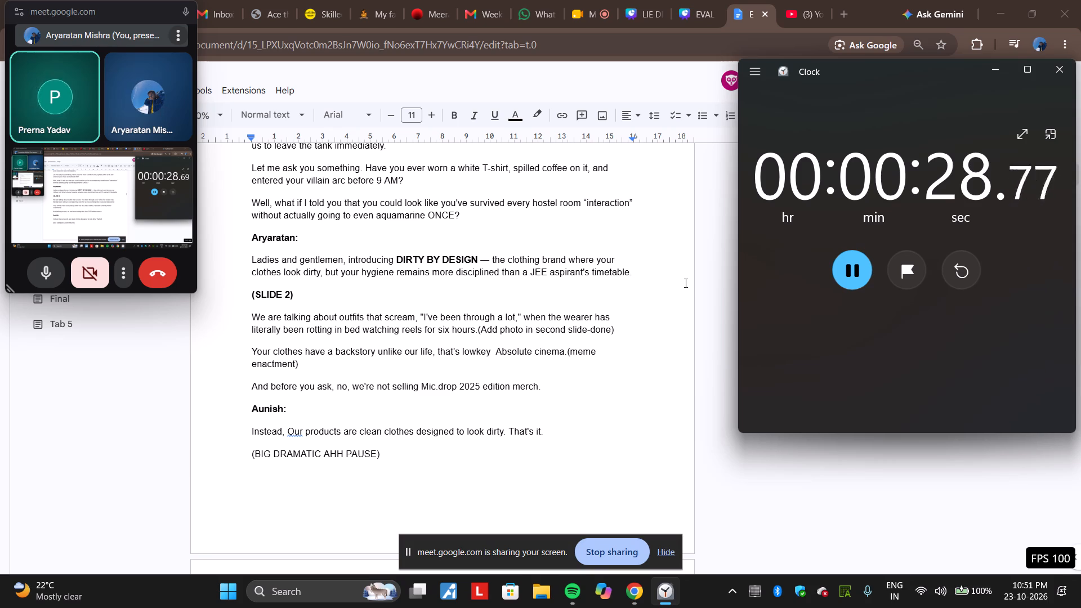
scroll(394, 222, "down", 1, "shift")
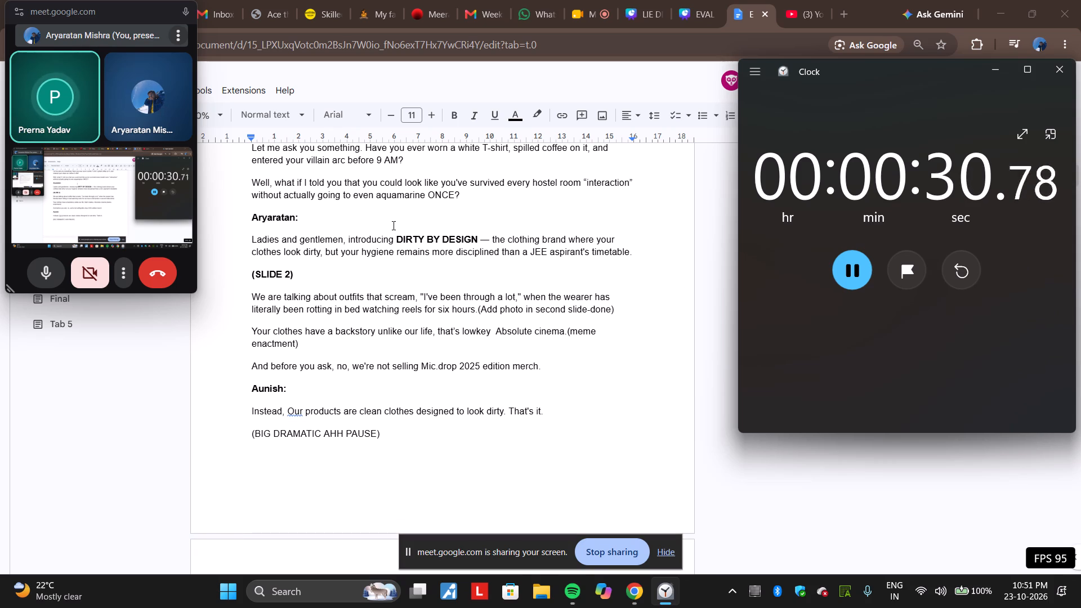
scroll(369, 265, "down", 1, "shift")
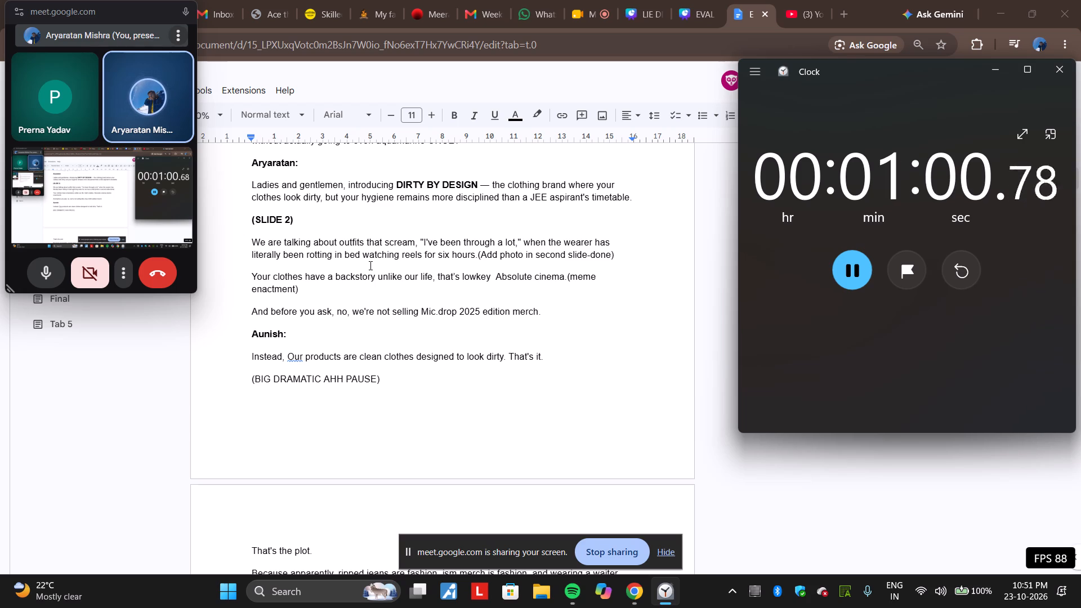
scroll(369, 265, "down", 2, "shift")
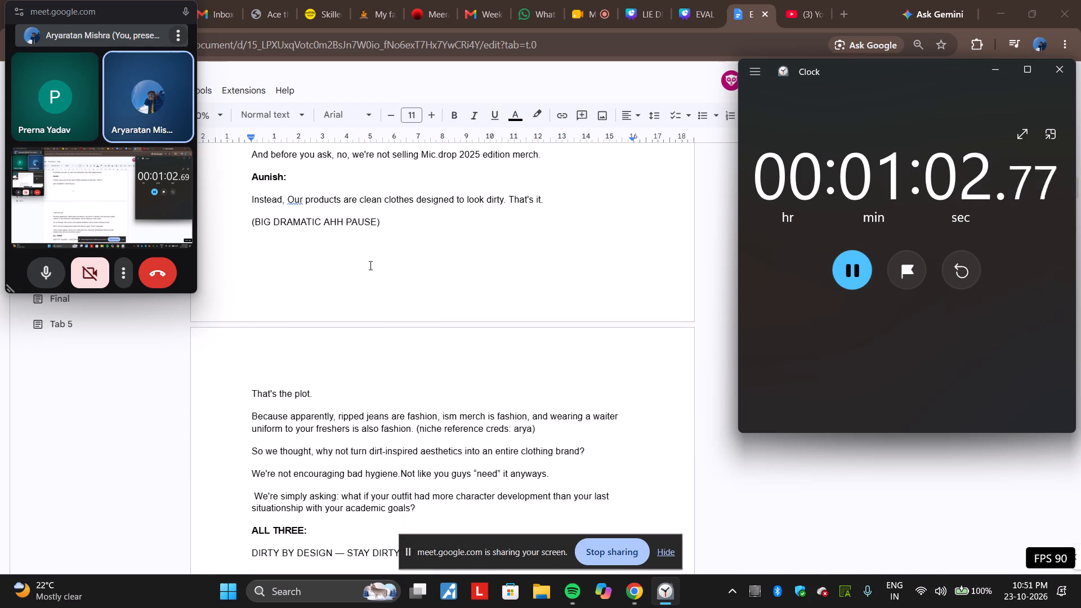
scroll(369, 265, "down", 1, "shift")
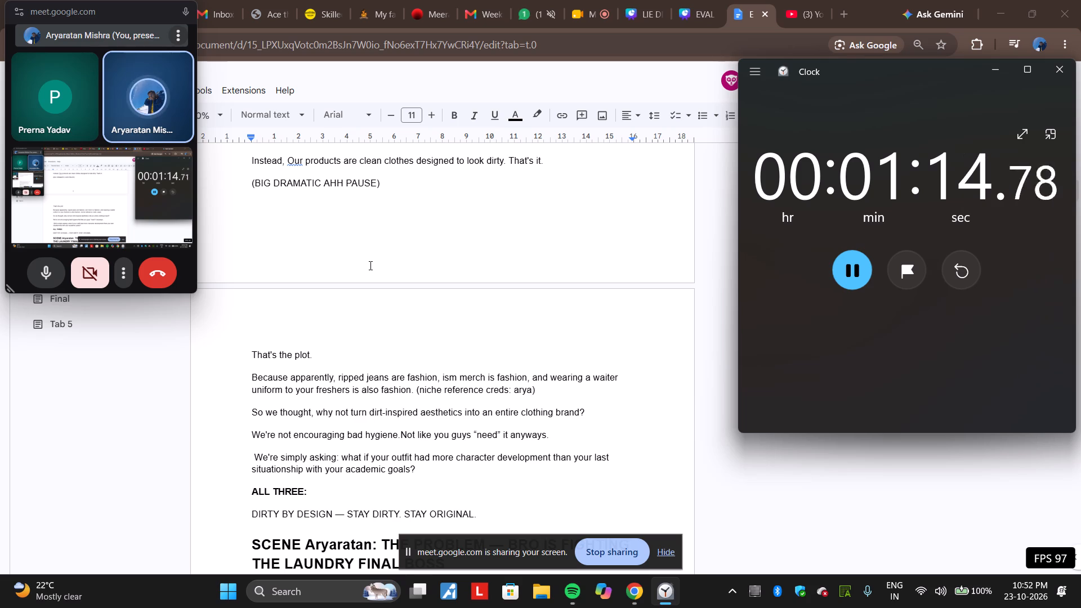
scroll(369, 265, "down", 2, "shift")
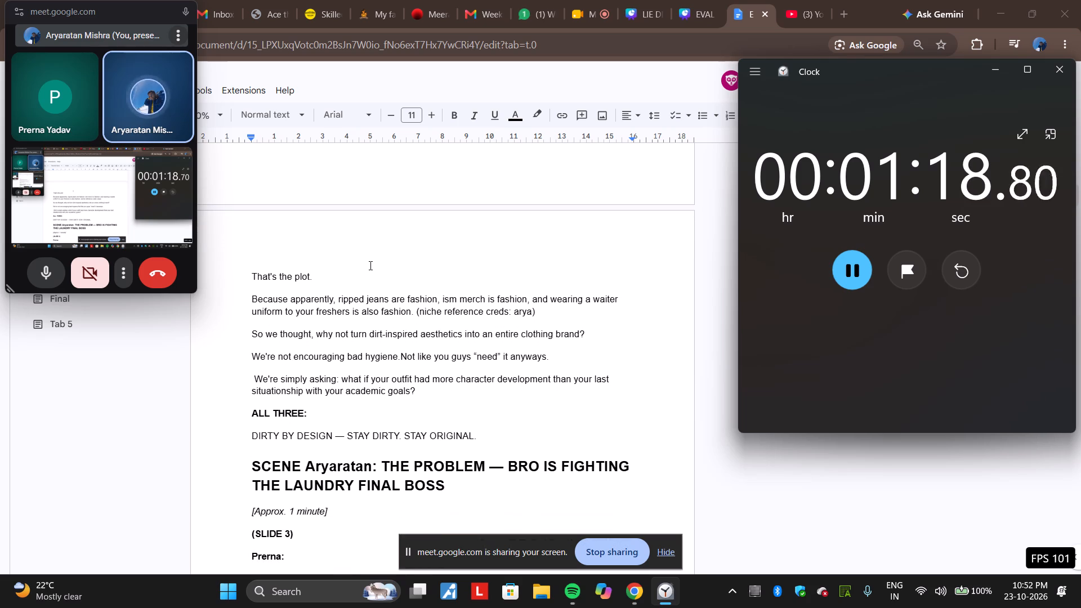
scroll(369, 265, "down", 1, "shift")
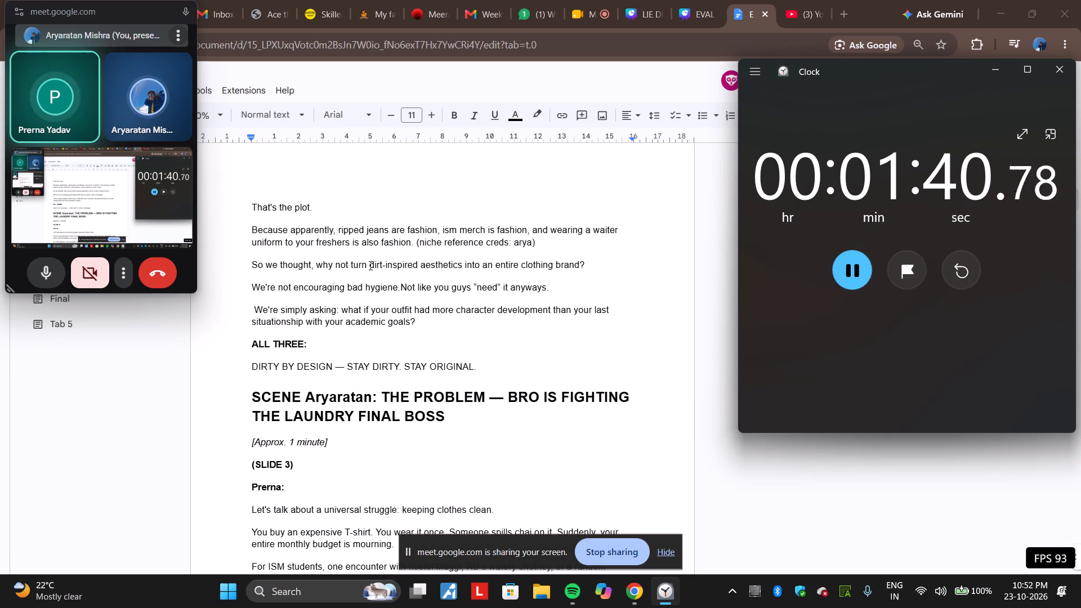
Read through "THE PROBLEM — BRO IS FIGHTING THE LAUNDRY FINAL BOSS" scene, down to the commented passage, against the running stopwatch.
scroll(369, 265, "down", 2, "shift")
scroll(282, 397, "down", 1, "shift")
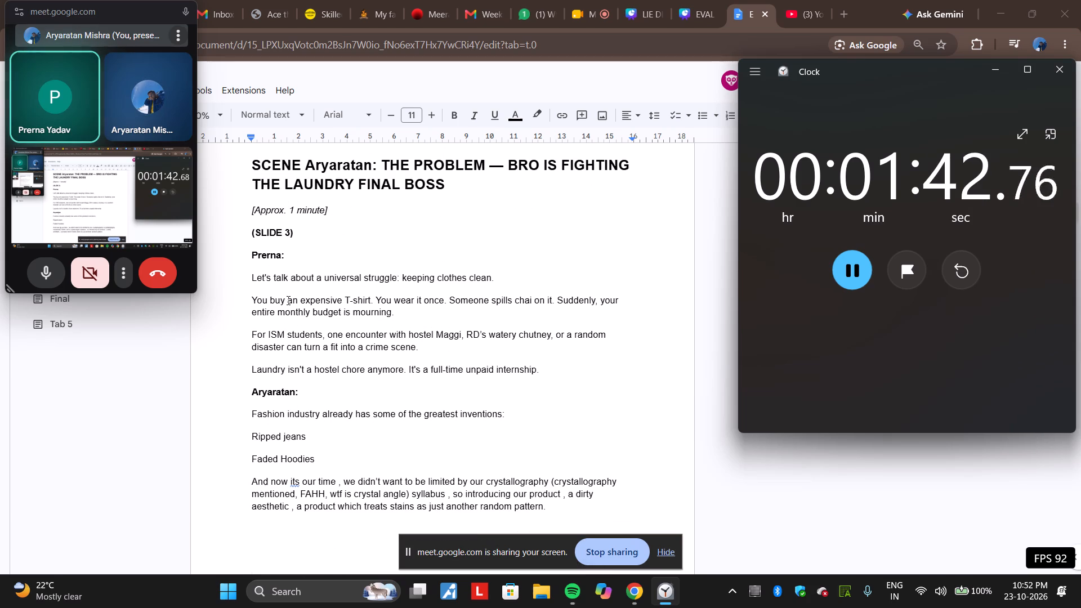
scroll(235, 272, "down", 1, "shift")
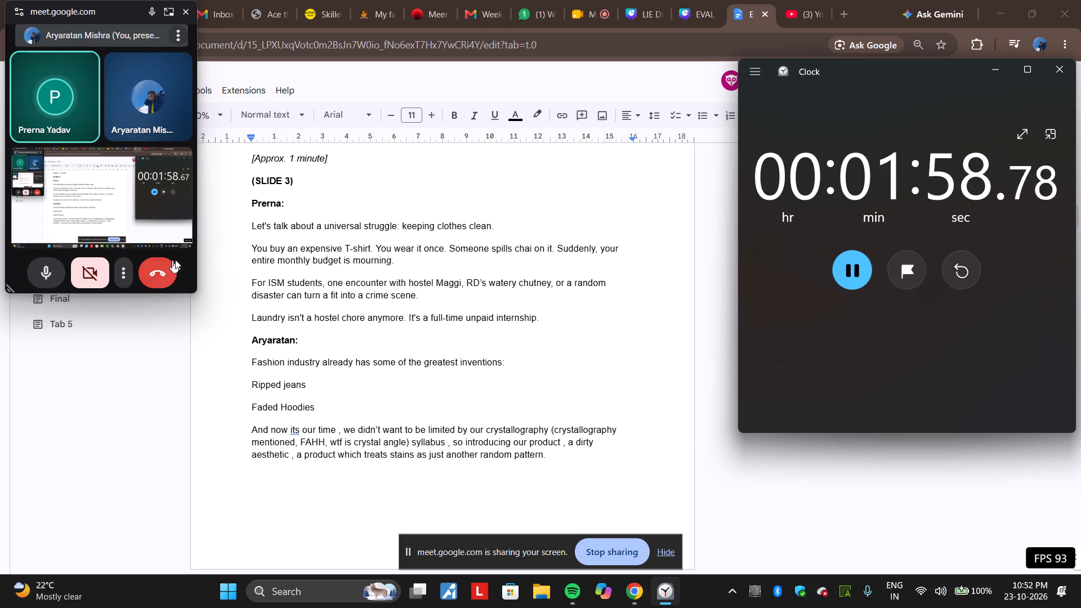
scroll(244, 275, "down", 2, "shift")
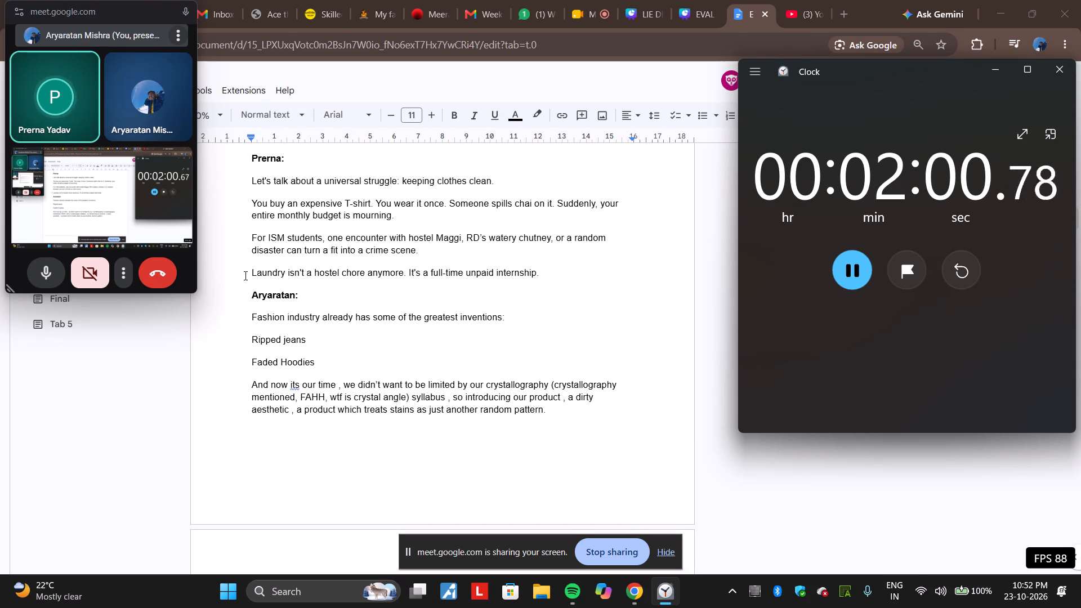
scroll(244, 275, "down", 3, "shift")
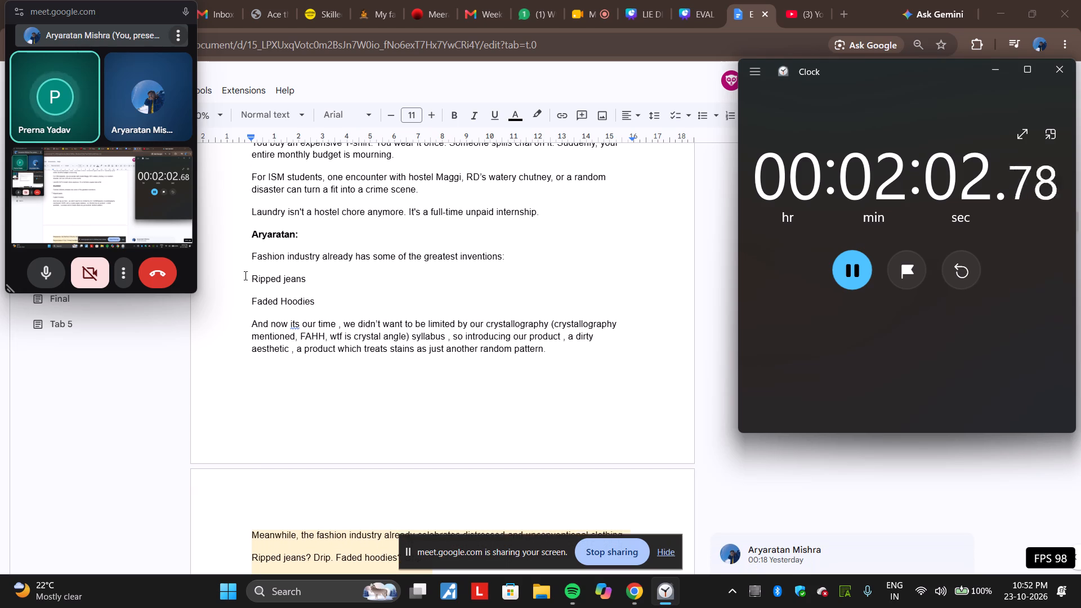
scroll(244, 275, "down", 3, "shift")
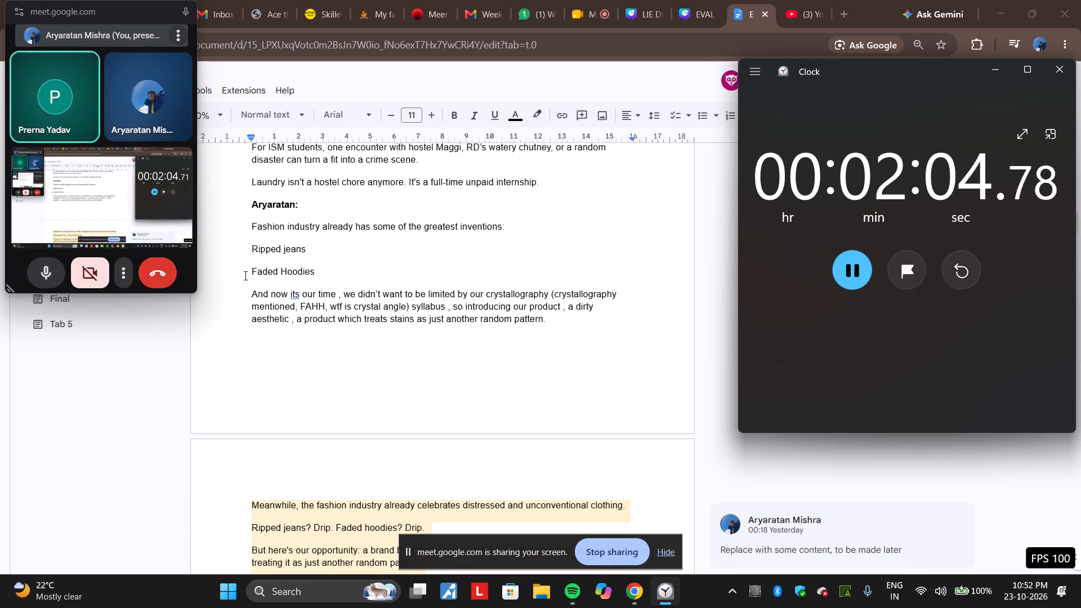
scroll(244, 275, "down", 3, "shift")
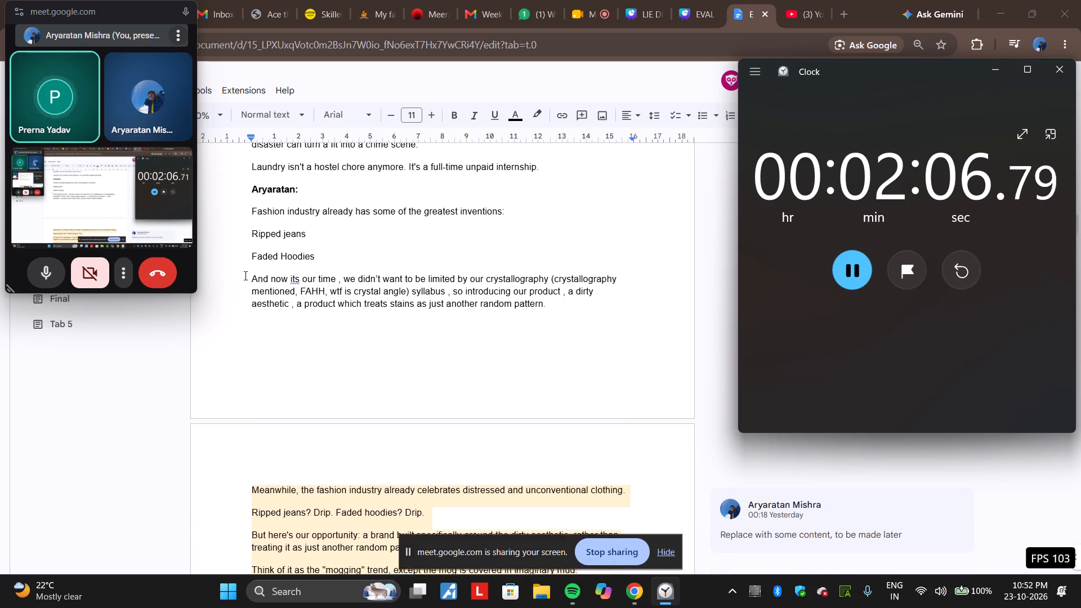
scroll(244, 275, "down", 2, "shift")
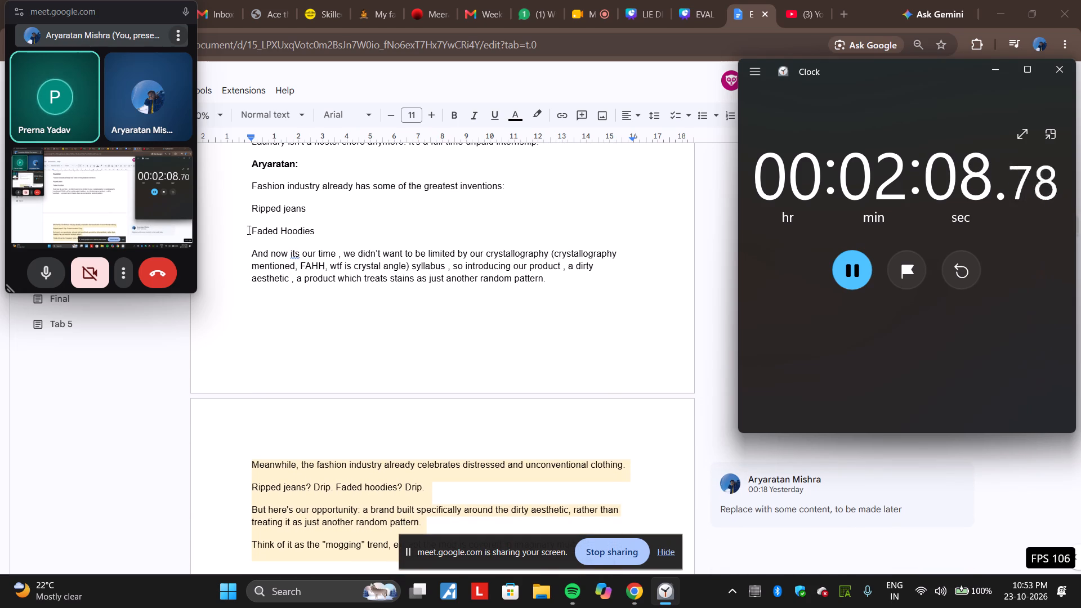
scroll(242, 200, "down", 1, "shift")
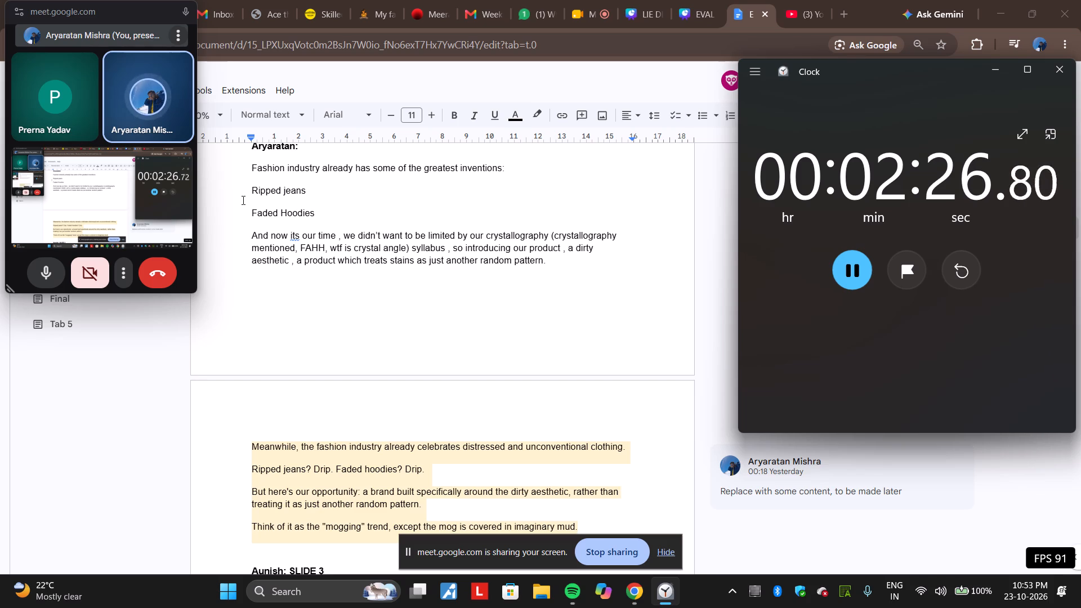
scroll(242, 200, "down", 2, "shift")
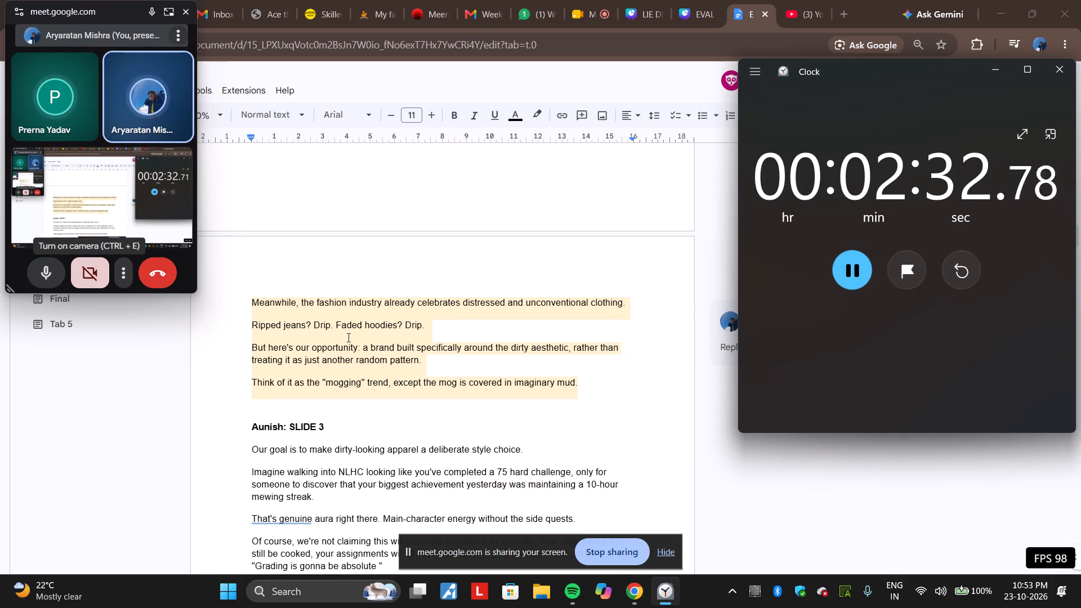
Pause the stopwatch.
key("space")
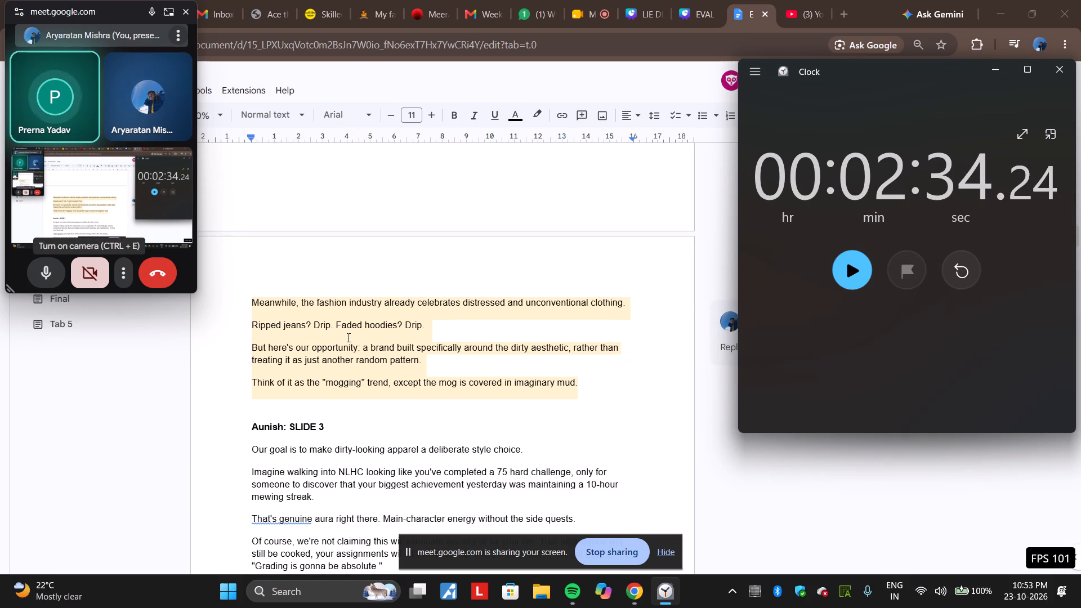
Point out the commented passage from "Meanwhile, the fashion industry" to "imaginary mud" by selecting it, leaving the text unedited.
scroll(435, 187, "left", 2, "shift")
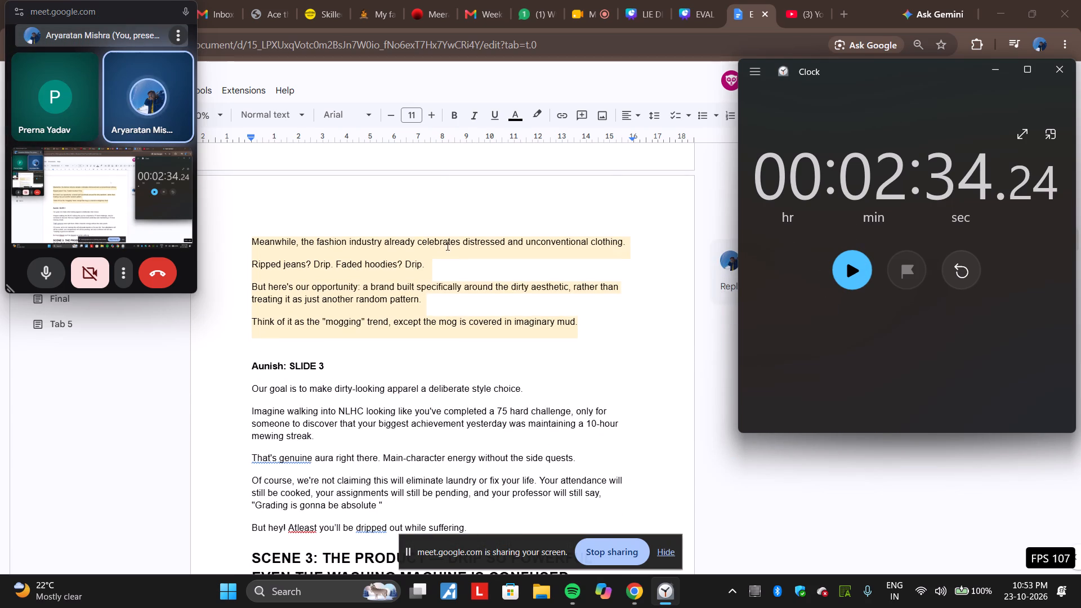
left_click_drag(587, 320, 538, 315, "shift")
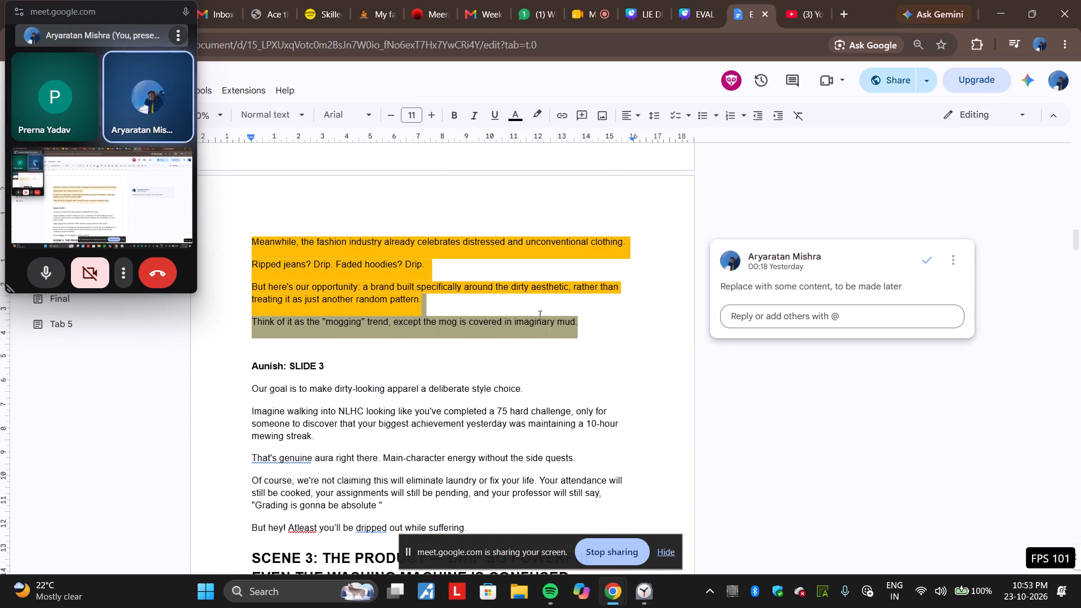
left_click_drag(538, 315, 256, 239, "shift")
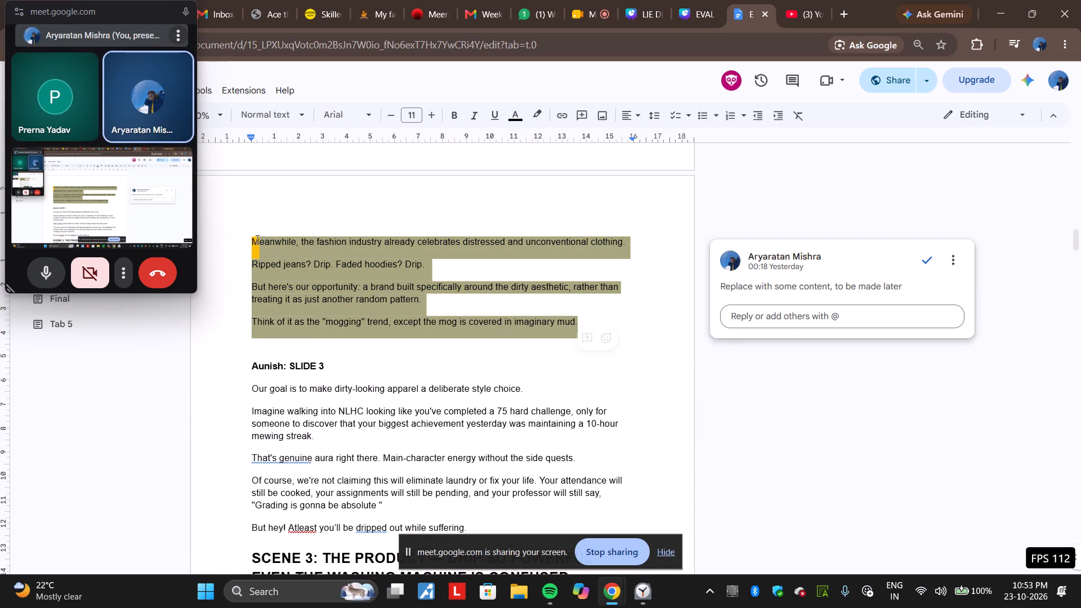
scroll(256, 239, "up", 2, "shift")
left_click_drag(241, 347, 575, 435, "shift")
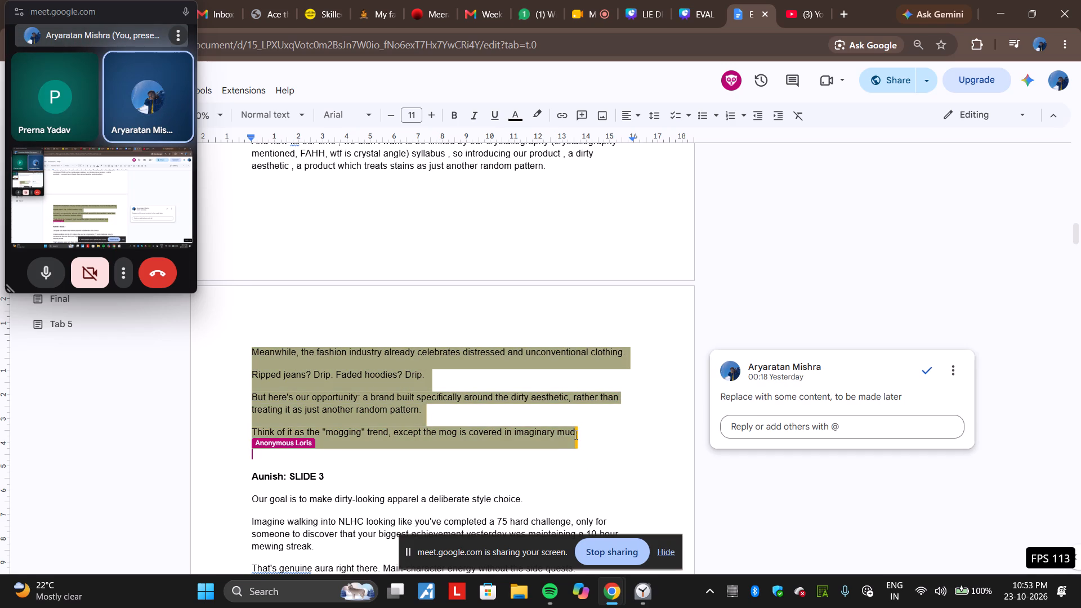
right_click(579, 431, "shift")
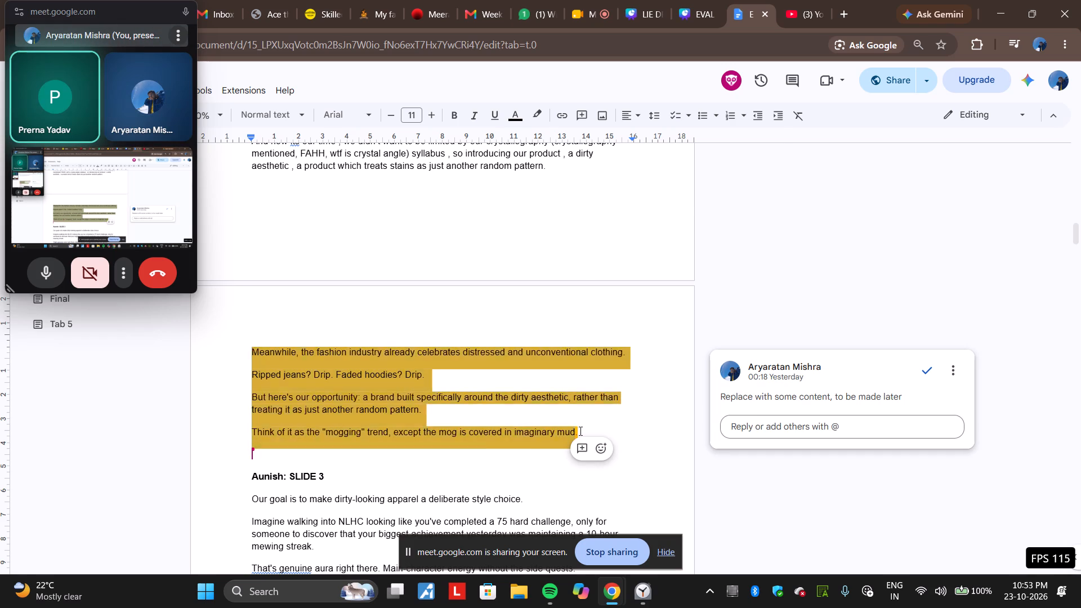
left_click(606, 459, "shift")
scroll(606, 459, "down", 1, "shift")
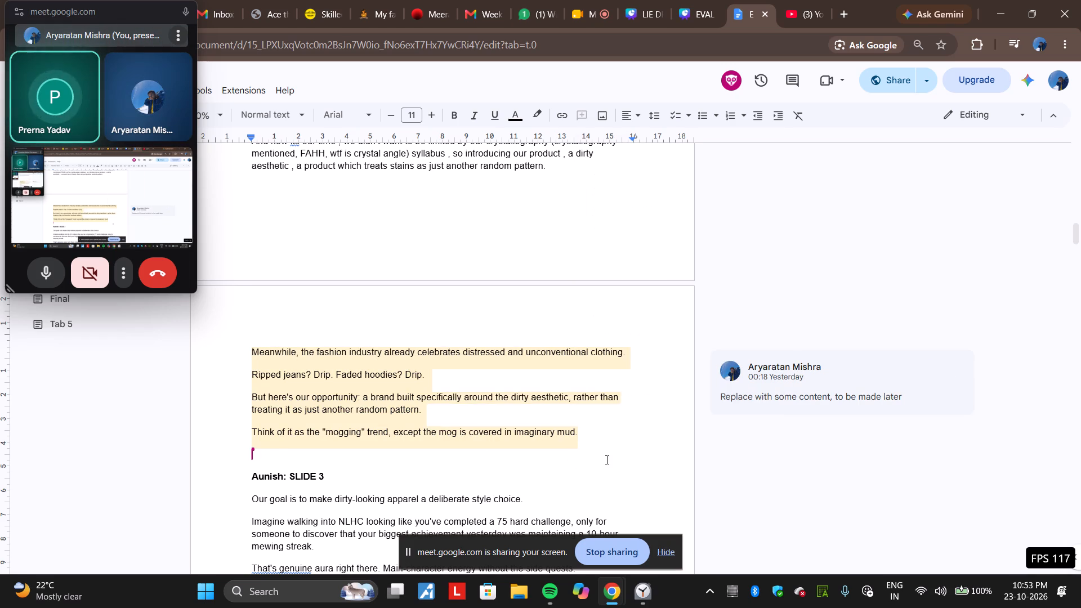
scroll(606, 459, "down", 1, "shift")
Bring the Clock app back over the script and resume the stopwatch with the Aunish: SLIDE 3 section in view.
left_click(651, 607, "shift")
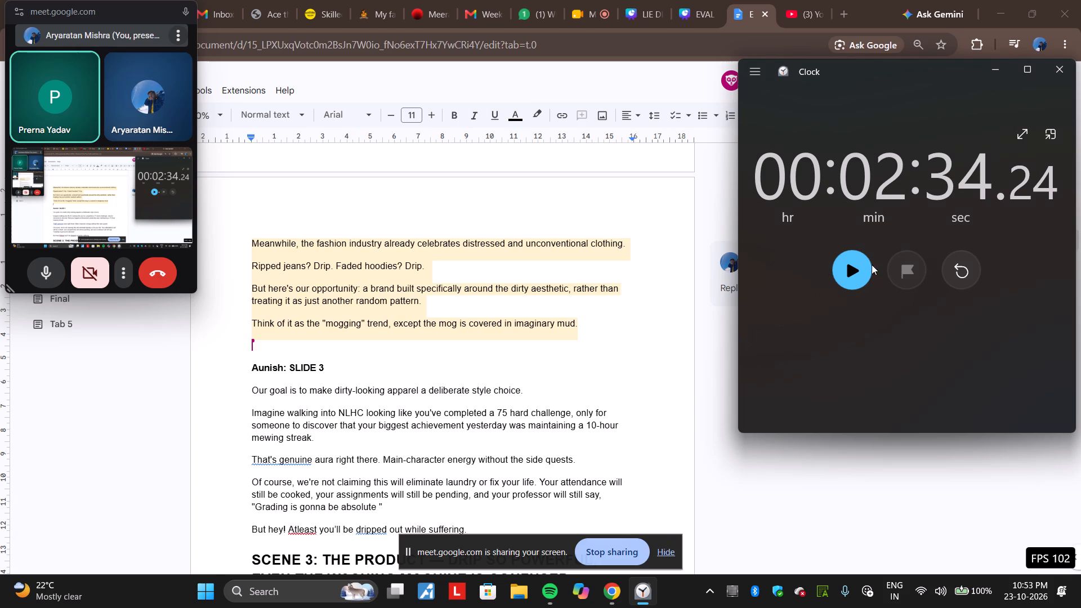
scroll(477, 347, "down", 2, "shift")
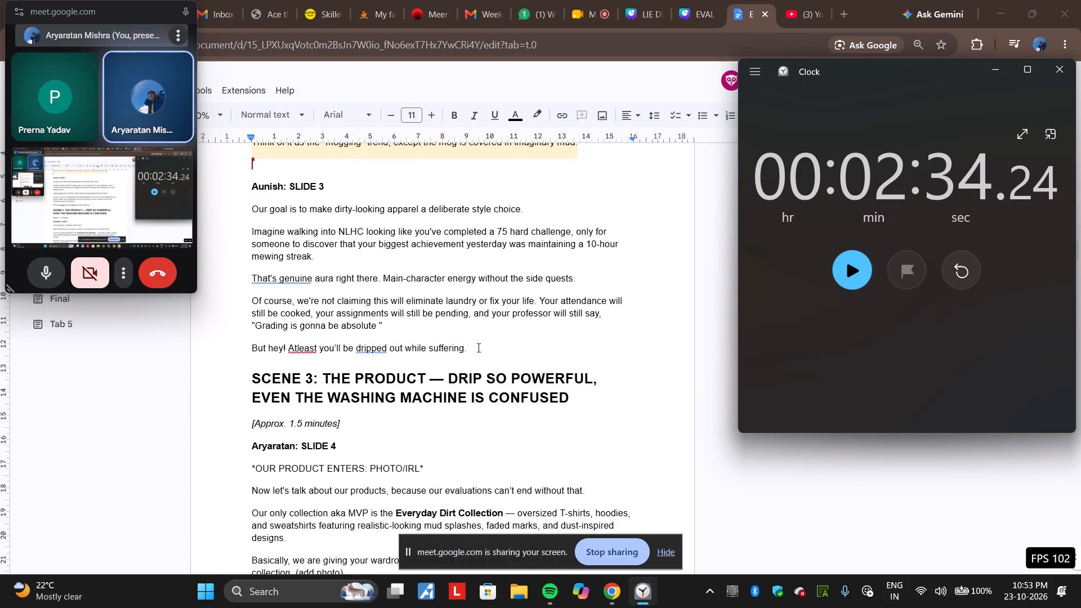
left_click(848, 265, "shift")
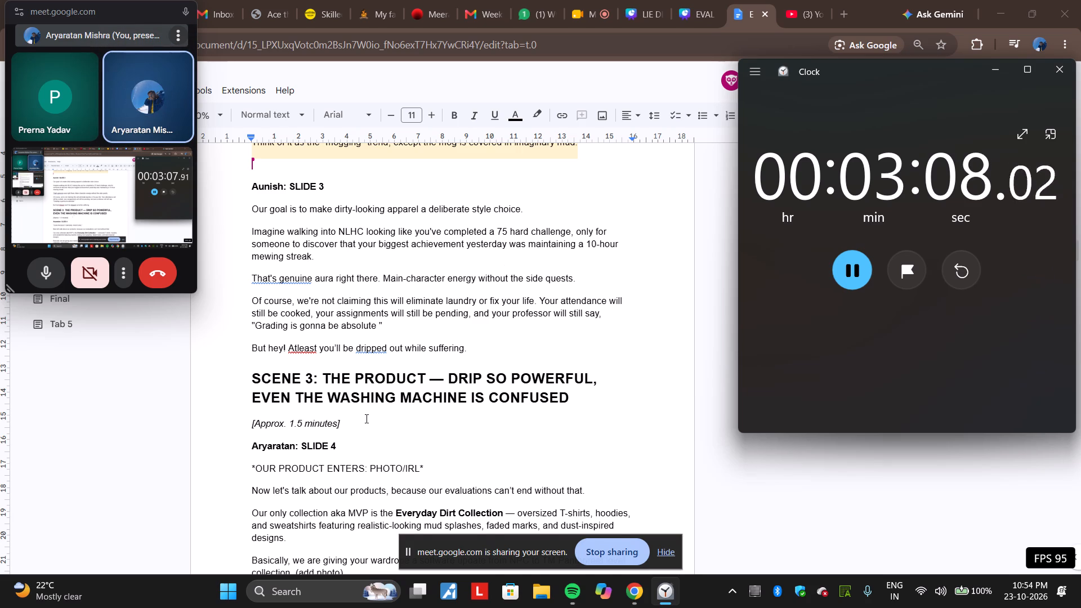
Read through the rest of the Slide 3 section and the "THE PRODUCT" scene, from Slide 4 to Slide 6, against the running stopwatch.
scroll(365, 418, "down", 3, "shift")
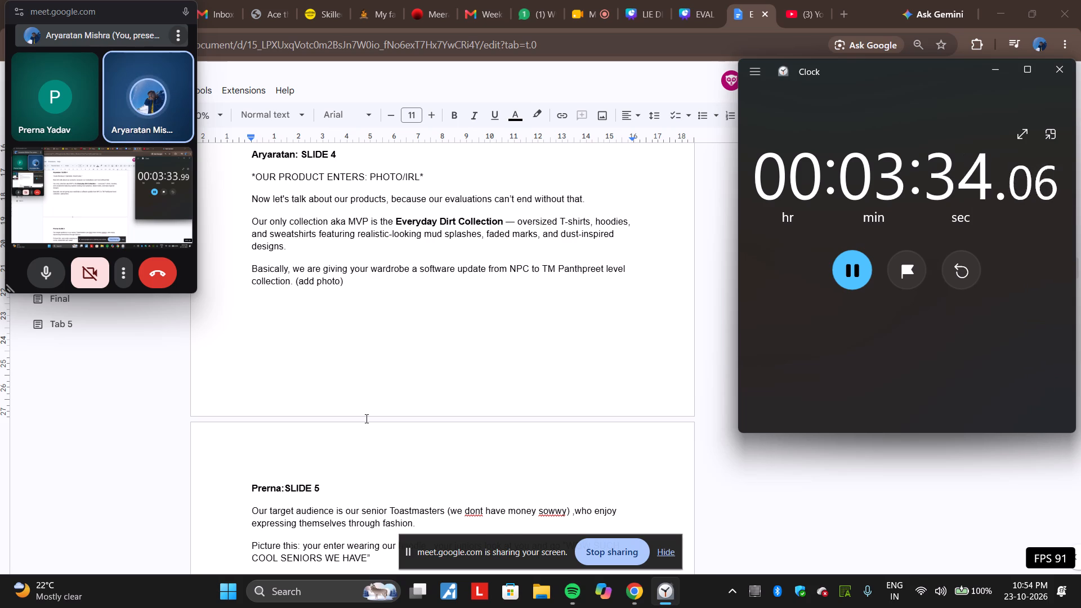
scroll(365, 418, "down", 5, "shift")
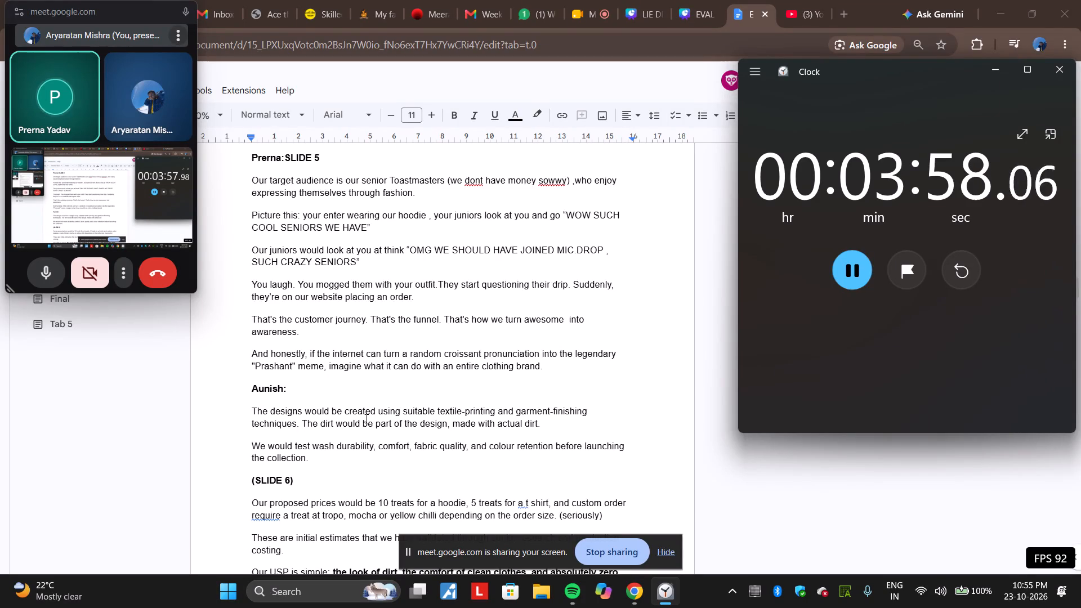
scroll(365, 418, "down", 1, "shift")
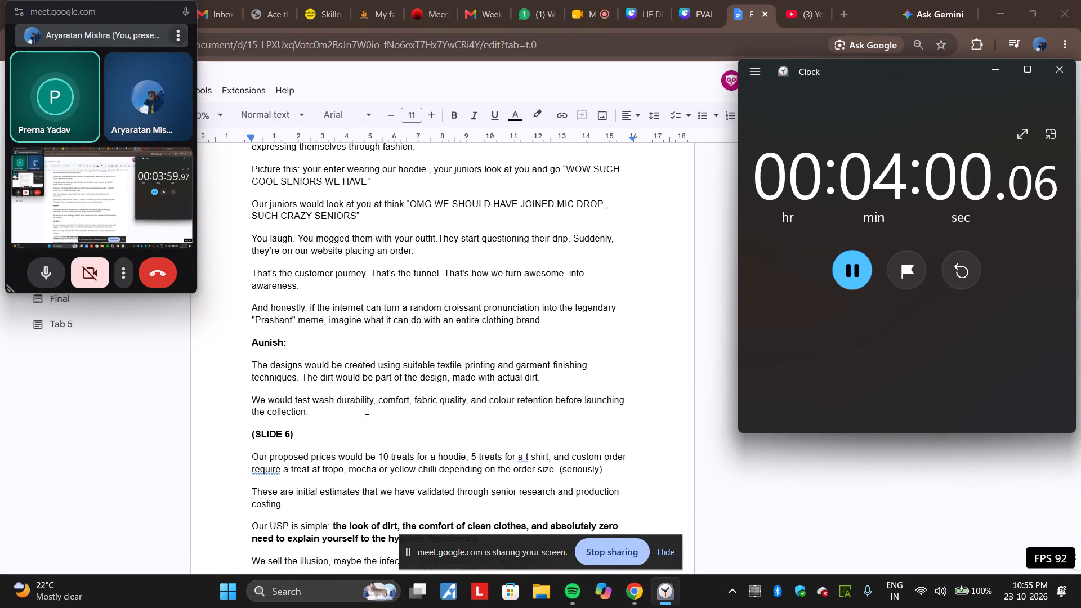
scroll(365, 418, "down", 3, "shift")
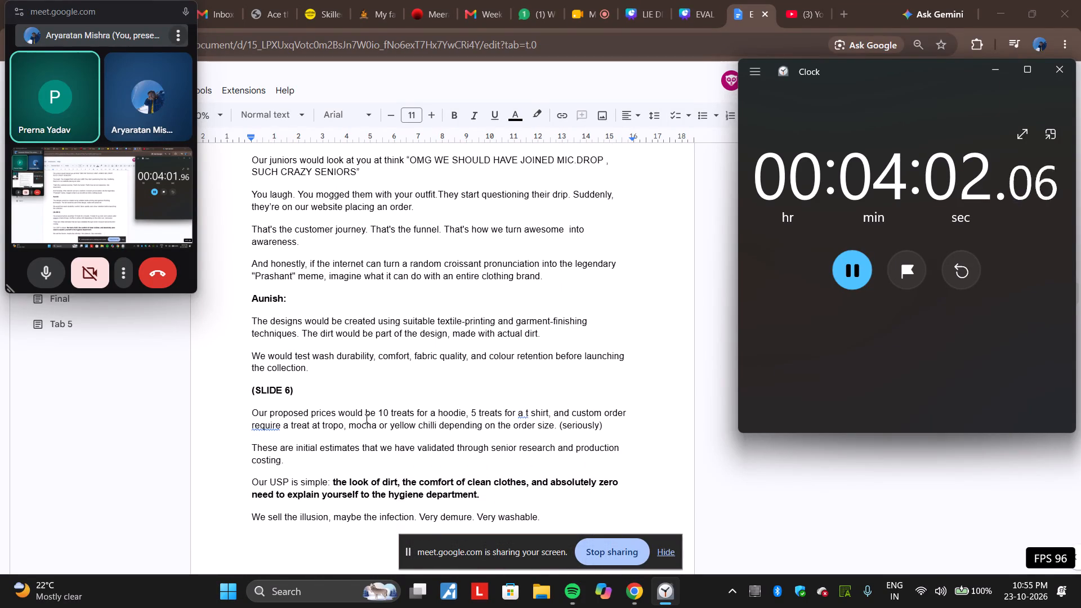
scroll(265, 317, "down", 2, "shift")
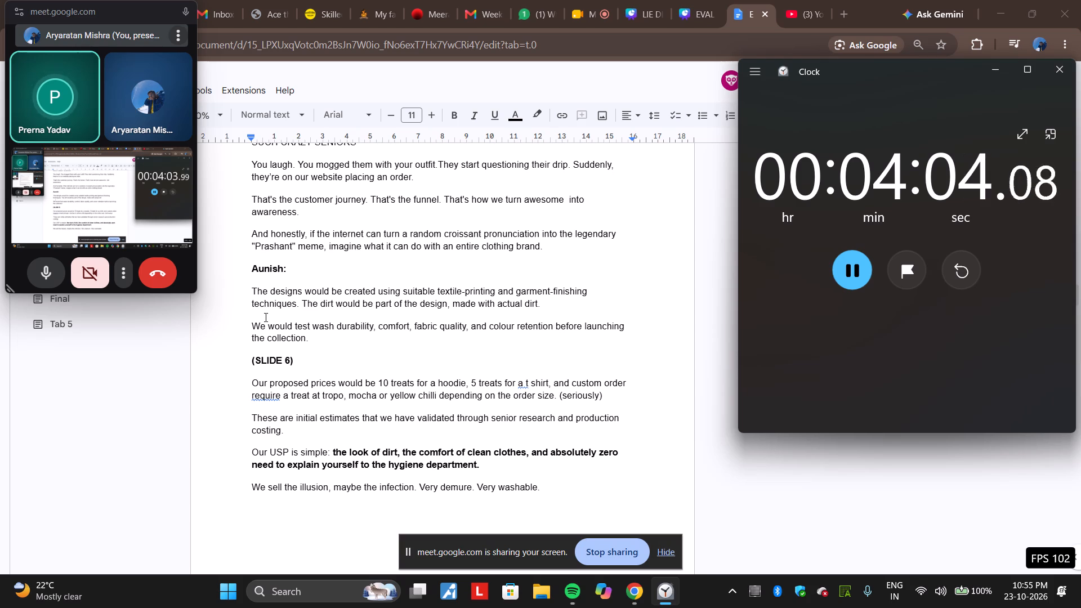
scroll(265, 317, "down", 1, "shift")
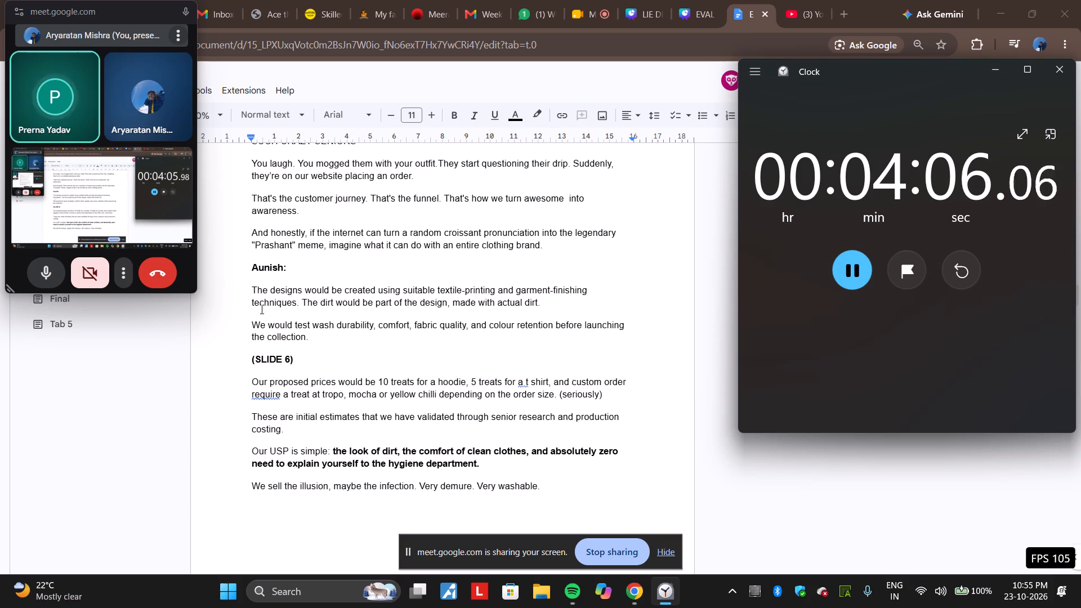
scroll(236, 348, "down", 1, "shift")
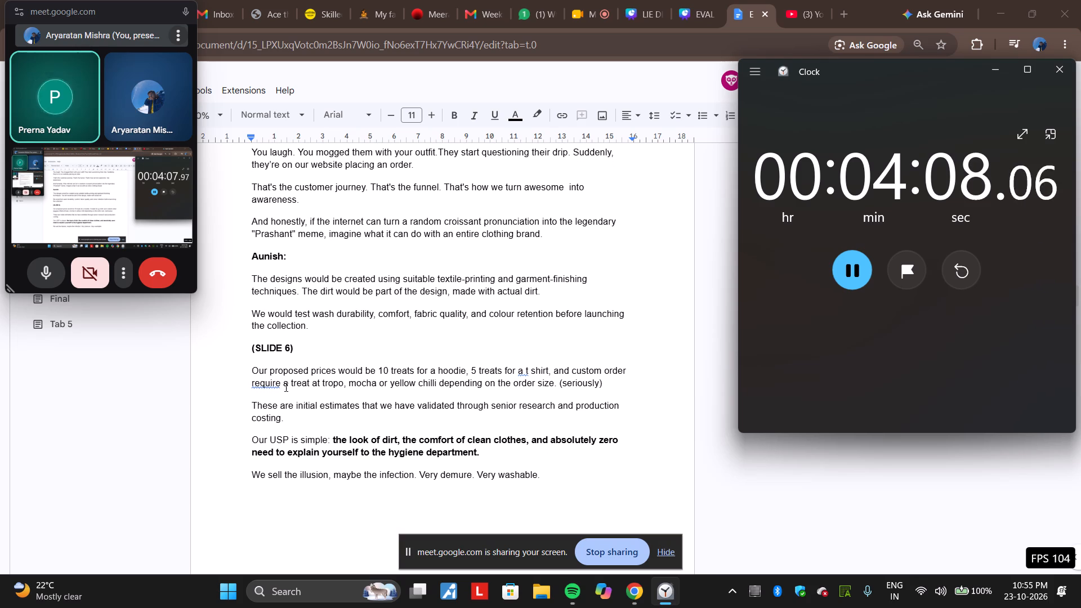
scroll(252, 345, "down", 2, "shift")
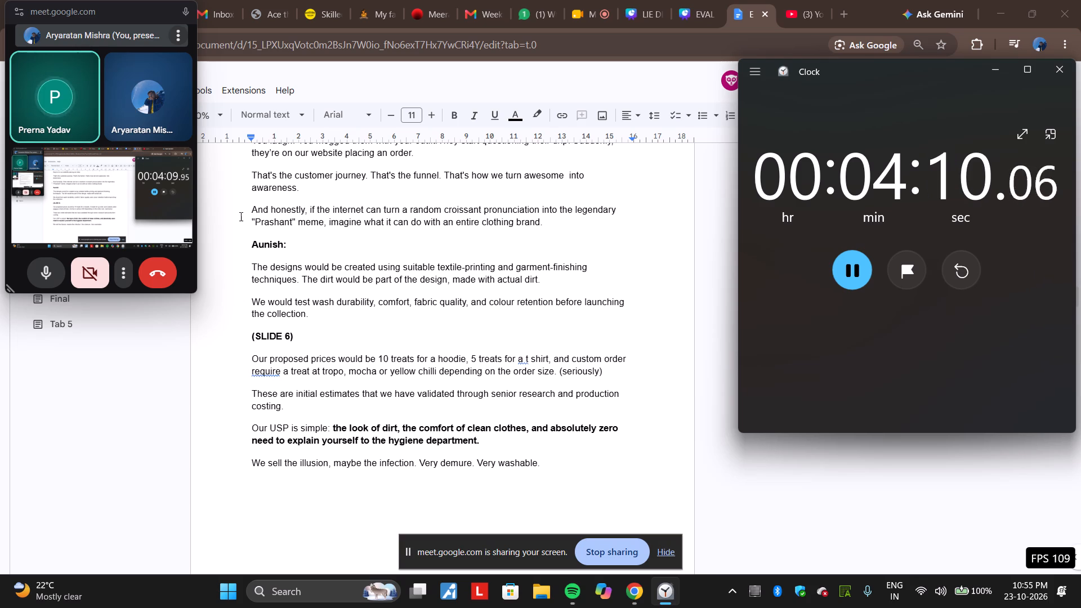
scroll(234, 254, "down", 1, "shift")
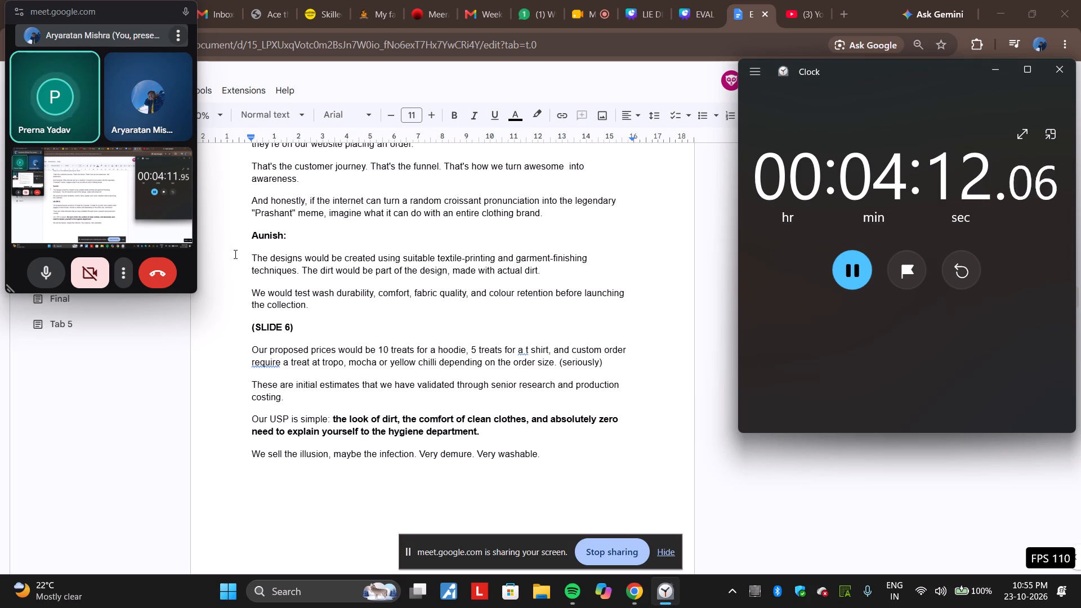
scroll(226, 298, "down", 1, "shift")
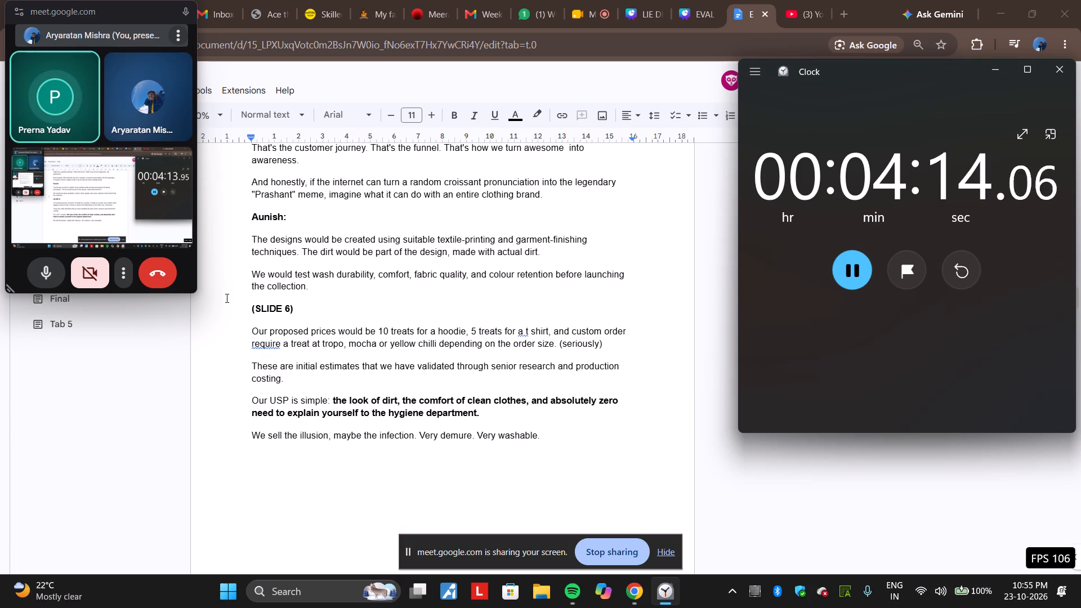
scroll(226, 298, "down", 1, "shift")
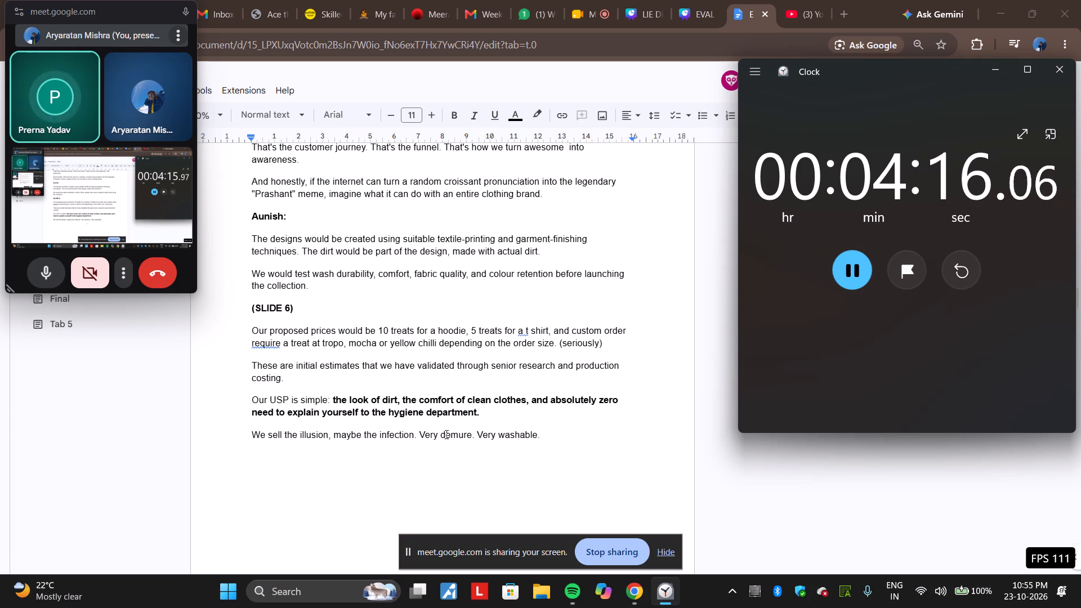
scroll(566, 315, "down", 1, "shift")
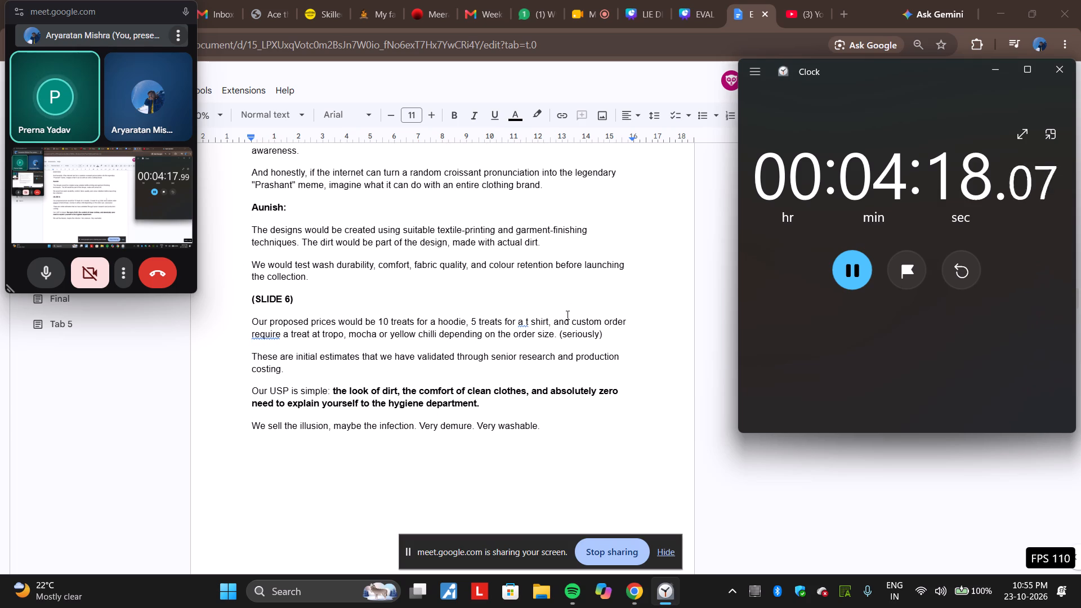
scroll(566, 315, "down", 3, "shift")
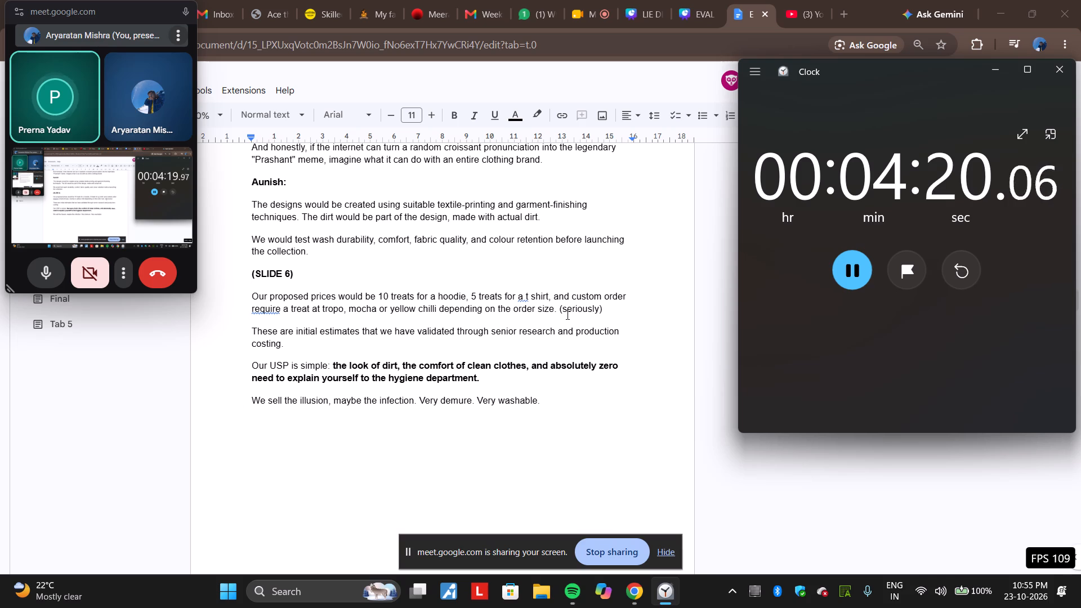
scroll(566, 315, "down", 1, "shift")
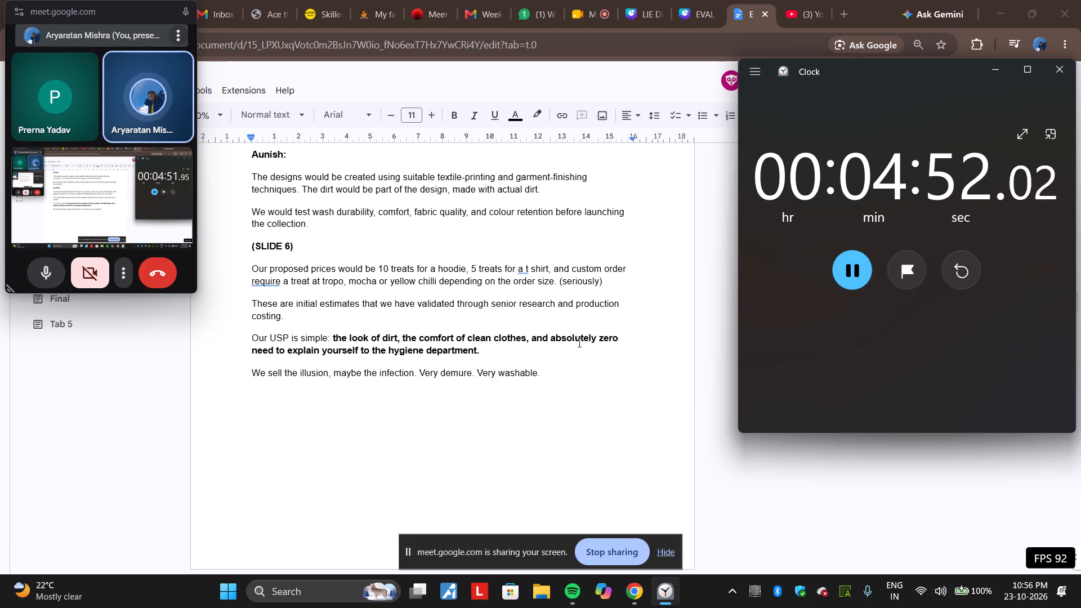
scroll(567, 333, "down", 1, "shift")
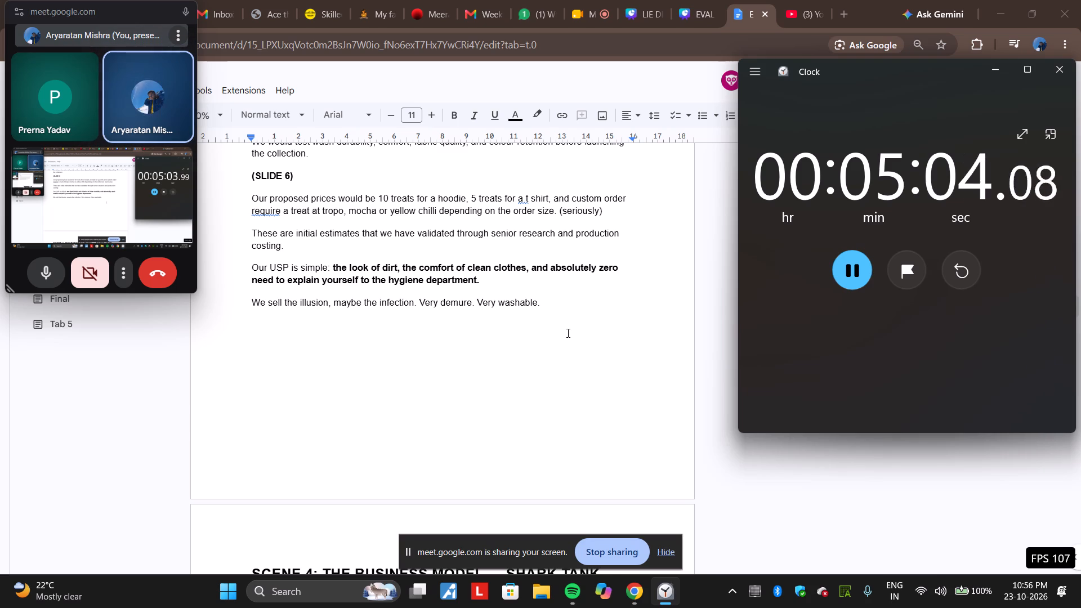
Read through "SCENE 4: THE BUSINESS MODEL — SHARK TANK INDIA: BRAINROT EDITION", including the Slide 7 equal share passage, against the running stopwatch.
scroll(567, 333, "down", 1, "shift")
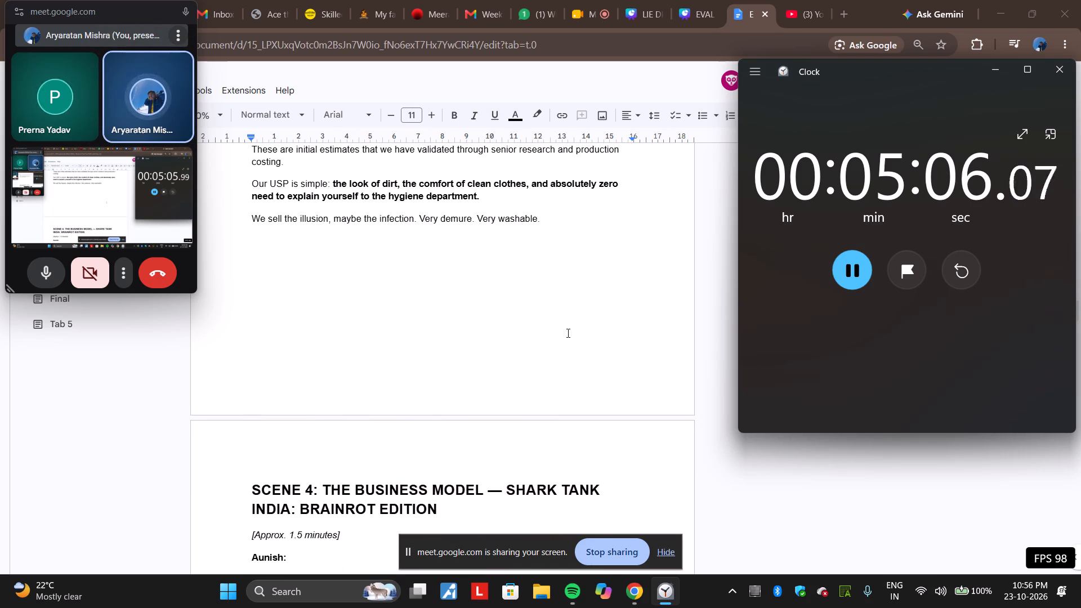
scroll(567, 333, "down", 2, "shift")
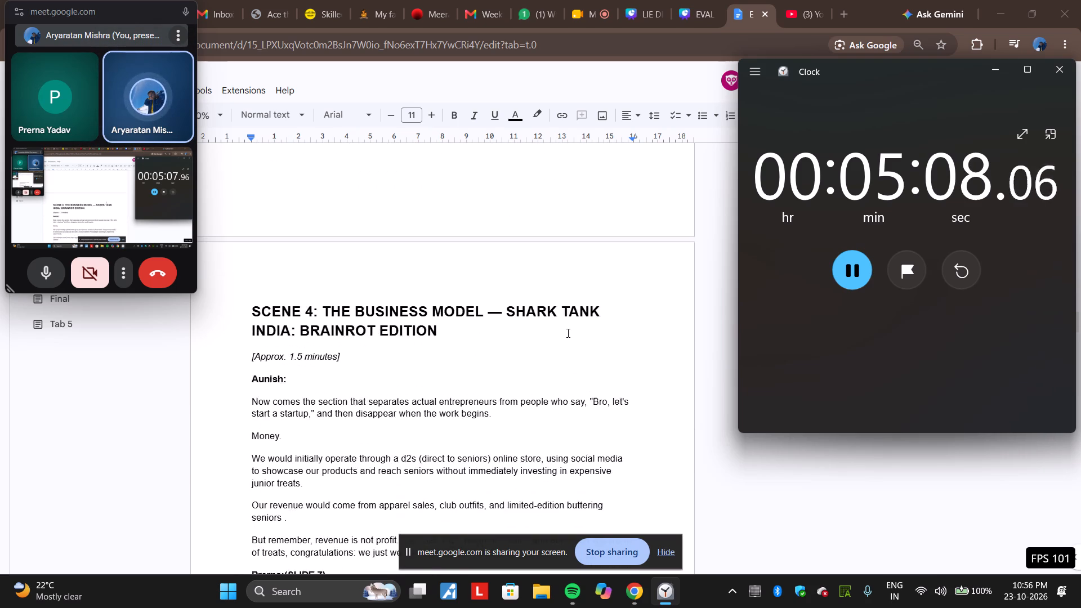
scroll(567, 333, "down", 5, "shift")
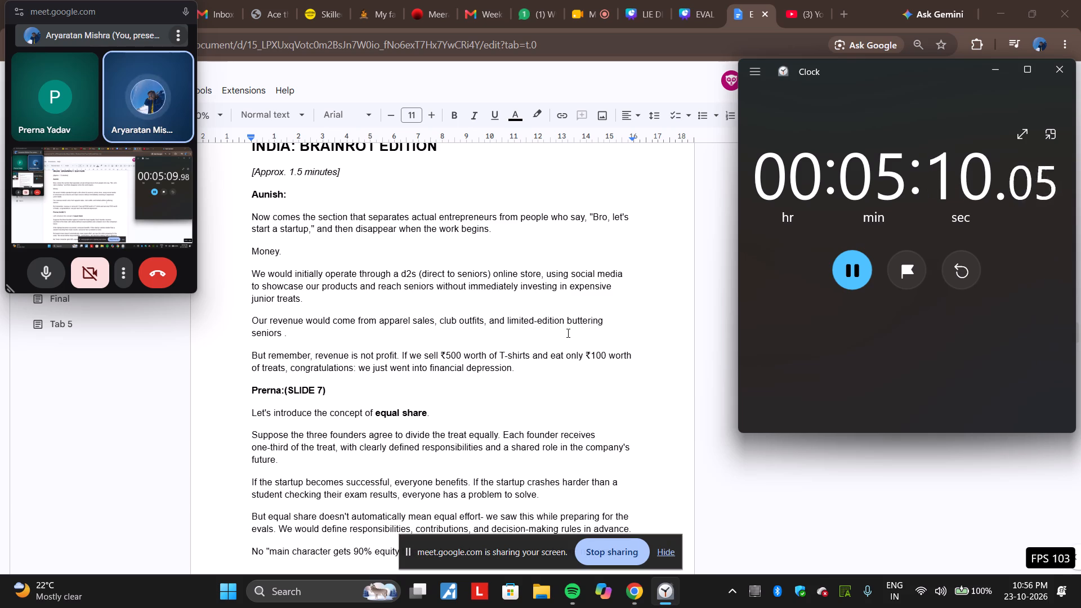
scroll(567, 333, "down", 1, "shift")
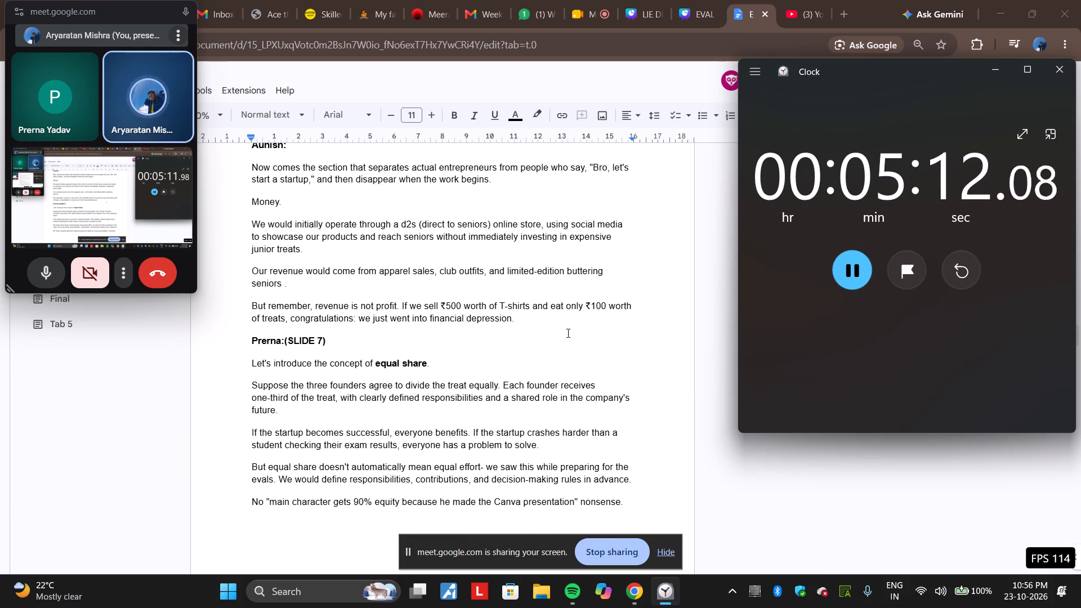
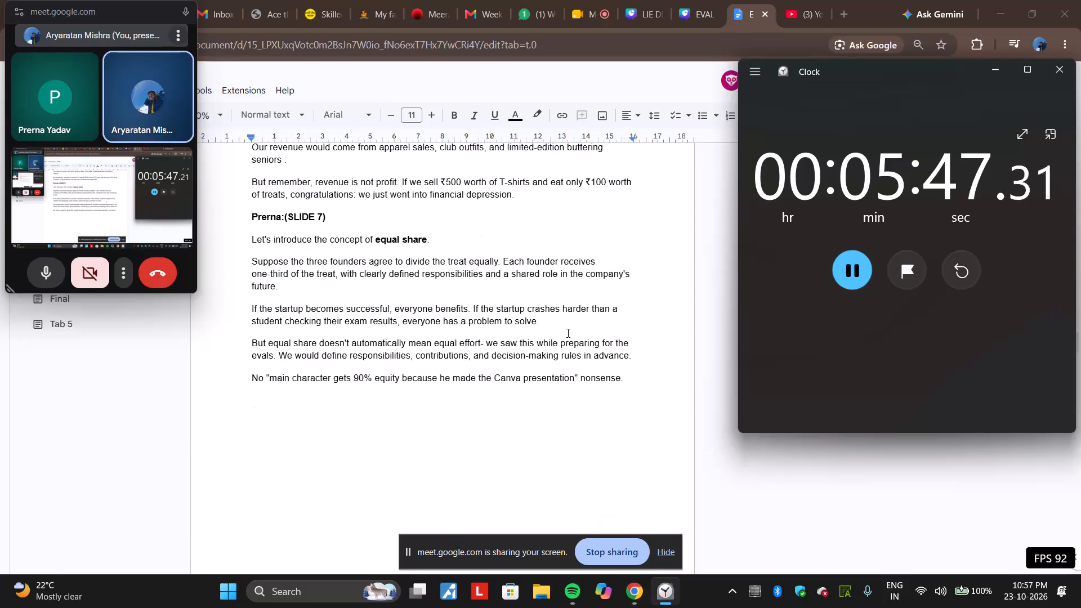
Finish reading the Slide 7 equal share passage, down to the "main character gets 90% equity" line, against the running stopwatch.
scroll(371, 294, "down", 1, "shift")
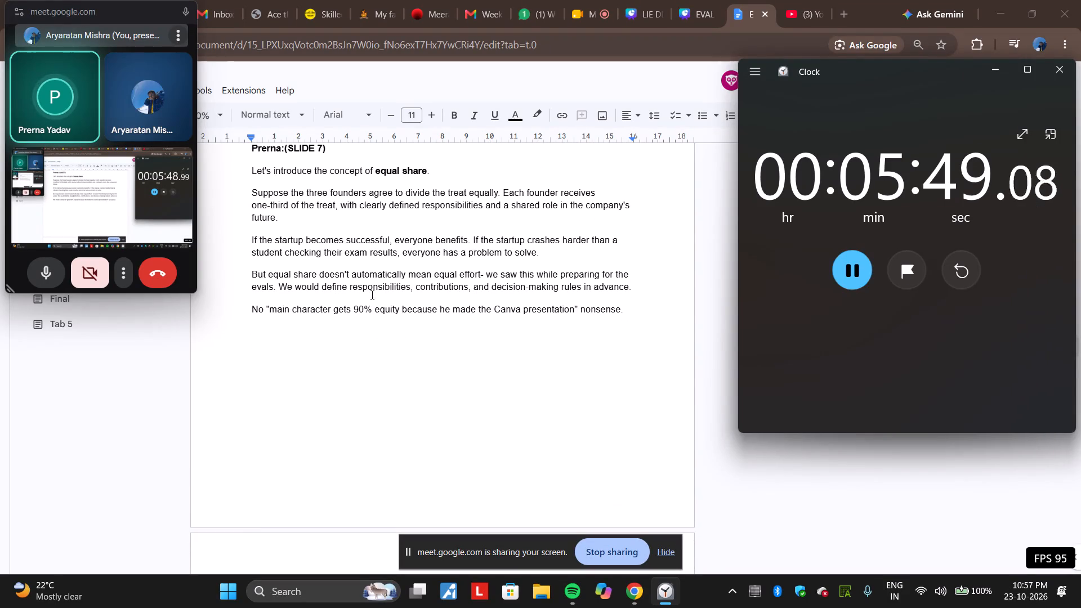
scroll(371, 294, "down", 1, "shift")
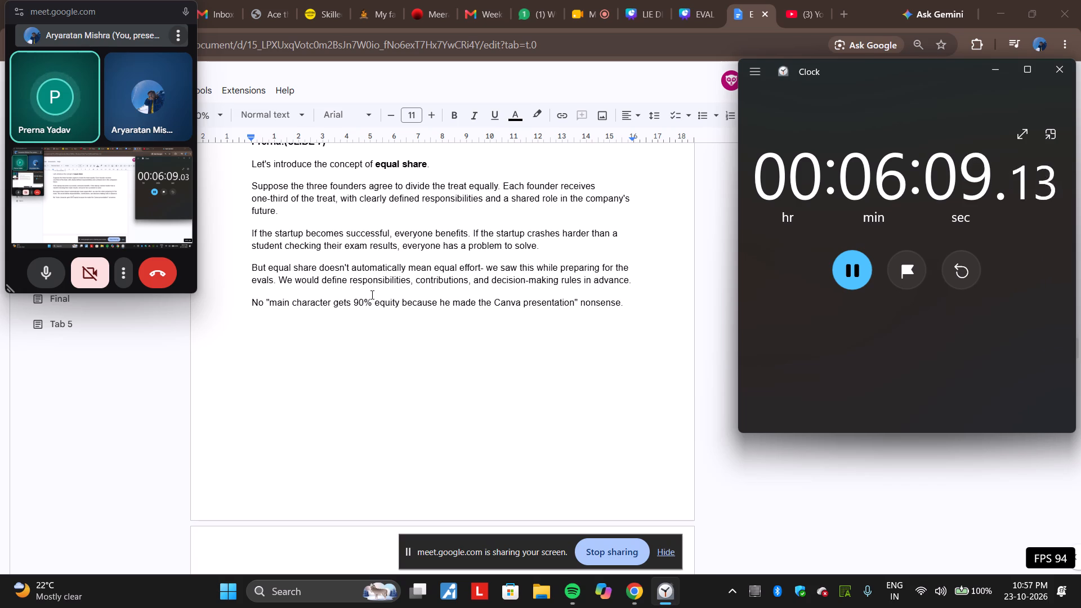
scroll(371, 294, "down", 2, "shift")
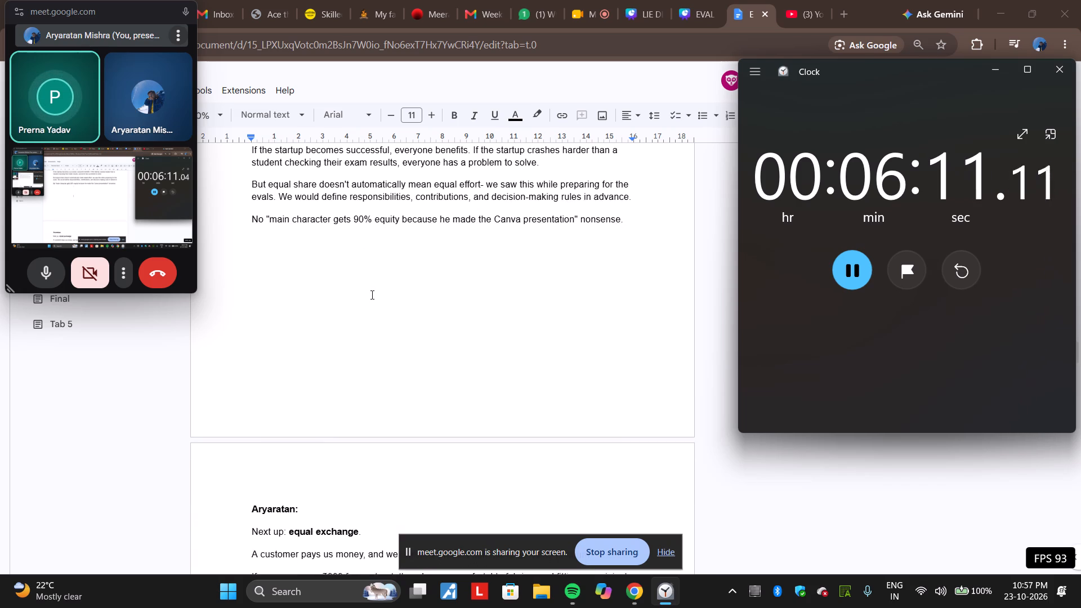
scroll(371, 294, "down", 1, "shift")
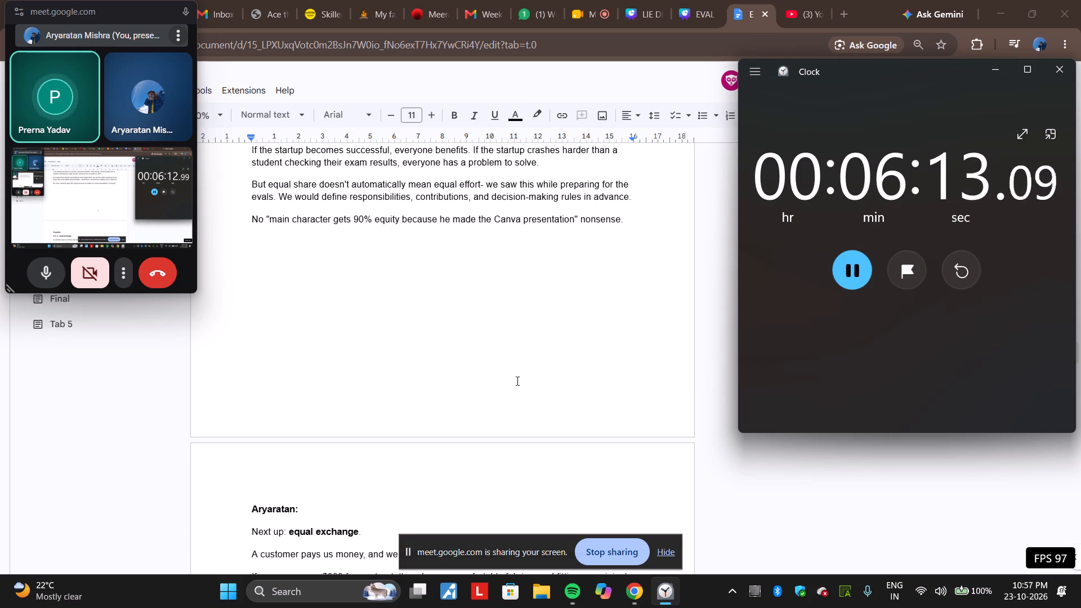
Hide the meet.google.com screen-sharing notice that covers part of the script, keeping the sharing on.
left_click(664, 556, "shift")
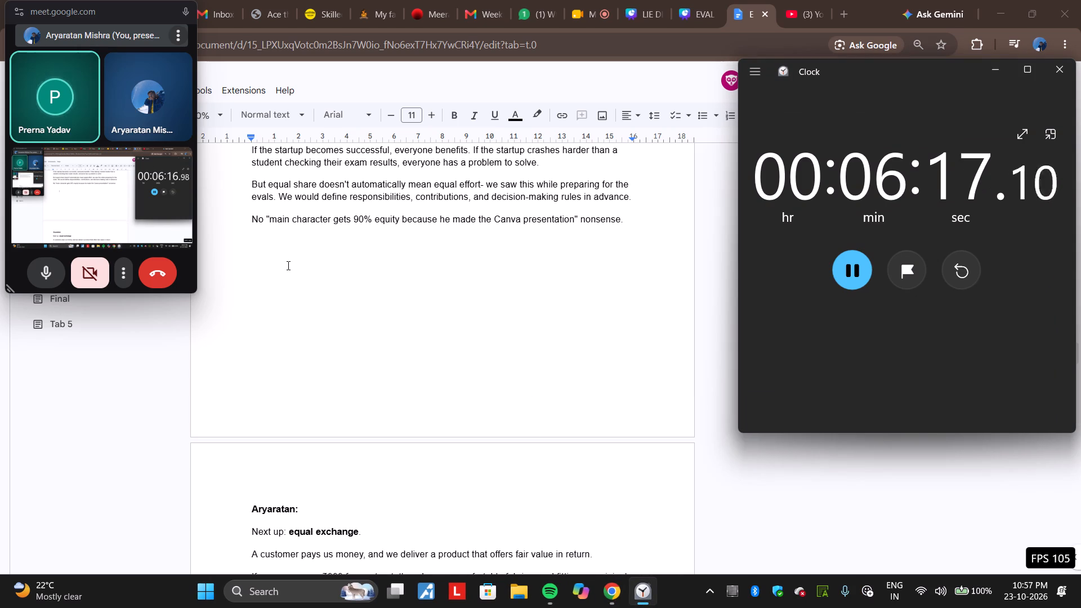
Read on through the "equal exchange" passage and the Aunish: passage on making the numbers work, against the running stopwatch.
scroll(287, 265, "down", 1, "shift")
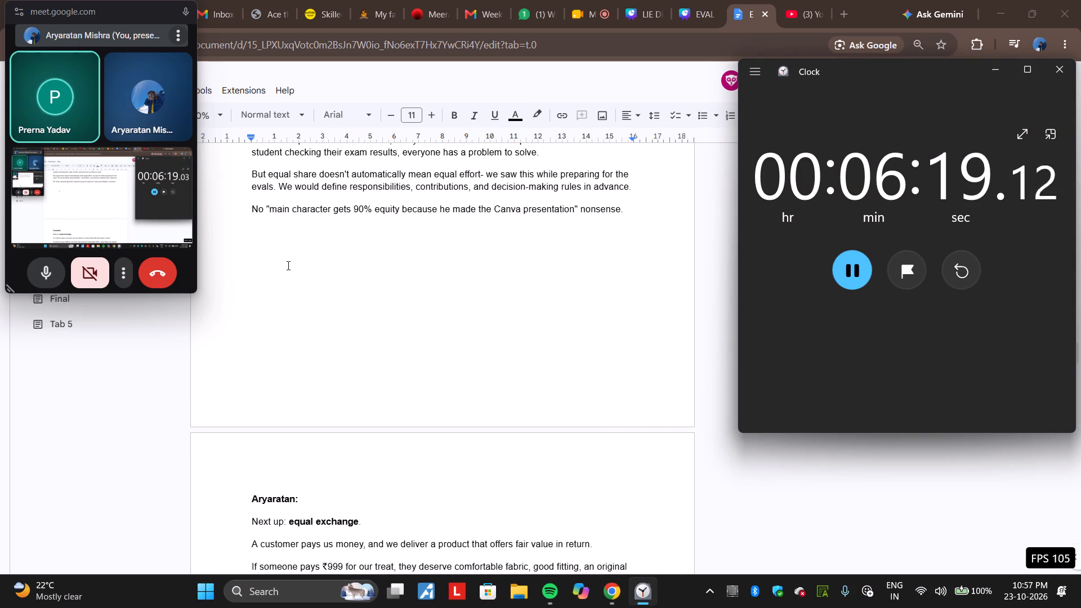
scroll(287, 265, "down", 1, "shift")
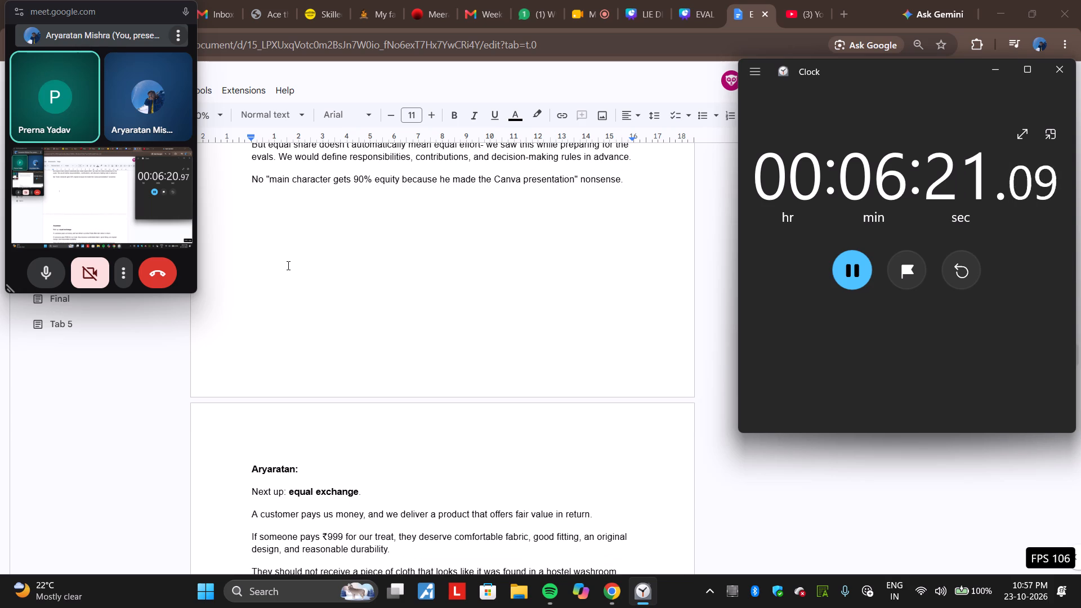
scroll(287, 265, "down", 2, "shift")
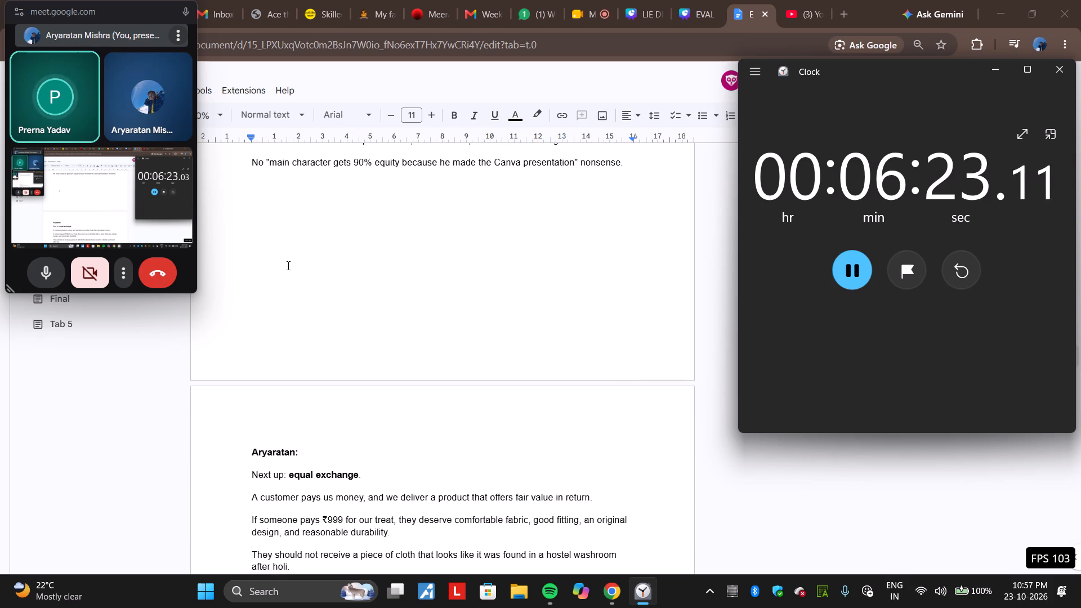
scroll(287, 265, "down", 3, "shift")
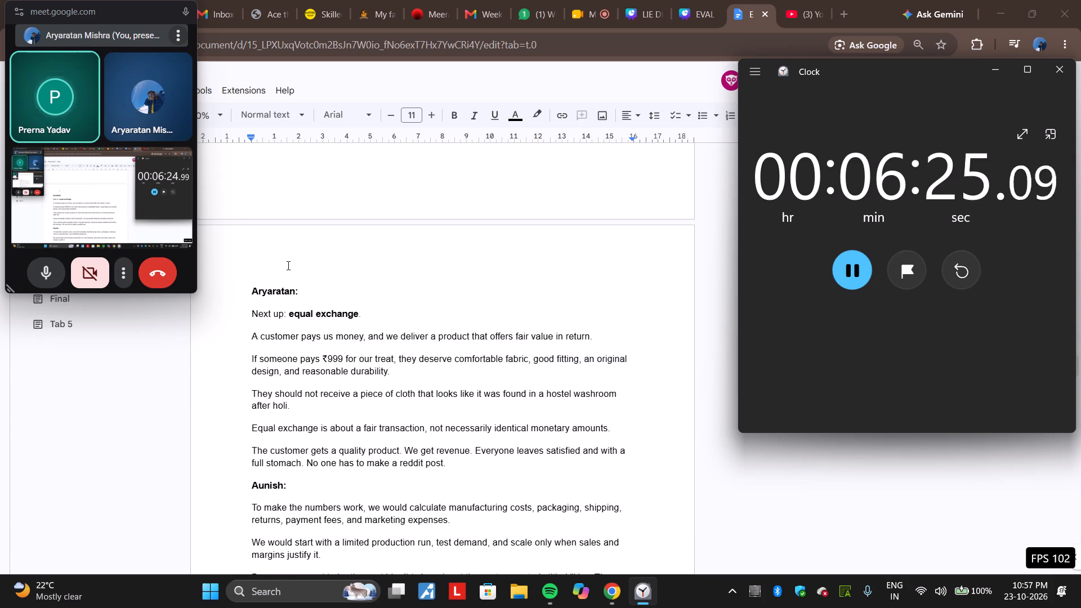
scroll(287, 265, "down", 4, "shift")
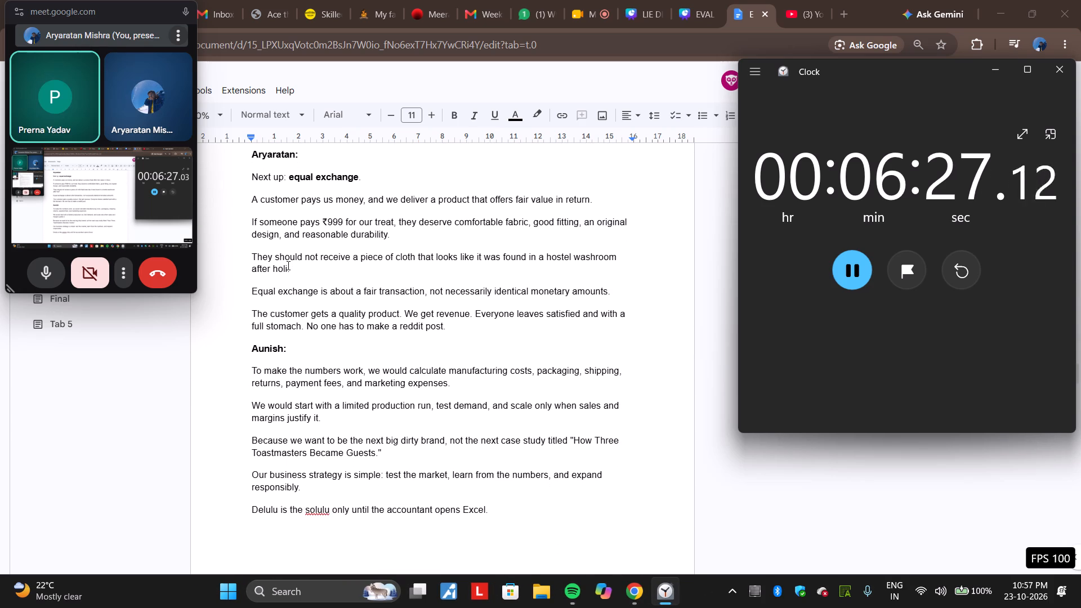
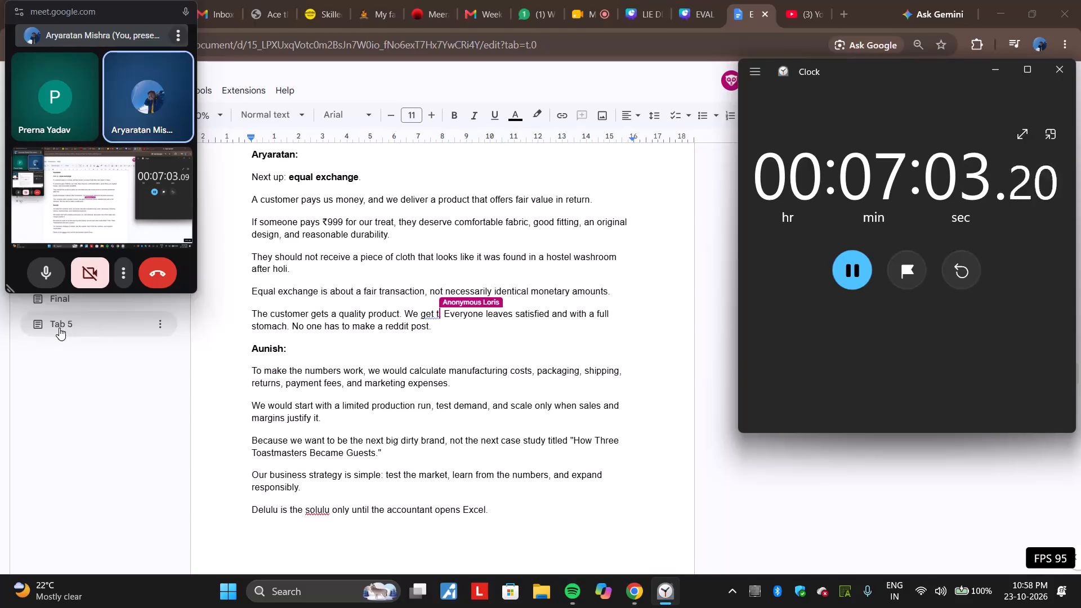
Read on through the Aunish: passage on production costs and business strategy, down to the "Delulu is the solulu" line, against the running stopwatch.
scroll(380, 320, "down", 1, "shift")
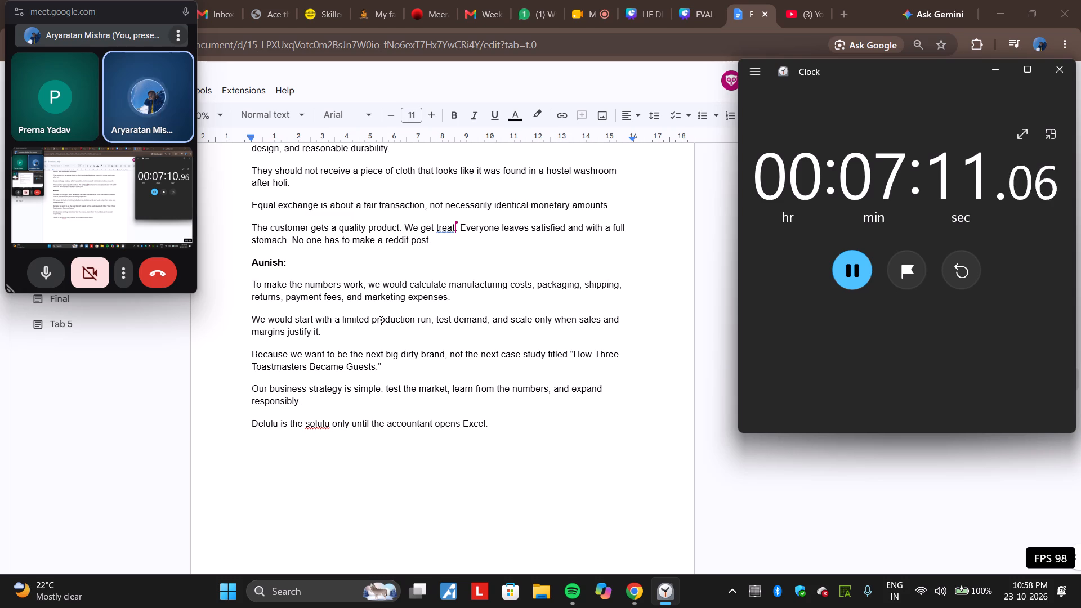
scroll(380, 320, "down", 3, "shift")
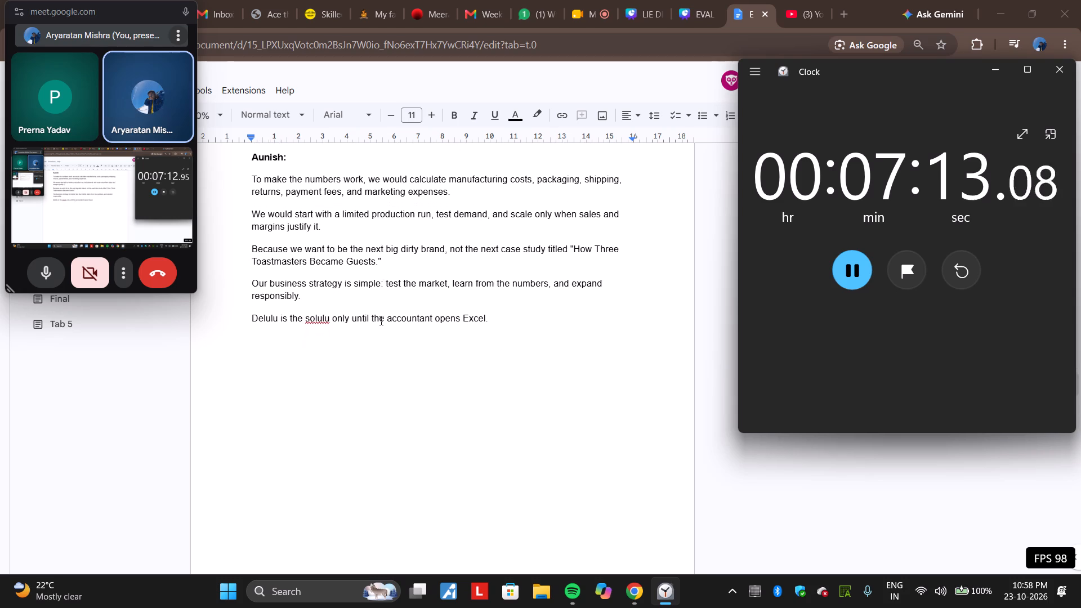
scroll(380, 320, "down", 1, "shift")
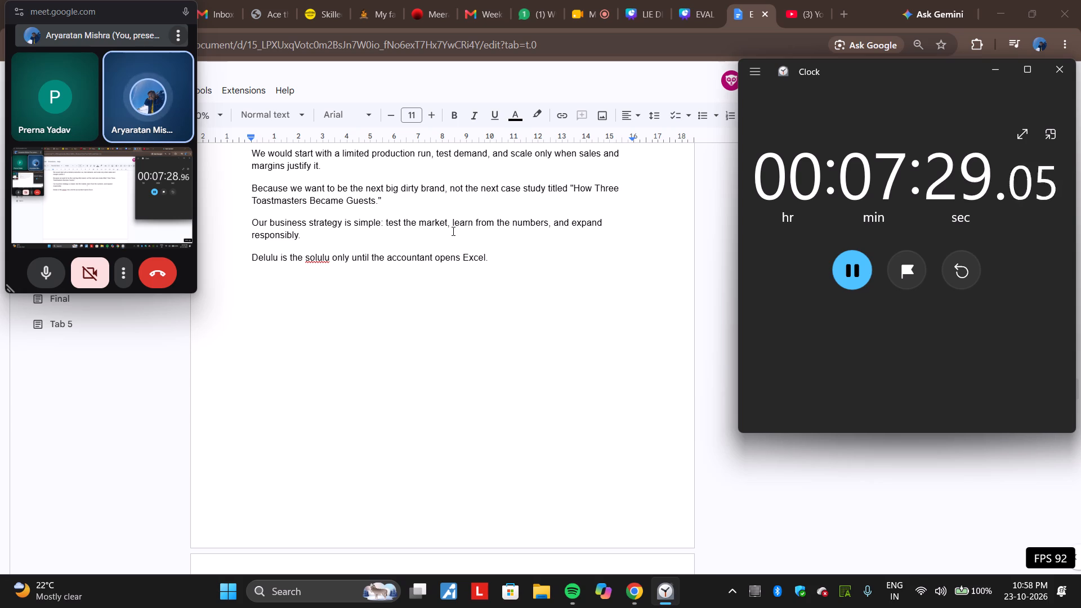
scroll(452, 231, "down", 1, "shift")
scroll(538, 209, "down", 1, "shift")
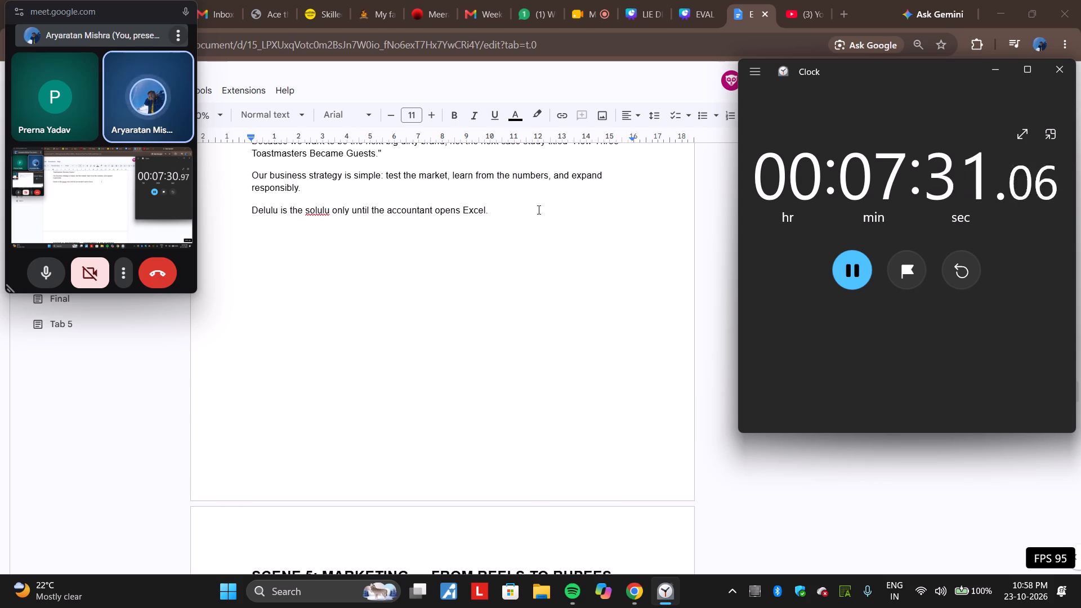
Read through Scene 5 on marketing, from the "Seniorsss, It's Fashion!" campaign to the "farm treats" line, against the running stopwatch.
scroll(538, 209, "down", 1, "shift")
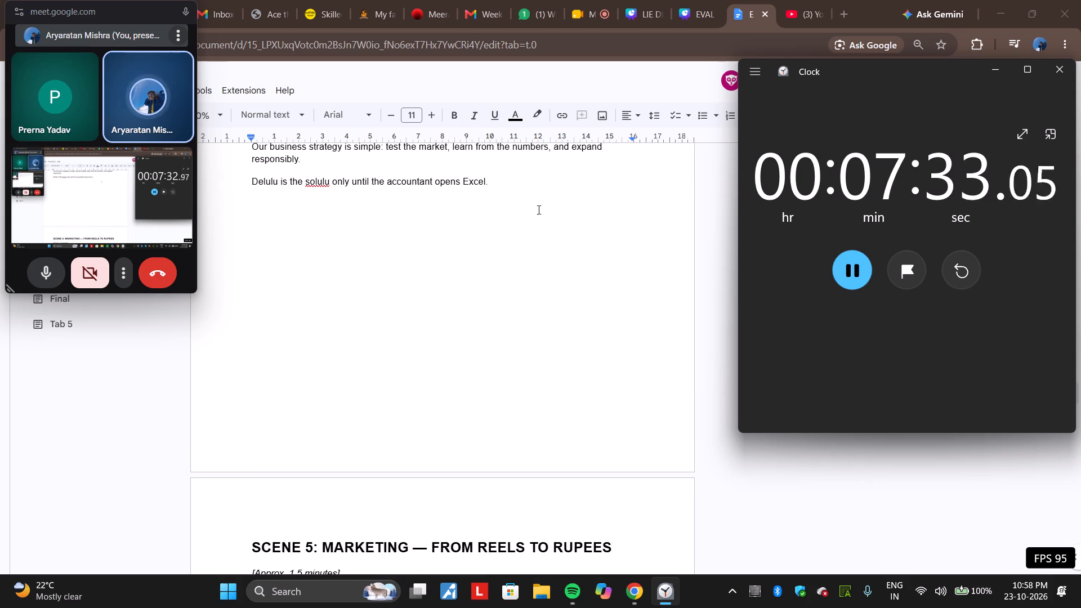
scroll(538, 209, "down", 3, "shift")
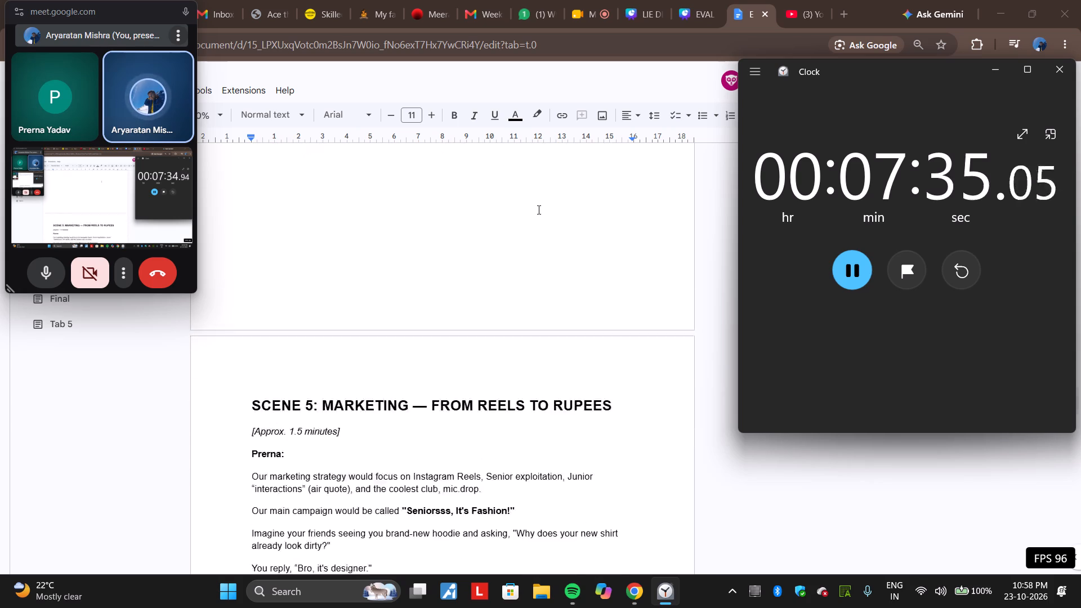
scroll(538, 209, "down", 4, "shift")
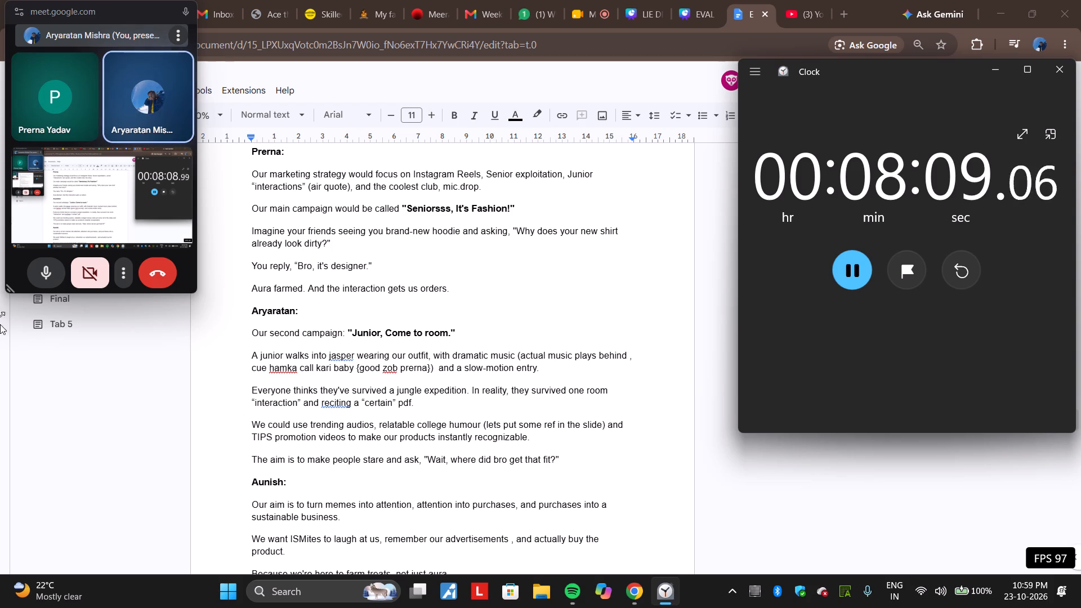
scroll(2, 316, "down", 1, "shift")
scroll(0, 607, "up", 1, "shift")
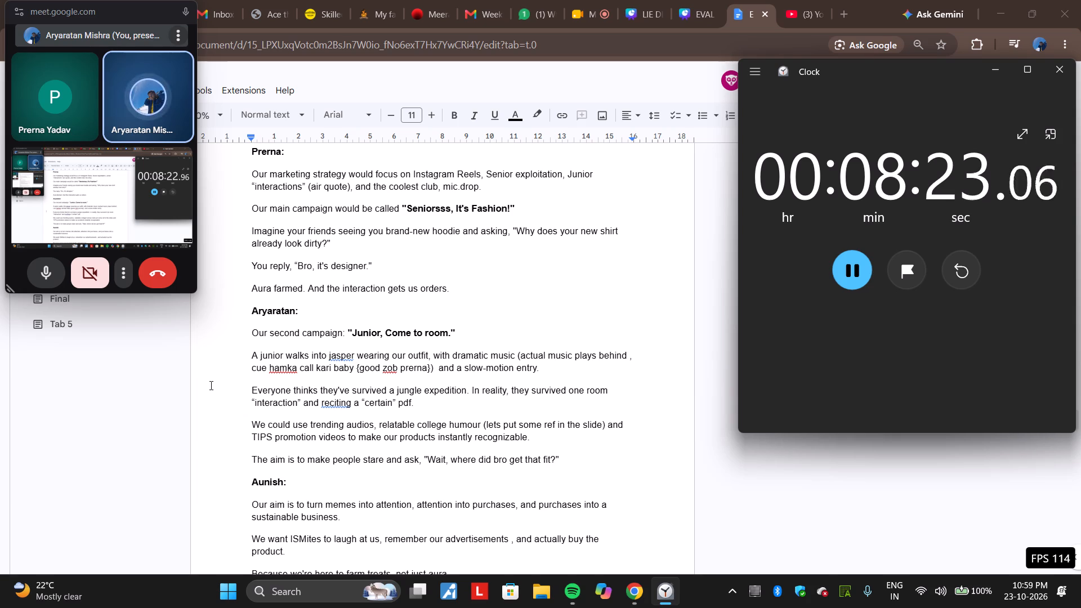
scroll(557, 311, "down", 1, "shift")
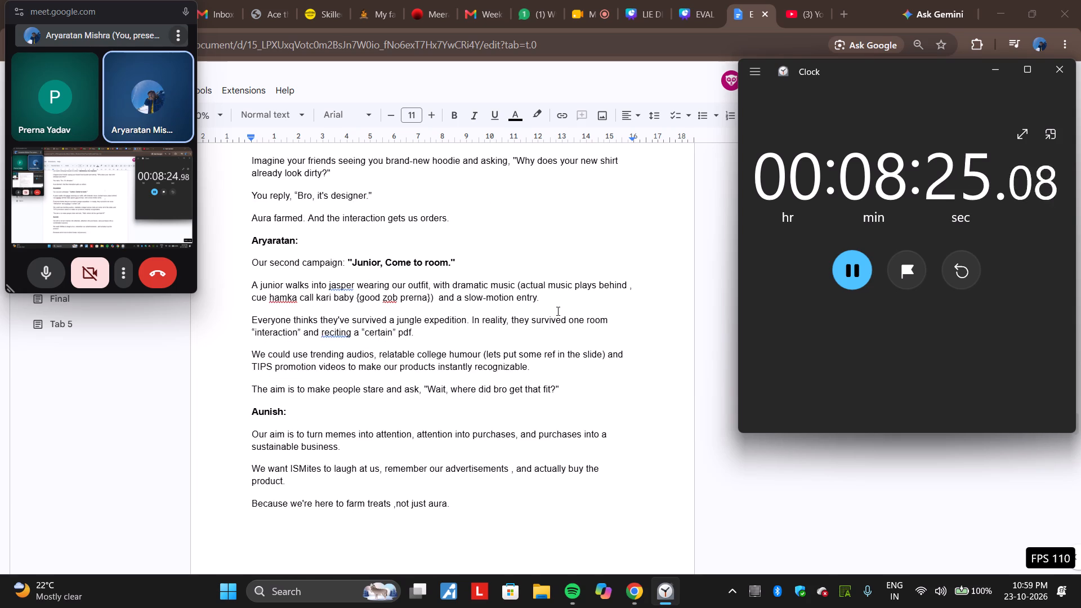
scroll(557, 311, "down", 2, "shift")
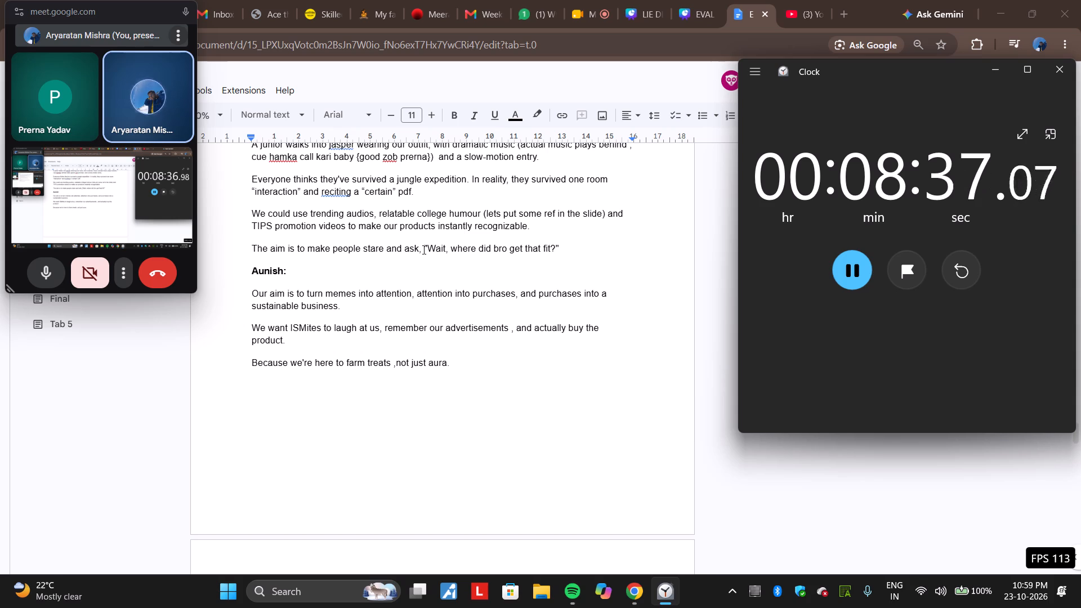
scroll(384, 342, "down", 2, "shift")
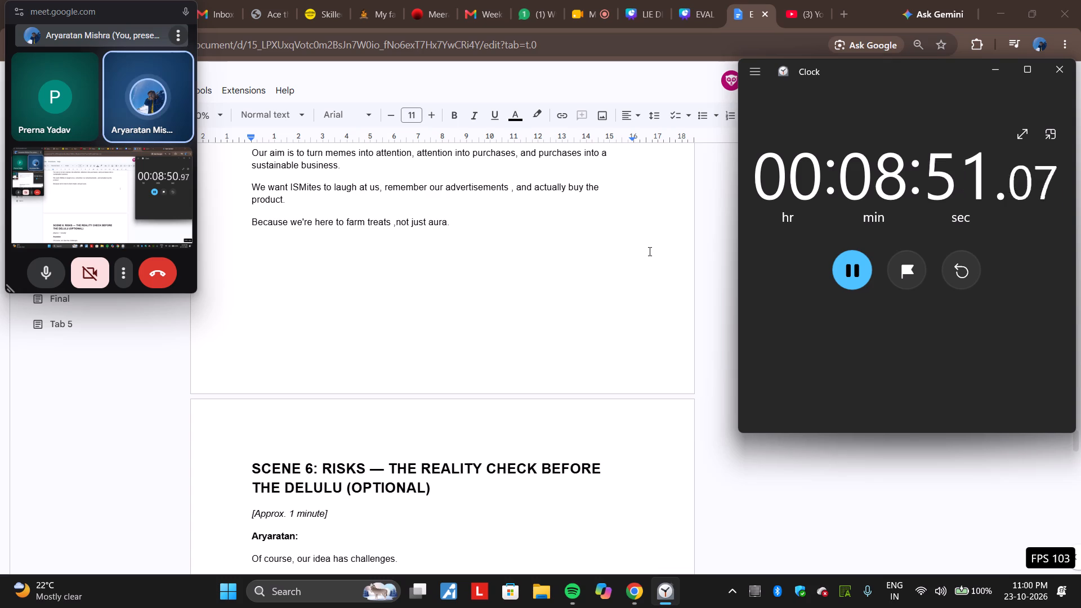
Pause the stopwatch on reaching the optional Scene 6 on risks.
scroll(541, 257, "down", 5, "shift")
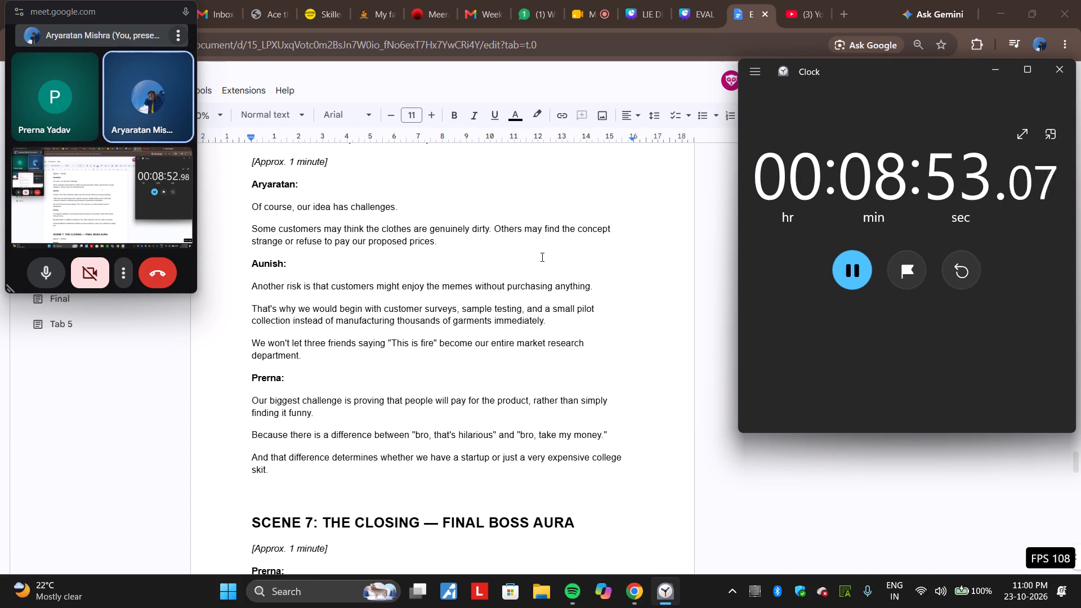
scroll(541, 257, "up", 2, "shift")
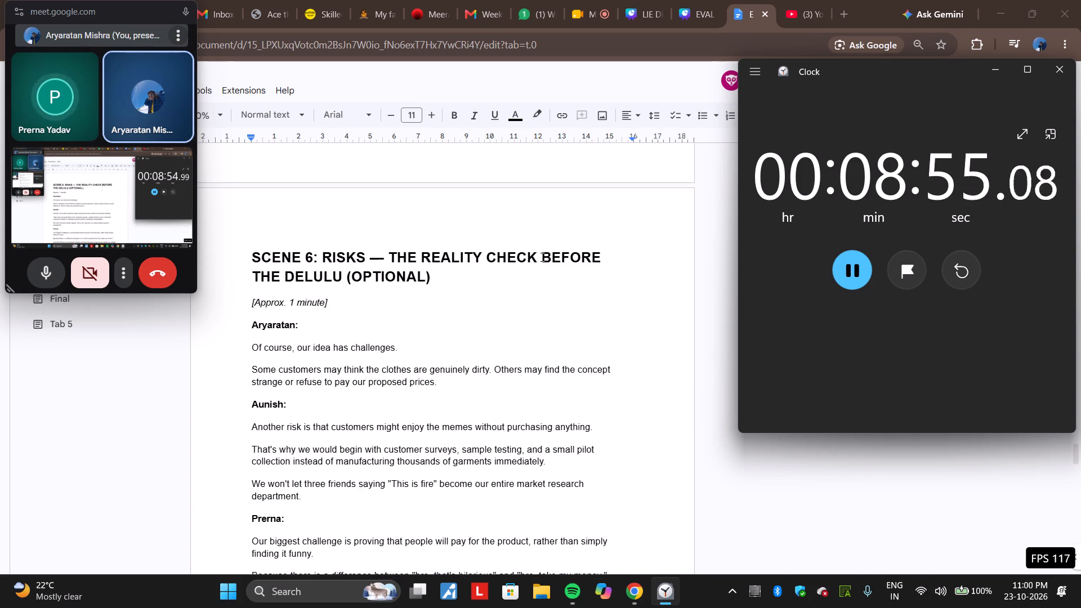
scroll(541, 257, "up", 1, "shift")
scroll(541, 257, "down", 2, "shift")
left_click(855, 279, "shift")
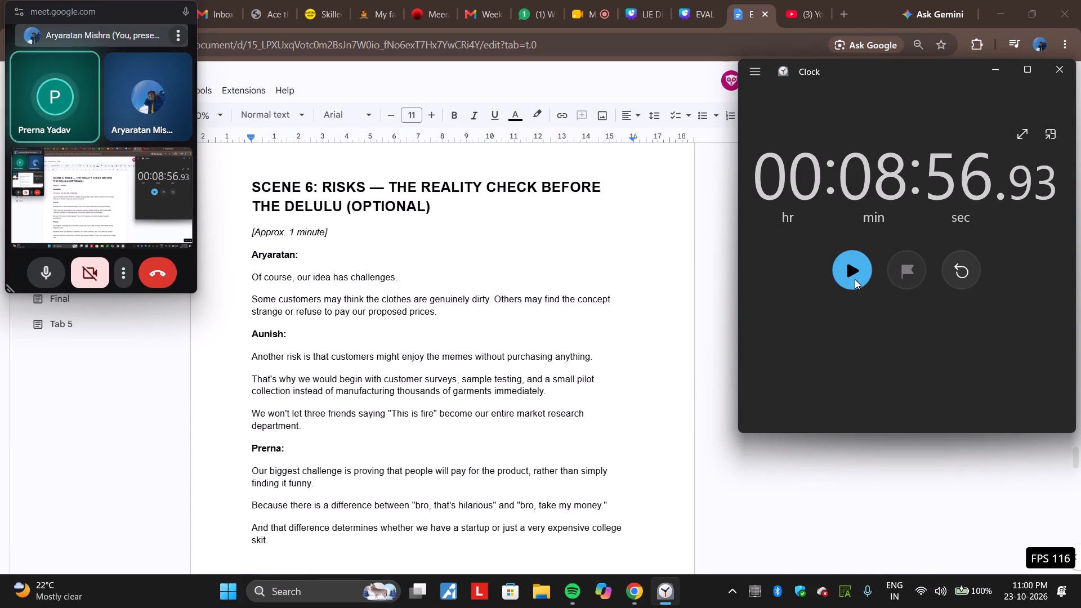
Look over the optional Scene 6 on risks and the start of Scene 7 with the stopwatch paused.
scroll(655, 315, "down", 4, "shift")
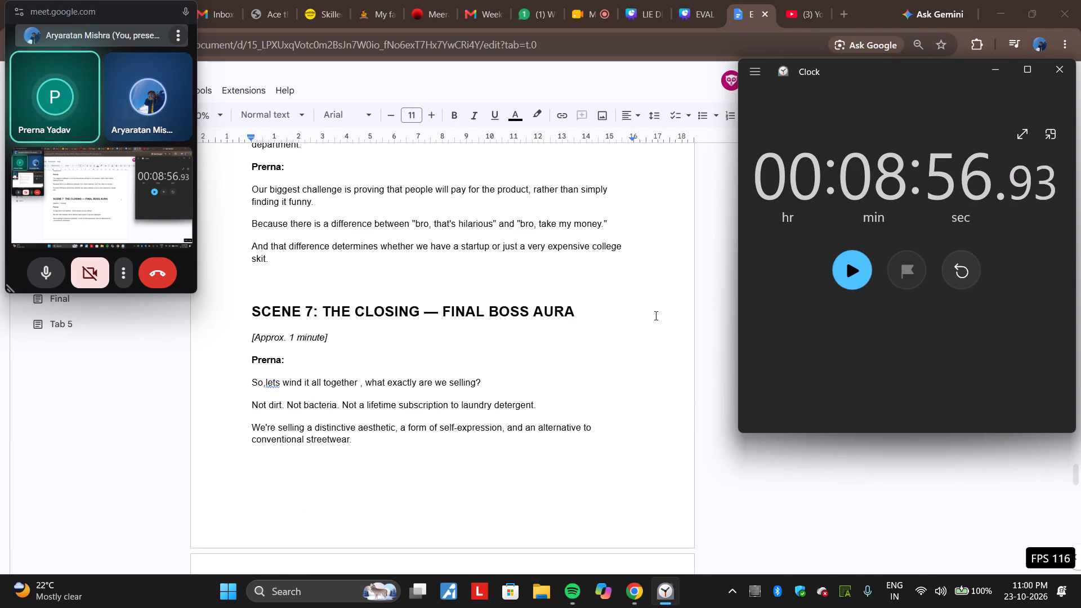
scroll(655, 315, "down", 1, "shift")
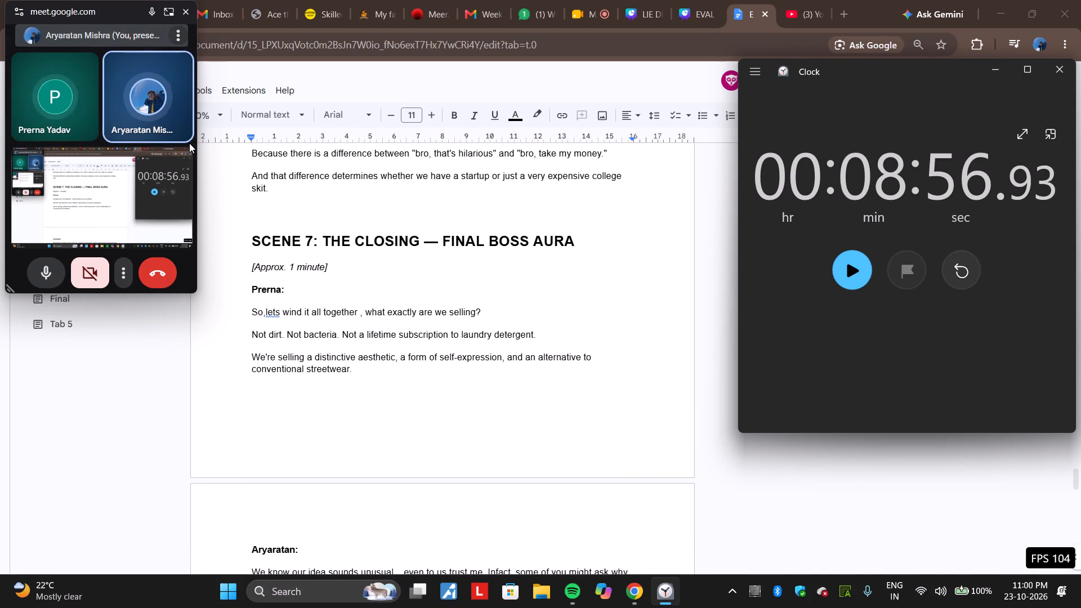
scroll(177, 209, "down", 2, "shift")
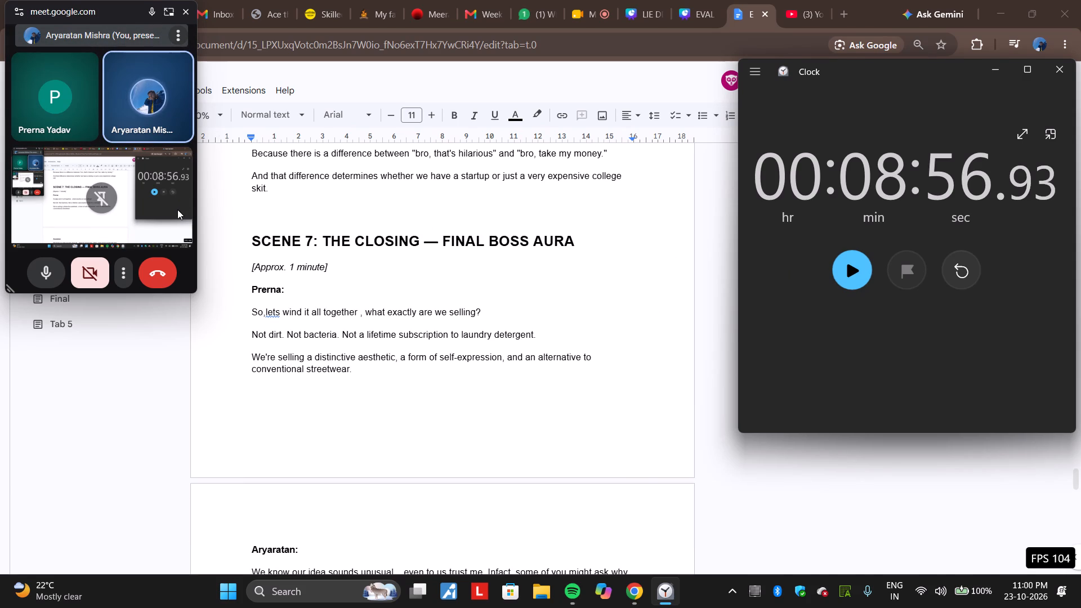
scroll(177, 209, "down", 1, "shift")
scroll(635, 274, "down", 1, "shift")
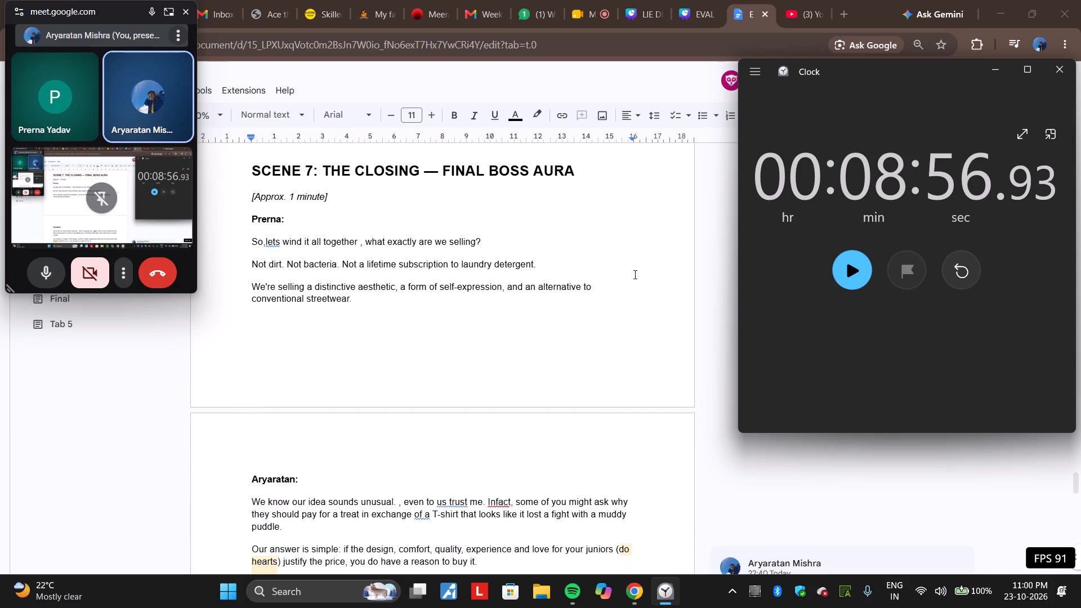
scroll(428, 309, "up", 1, "shift")
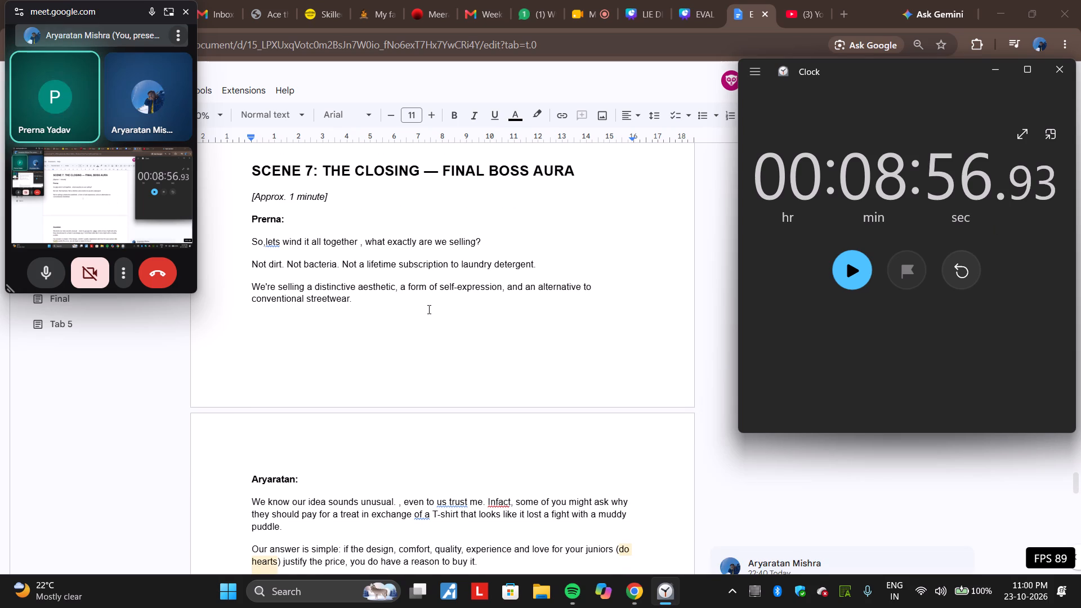
scroll(428, 309, "up", 6, "shift")
scroll(428, 309, "down", 1, "shift")
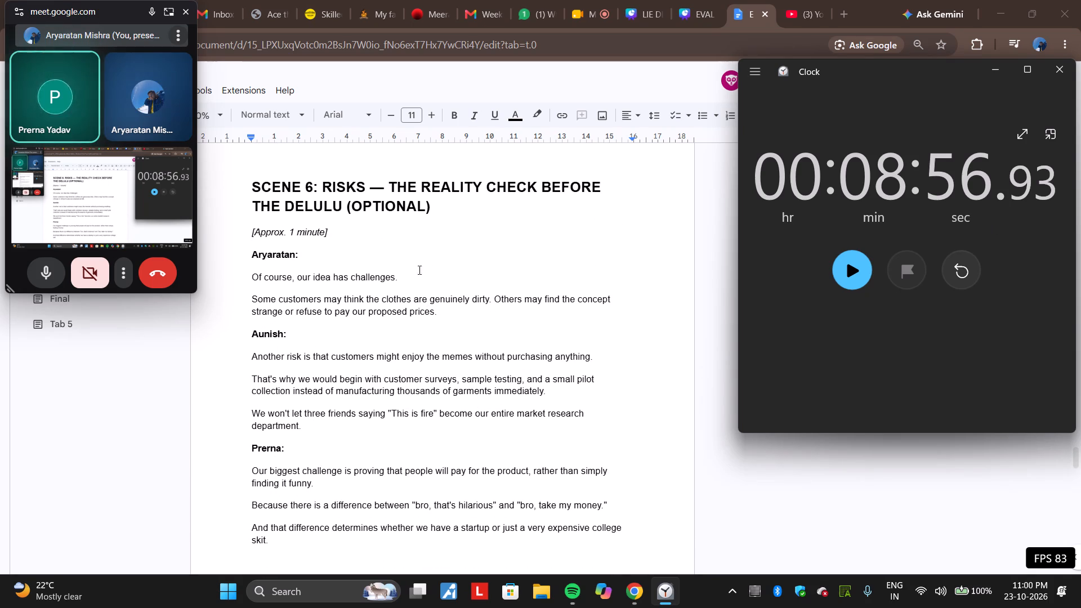
left_click_drag(227, 188, 630, 525, "shift")
left_click(660, 510, "shift")
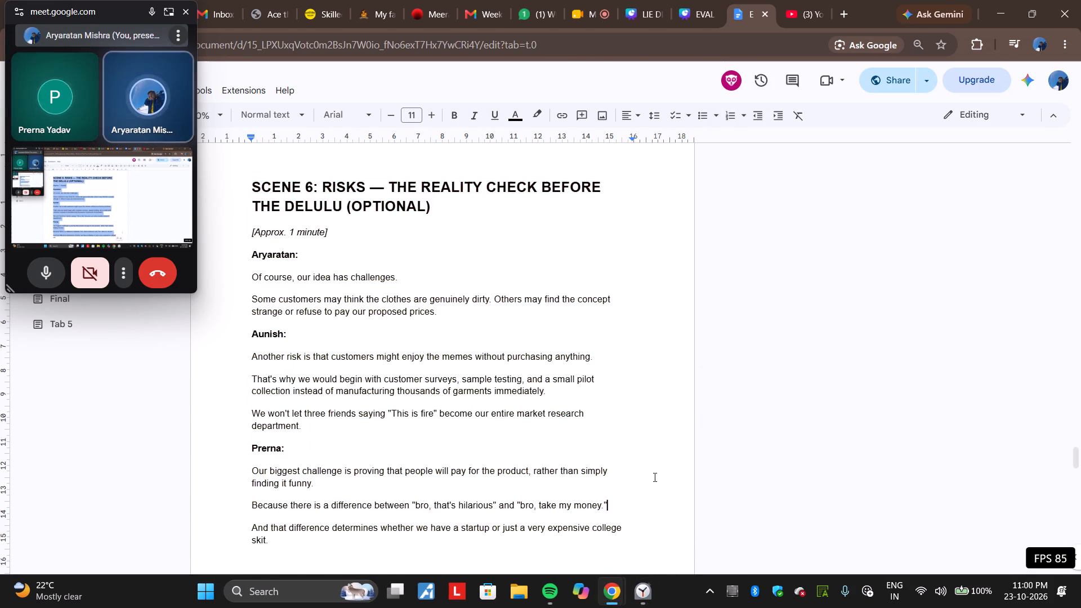
scroll(600, 375, "down", 6, "shift")
Bring the stopwatch back over the script and resume it at the start of Scene 7.
left_click(626, 597, "shift")
left_click(640, 607, "shift")
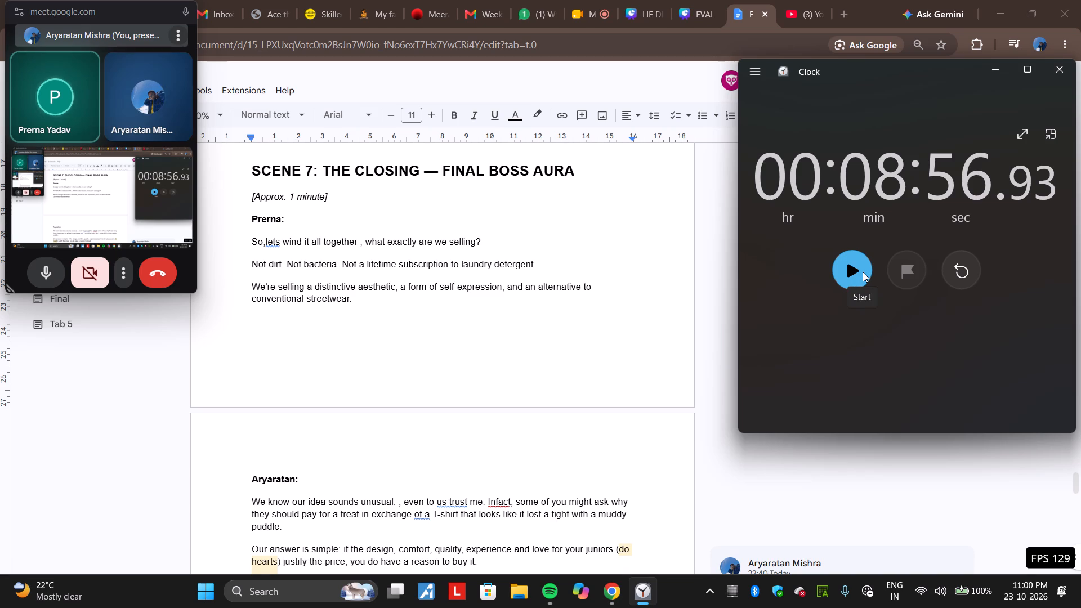
left_click_drag(787, 239, 785, 221, "shift")
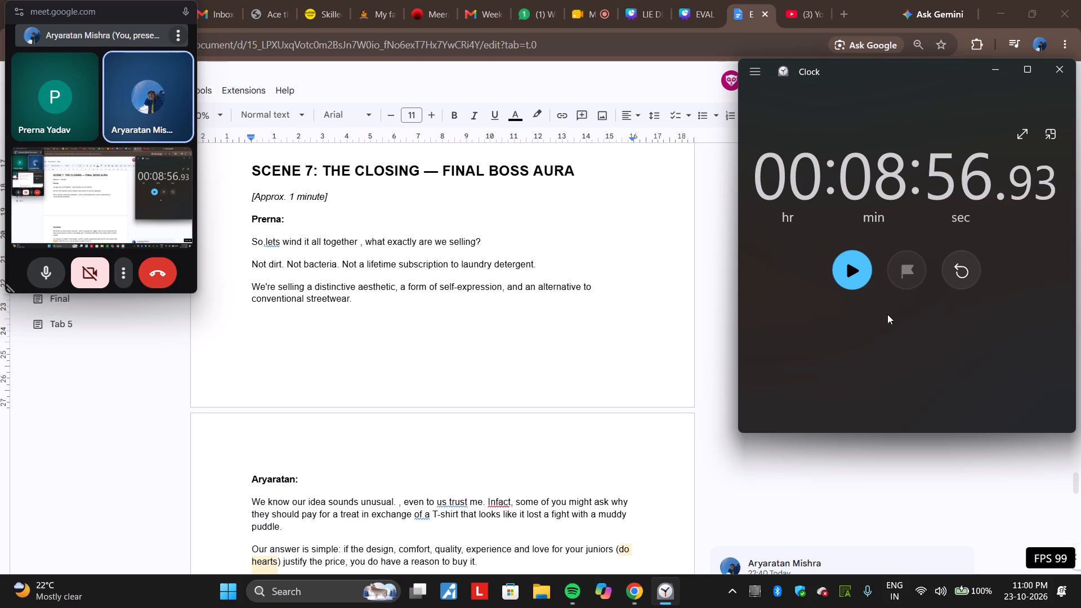
left_click(865, 260, "shift")
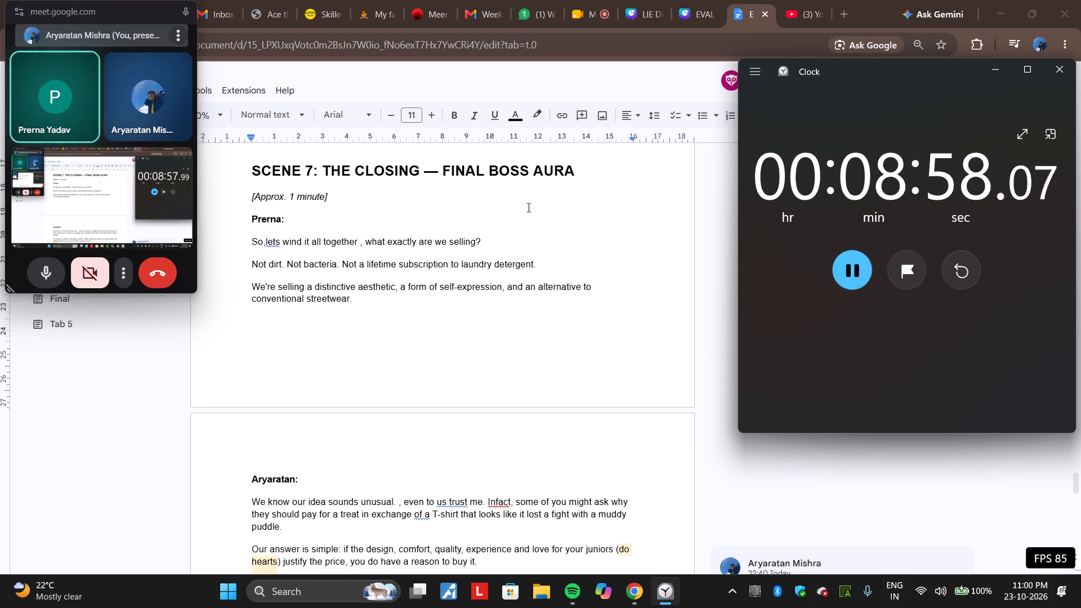
Read Prerna's opening of Scene 7 and the Aryaratan: passage after it, against the running stopwatch.
scroll(528, 207, "down", 1, "shift")
scroll(584, 209, "up", 1, "shift")
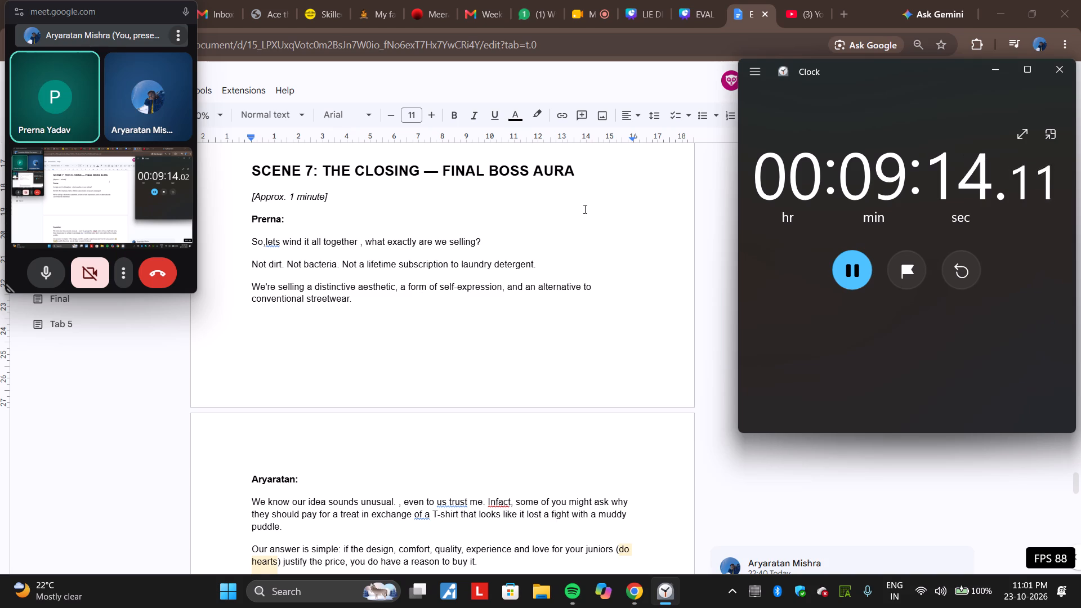
scroll(584, 209, "down", 4, "shift")
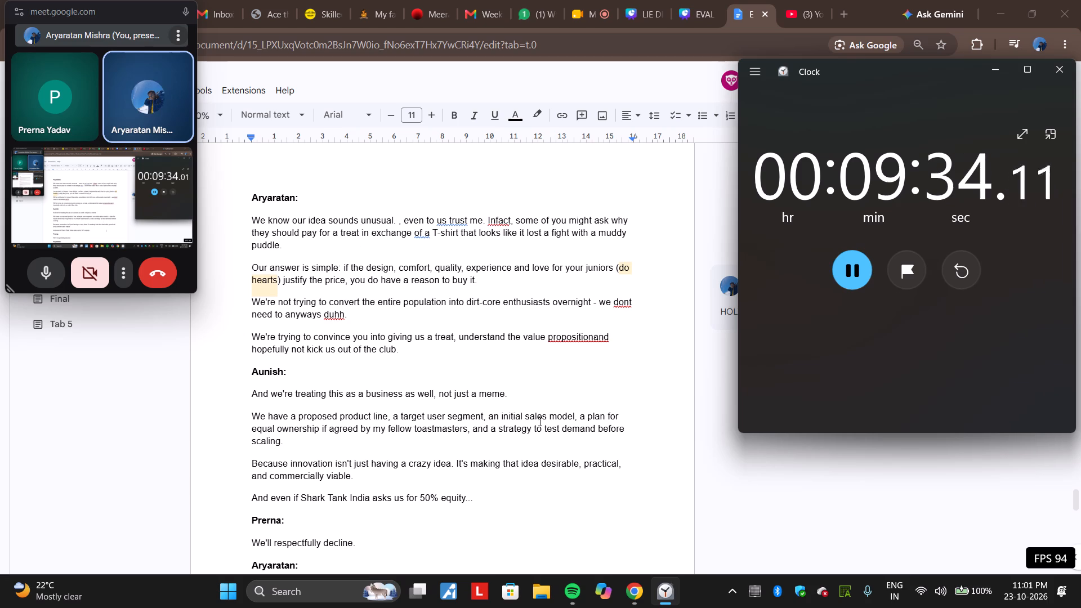
scroll(397, 302, "down", 1, "shift")
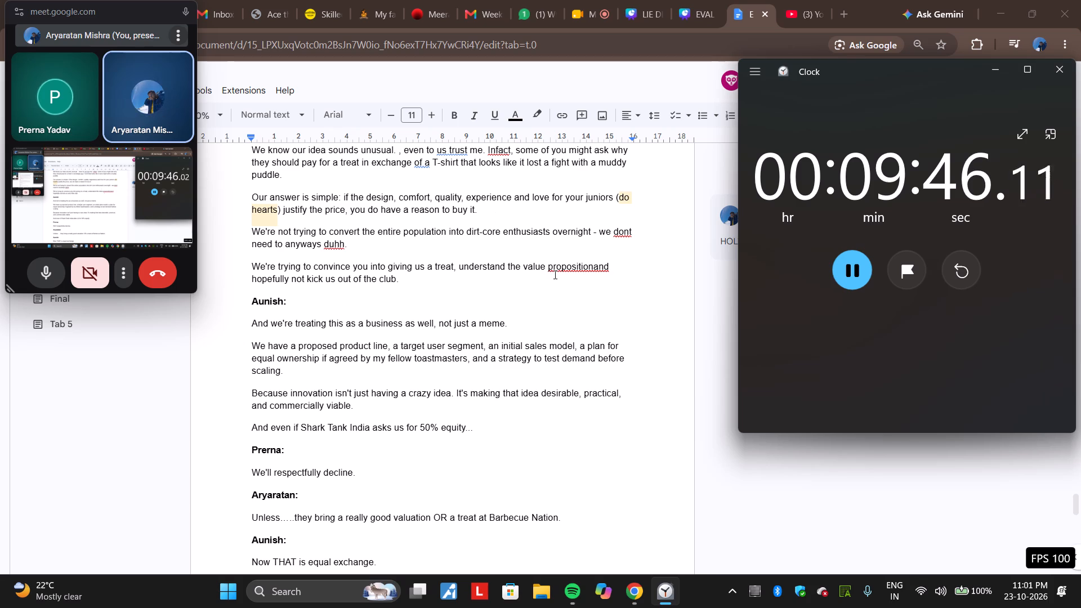
Insert the missing space in "propositionand" so the Scene 7 line reads "understand the value proposition and".
left_click(593, 270, "shift")
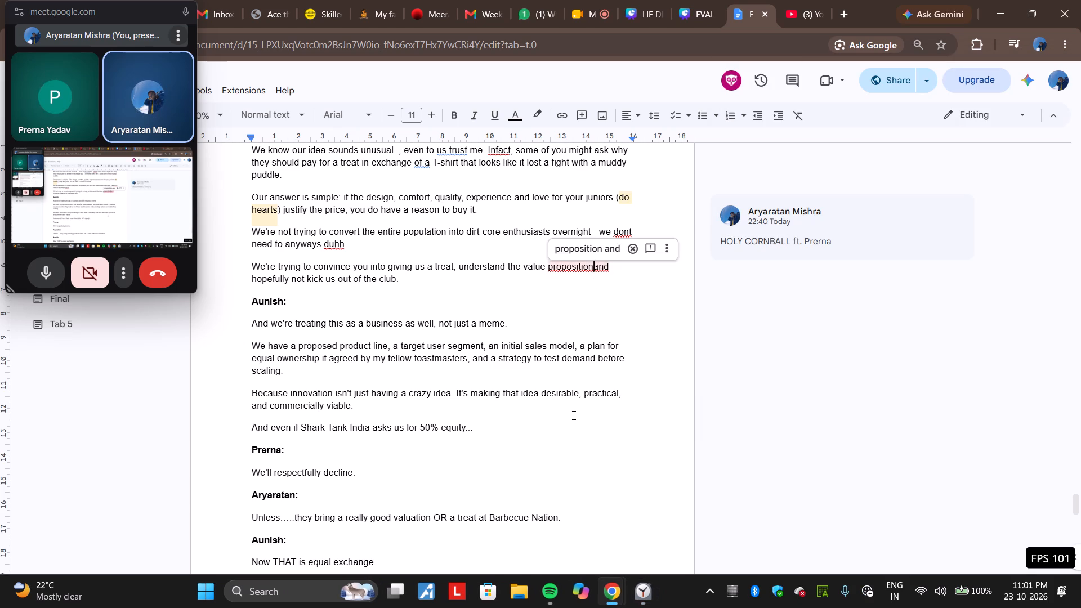
key("space")
left_click(524, 278, "shift")
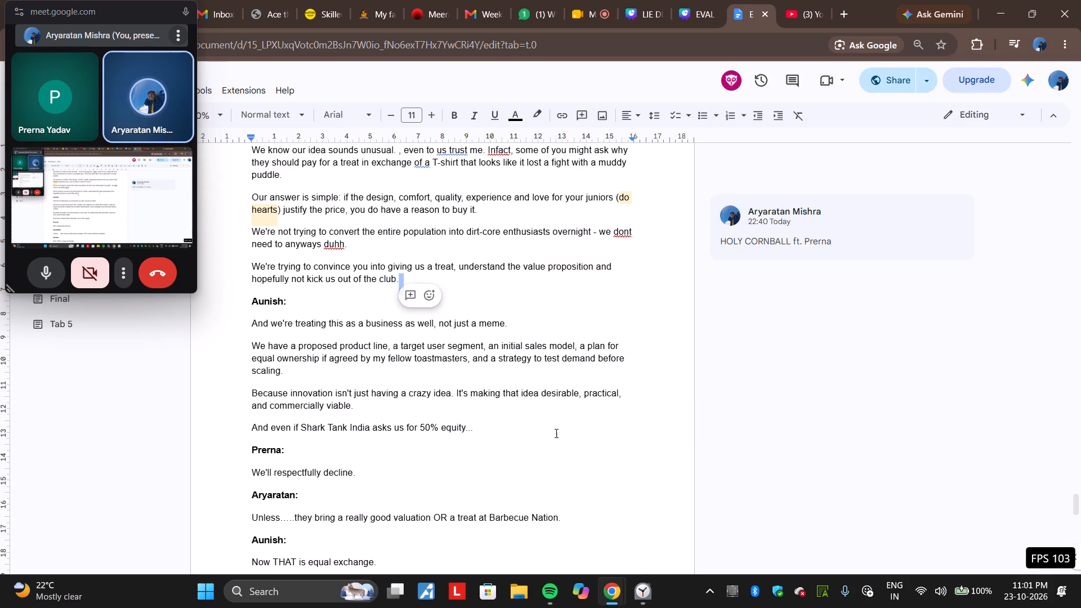
left_click(702, 418, "shift")
Bring the stopwatch back over the script and read the rest of Scene 7, from Aunish's business lines through the ALL THREE slogan, against it.
scroll(690, 460, "down", 1, "shift")
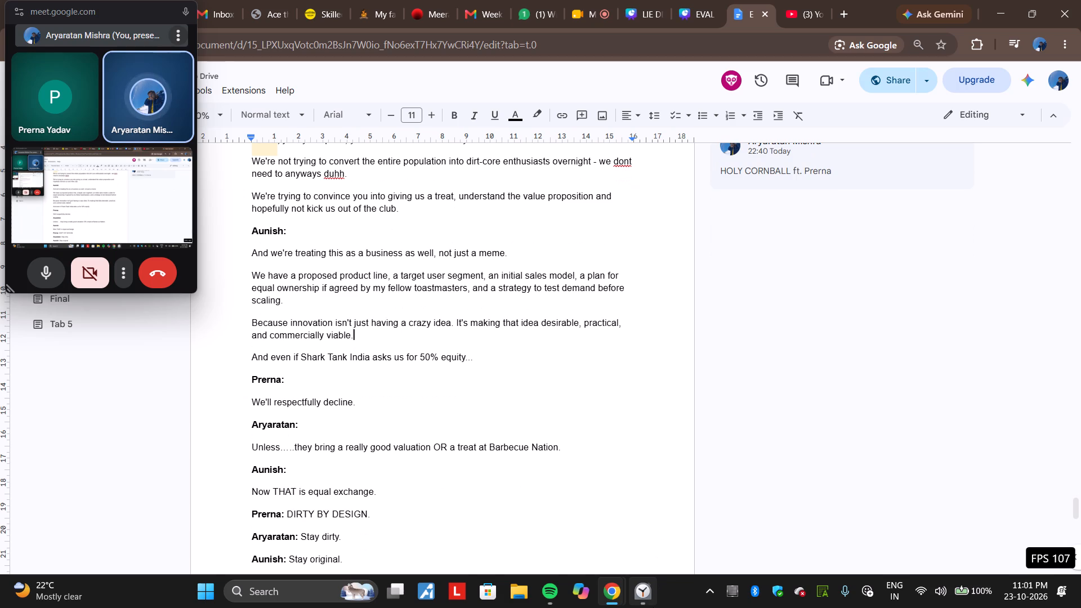
left_click(645, 598, "shift")
scroll(533, 212, "down", 1, "shift")
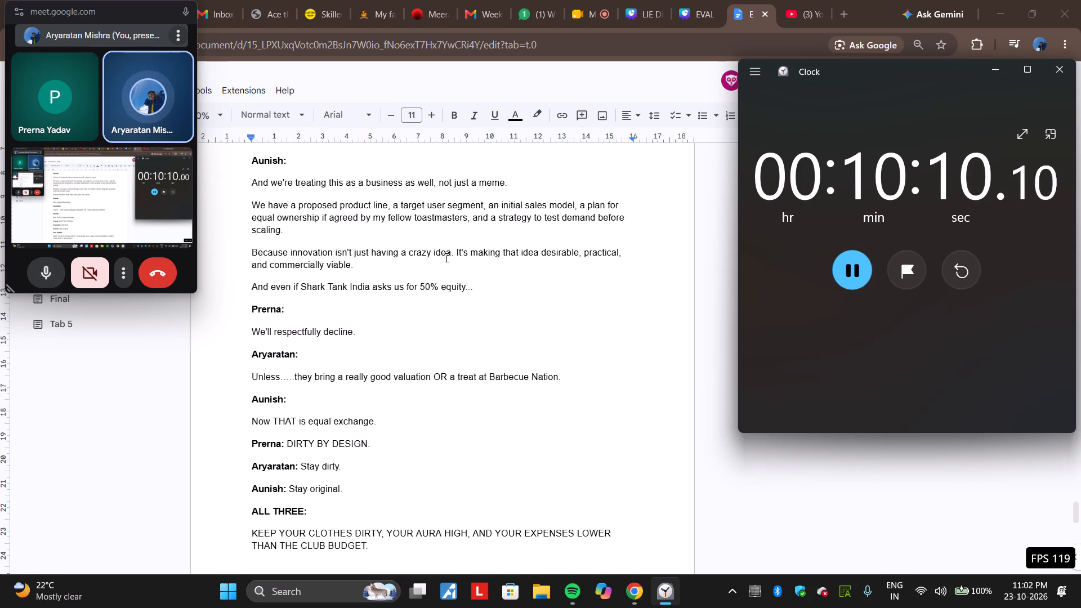
scroll(387, 352, "down", 1, "shift")
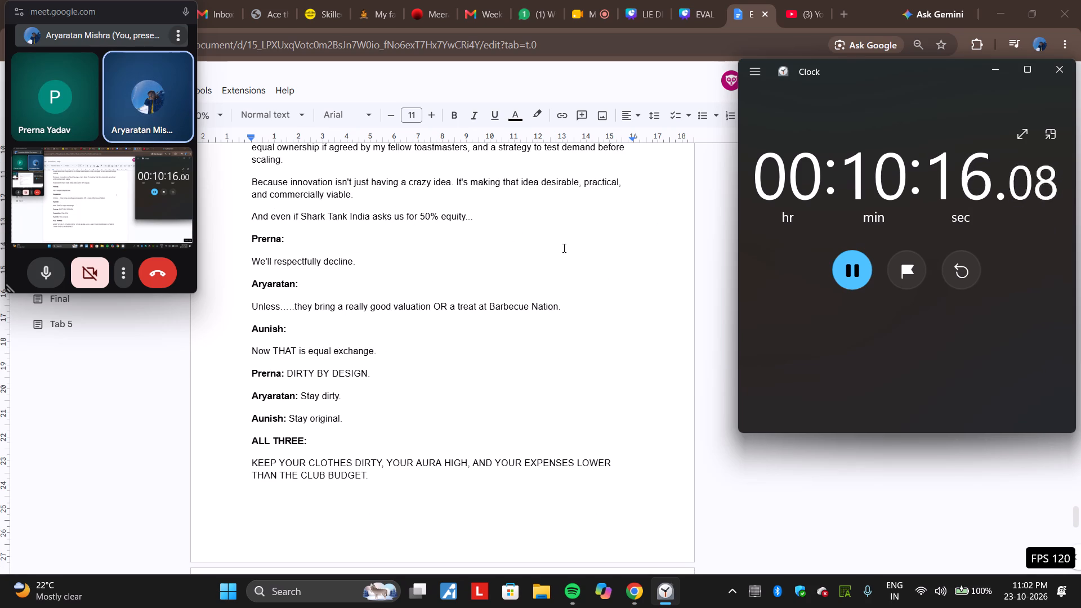
scroll(560, 245, "down", 1, "shift")
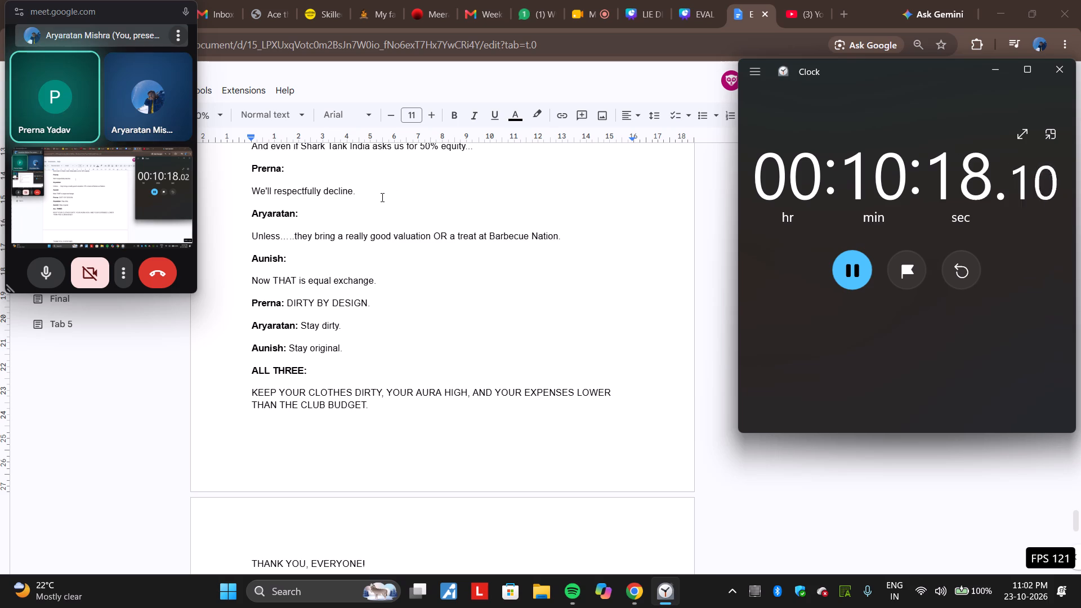
scroll(427, 249, "down", 1, "shift")
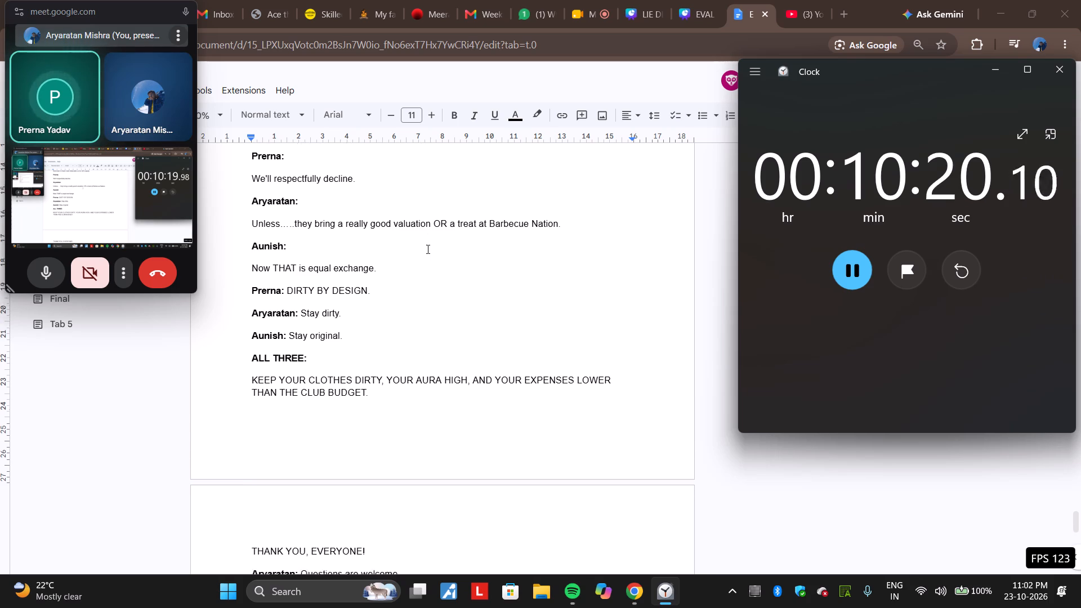
scroll(426, 265, "up", 1, "shift")
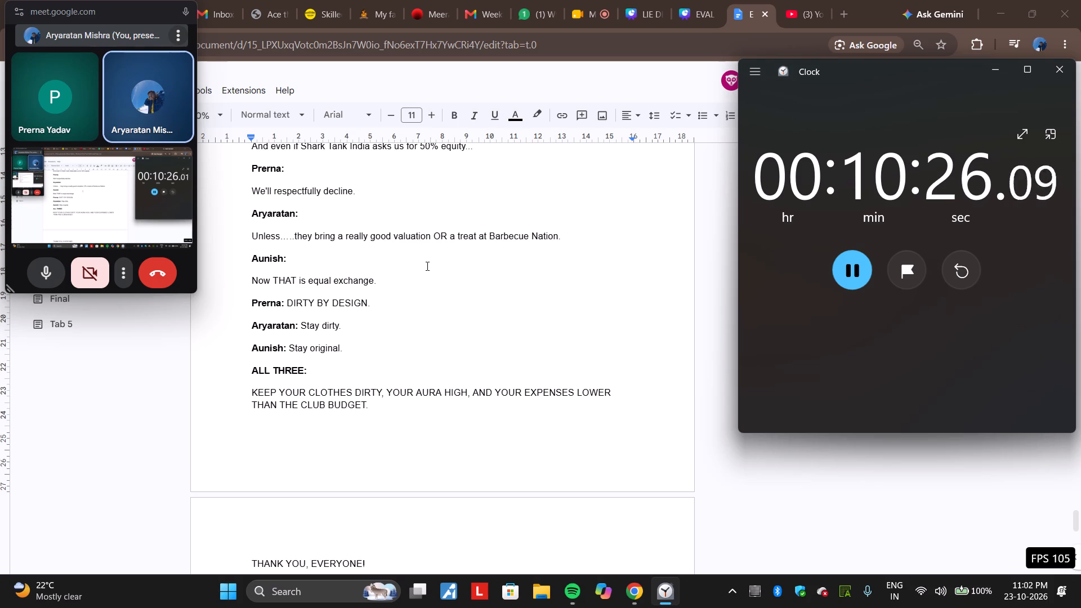
scroll(426, 266, "down", 1, "shift")
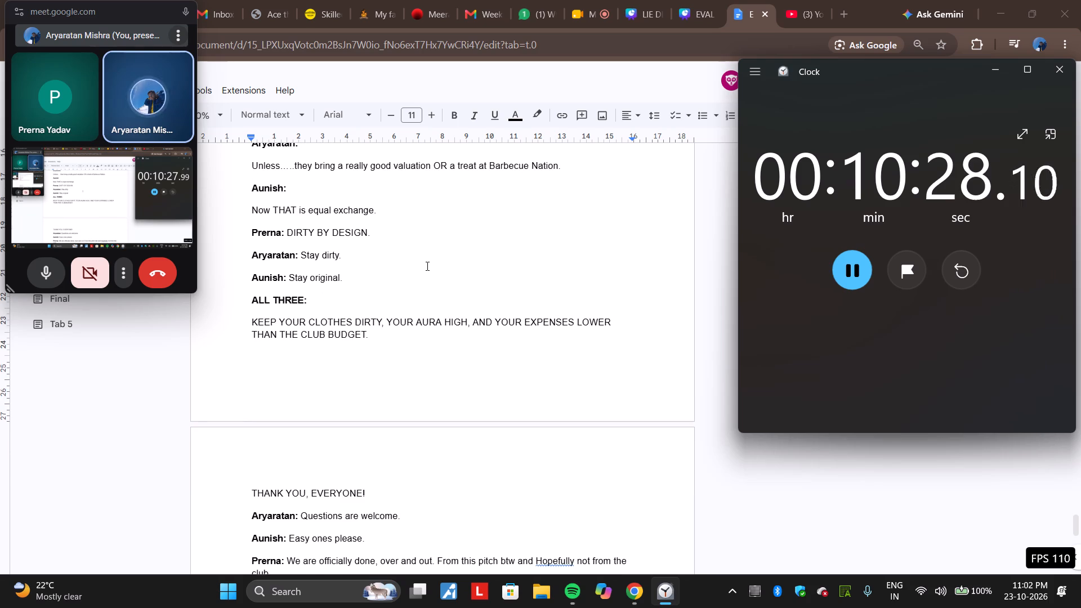
scroll(388, 239, "down", 1, "shift")
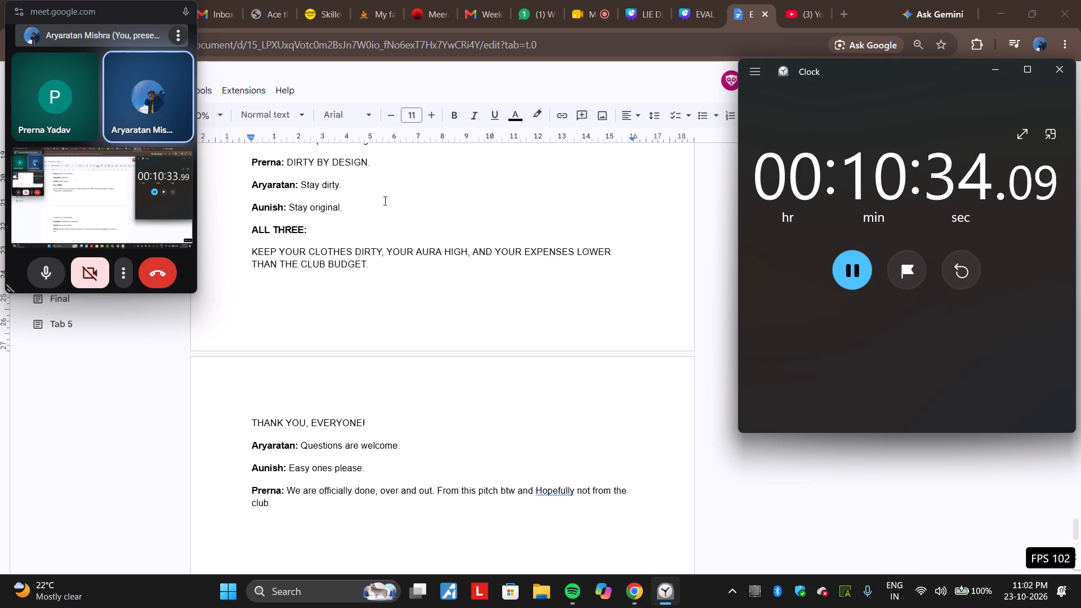
Bring the stopwatch back up, follow the THANK YOU, EVERYONE! closing lines, and pause the timing at the end of the script.
left_click_drag(400, 282, 232, 256, "shift")
left_click(232, 256, "shift")
left_click(639, 607, "shift")
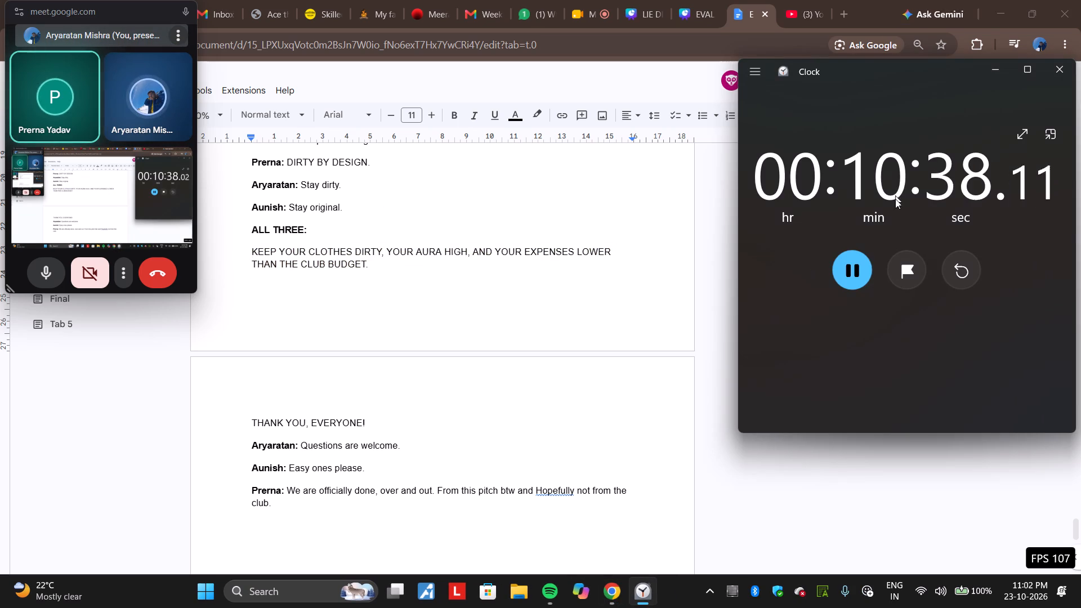
scroll(242, 267, "down", 2, "shift")
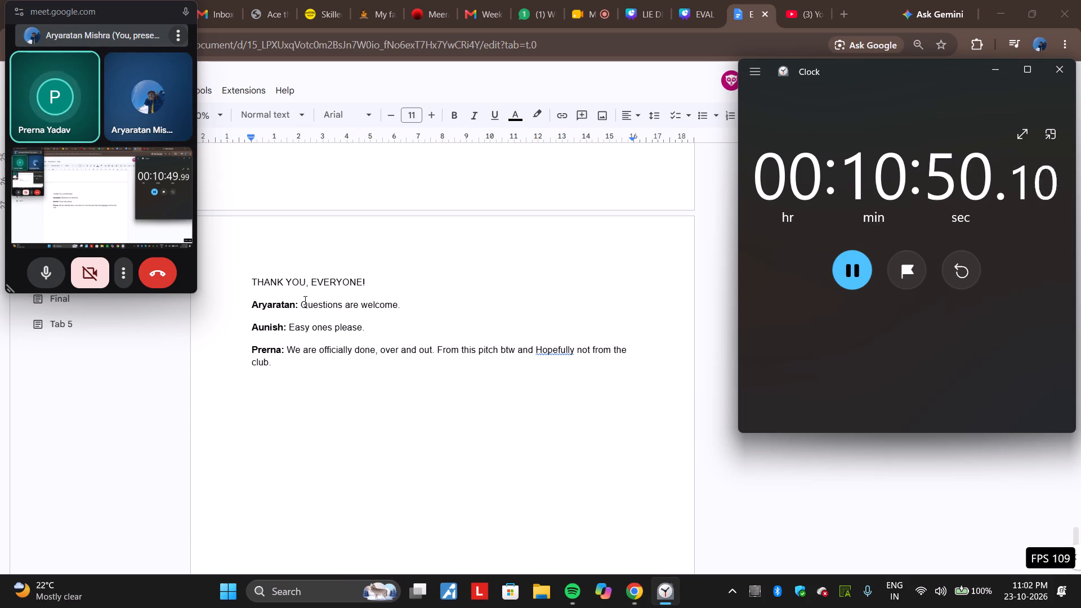
left_click(854, 268, "shift")
Look back over the start of the optional Scene 6 and the end of Scene 7 with the stopwatch paused.
scroll(604, 325, "up", 3, "shift")
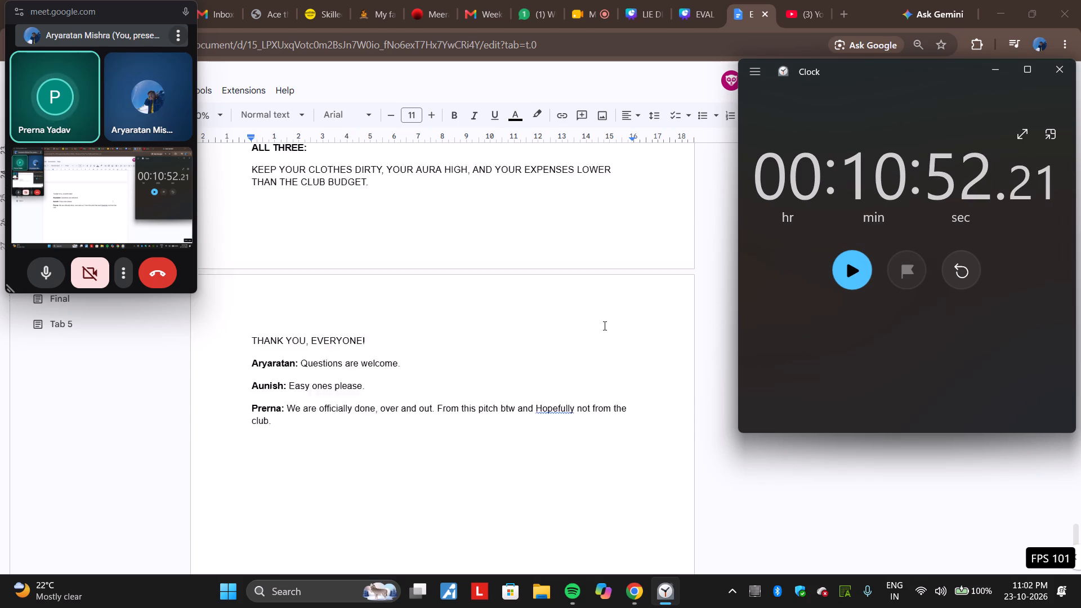
scroll(560, 342, "up", 20, "shift")
scroll(560, 342, "up", 2, "shift")
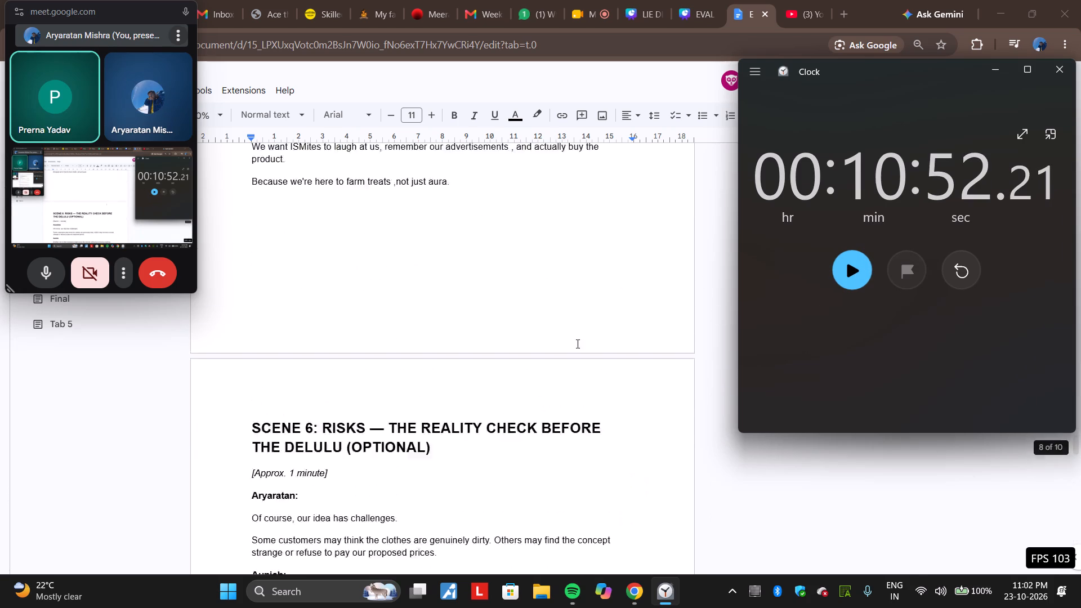
scroll(577, 343, "up", 5, "shift")
scroll(703, 340, "down", 20, "shift")
scroll(703, 340, "down", 5, "shift")
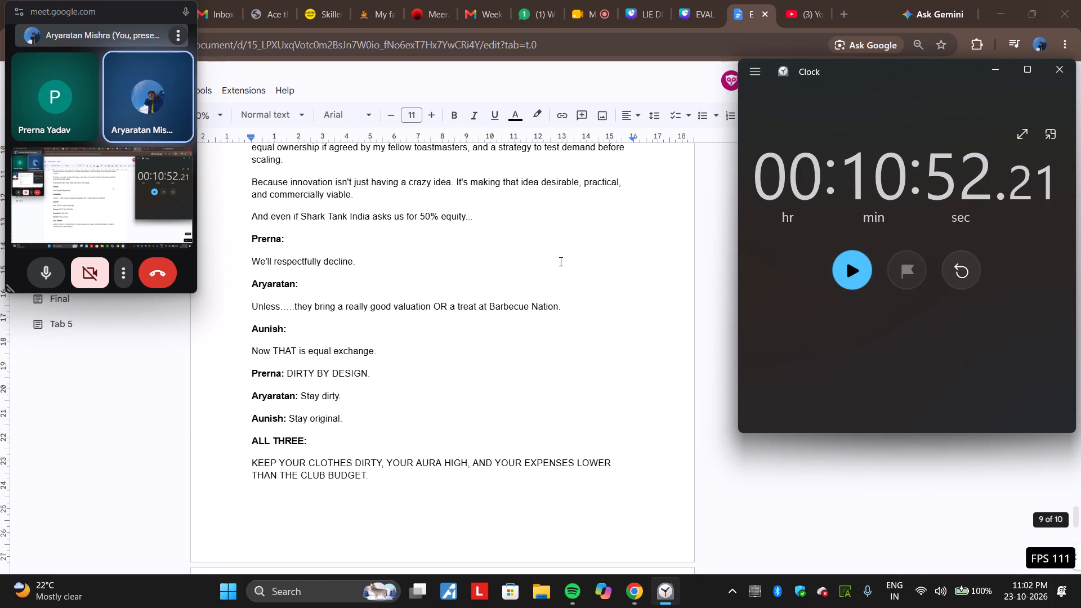
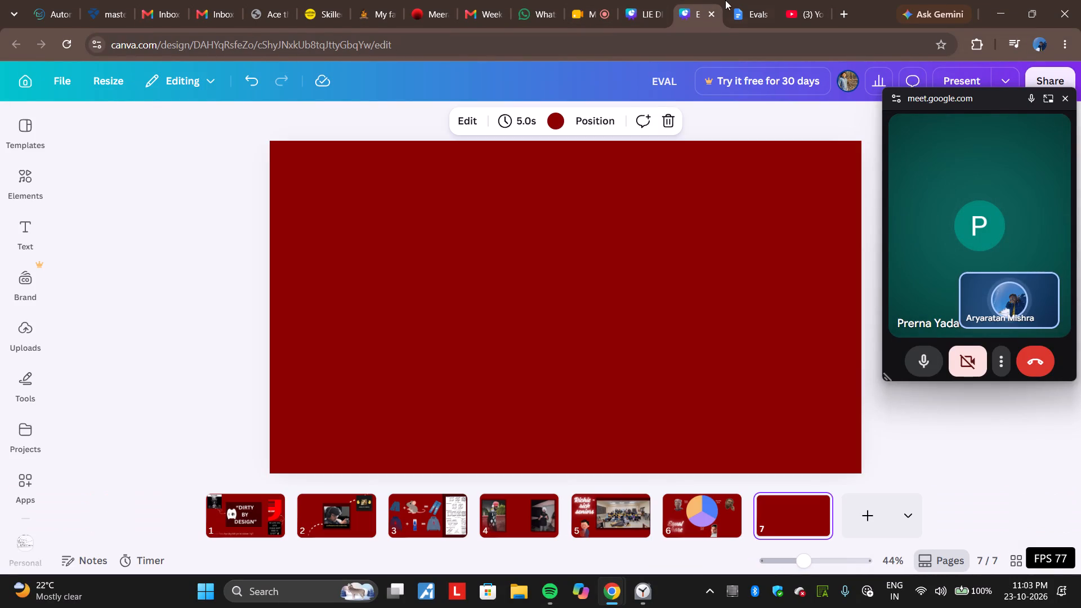
Return to the EVAL deck and compare the "Equal share" pie-chart slide 6 with the blank slide 7 after it.
left_click(727, 0, "shift")
left_click(695, 0, "shift")
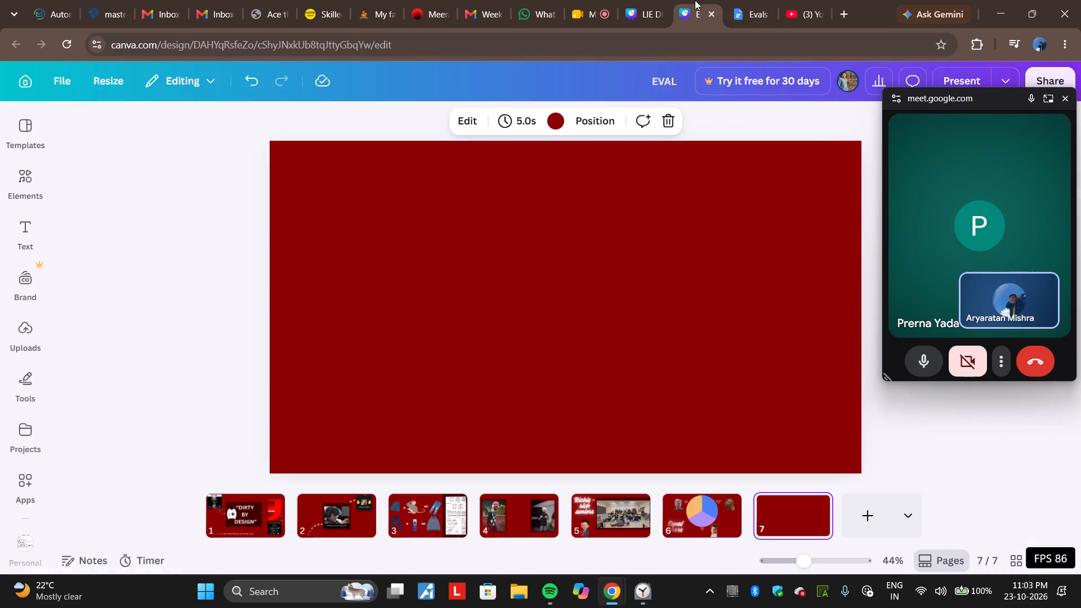
left_click(681, 538, "shift")
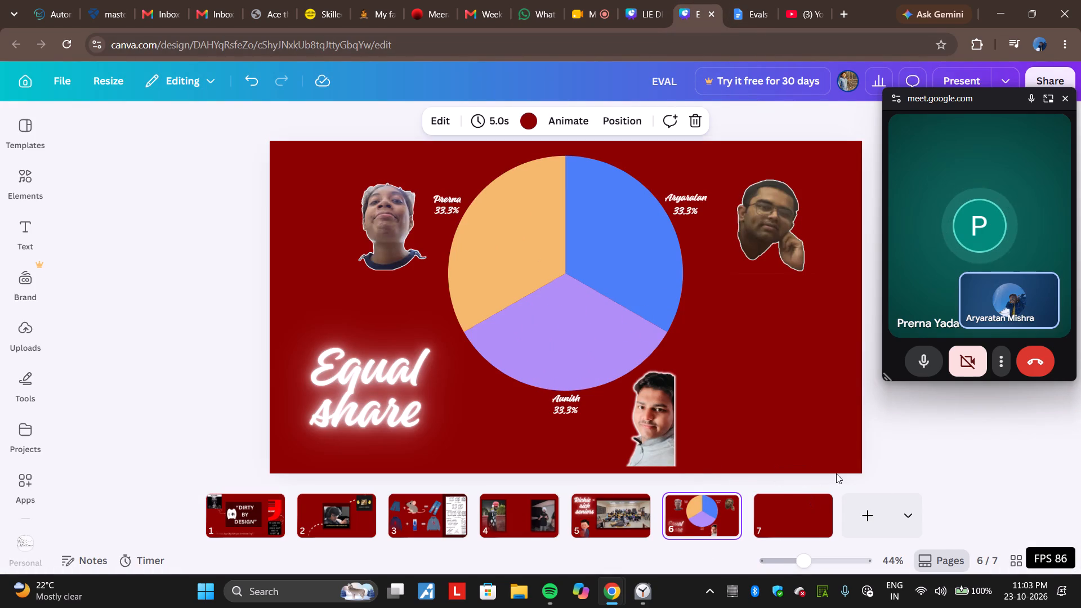
left_click(773, 499, "shift")
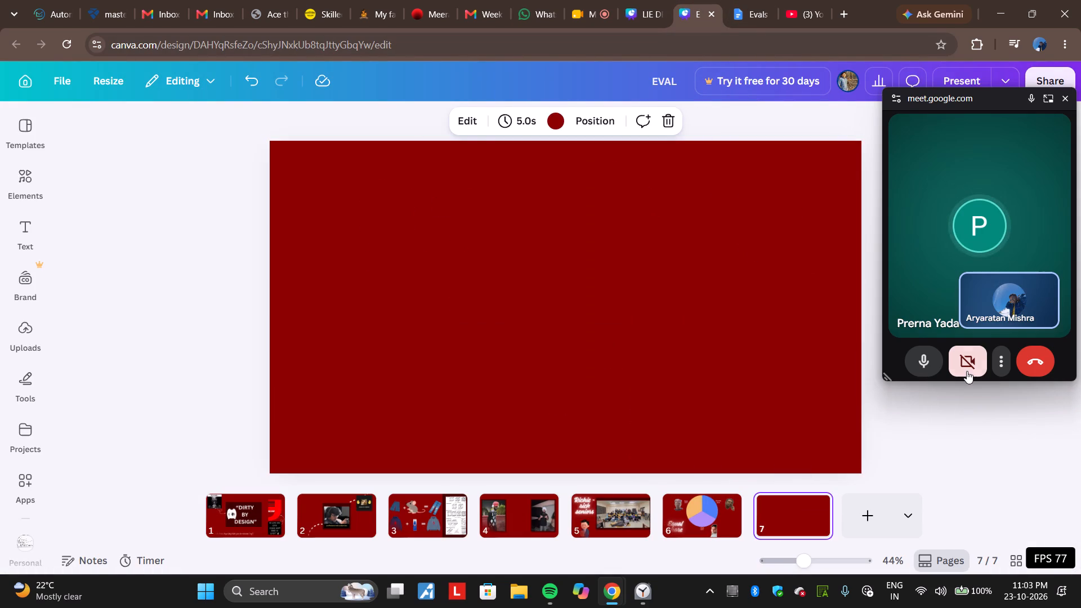
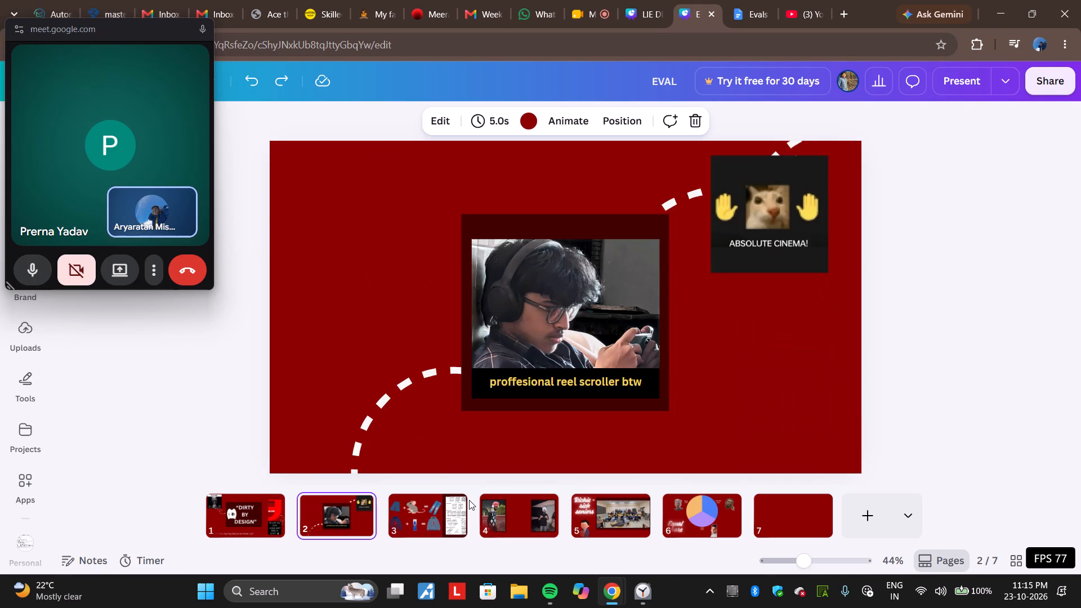
Look through EVAL deck slides 3 to 6, ending on the "Equal share" pie chart.
left_click(439, 504, "shift")
left_click(562, 506, "shift")
left_click(644, 511, "shift")
left_click(699, 512, "shift")
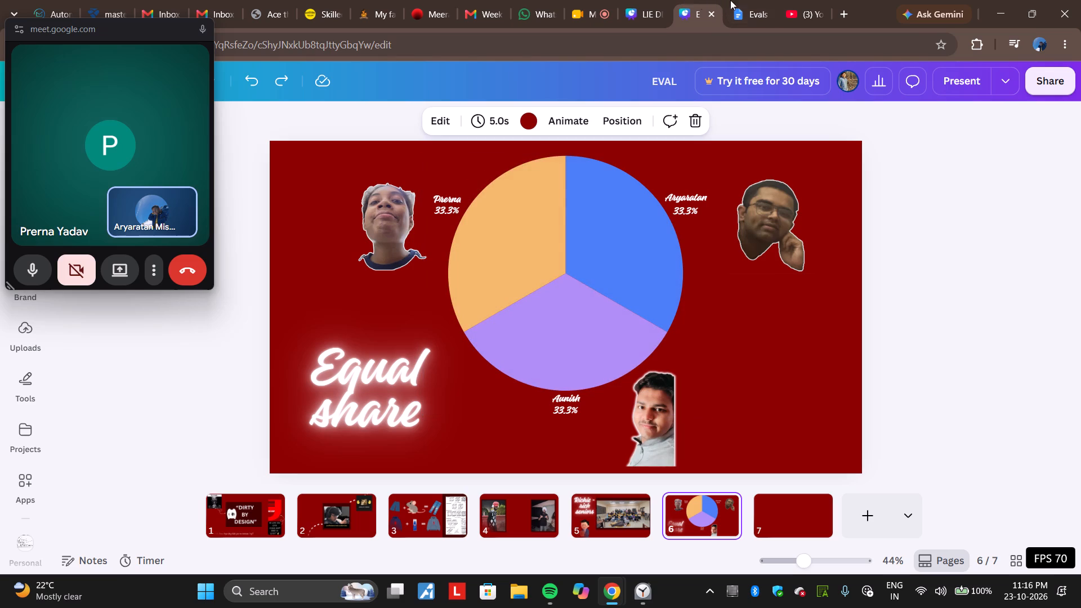
Switch to the Evals script and read the equal share, equal exchange and cost planning passages that follow the SLIDE 7 cue.
left_click(751, 0, "shift")
scroll(596, 176, "up", 11, "shift")
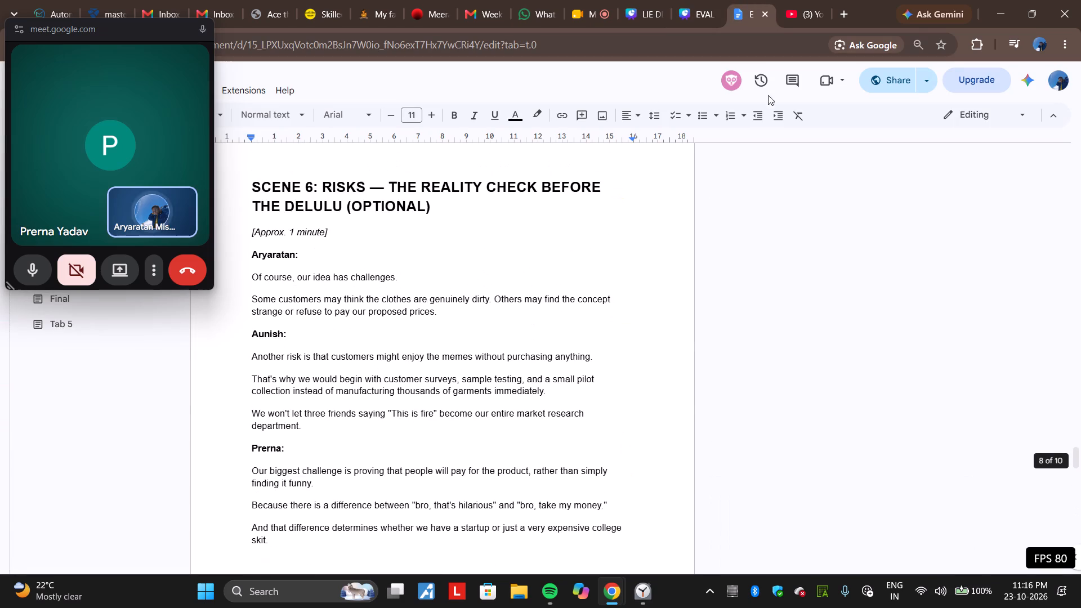
left_click(687, 0, "shift")
left_click(748, 0, "shift")
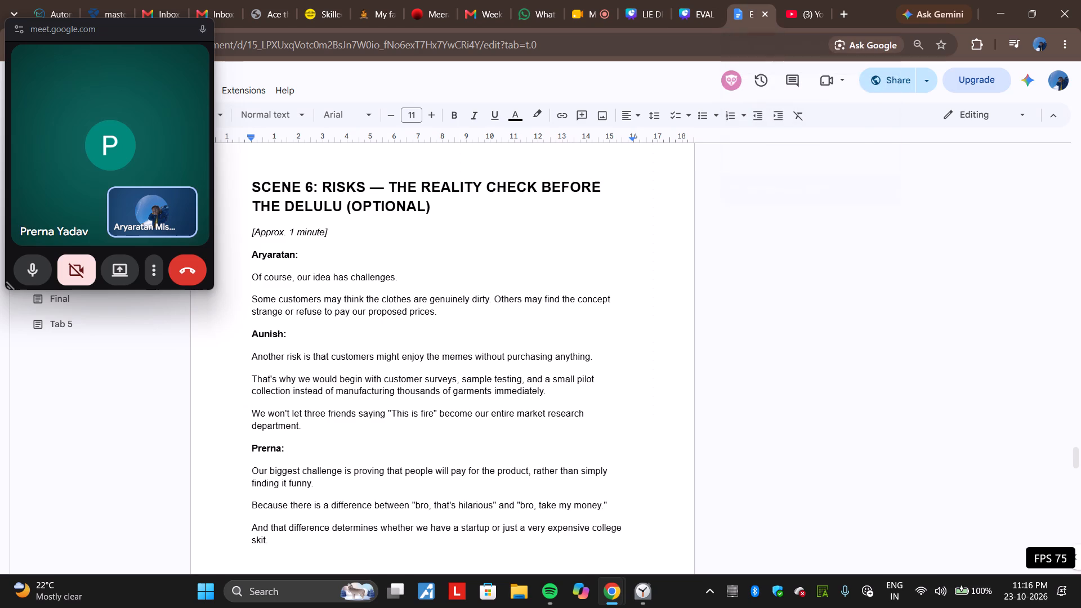
scroll(720, 266, "up", 17, "shift")
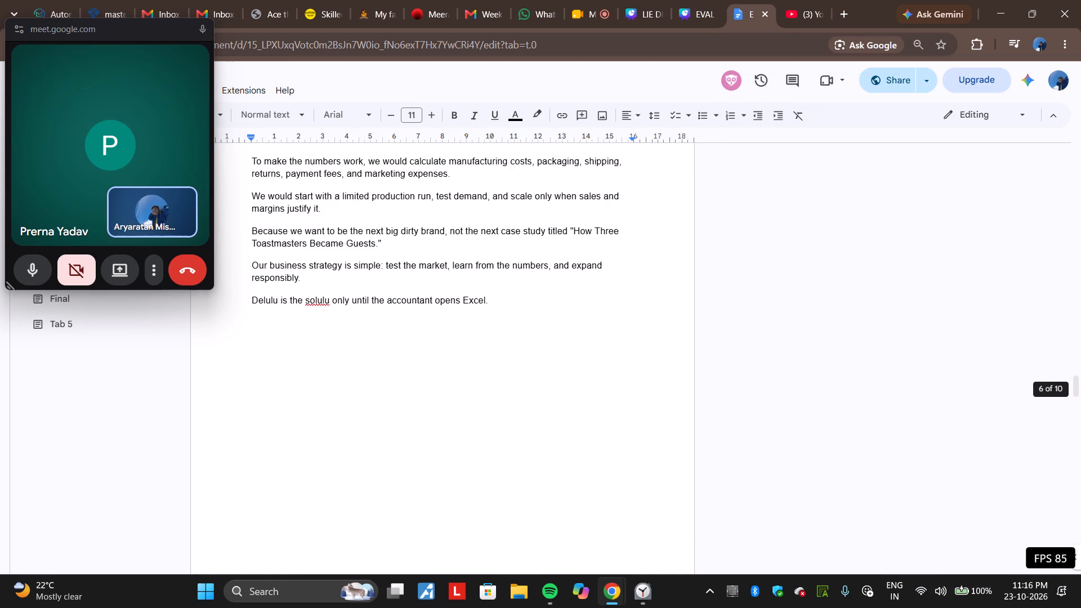
scroll(509, 298, "up", 10, "shift")
scroll(411, 334, "down", 1, "shift")
scroll(411, 334, "up", 2, "shift")
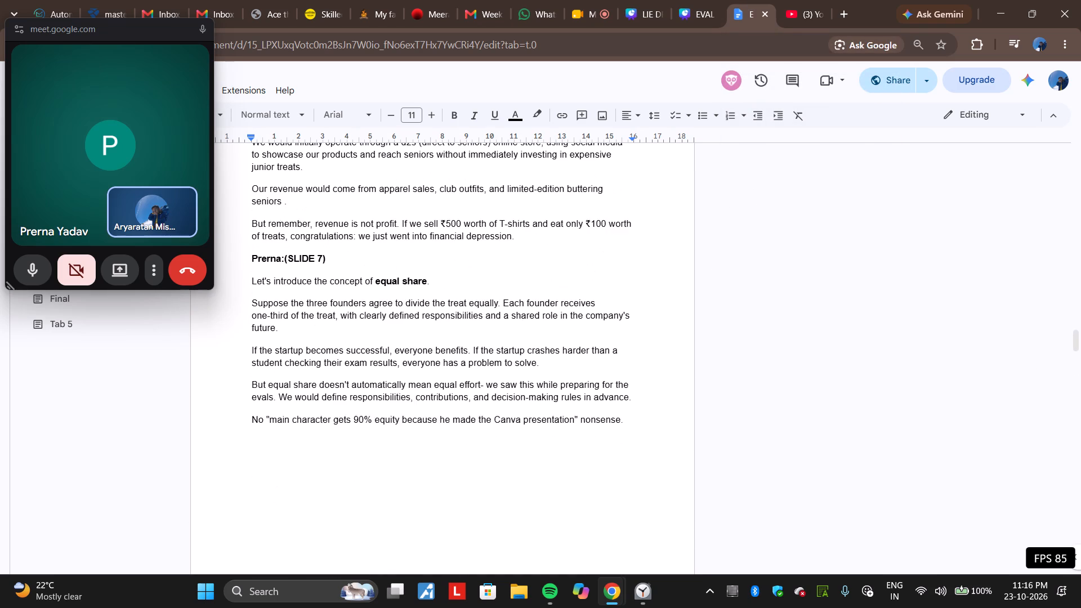
scroll(510, 279, "down", 3, "shift")
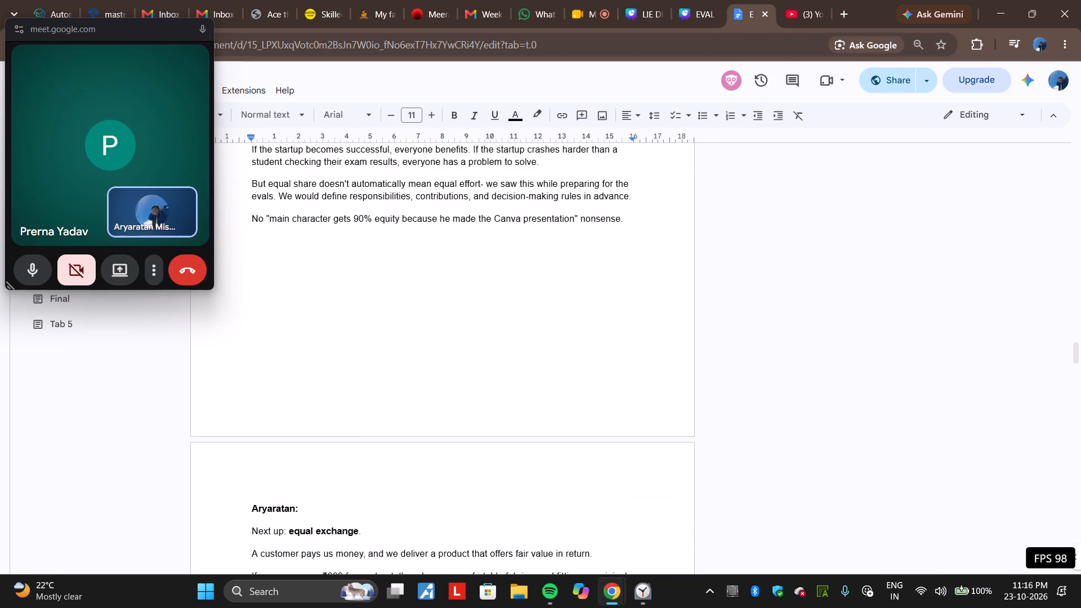
scroll(510, 279, "down", 2, "shift")
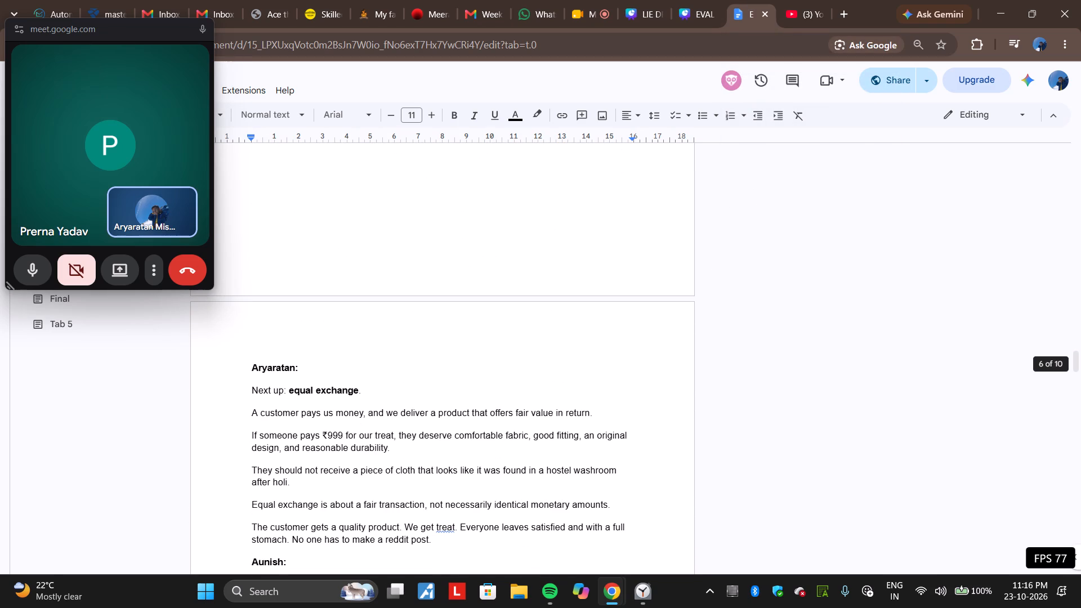
scroll(510, 279, "down", 2, "shift")
scroll(493, 443, "down", 1, "shift")
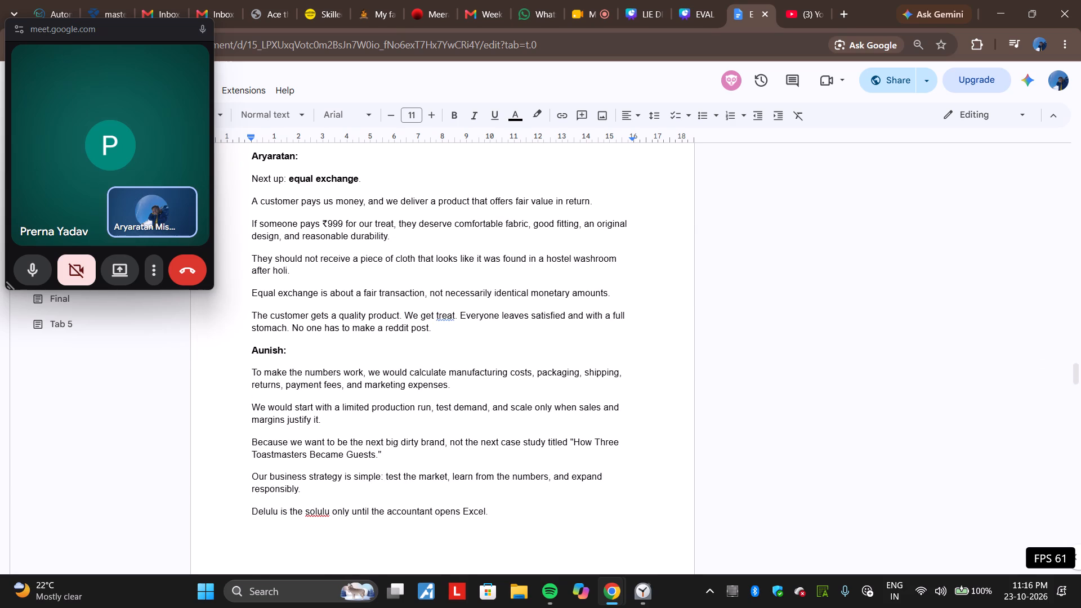
Go back through the script's Scene 4 business model to compare its SLIDE 7 cue with the SLIDE 6 cue before it.
scroll(452, 201, "up", 7, "shift")
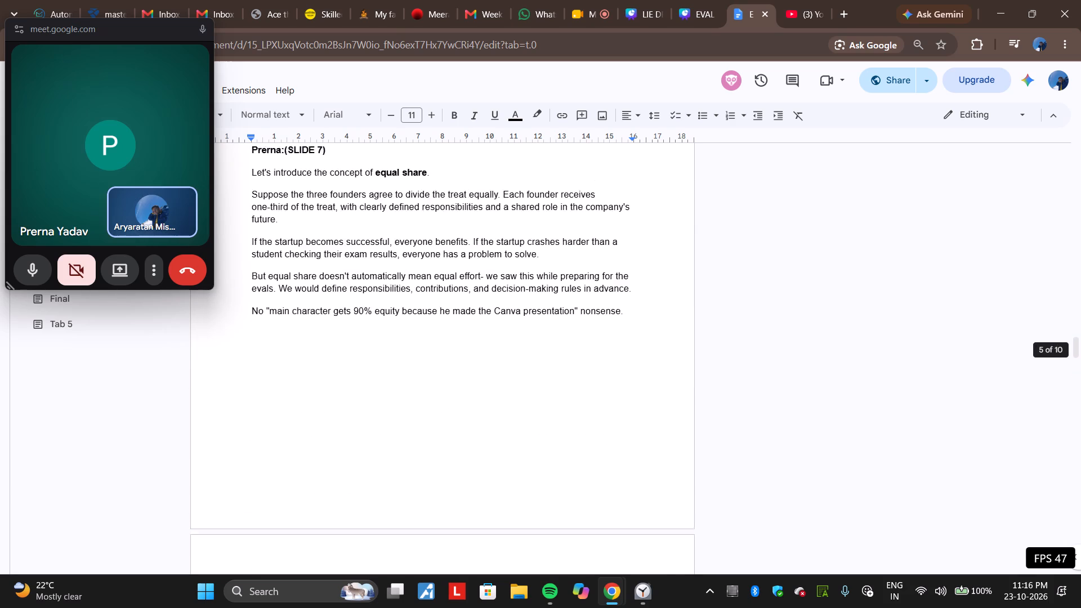
scroll(452, 201, "up", 1, "shift")
scroll(360, 306, "down", 1, "shift")
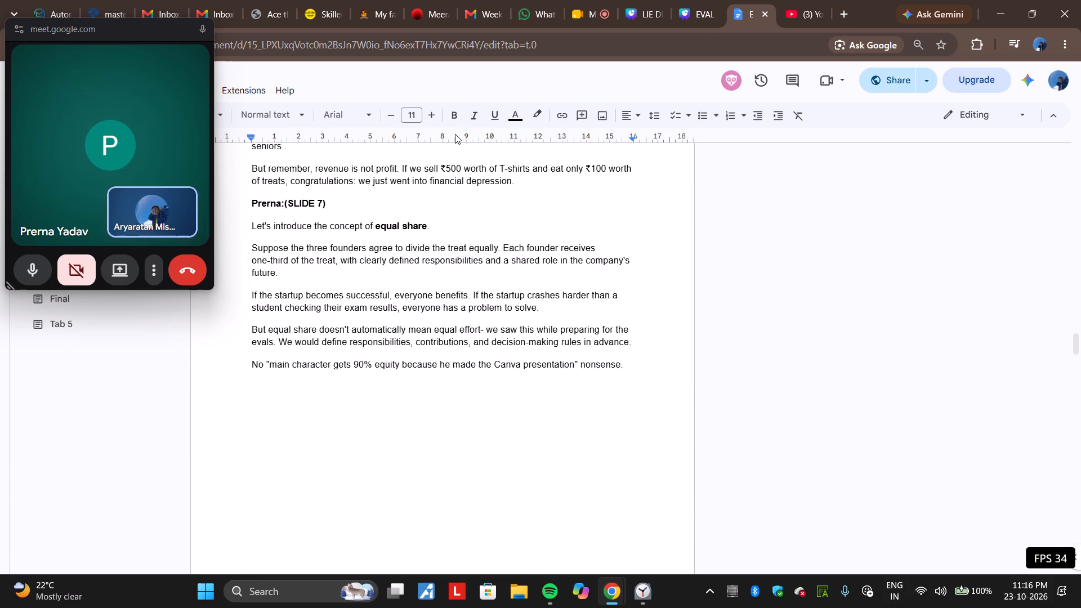
scroll(478, 328, "up", 5, "shift")
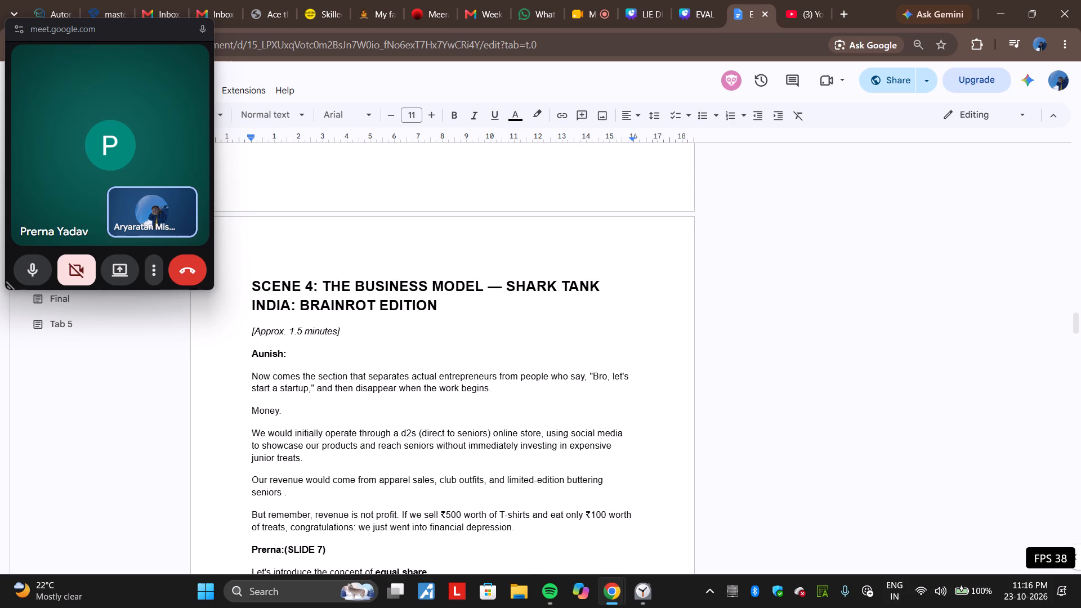
scroll(396, 399, "up", 4, "shift")
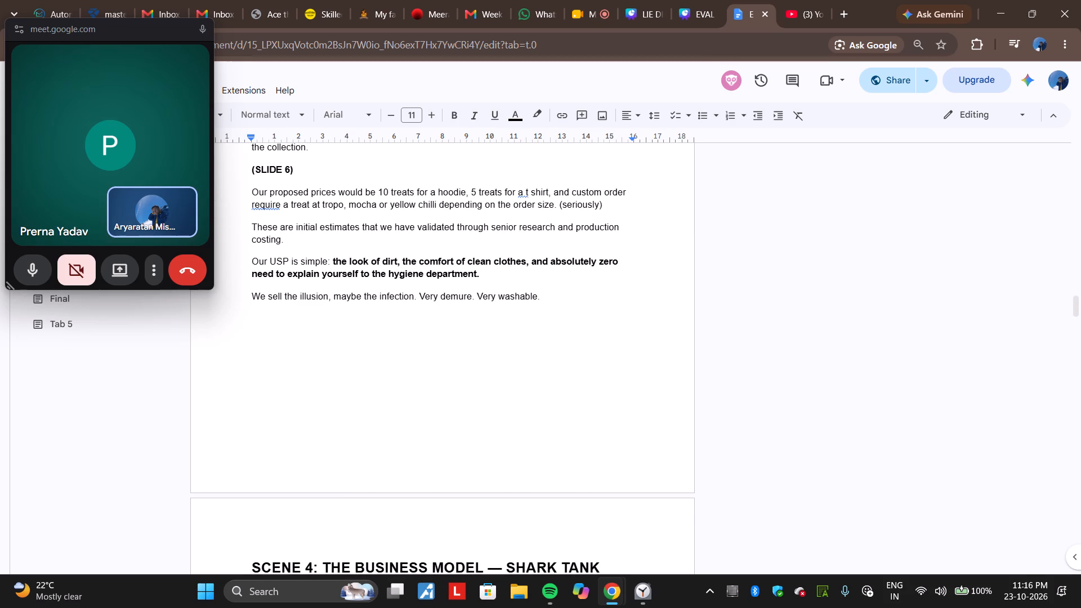
scroll(368, 404, "down", 2, "shift")
In the EVAL deck, reorder the slides so the blank one is slide 6, directly before the "Equal share" pie chart.
left_click(697, 0, "shift")
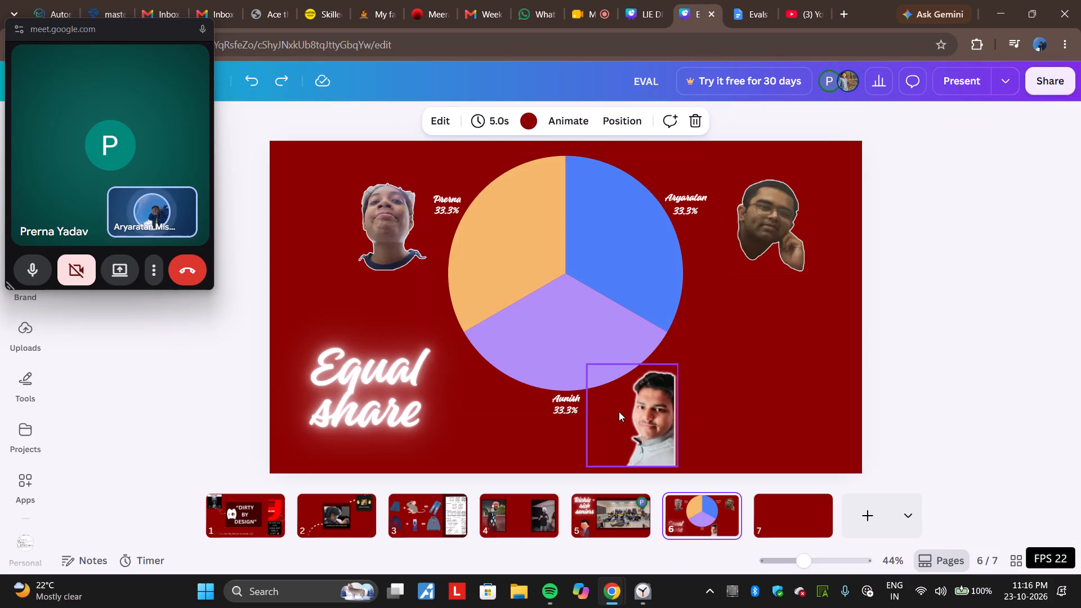
left_click_drag(762, 511, 626, 519, "shift")
left_click(778, 515, "shift")
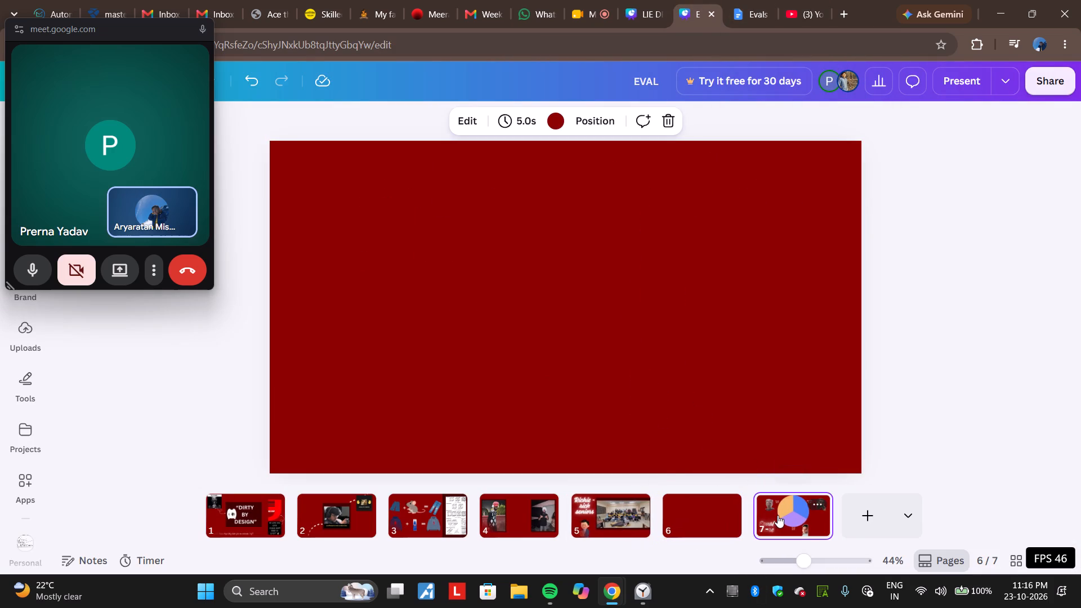
left_click(698, 497, "shift")
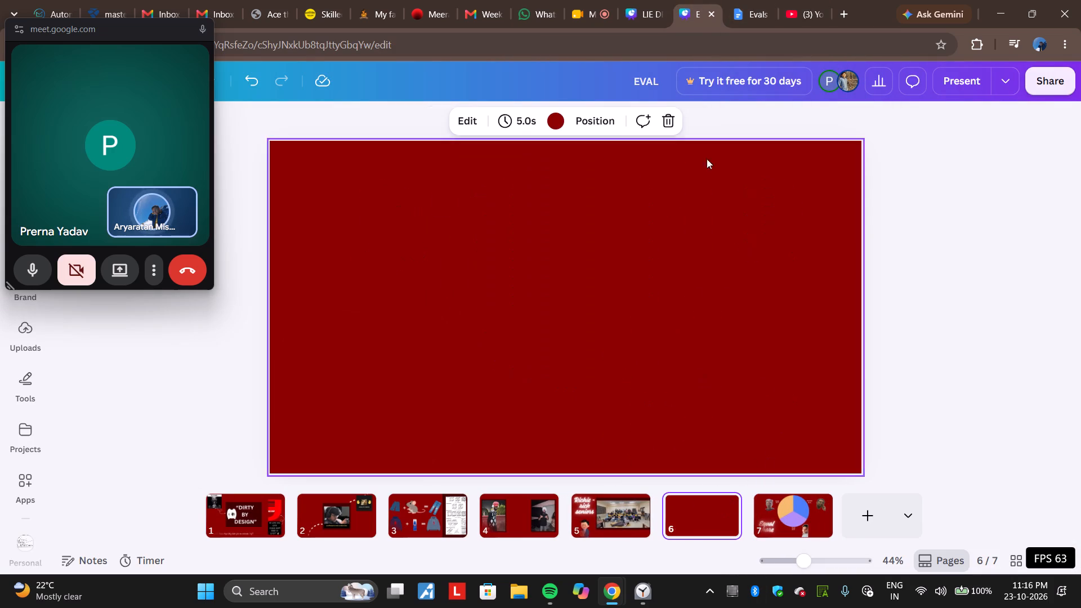
Review the script's SLIDE 6 pricing and USP lines and its SLIDE 7 equal share lines for what each slide should cover.
left_click(762, 0, "shift")
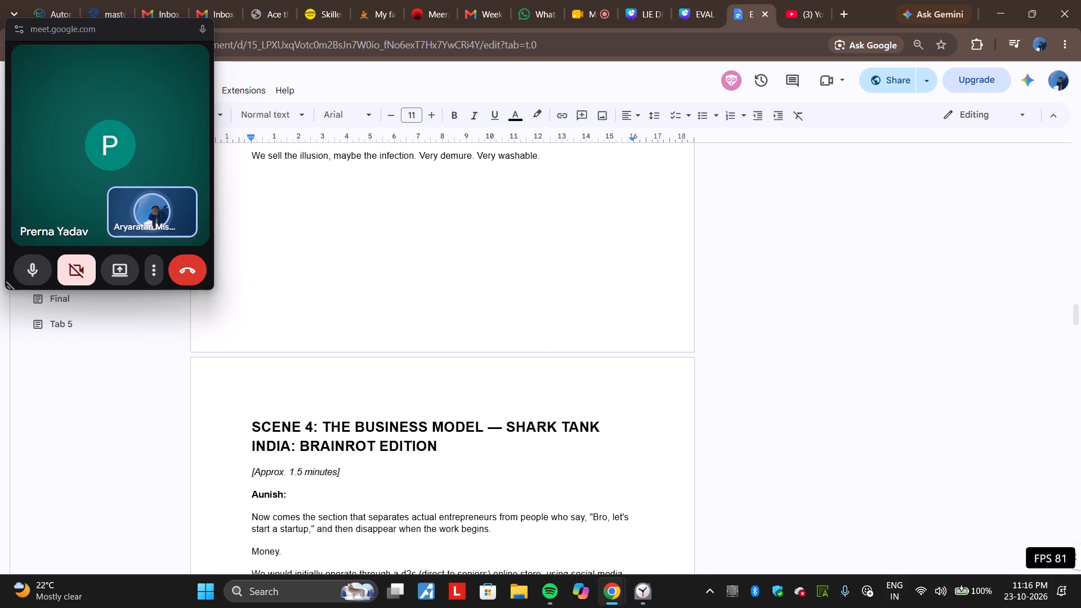
scroll(483, 350, "up", 1, "shift")
scroll(396, 294, "up", 3, "shift")
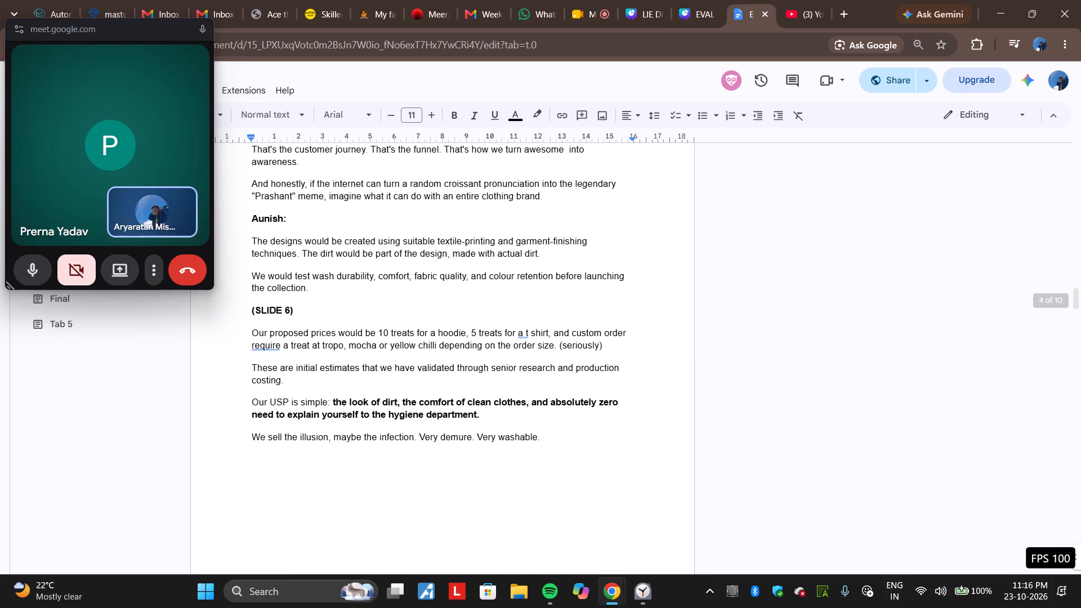
left_click_drag(240, 341, 571, 354, "shift")
left_click(632, 375, "shift")
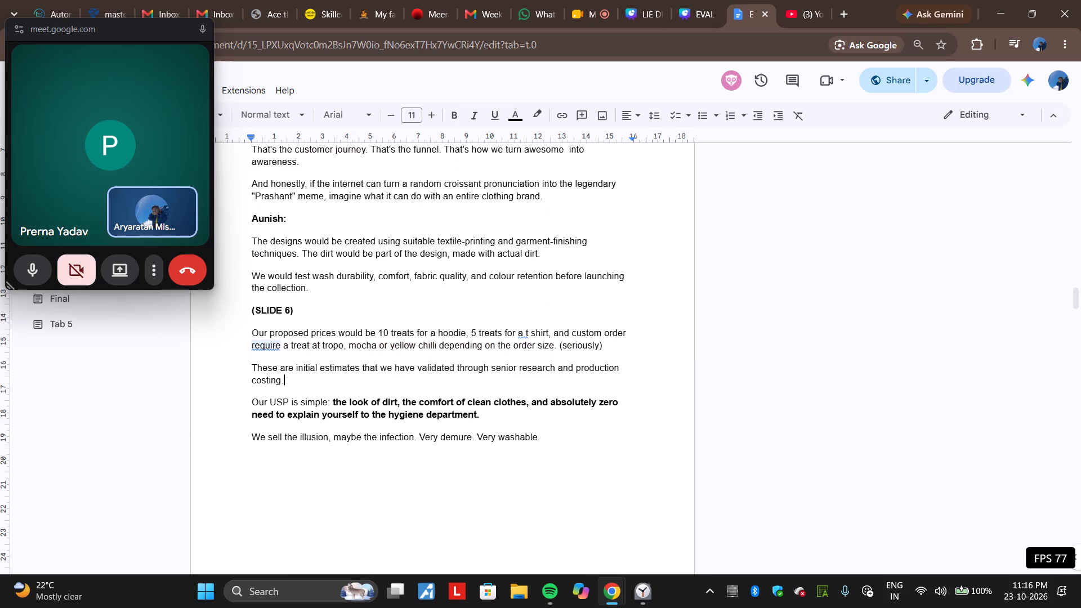
left_click_drag(587, 472, 247, 321, "shift")
left_click(247, 321, "shift")
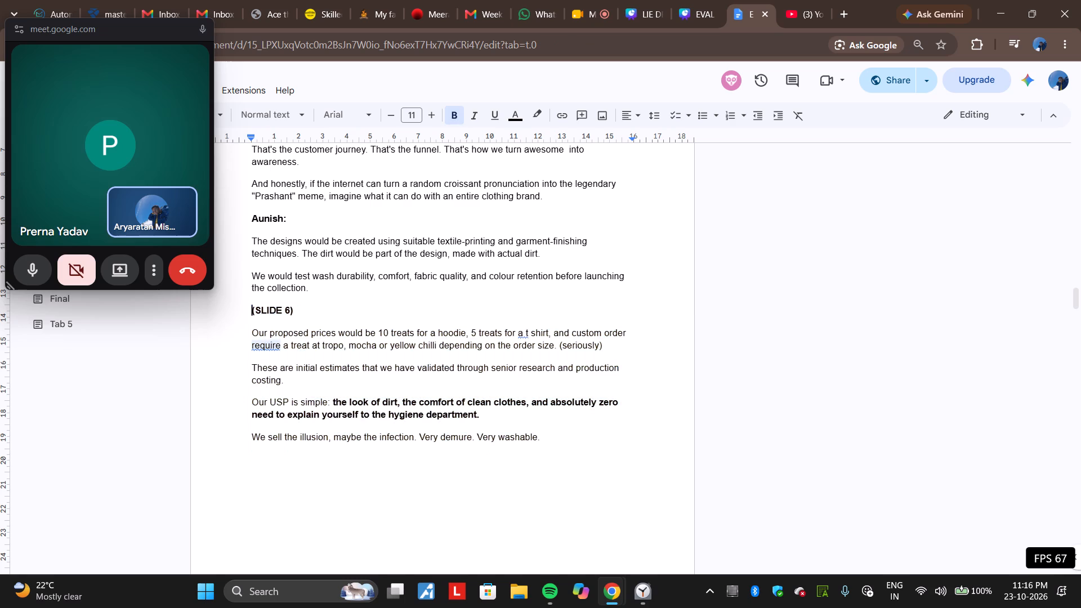
scroll(496, 335, "down", 9, "shift")
left_click_drag(248, 368, 336, 404, "shift")
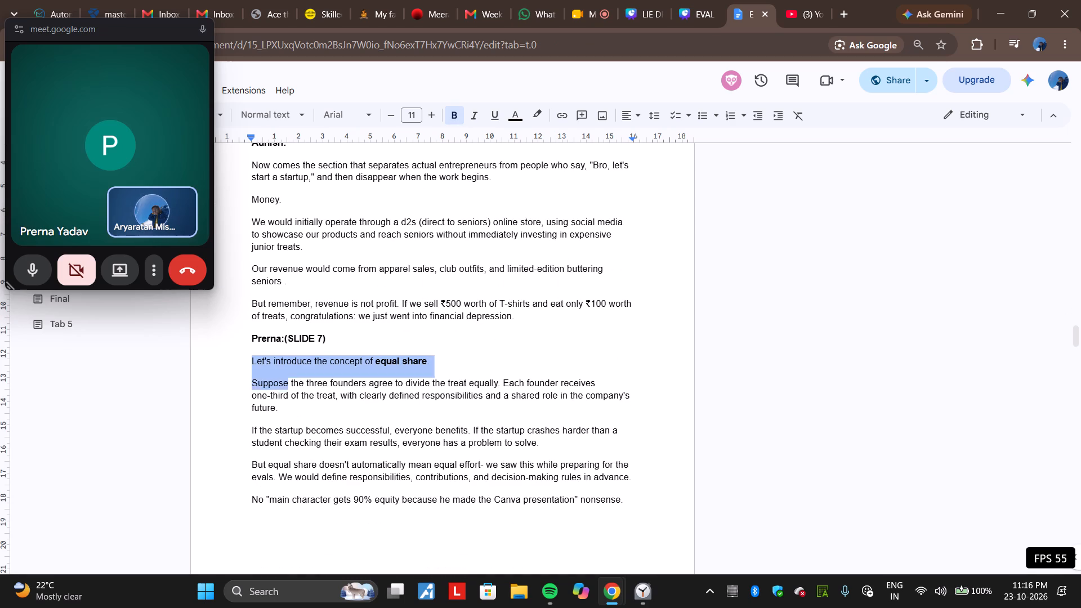
left_click_drag(336, 404, 500, 489, "shift")
left_click(541, 542, "shift")
scroll(559, 435, "up", 8, "shift")
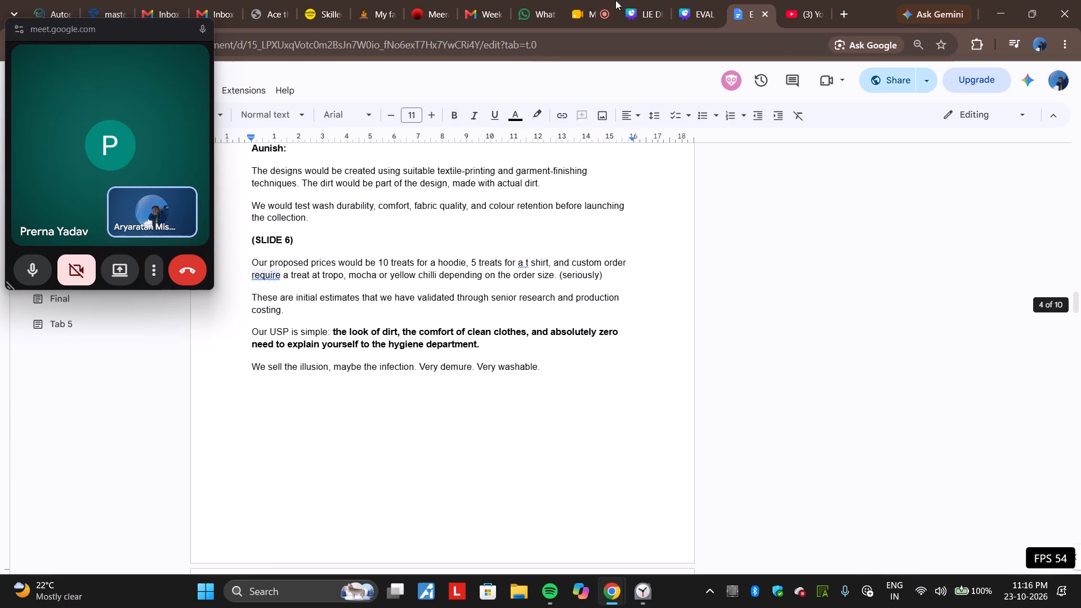
Return to the EVAL deck and open the blank slide 6.
left_click(685, 0, "shift")
left_click(699, 502, "shift")
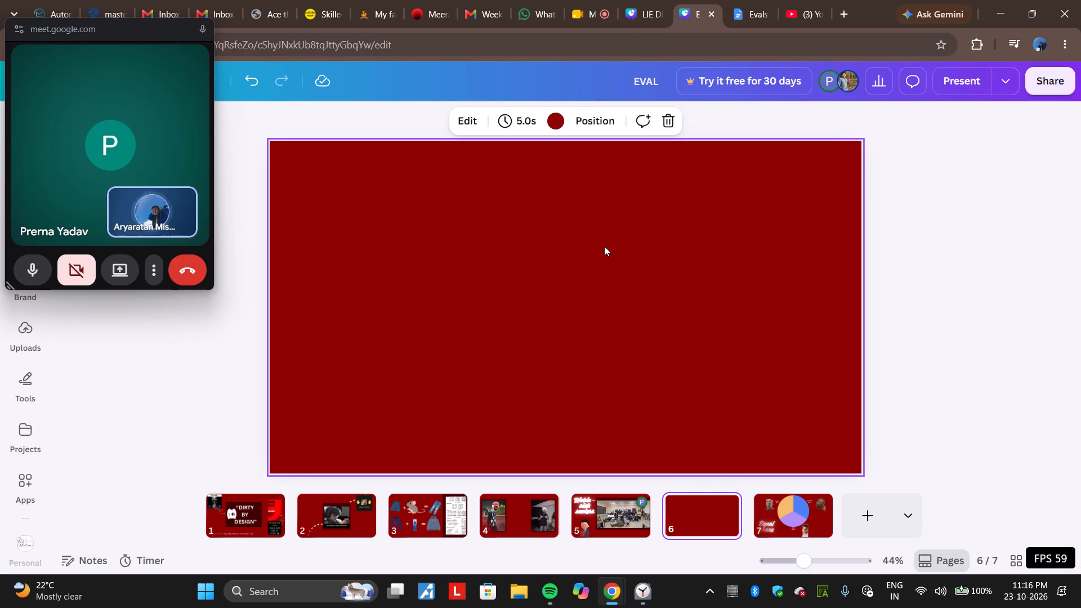
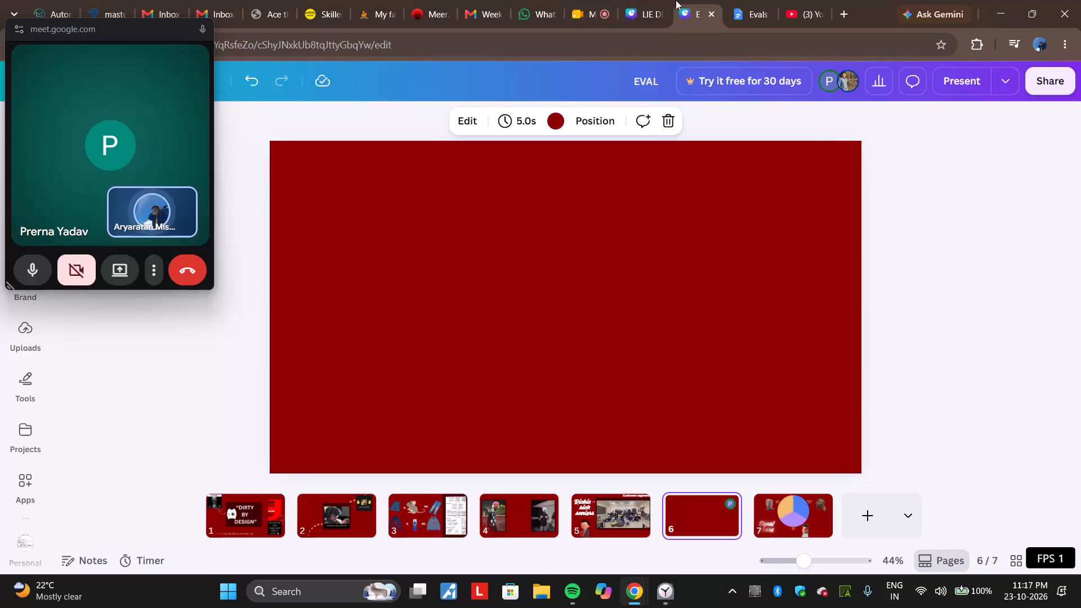
In the Evals script, highlight the SLIDE 6 passage from the proposed prices through the USP lines to review what that slide must cover.
left_click(747, 1, "shift")
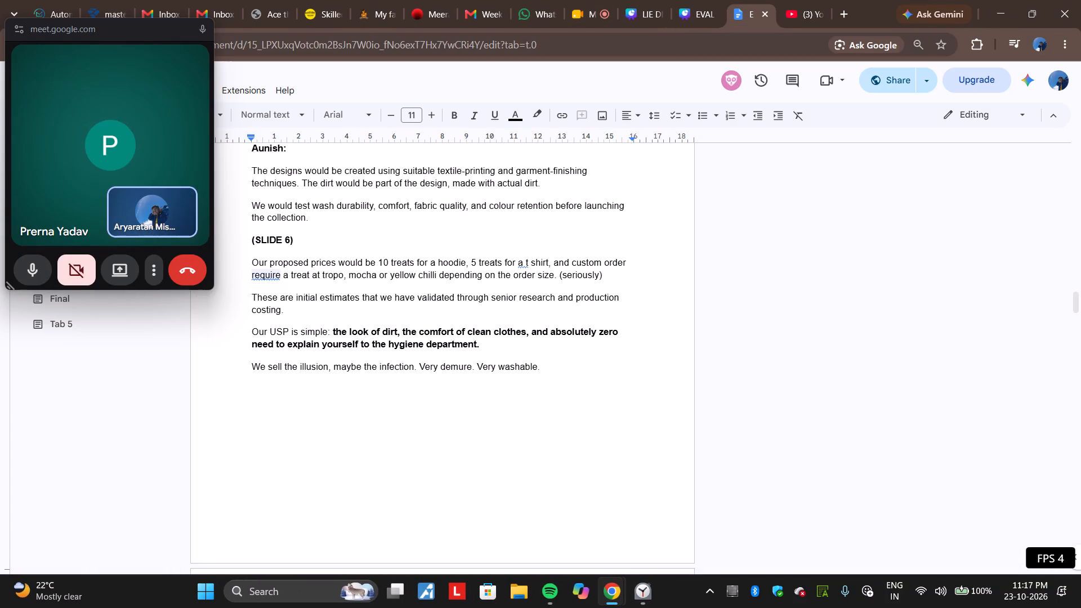
right_click(477, 279, "shift")
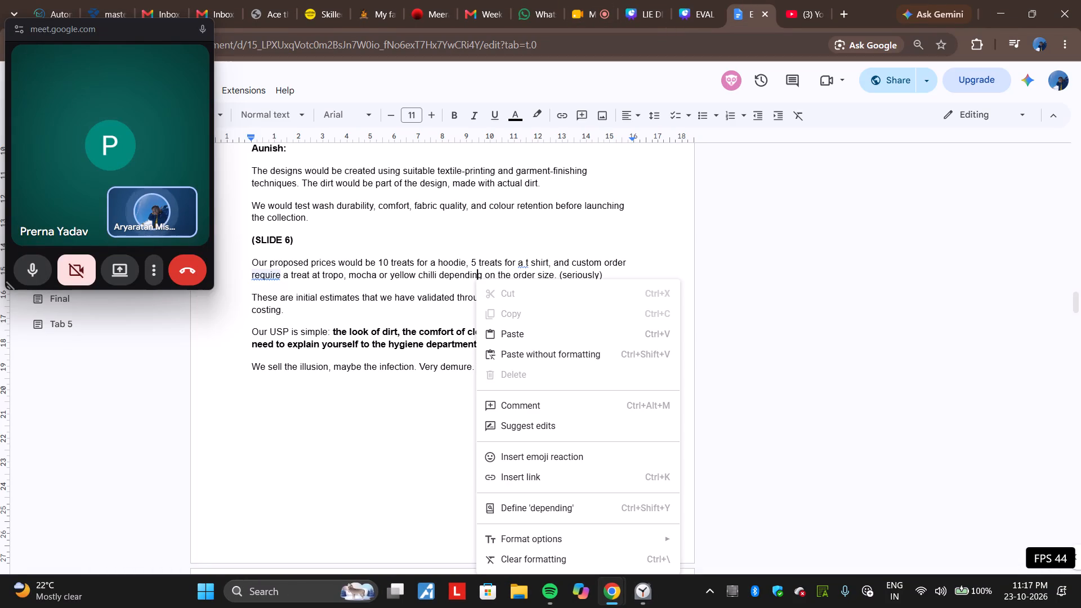
left_click(247, 263, "shift")
left_click_drag(247, 263, 602, 283, "shift")
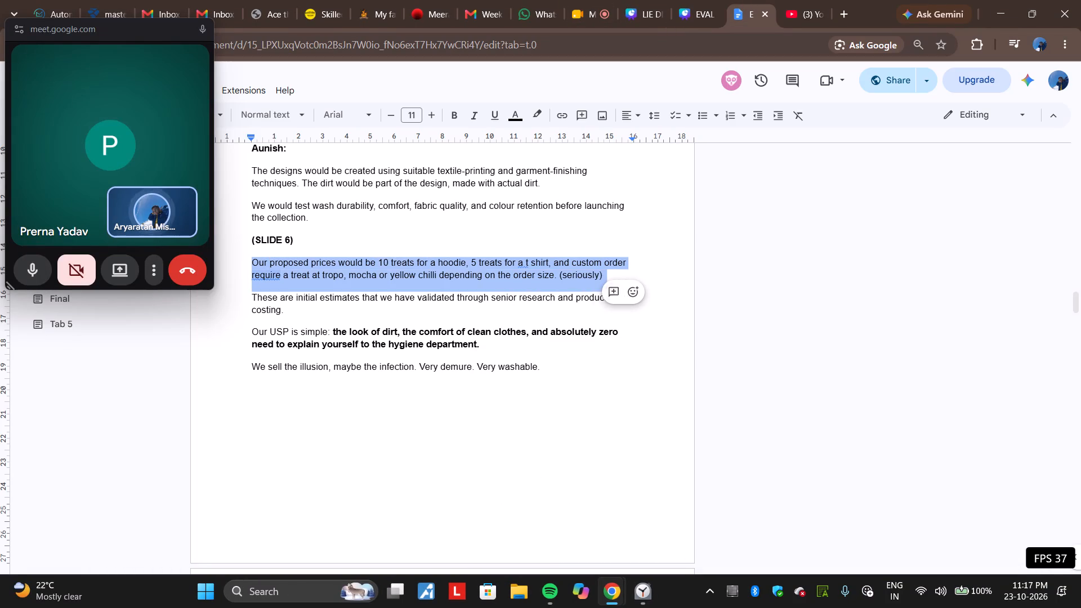
left_click_drag(602, 283, 455, 283, "shift")
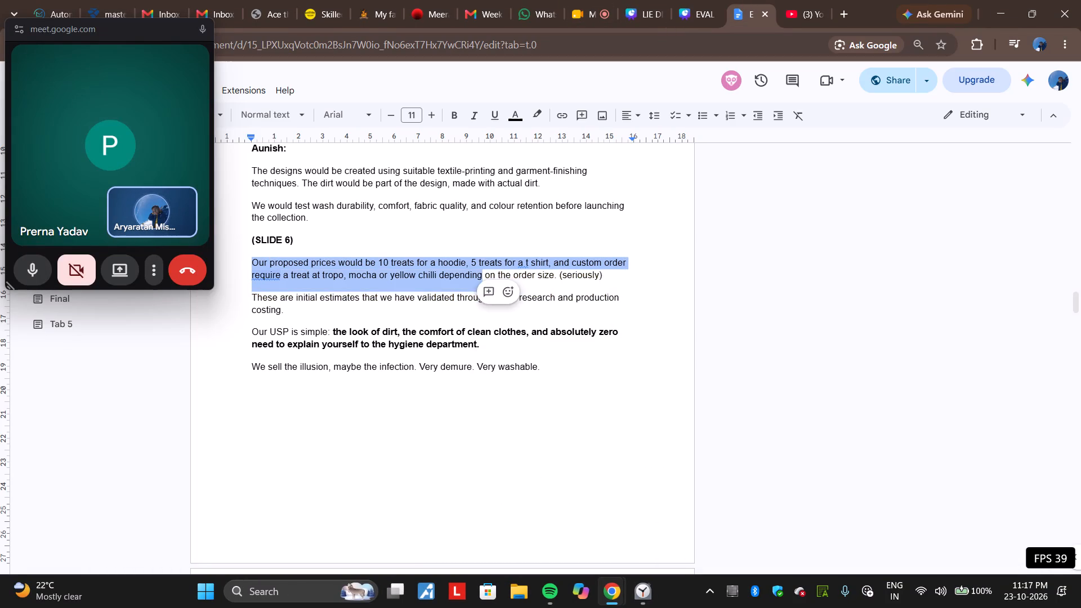
left_click_drag(455, 283, 589, 370, "shift")
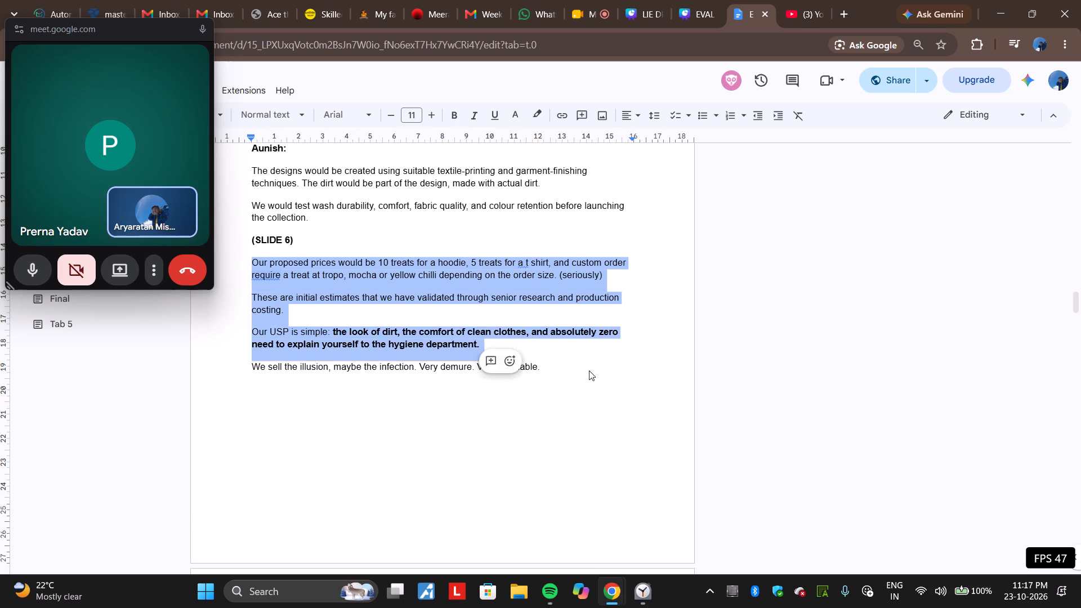
left_click_drag(589, 370, 587, 395, "shift")
scroll(587, 395, "down", 4, "shift")
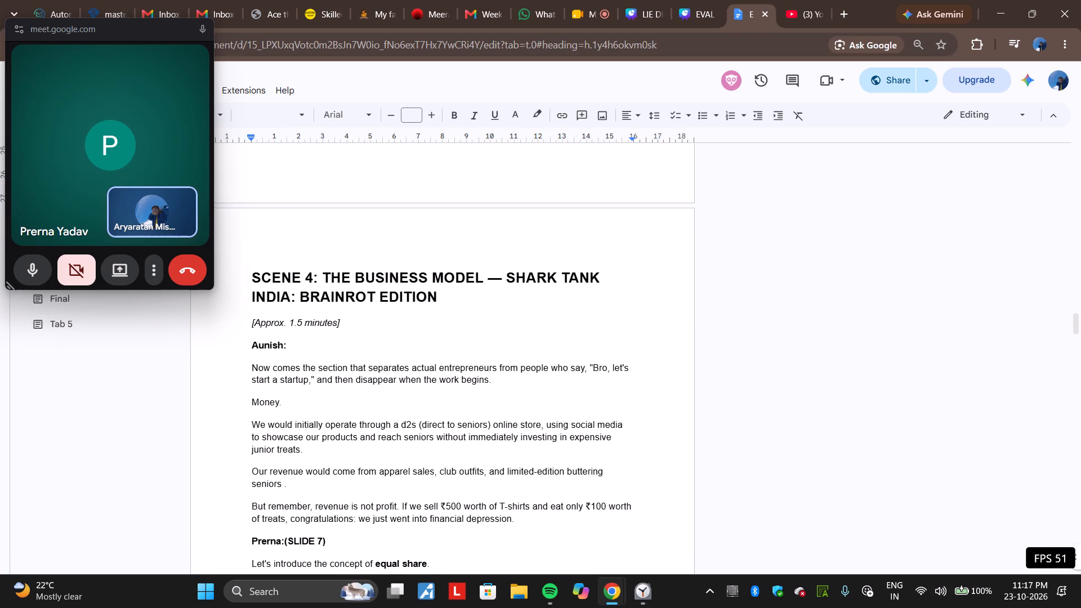
scroll(587, 395, "down", 2, "shift")
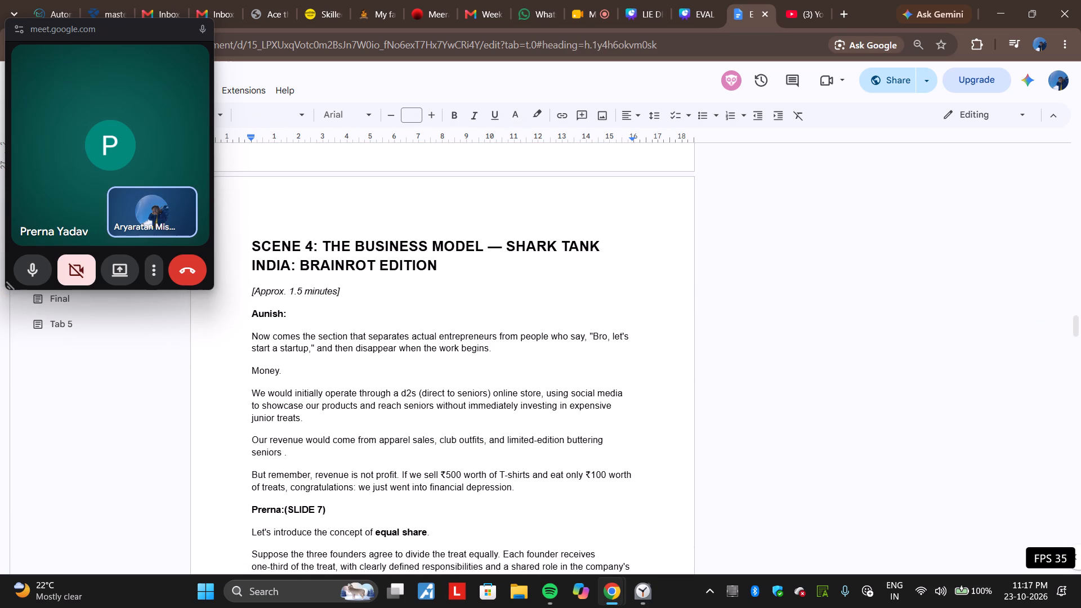
scroll(555, 497, "up", 4, "shift")
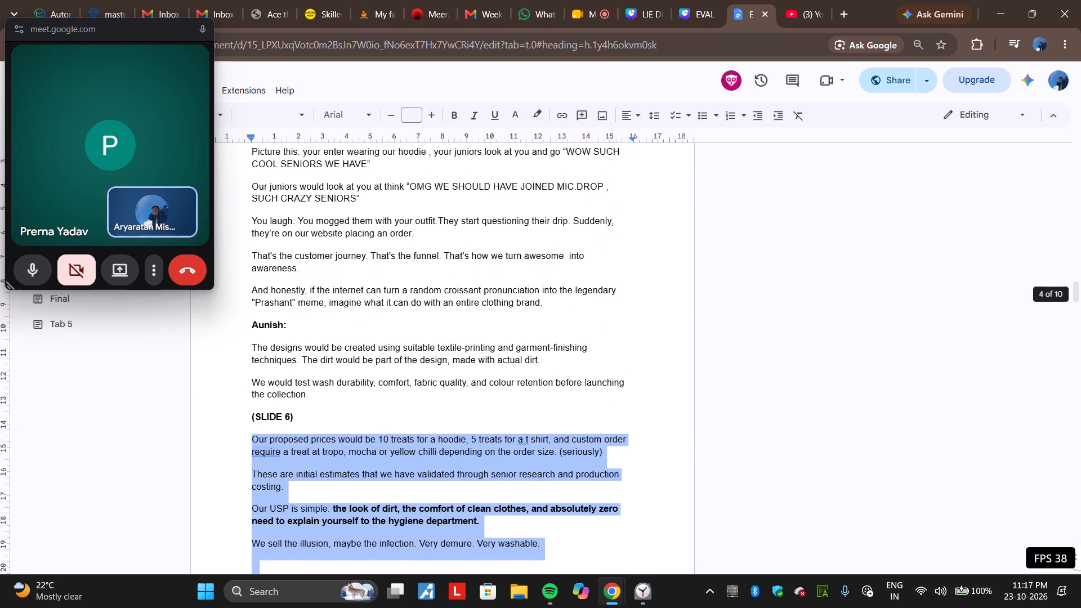
left_click(546, 346, "shift")
Read the script from the SLIDE 6 cue through Scene 4's SLIDE 7 equal share lines to check where slide 6's content ends.
scroll(546, 346, "down", 1, "shift")
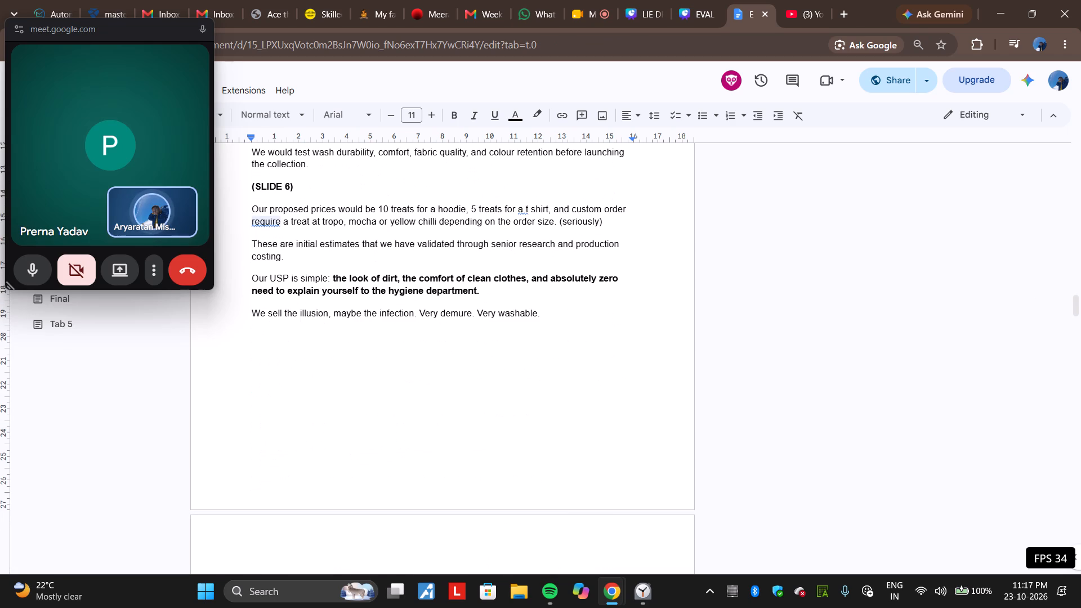
scroll(546, 346, "down", 1, "shift")
left_click(544, 341, "shift")
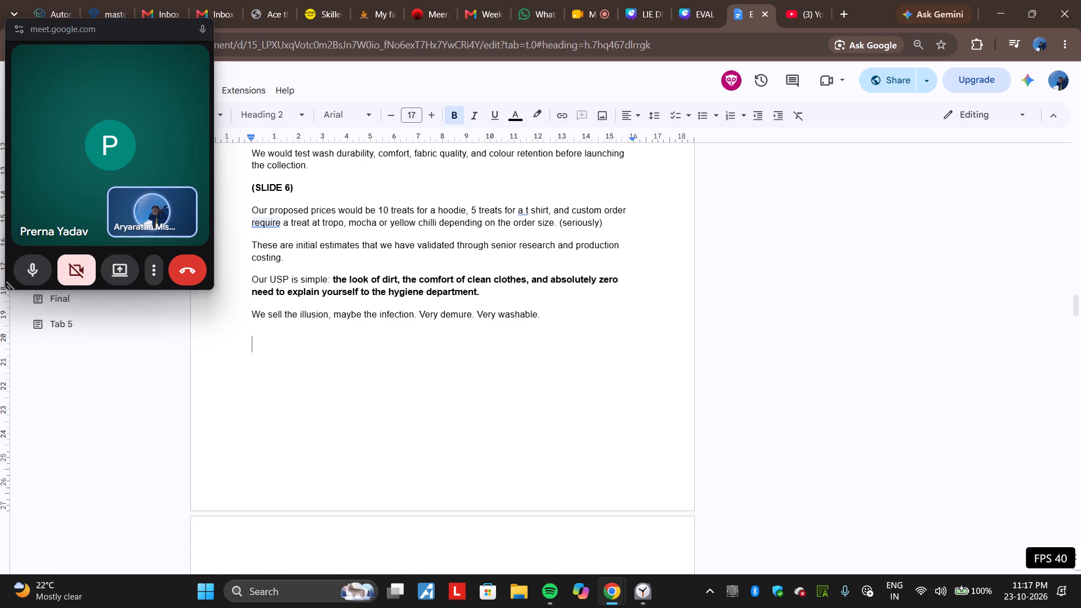
left_click(250, 206, "shift")
scroll(250, 206, "down", 5, "shift")
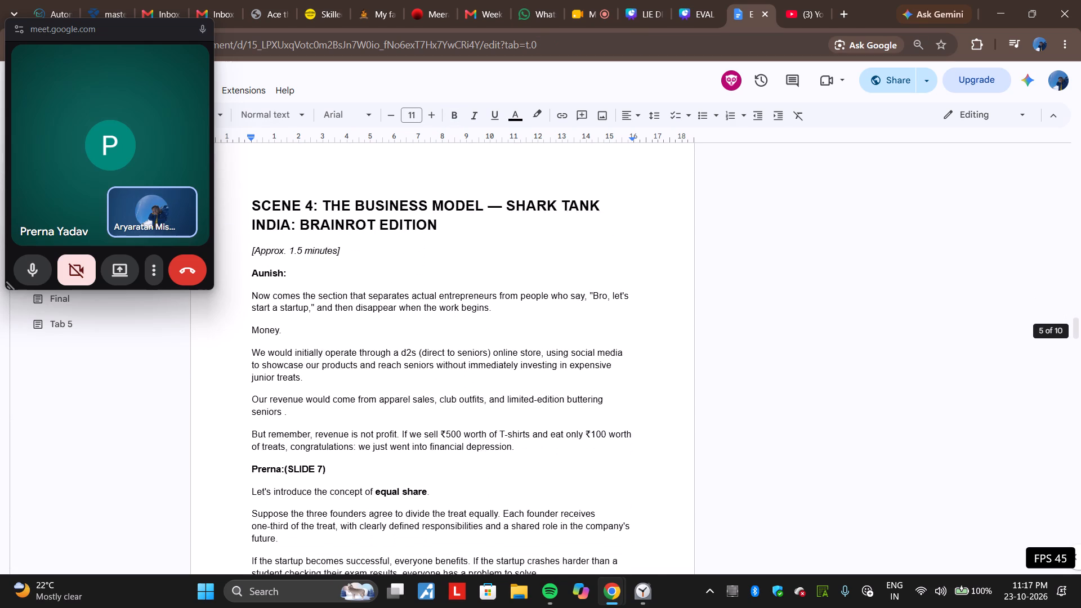
scroll(250, 206, "down", 1, "shift")
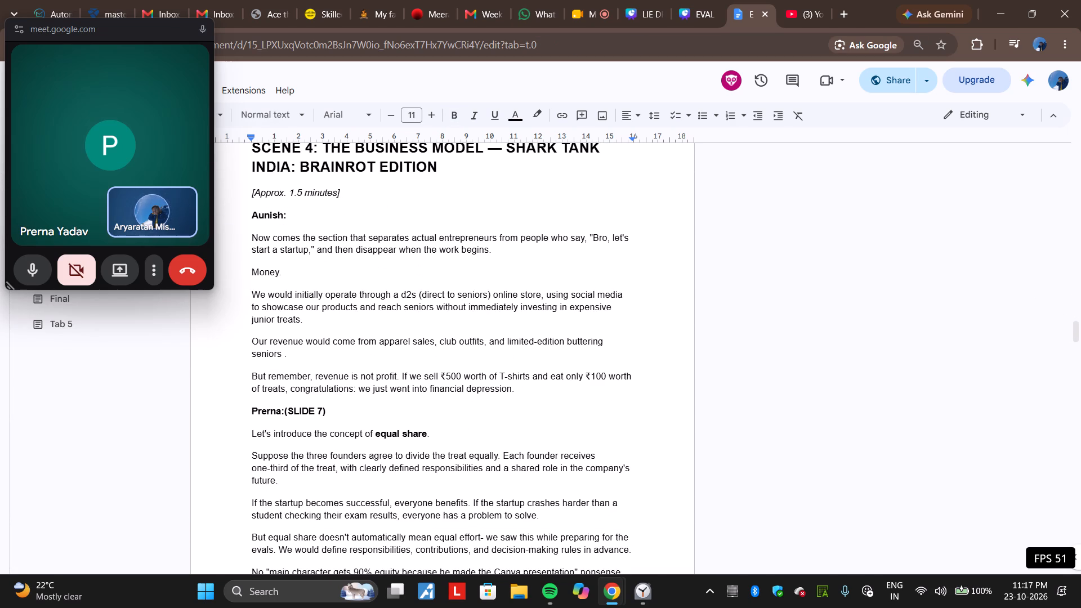
scroll(528, 397, "up", 6, "shift")
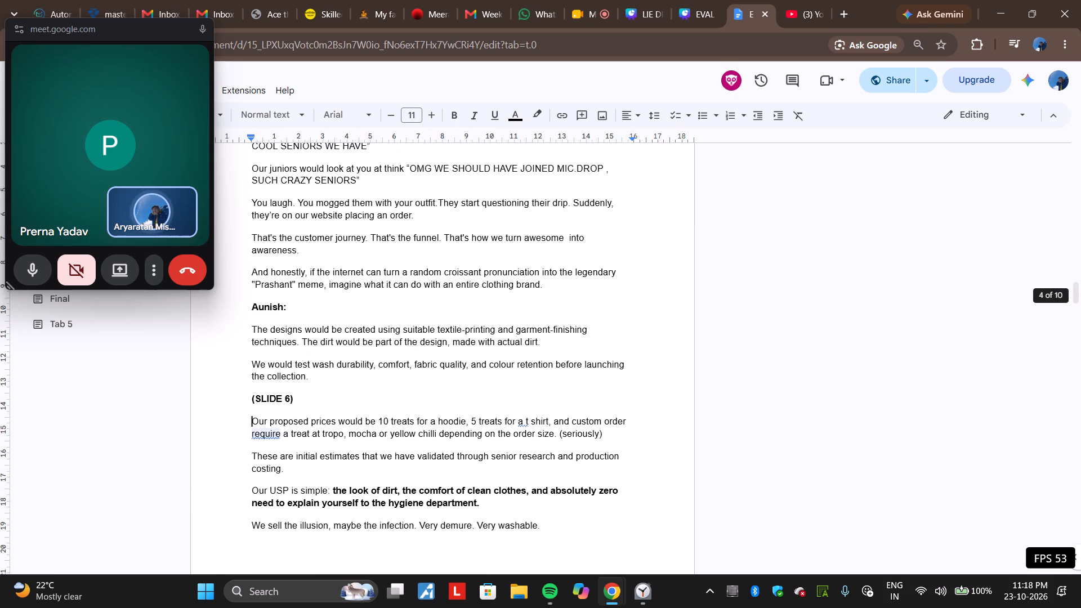
scroll(528, 397, "up", 1, "shift")
scroll(528, 397, "down", 1, "shift")
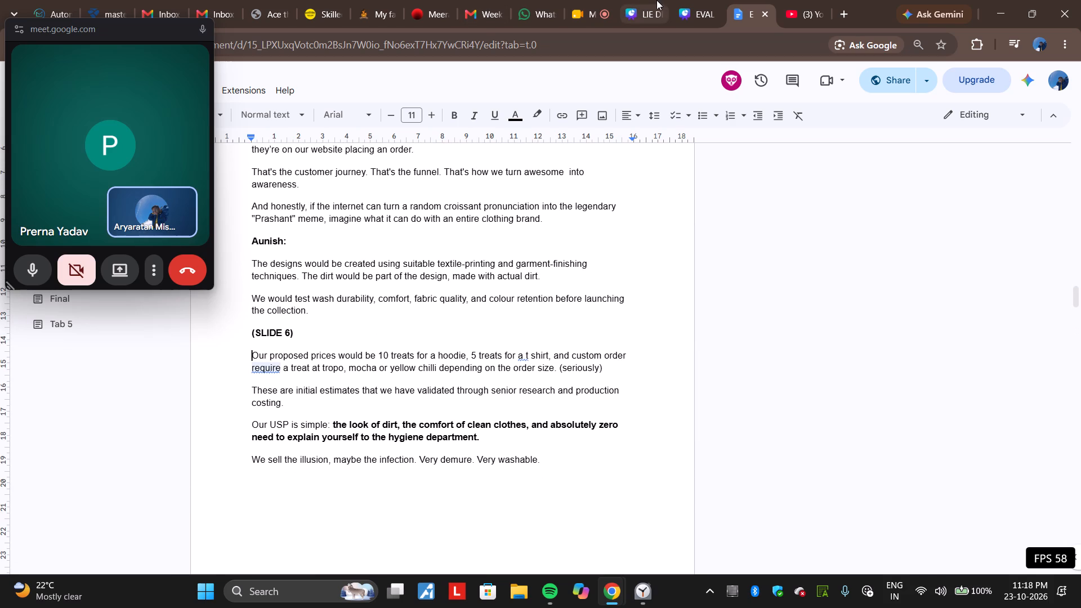
Return to the blank slide 6 in the EVAL deck.
left_click(695, 0, "shift")
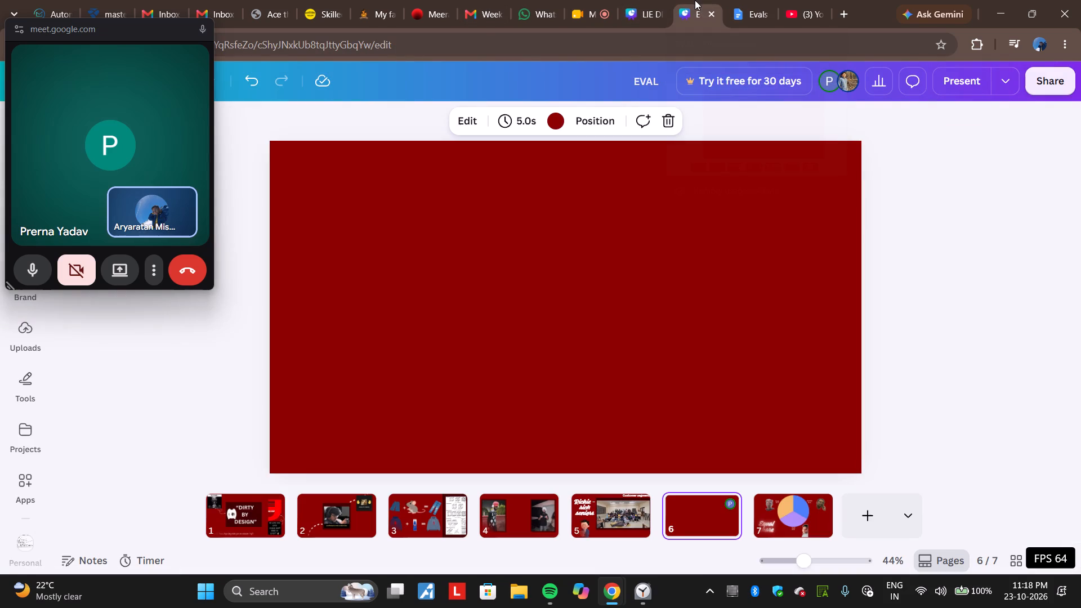
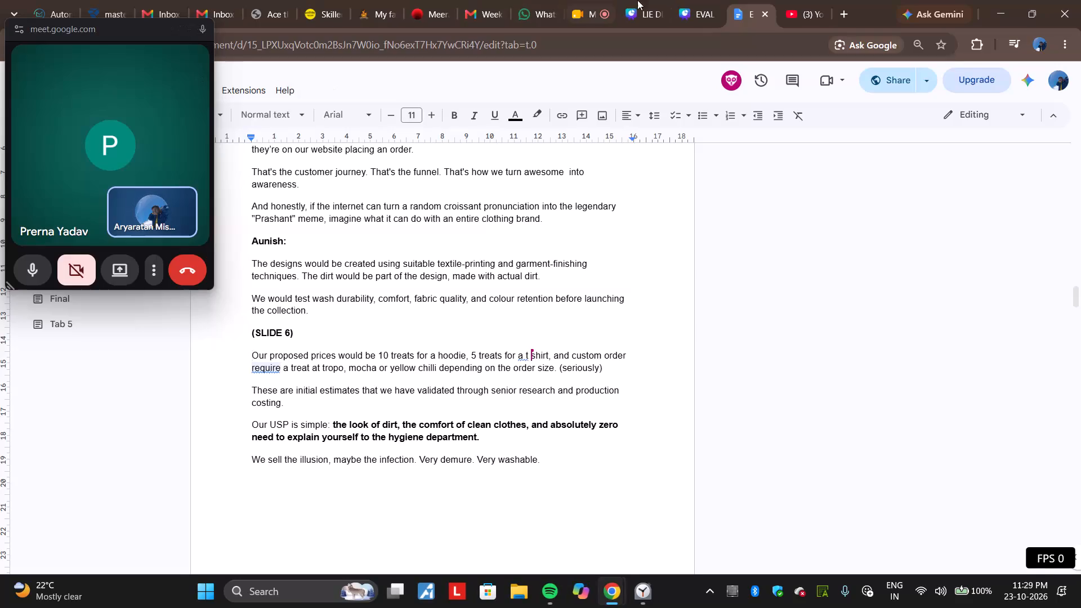
In the EVAL deck, go to the equal share slide 7 and add a blank slide 8 after it.
left_click(683, 0, "shift")
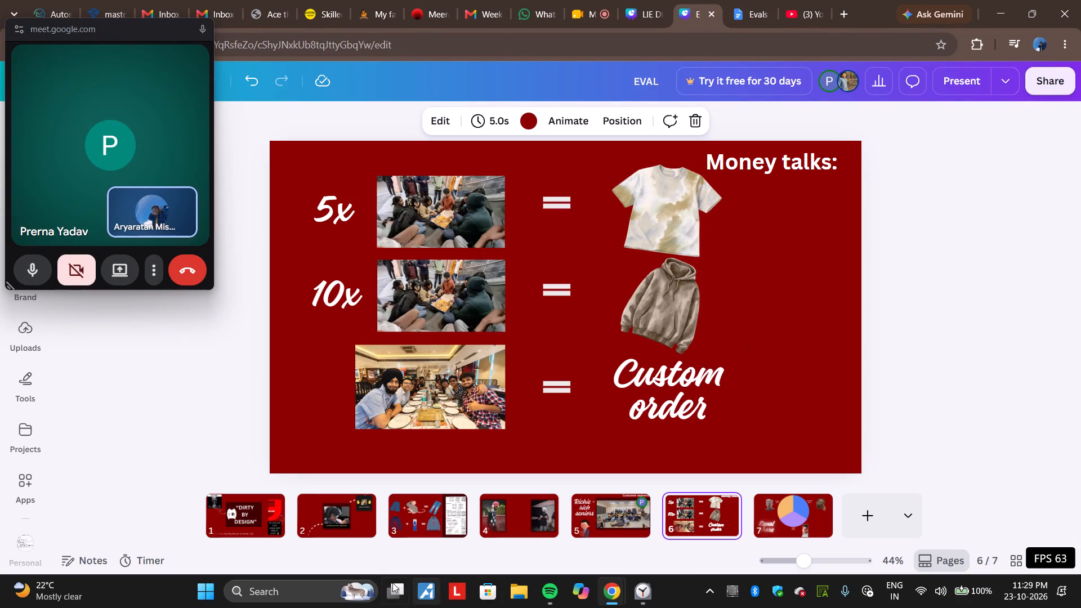
left_click(266, 496, "shift")
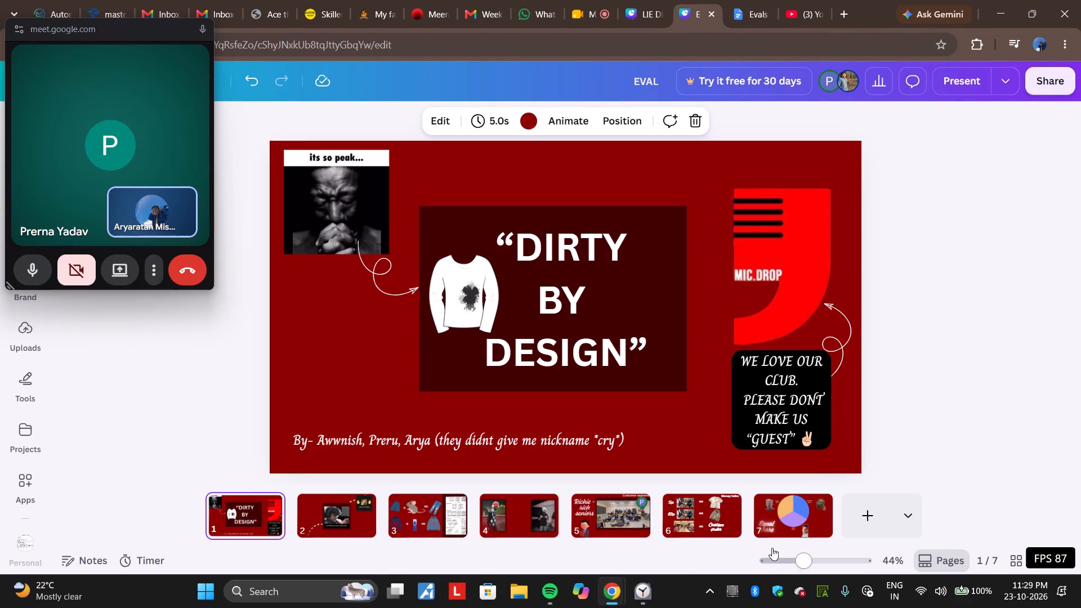
left_click(753, 514, "shift")
left_click(841, 512, "shift")
left_click(818, 509, "shift")
left_click(857, 509, "shift")
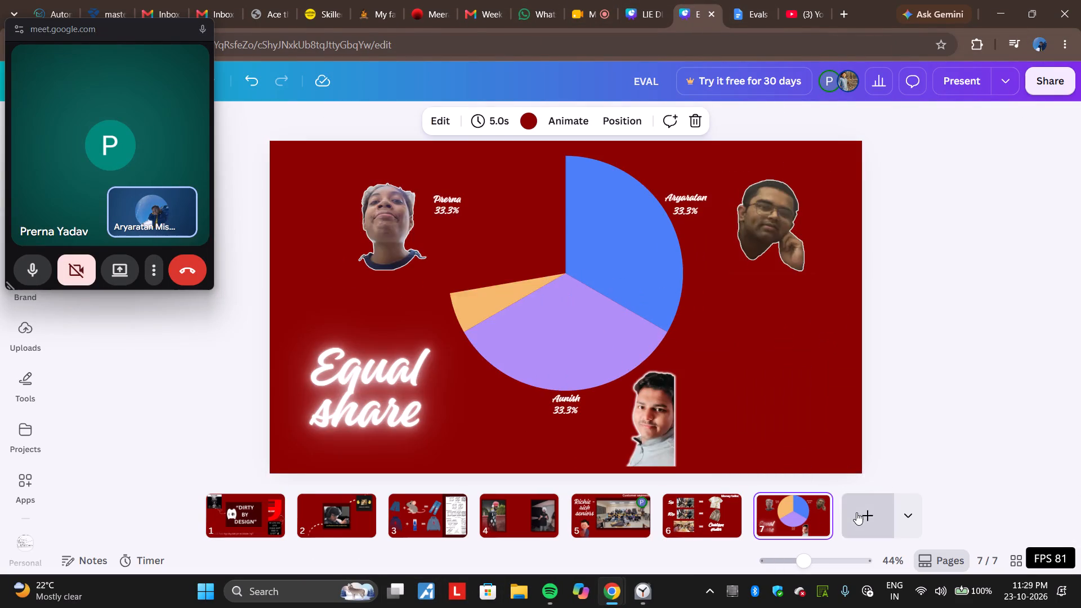
Read the Evals script from the SLIDE 6 passage through Scene 4's equal exchange lines to the start of Scene 5 for slide 8's content.
left_click(744, 6, "shift")
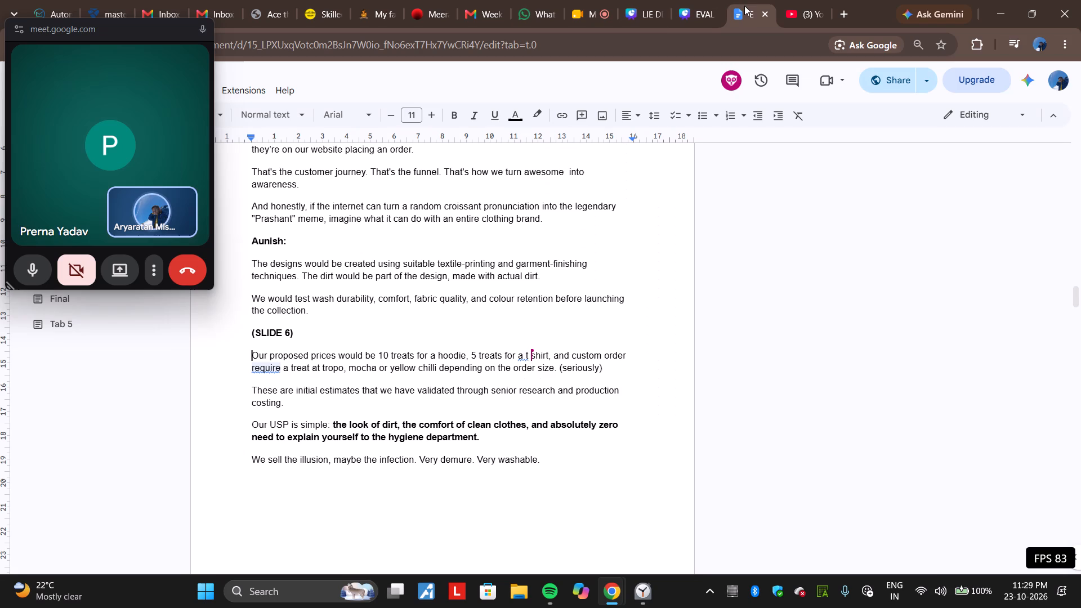
scroll(468, 355, "down", 5, "shift")
left_click(435, 339, "shift")
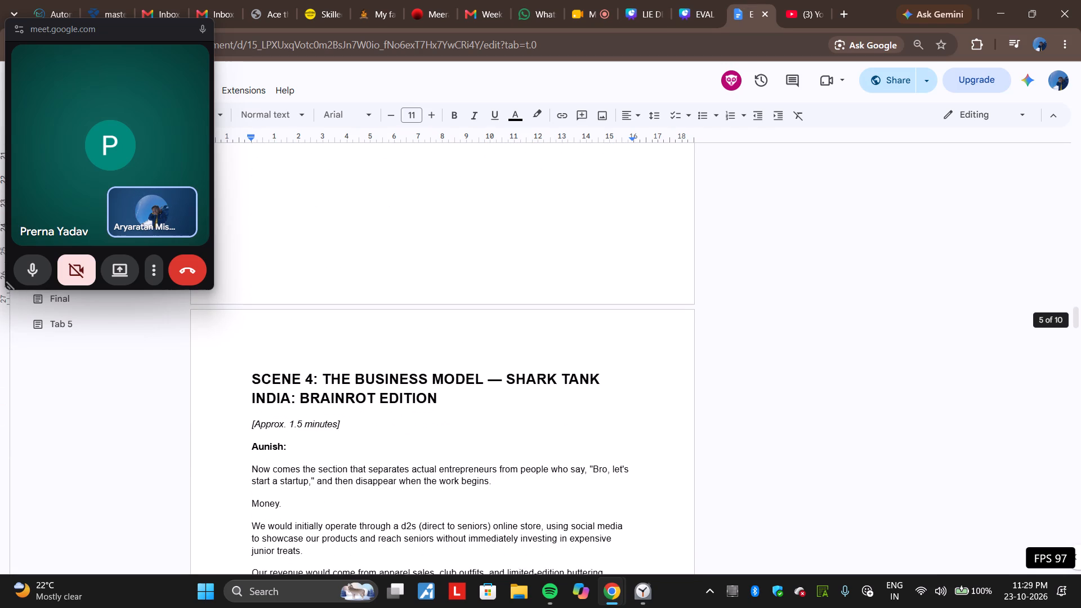
scroll(435, 339, "down", 4, "shift")
left_click(435, 339, "shift")
scroll(462, 445, "down", 6, "shift")
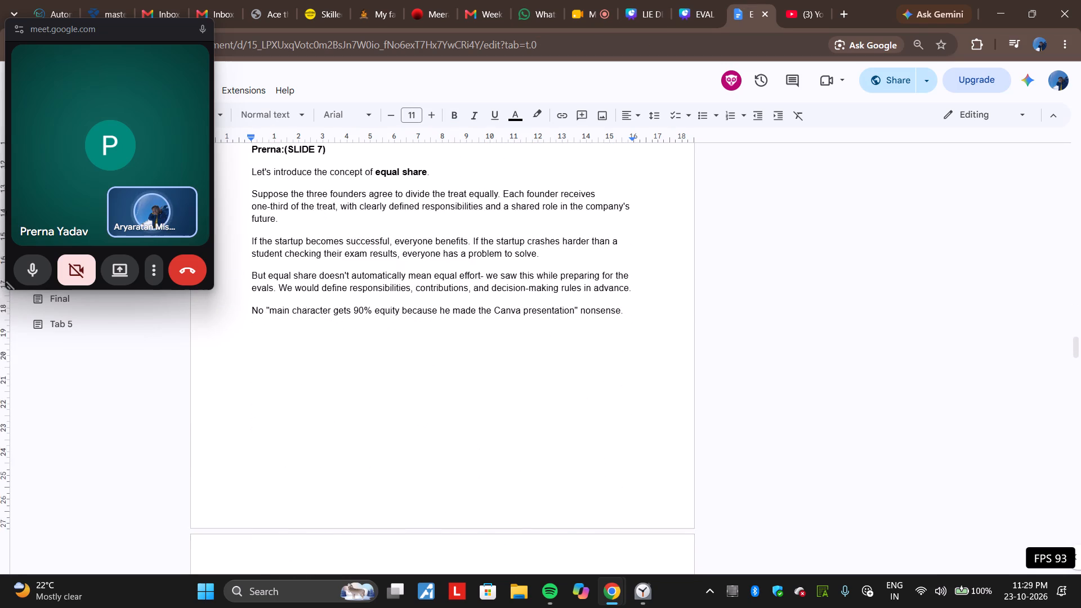
scroll(462, 445, "down", 4, "shift")
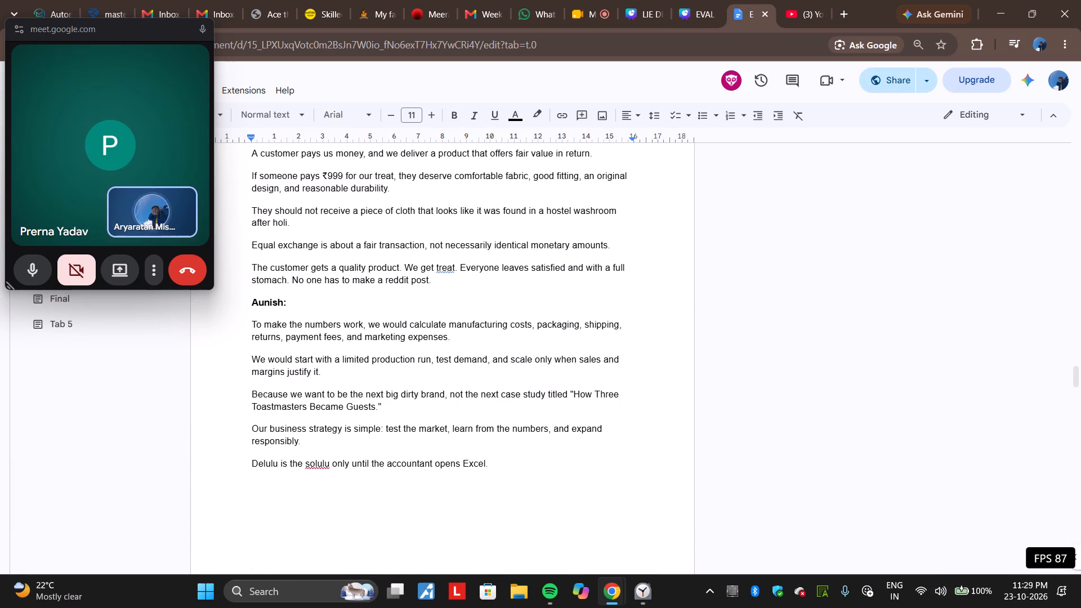
scroll(373, 283, "up", 2, "shift")
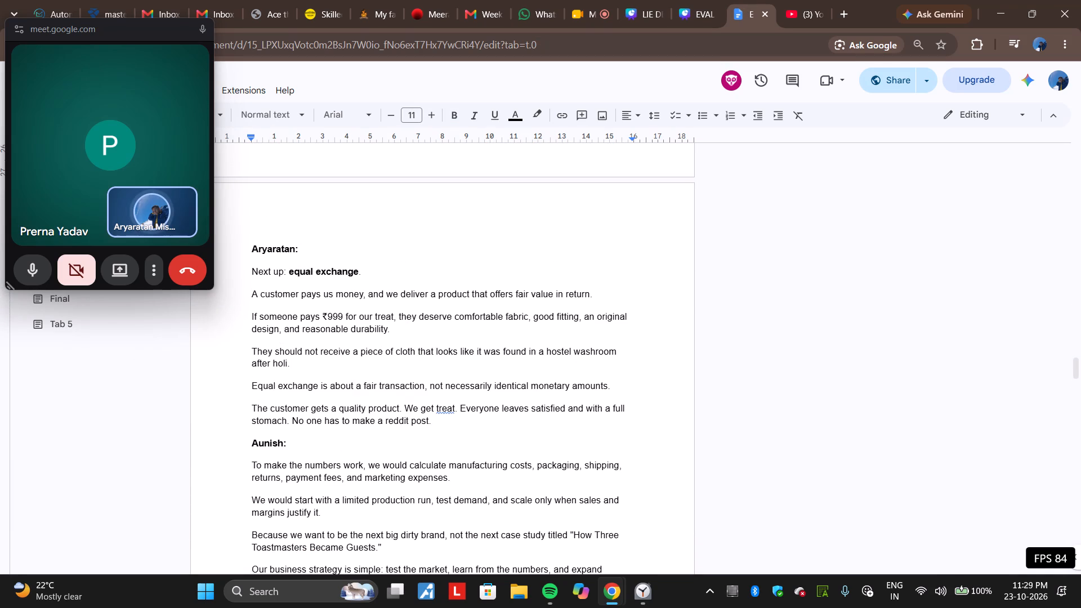
scroll(360, 444, "down", 8, "shift")
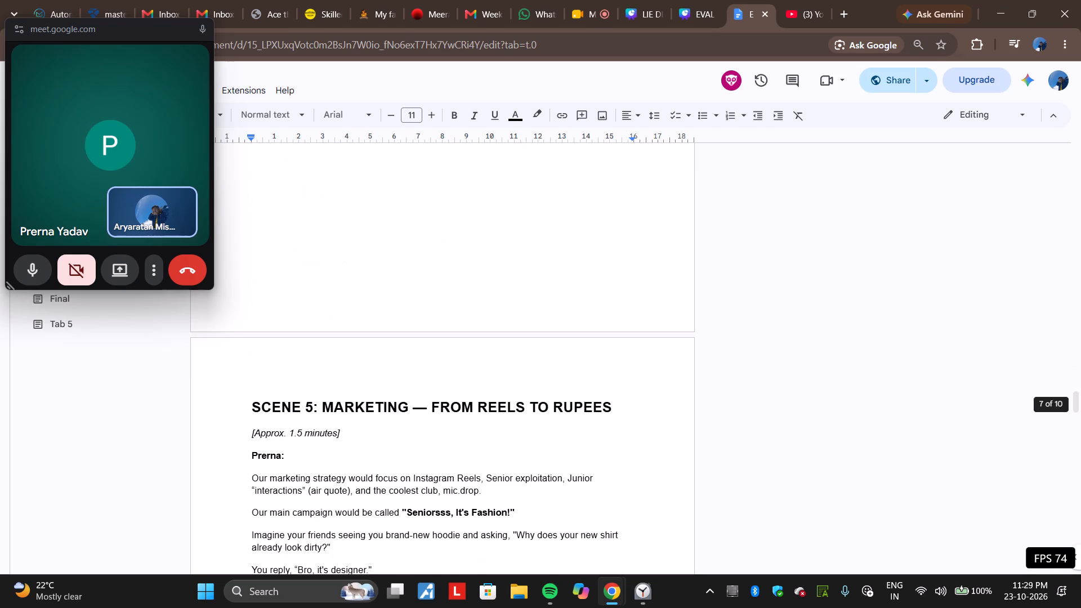
scroll(360, 444, "down", 3, "shift")
scroll(360, 444, "up", 14, "shift")
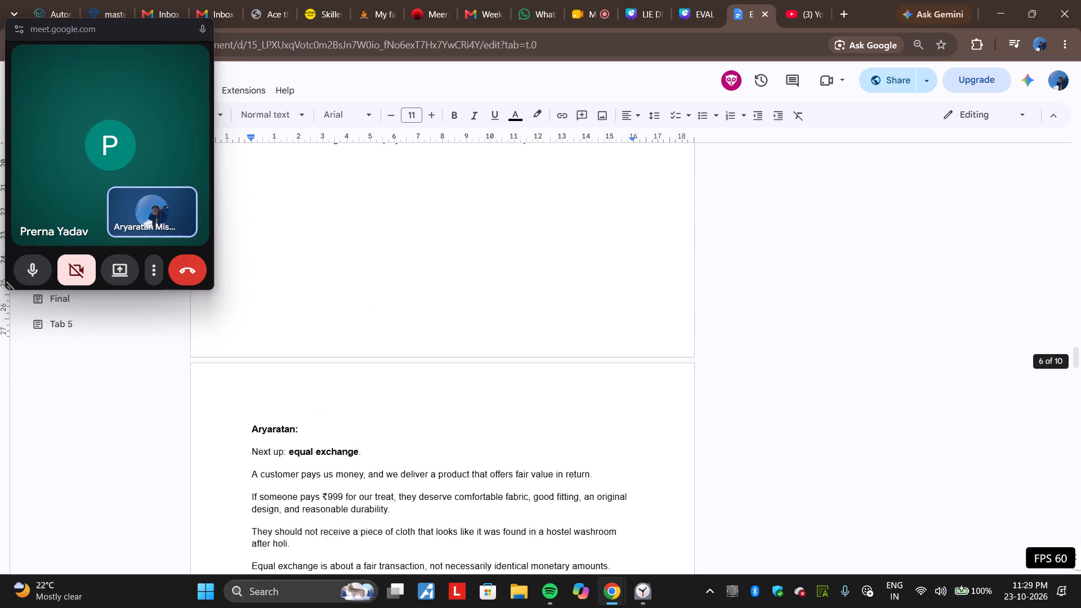
Return to the EVAL deck and open the "Money talks:" pricing slide 6 for review.
left_click(690, 0, "shift")
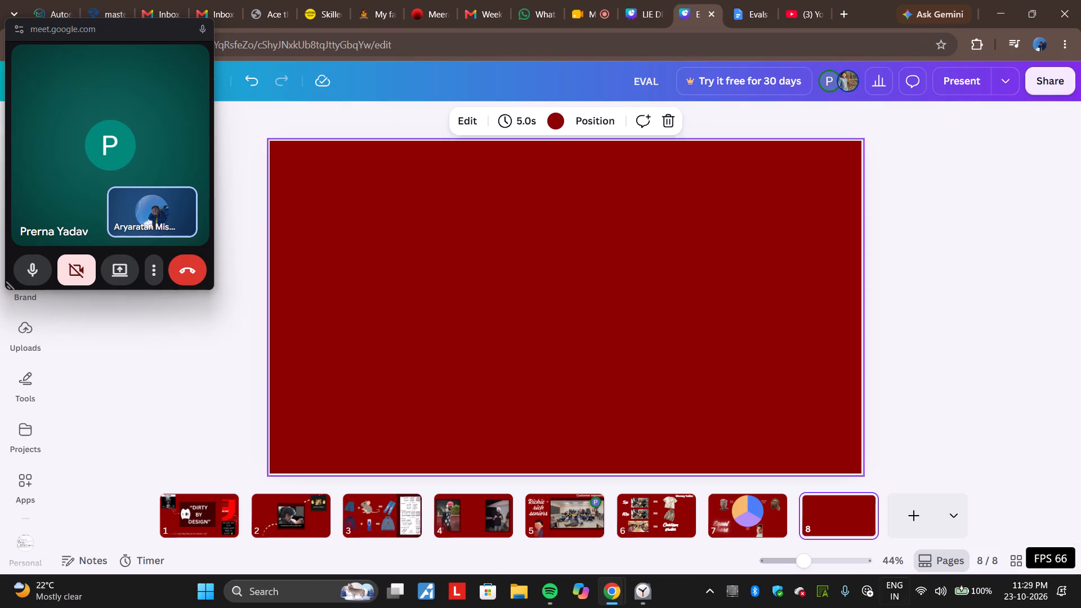
left_click(641, 521, "shift")
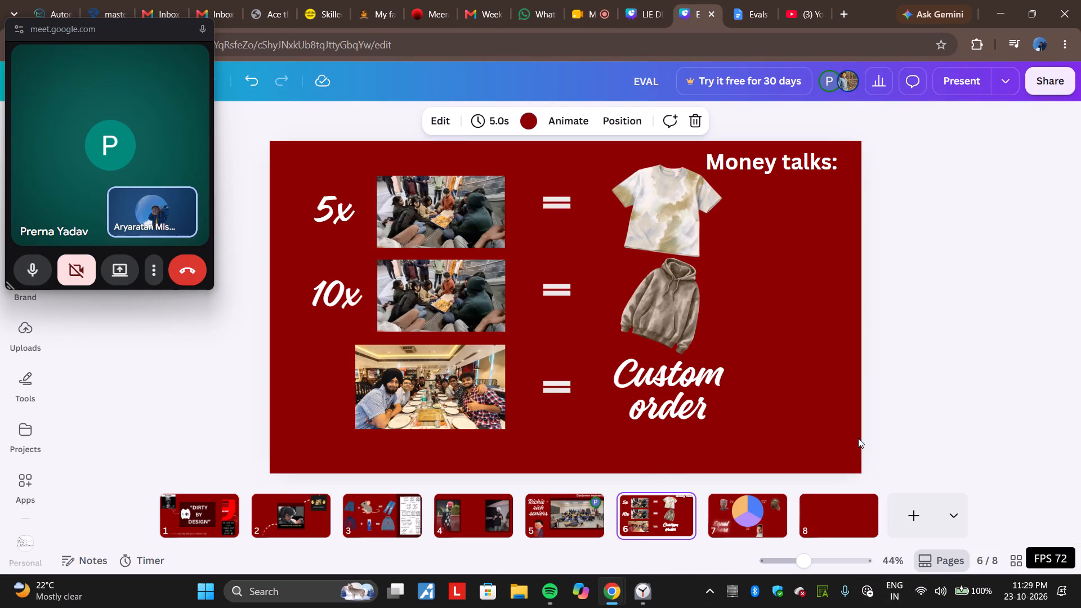
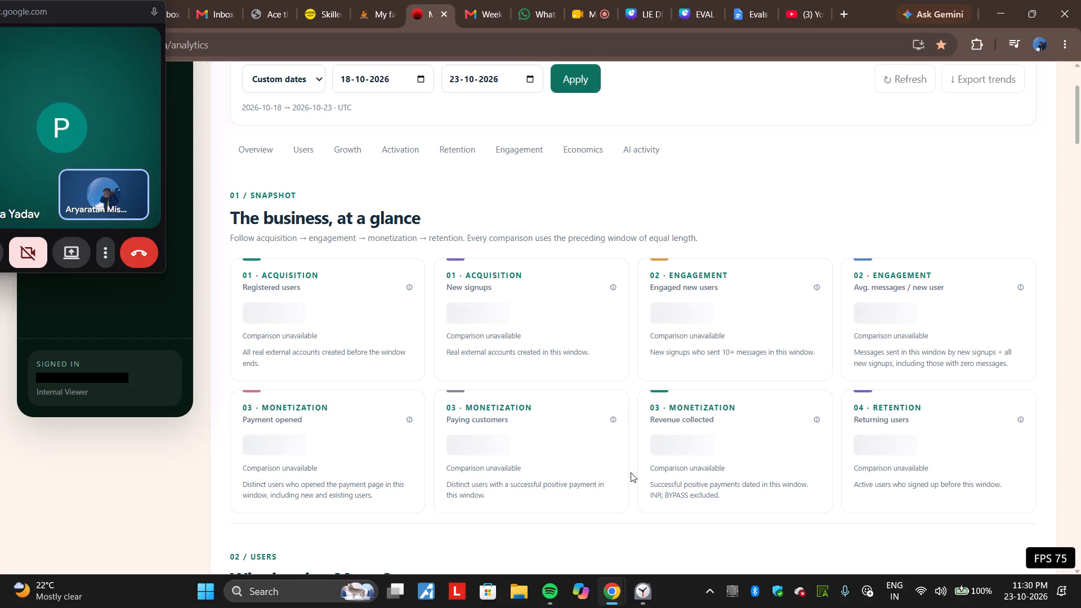
Review the Meera analytics for 18-10-2026 to 23-10-2026, examining the business snapshot, user segments, new-user growth chart and acquisition quality.
scroll(573, 379, "up", 1, "shift")
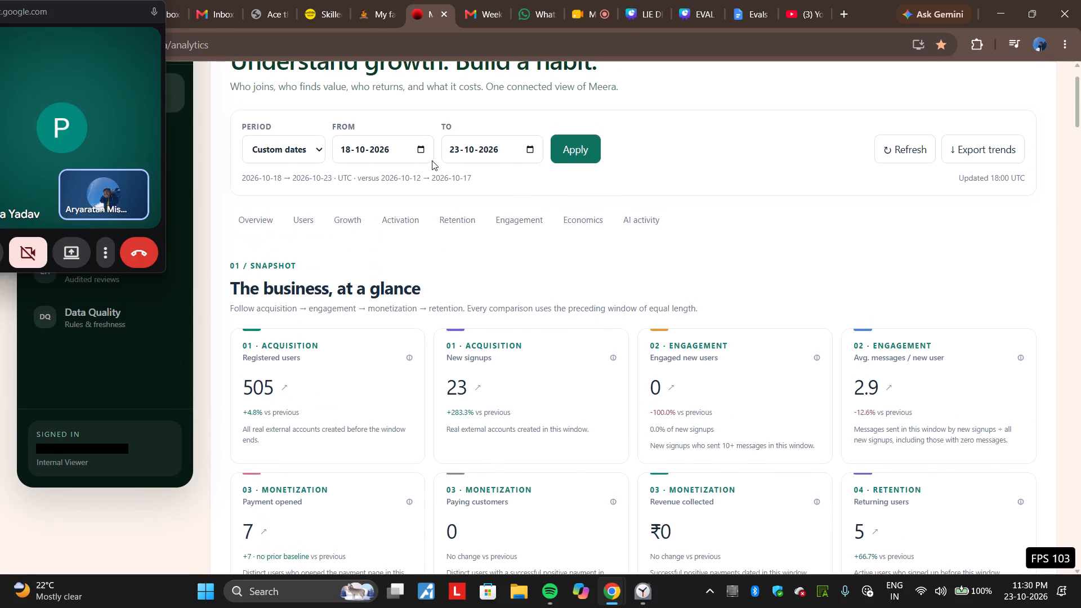
scroll(432, 160, "down", 5, "shift")
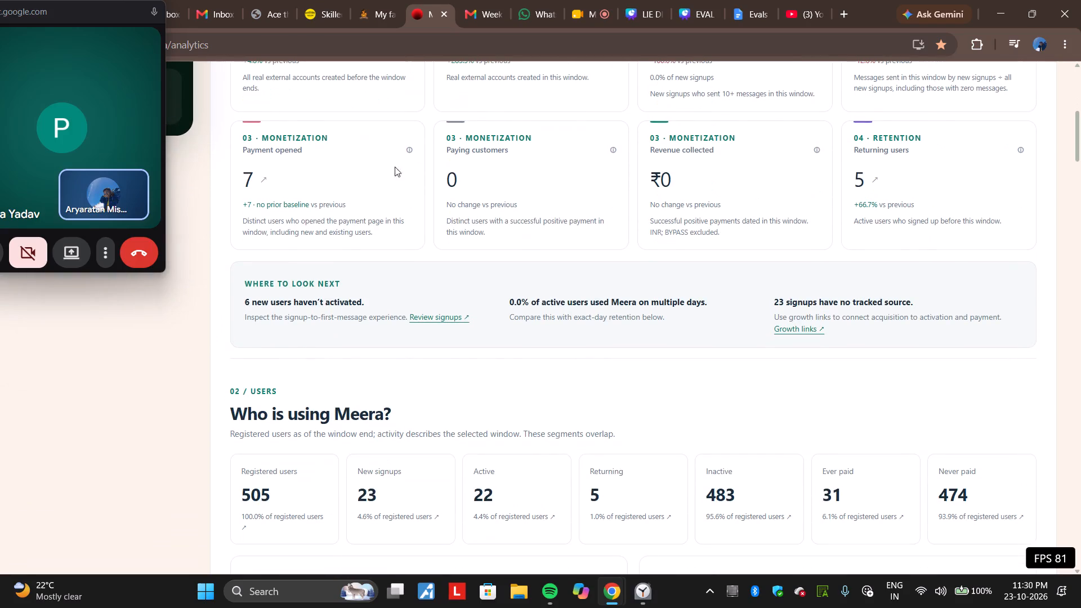
scroll(242, 183, "down", 5, "shift")
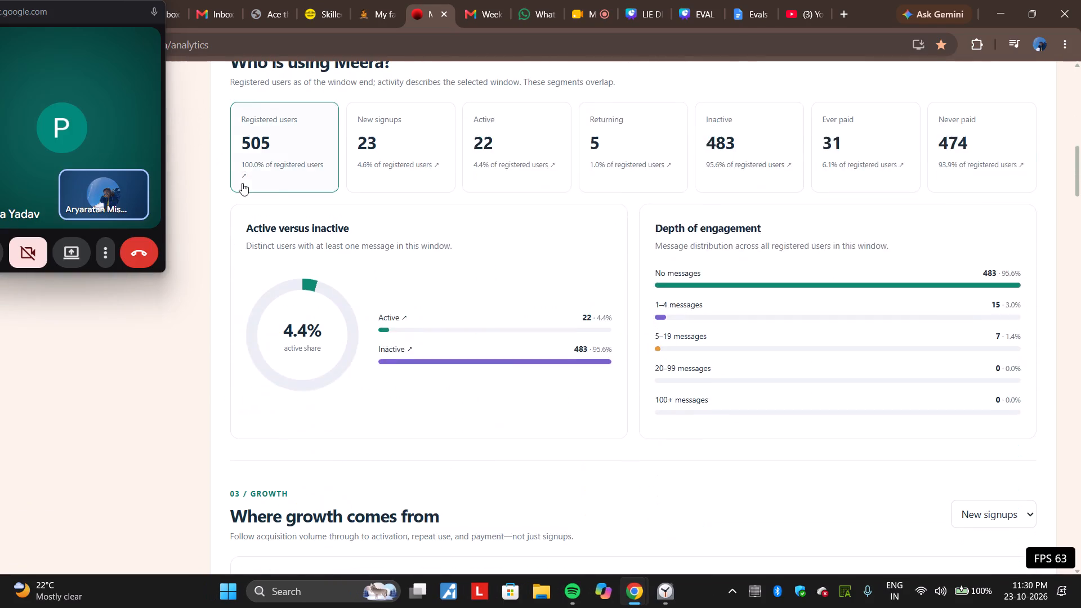
scroll(242, 183, "up", 7, "shift")
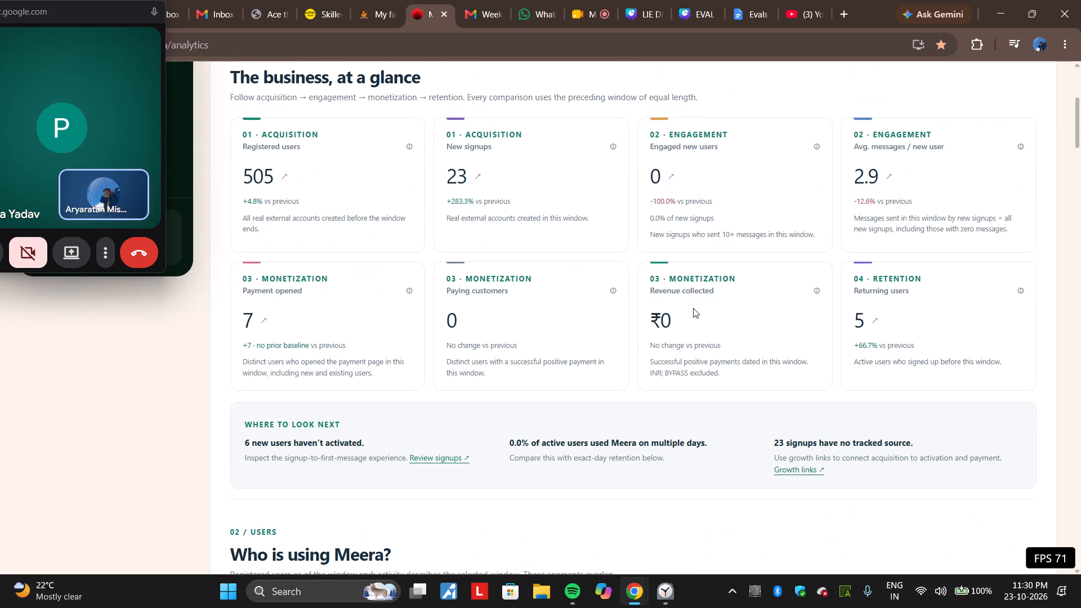
scroll(252, 318, "down", 4, "shift")
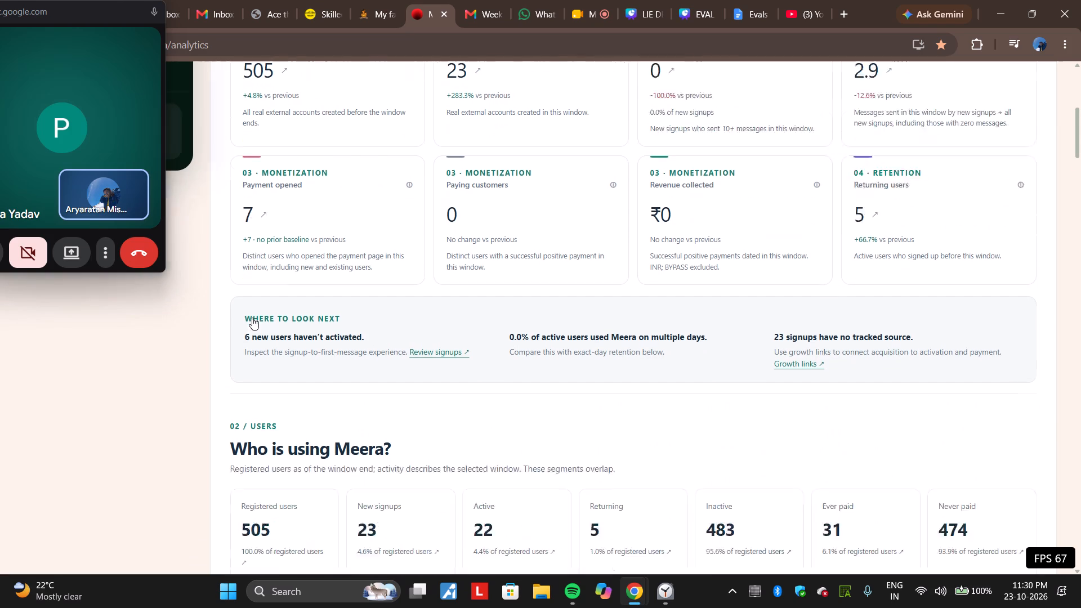
scroll(252, 318, "down", 11, "shift")
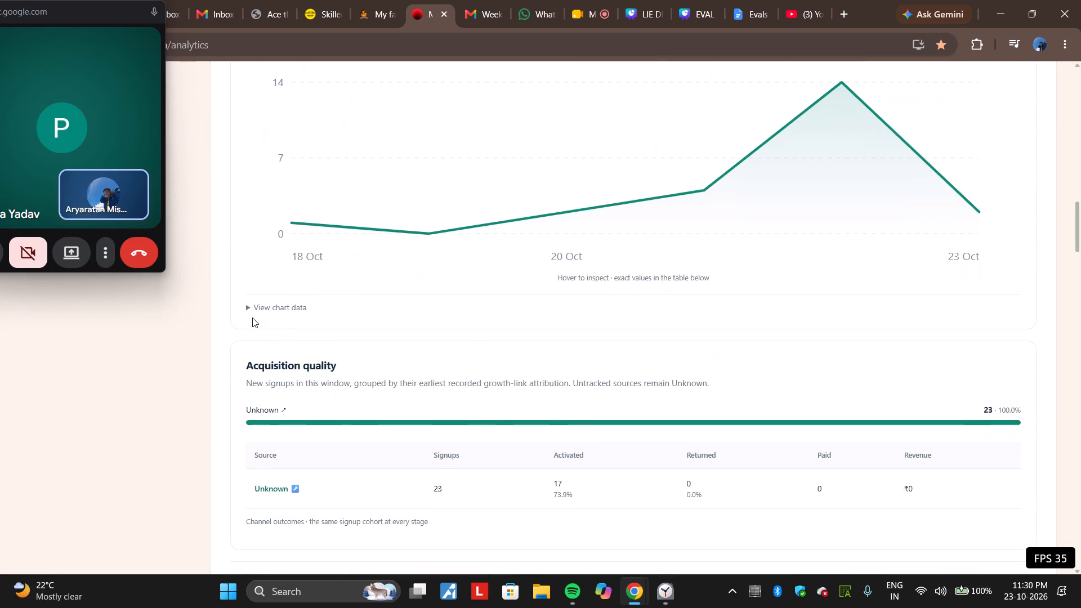
scroll(465, 344, "up", 3, "shift")
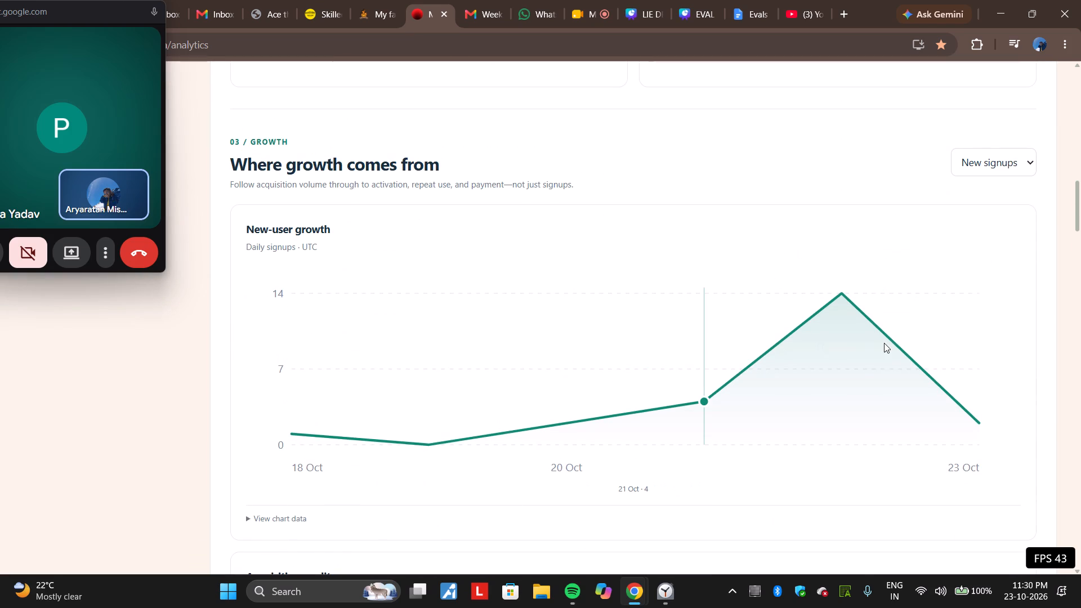
scroll(667, 465, "down", 5, "shift")
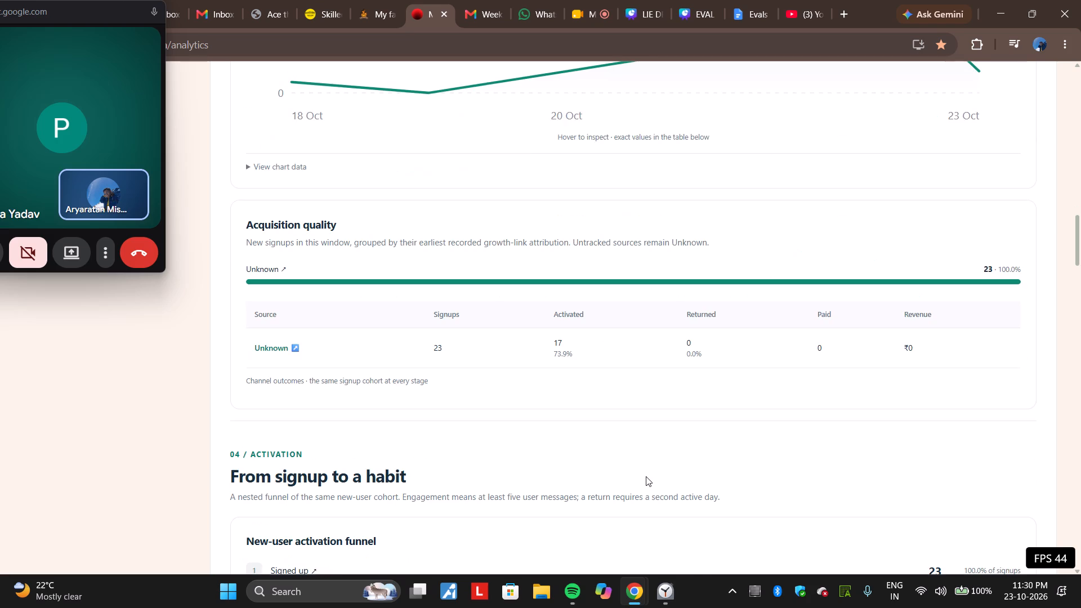
Examine the new-user activation funnel, retention and engagement sections of the Meera analytics, and return to the business snapshot cards.
scroll(328, 343, "down", 9, "shift")
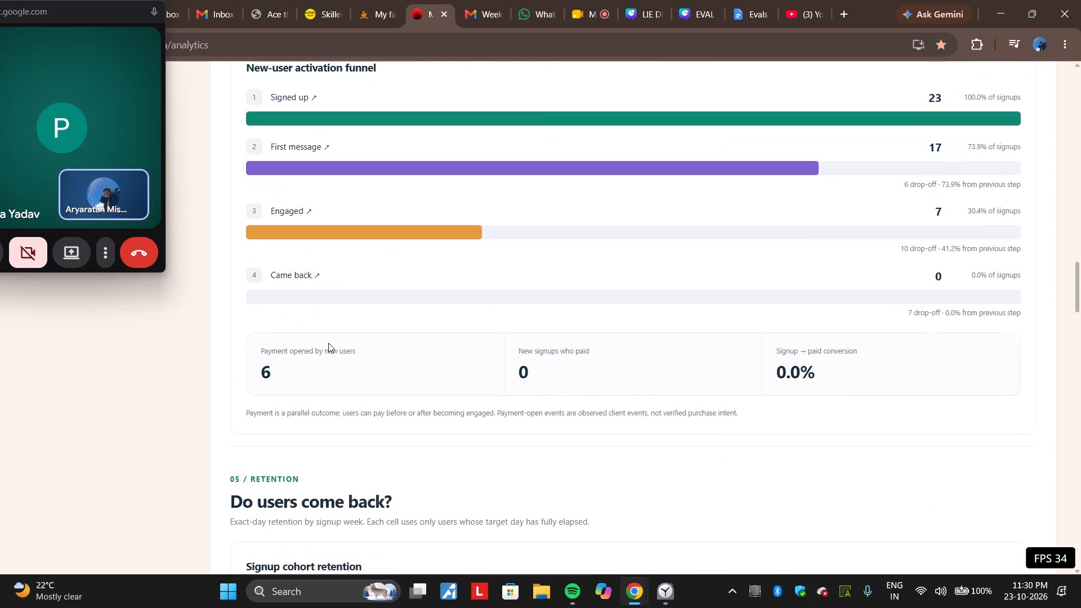
scroll(328, 343, "down", 8, "shift")
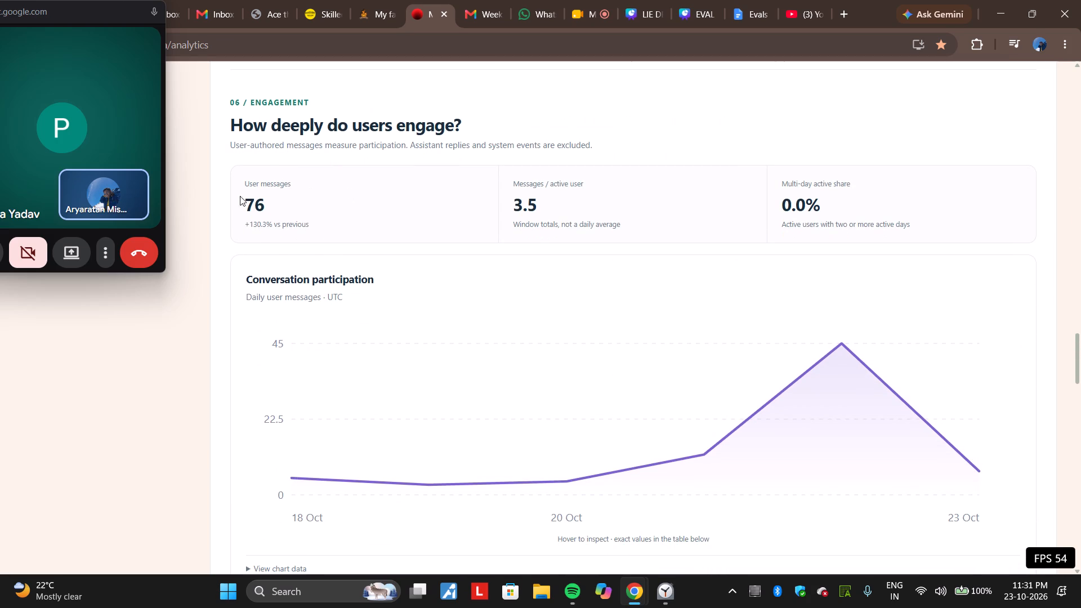
scroll(577, 239, "up", 13, "shift")
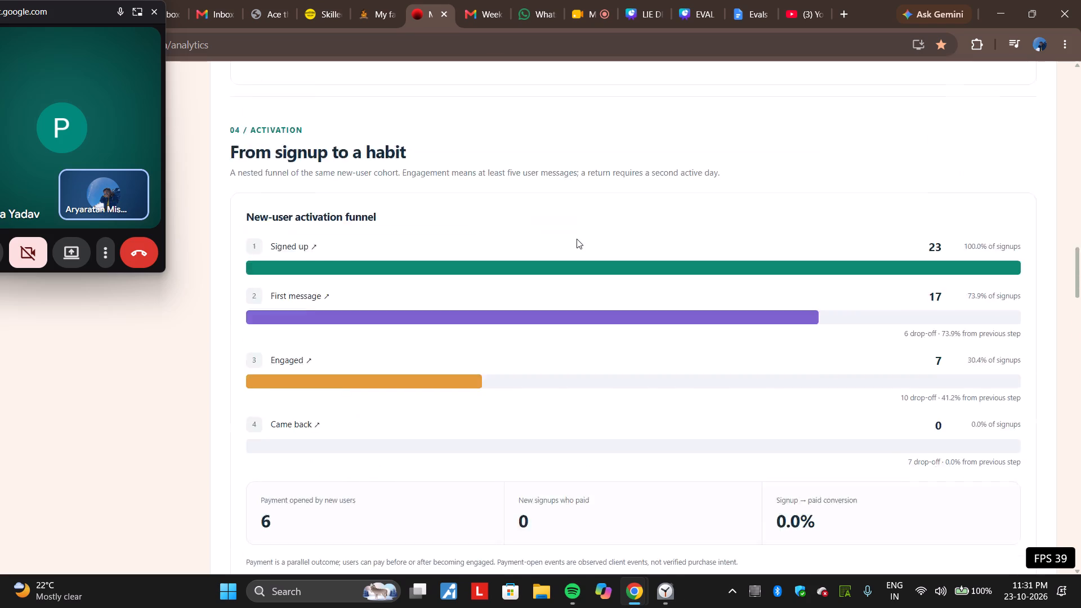
scroll(577, 239, "up", 19, "shift")
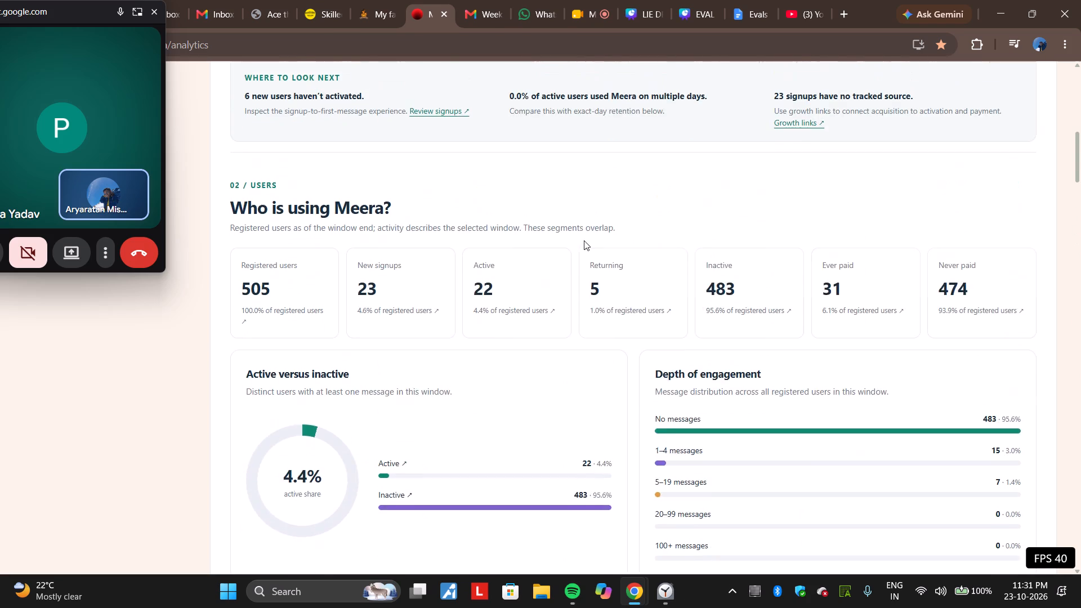
scroll(584, 240, "up", 2, "shift")
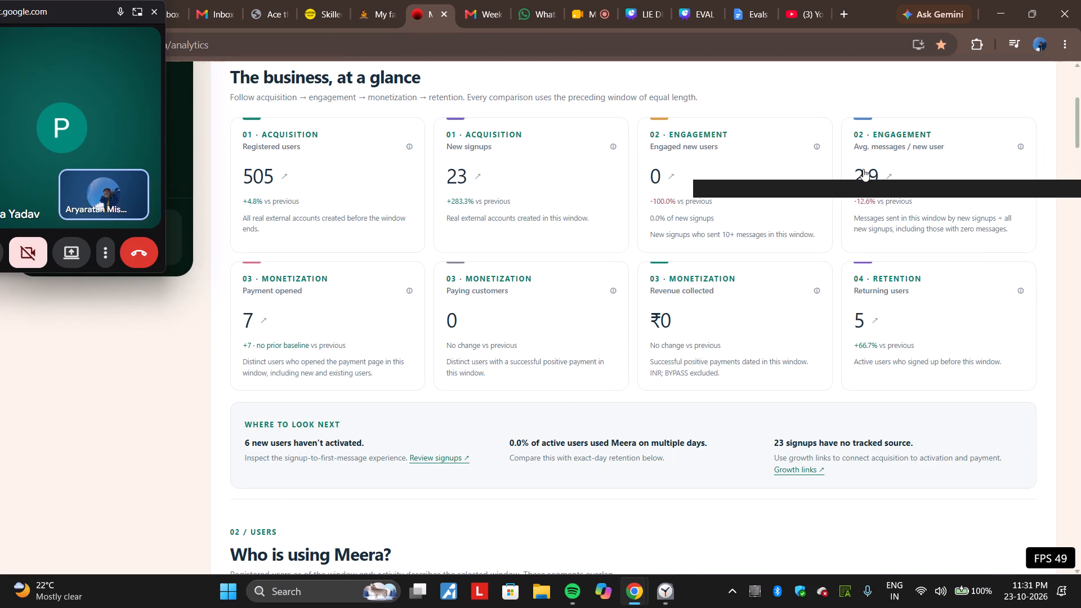
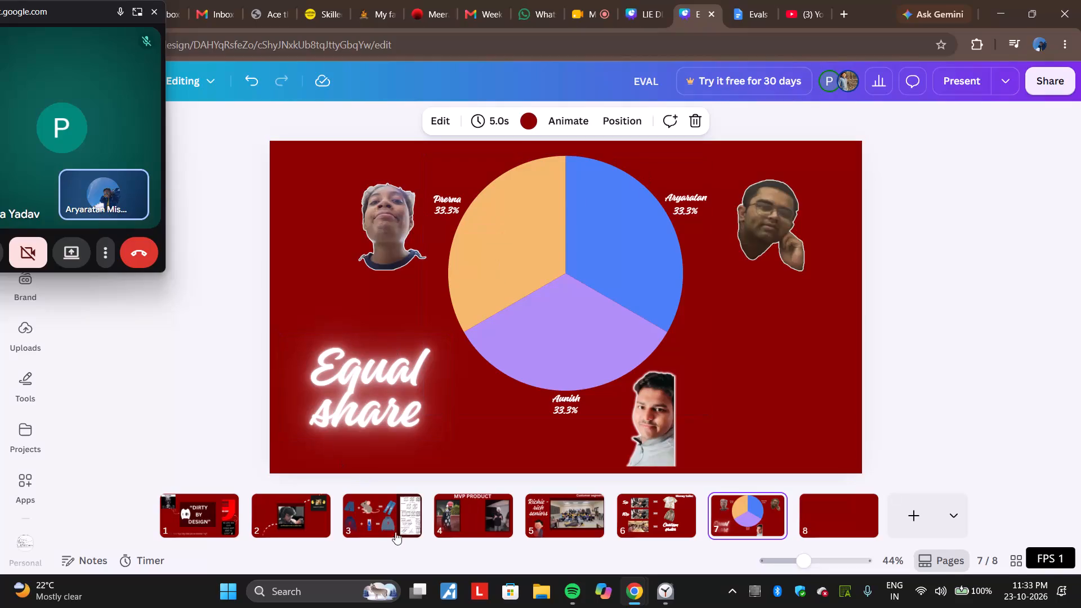
Look through the MVP product, customer segment and equal share slides of the EVAL deck, ending on the empty slide 8.
left_click(487, 493, "shift")
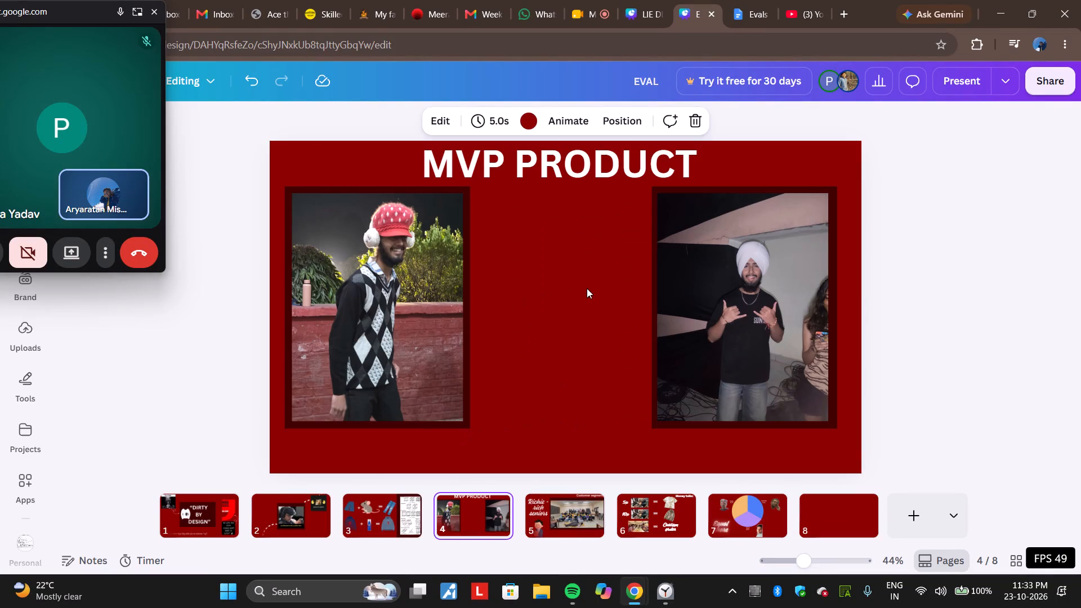
left_click(554, 511, "shift")
left_click(727, 504, "shift")
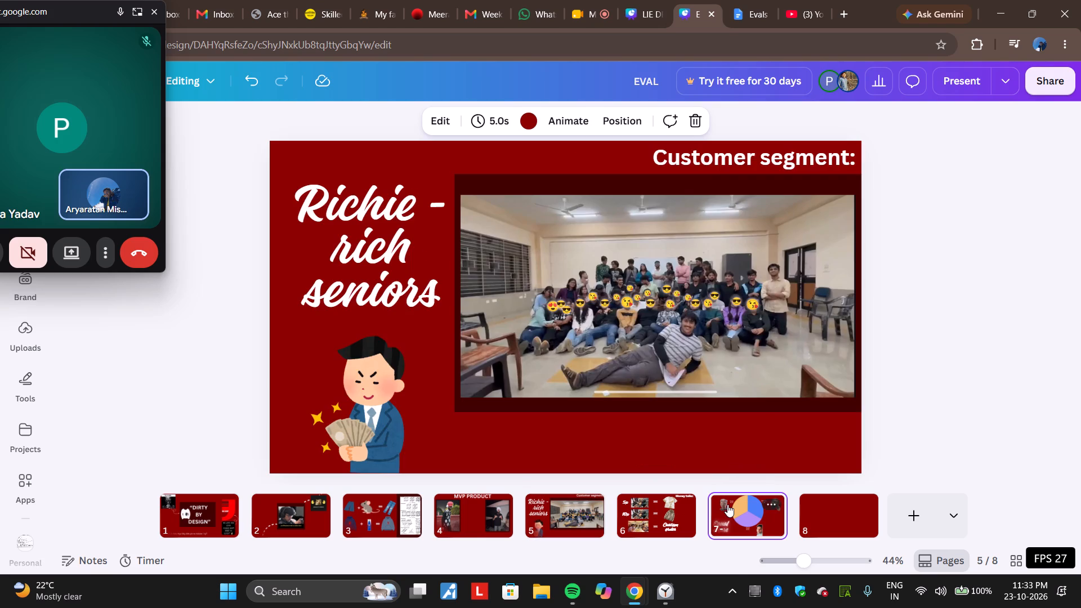
left_click(853, 511, "shift")
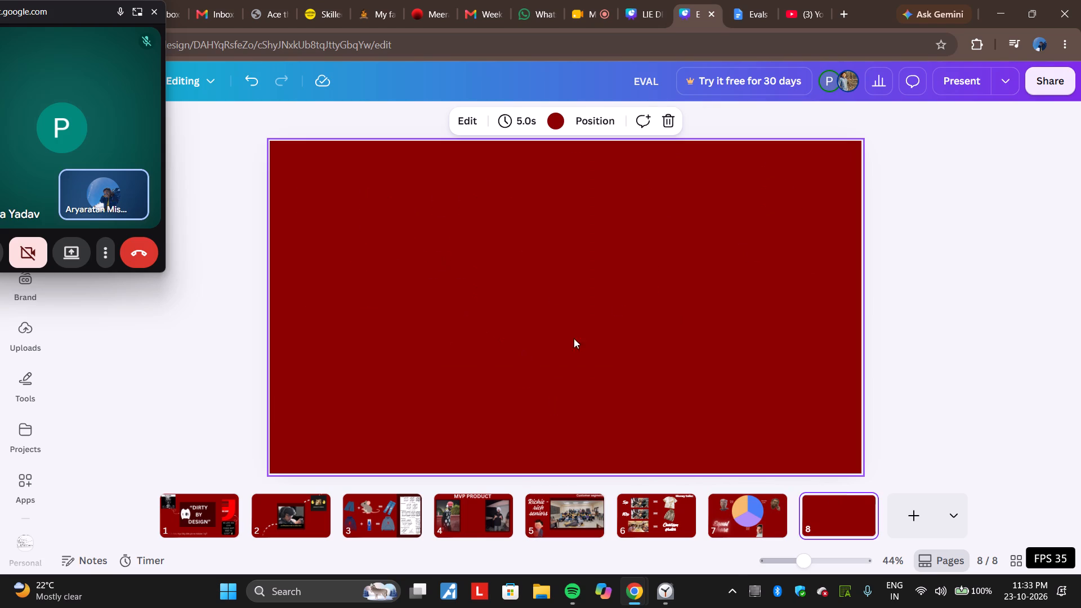
Switch to the Evals script, review the part after slide 7, and place the cursor at the speaker heading above "Next up: equal exchange".
left_click(723, 0, "shift")
left_click(754, 0, "shift")
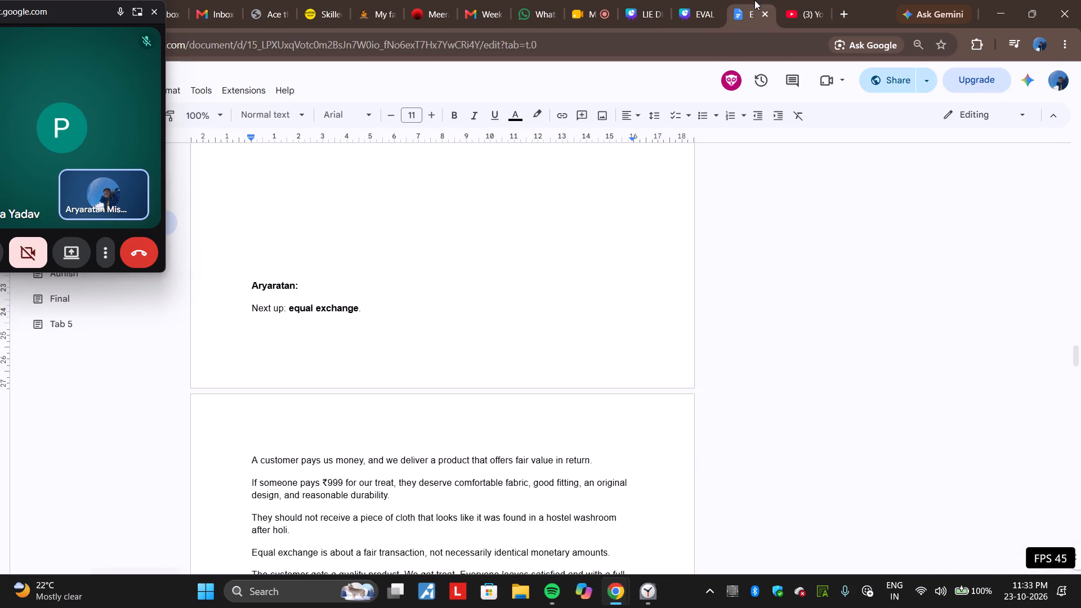
scroll(455, 270, "up", 2, "shift")
scroll(455, 270, "down", 2, "shift")
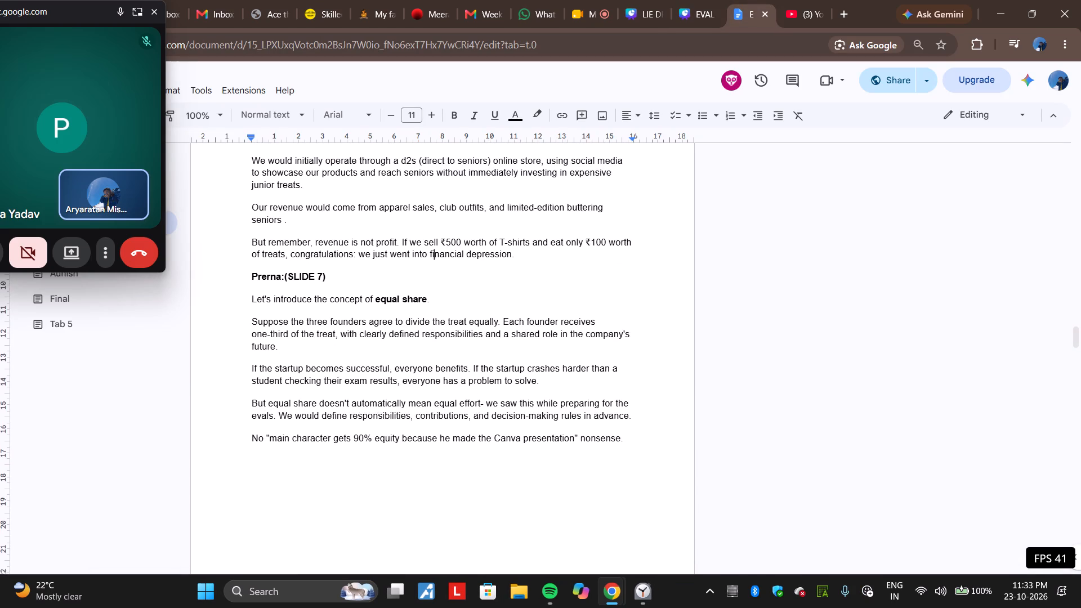
scroll(455, 270, "down", 1, "shift")
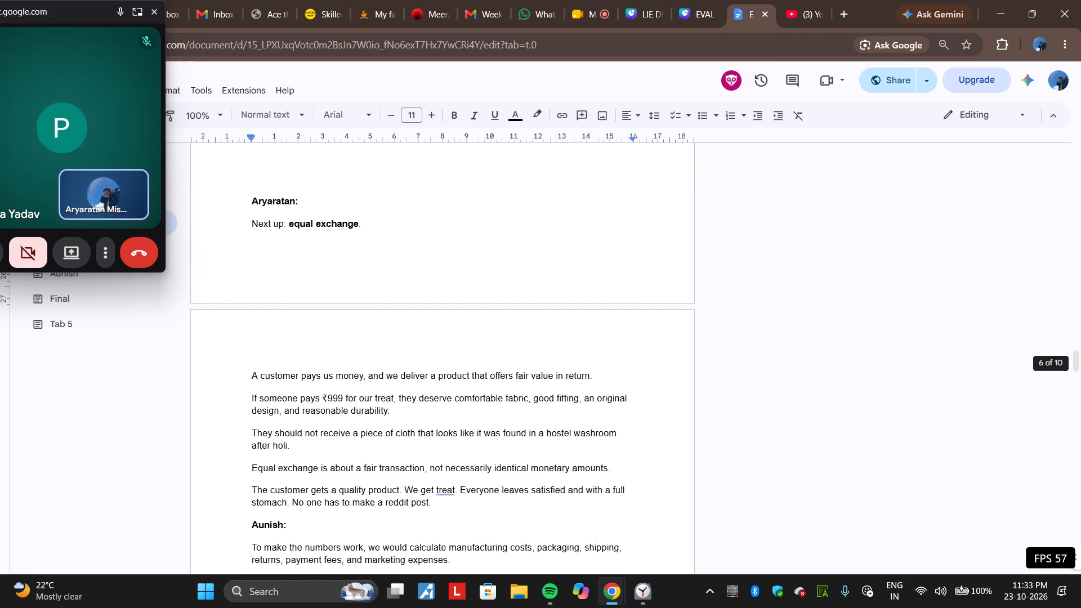
left_click(455, 270, "shift")
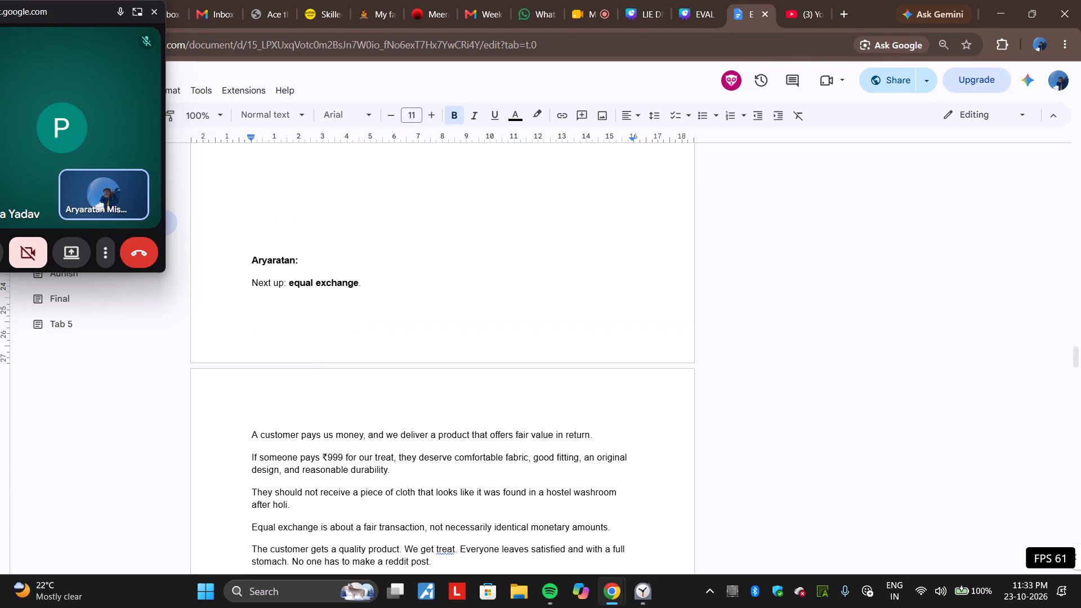
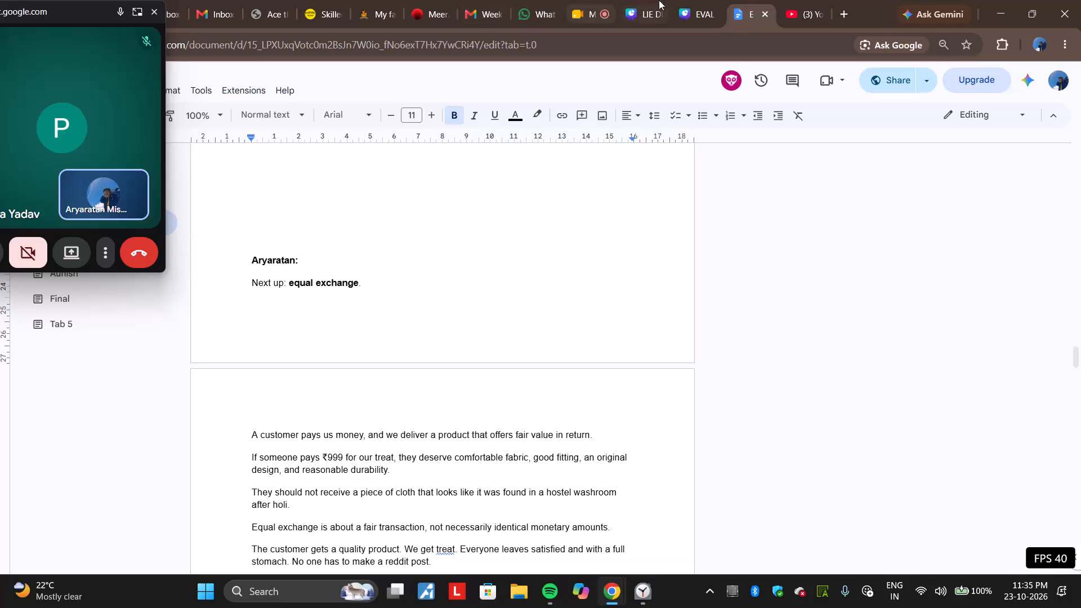
Check the empty slide 8 in the EVAL deck, then read the equal exchange part and the costing part after it in the Evals script.
left_click(702, 0, "shift")
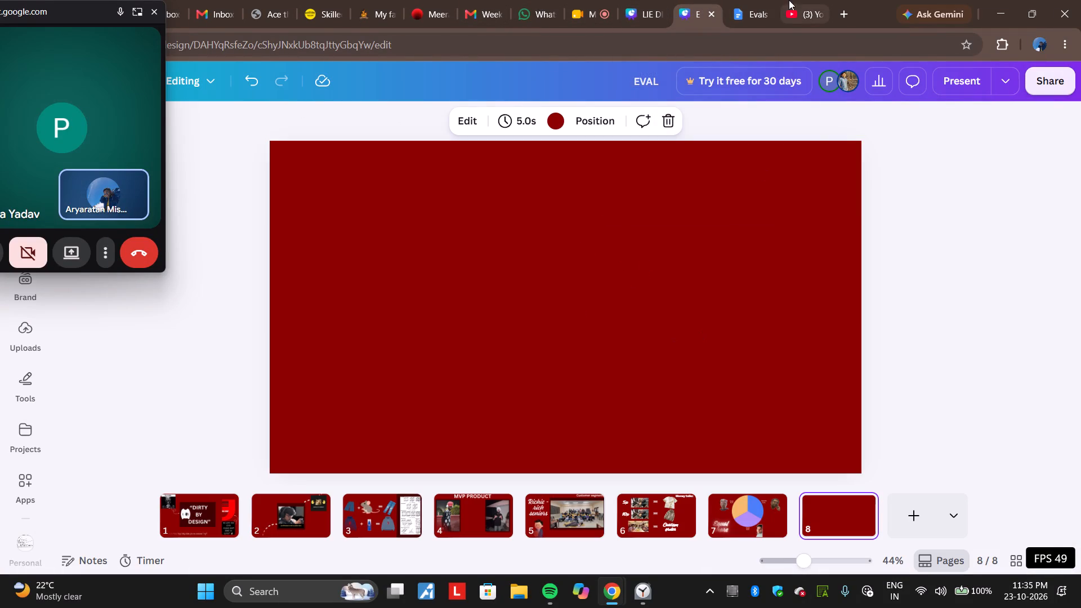
left_click(757, 0, "shift")
scroll(544, 280, "up", 5, "shift")
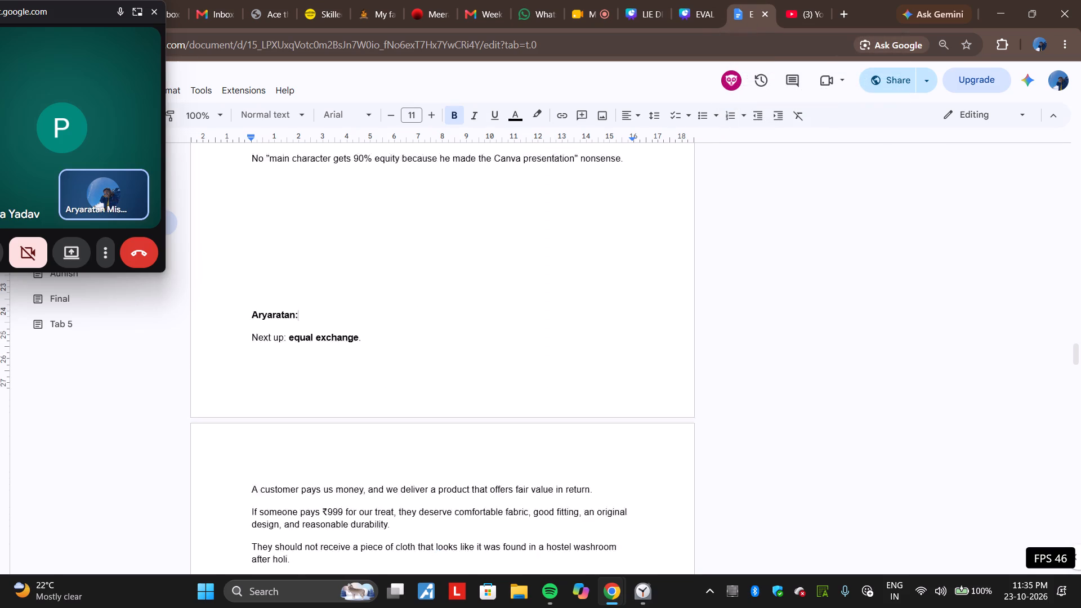
scroll(412, 203, "down", 5, "shift")
scroll(392, 251, "down", 3, "shift")
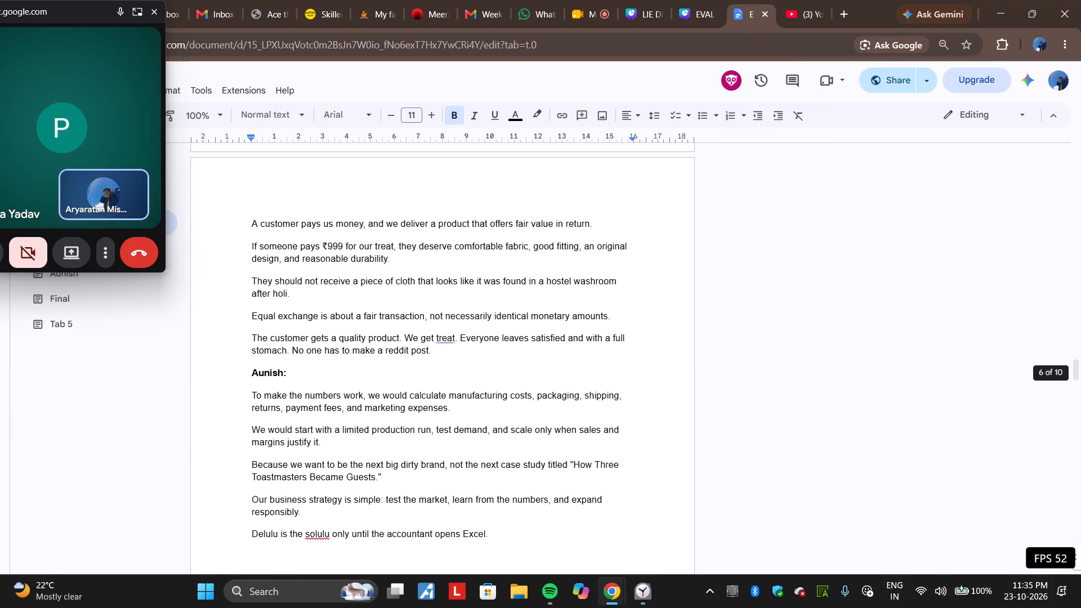
scroll(382, 370, "up", 10, "shift")
scroll(397, 270, "down", 7, "shift")
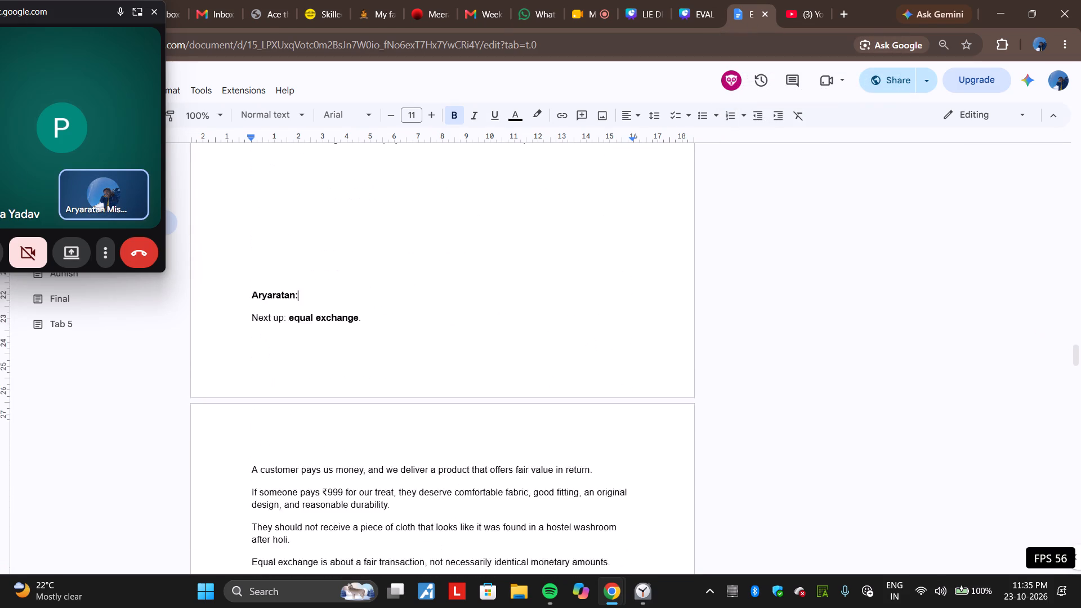
scroll(289, 278, "down", 4, "shift")
scroll(408, 364, "up", 2, "shift")
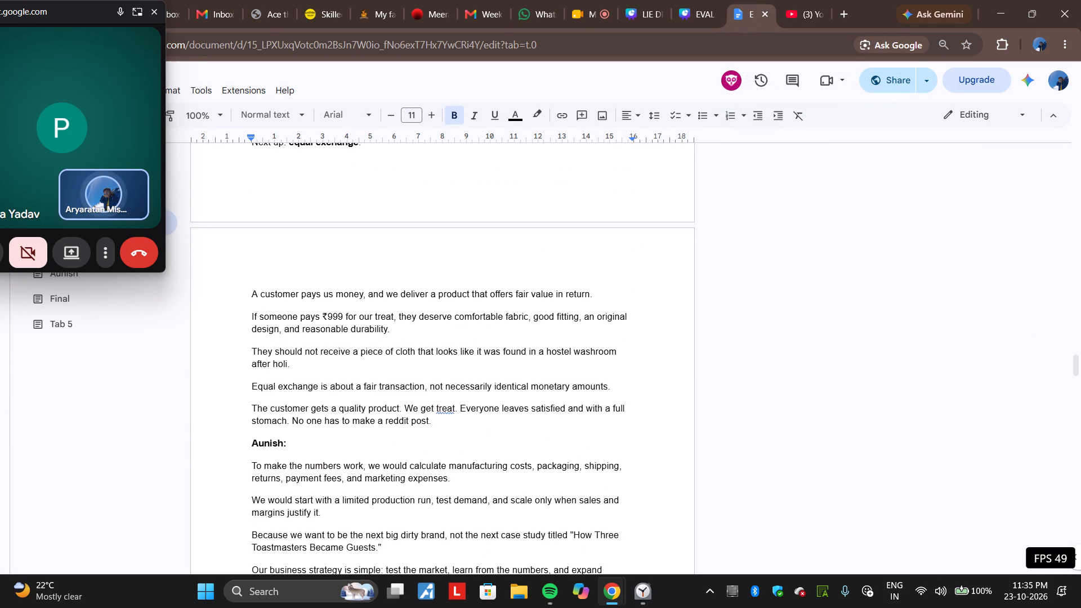
scroll(408, 364, "down", 4, "shift")
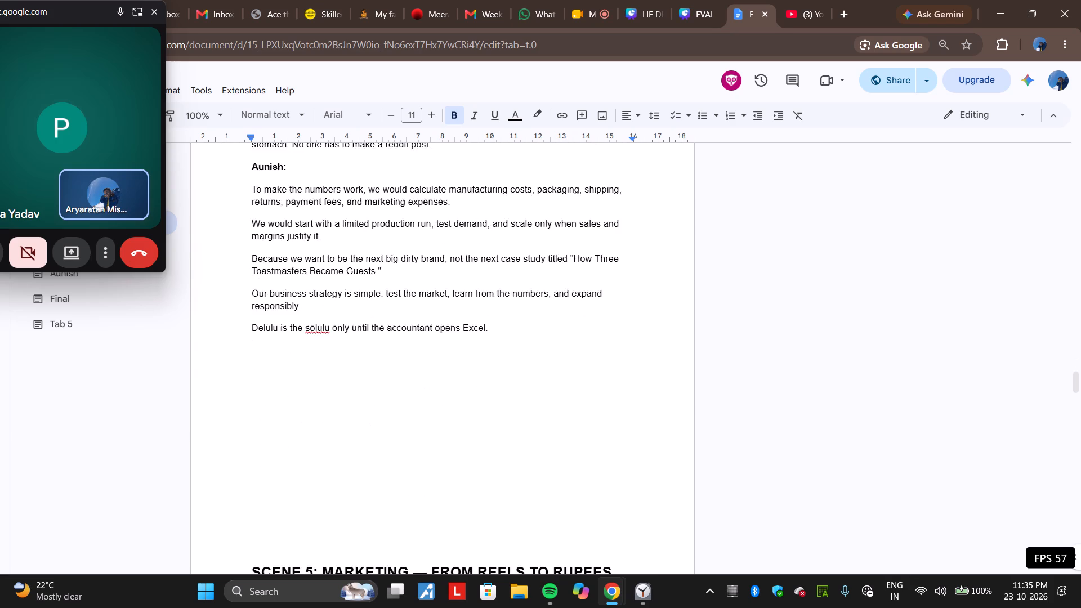
scroll(410, 372, "up", 6, "shift")
scroll(377, 350, "down", 1)
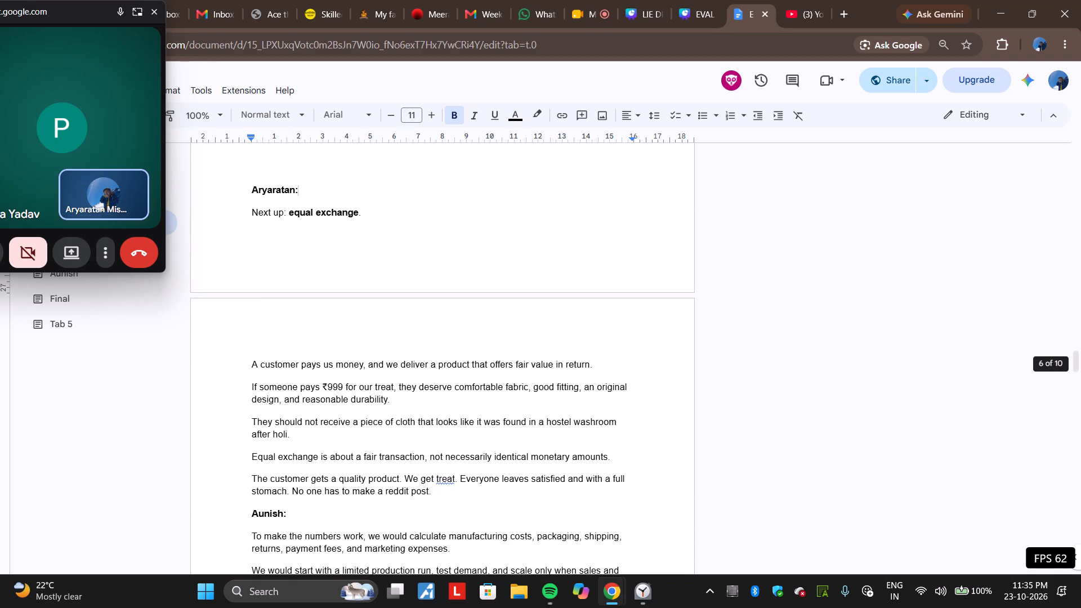
left_click_drag(314, 410, 417, 396)
left_click_drag(565, 395, 595, 396)
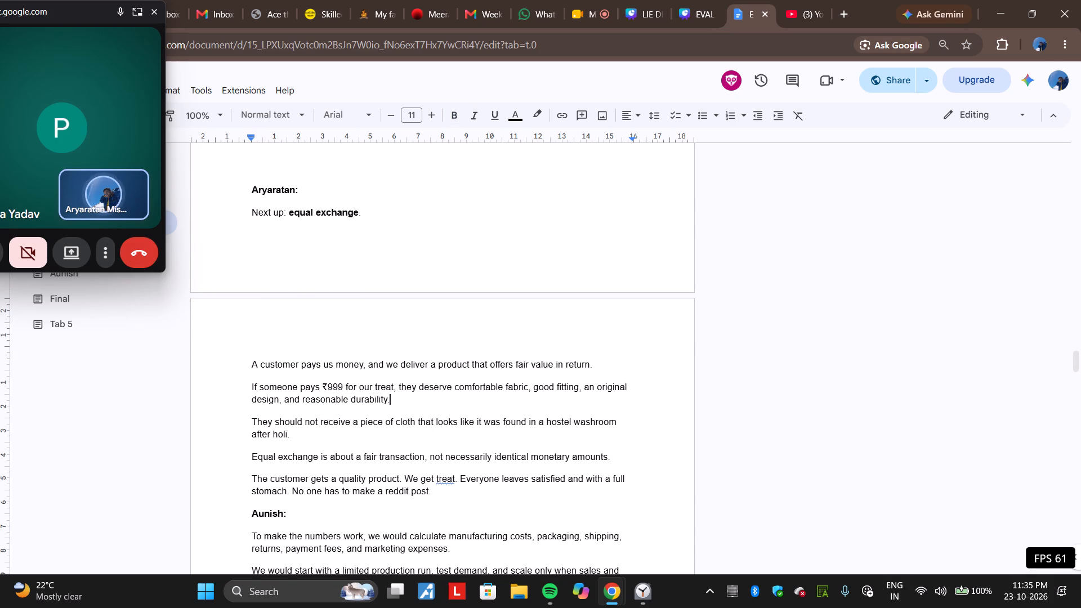
left_click_drag(617, 407, 612, 406)
left_click(364, 458)
left_click_drag(540, 494, 486, 499)
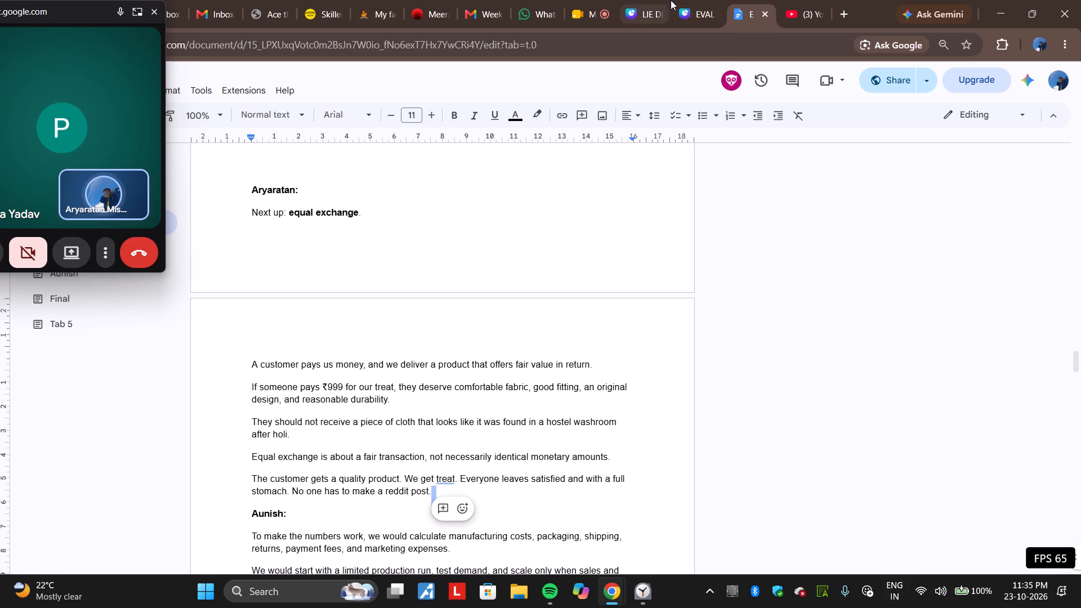
left_click(412, 451)
left_click_drag(583, 436, 703, 436)
left_click(449, 403)
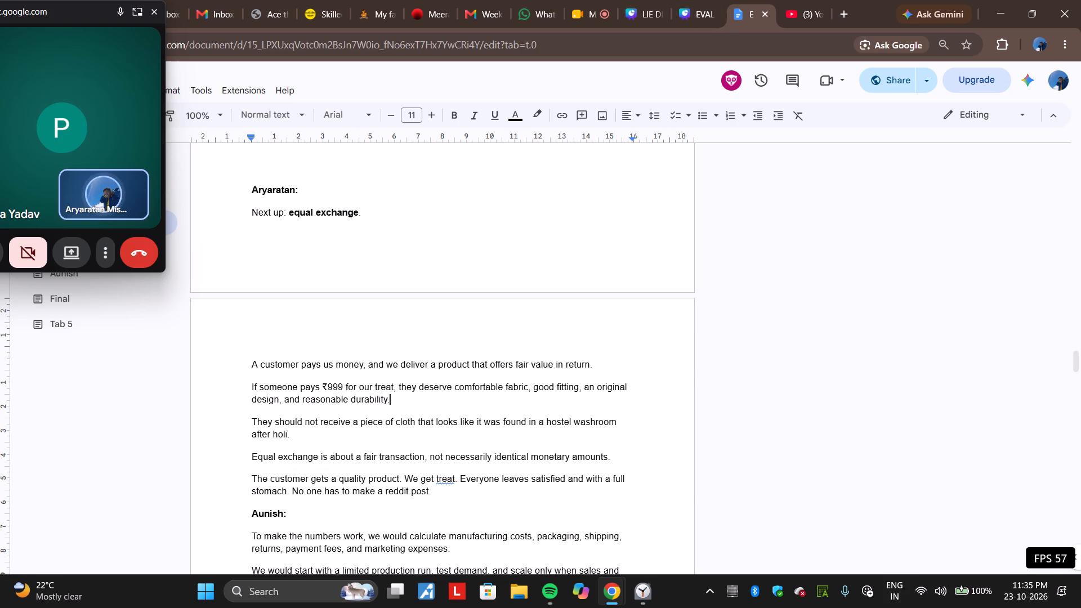
scroll(522, 444, "down", 3)
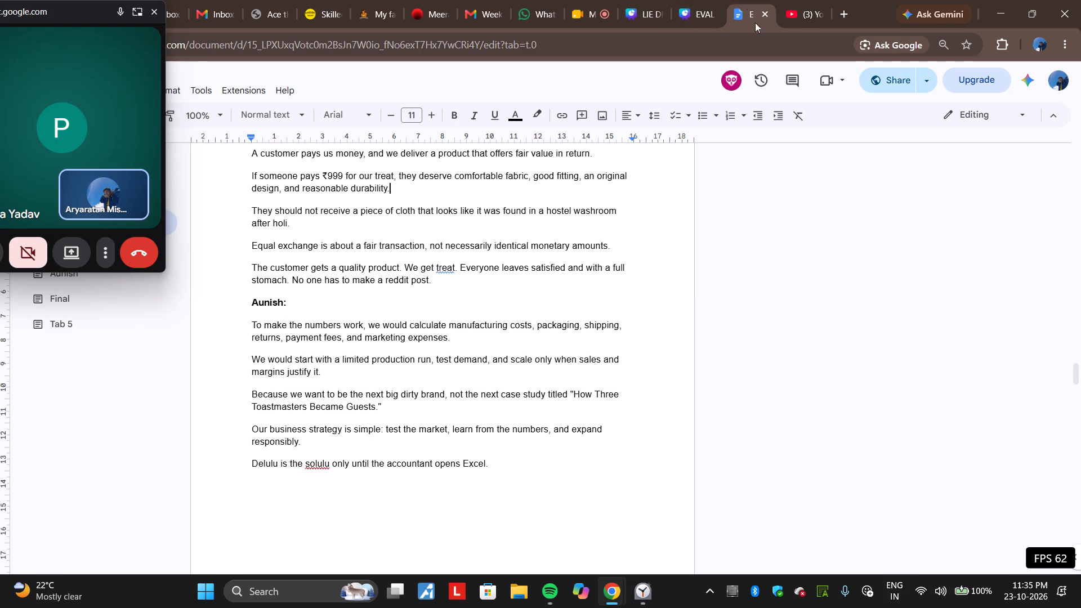
Switch to the EVAL deck and look at the "Money talks" slide 6, ending on the empty slide 8.
left_click(712, 0)
left_click(688, 502)
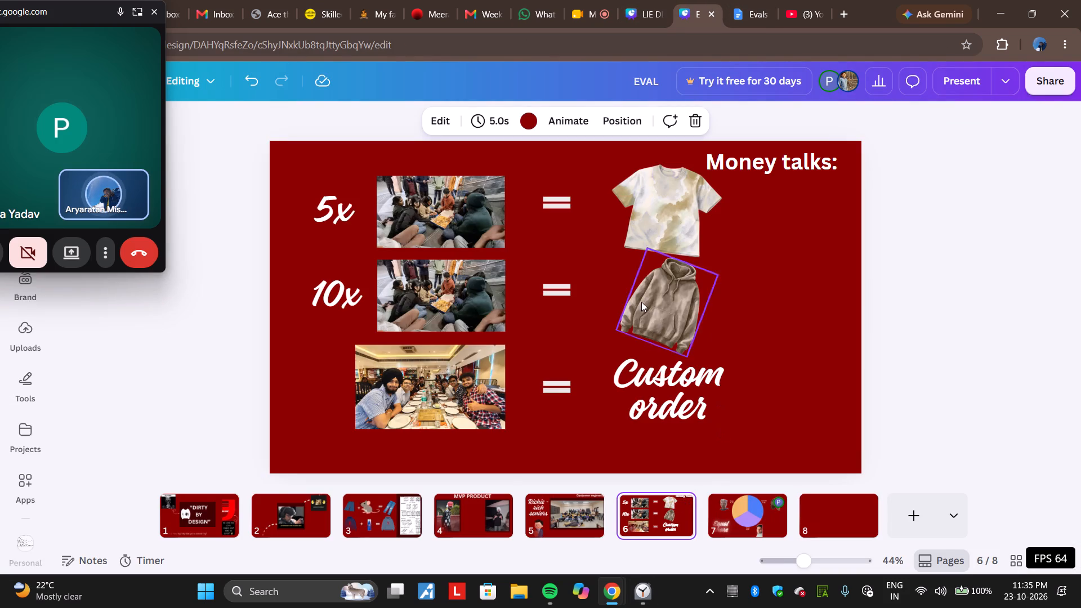
left_click(815, 506)
In the Evals script, add "(SLIDE 8)" after the first speaker heading of Scene 5: Marketing, checking the earlier slide markers for the number.
left_click(742, 14)
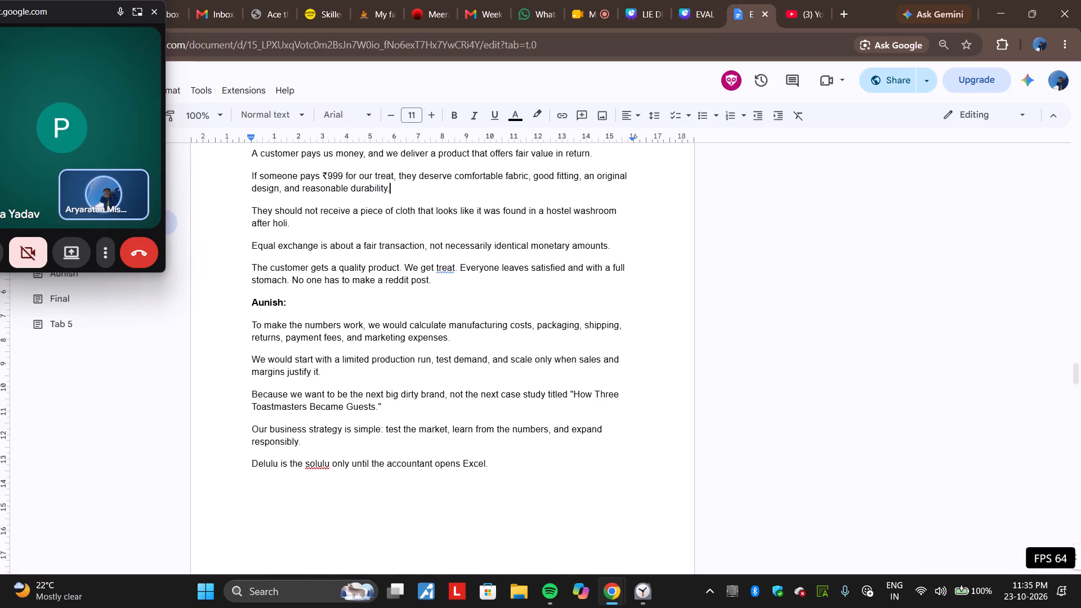
scroll(571, 243, "down", 2)
scroll(356, 274, "down", 3)
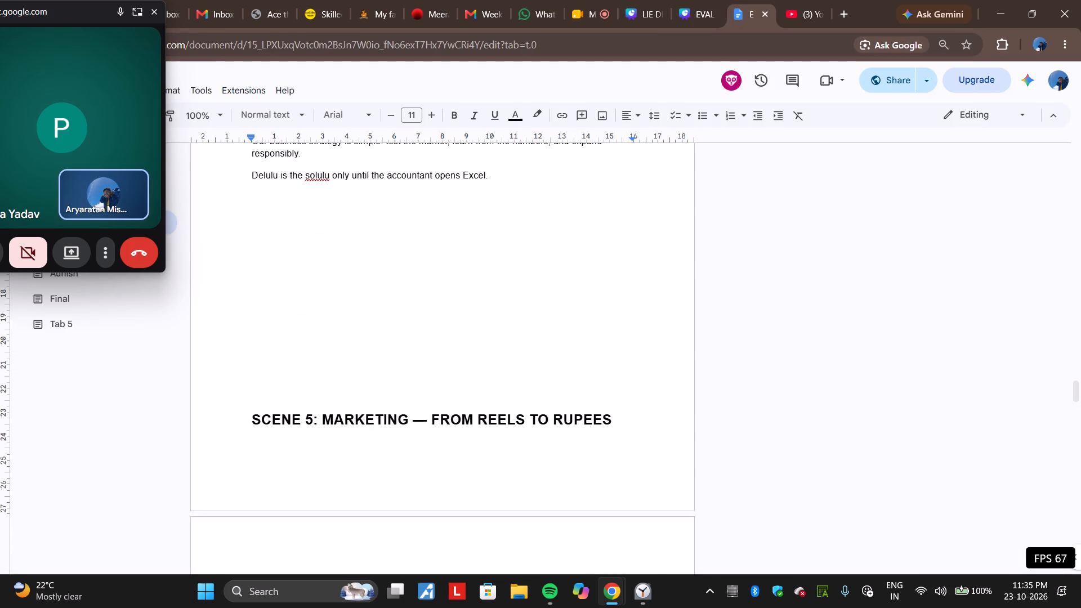
scroll(495, 258, "down", 2)
scroll(407, 321, "down", 4)
scroll(339, 258, "up", 1)
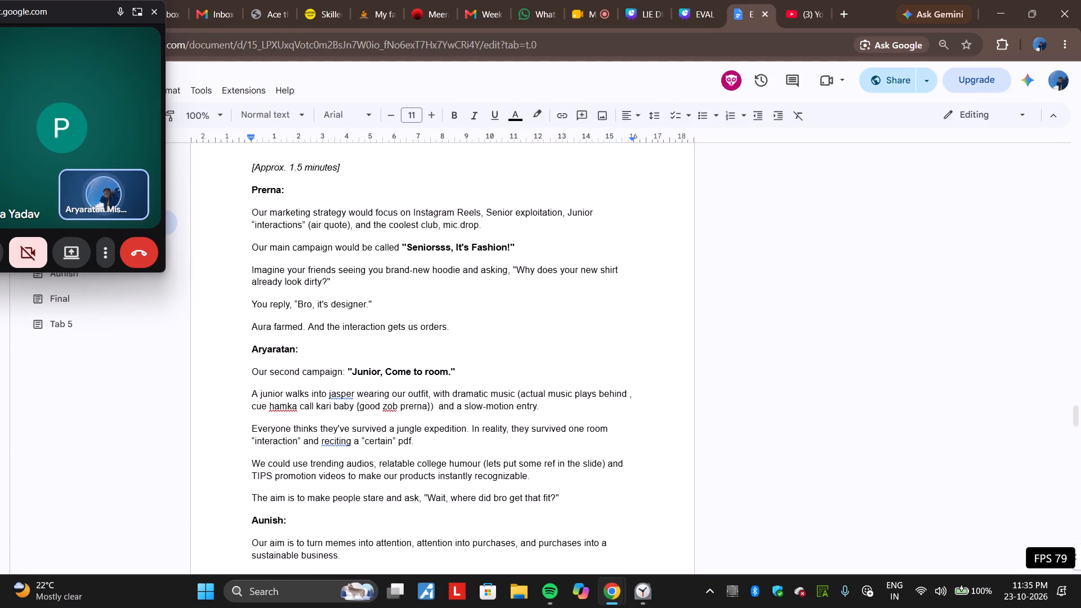
left_click(320, 187)
key("space")
key("space")
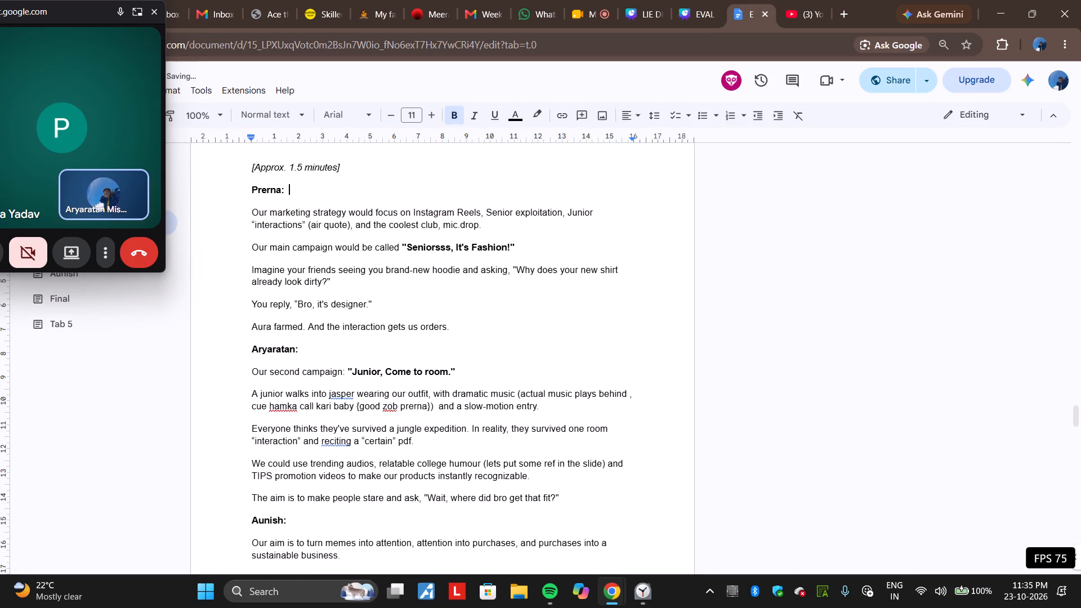
type("(SLIDE")
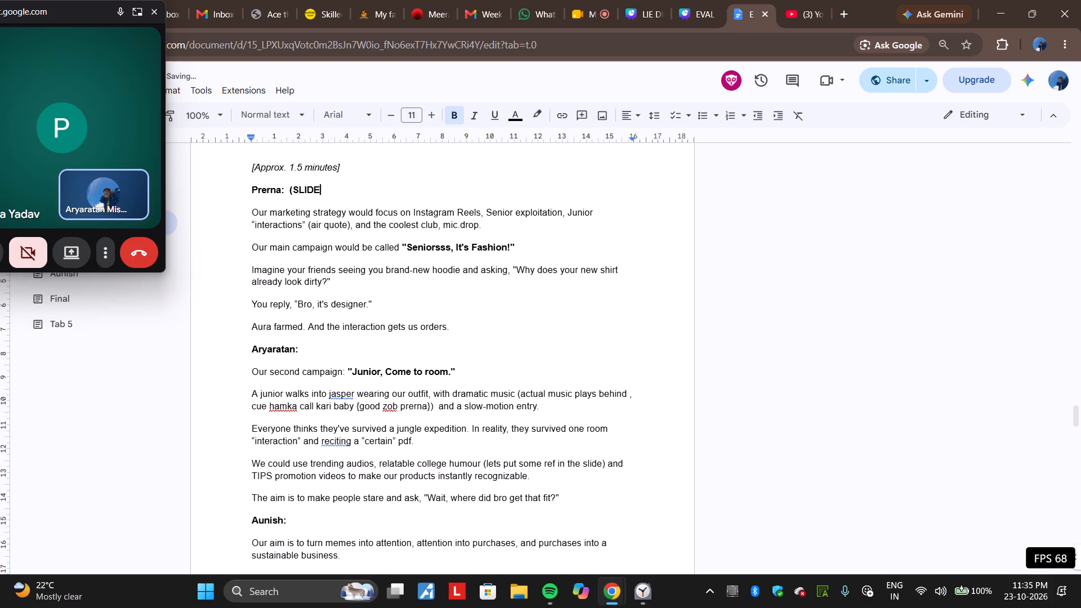
key("space")
scroll(320, 187, "up", 6)
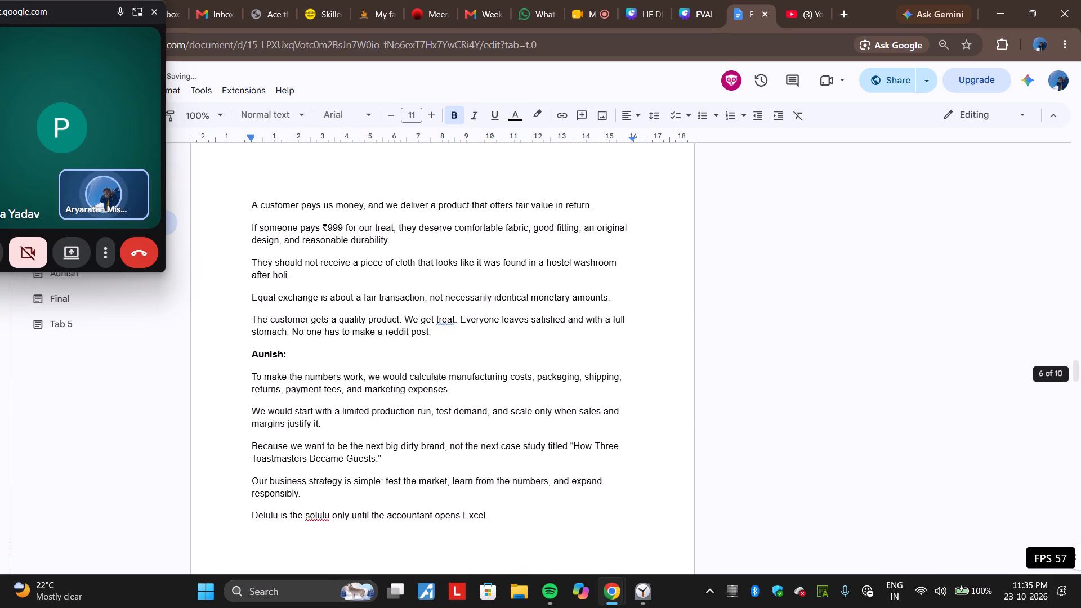
scroll(320, 187, "up", 5)
scroll(320, 187, "down", 4)
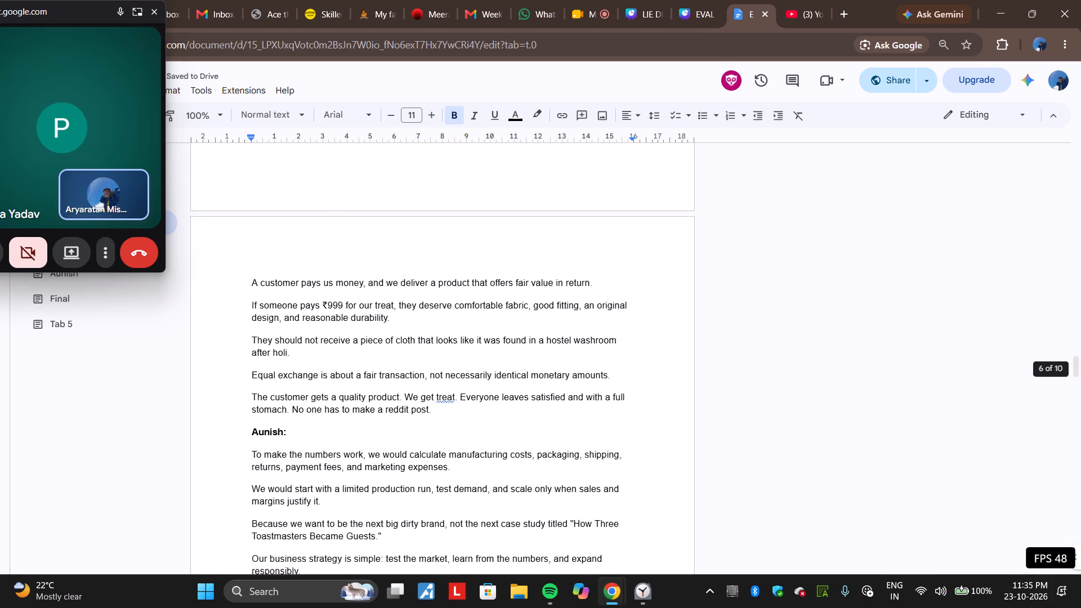
scroll(320, 187, "down", 6)
scroll(320, 187, "up", 7)
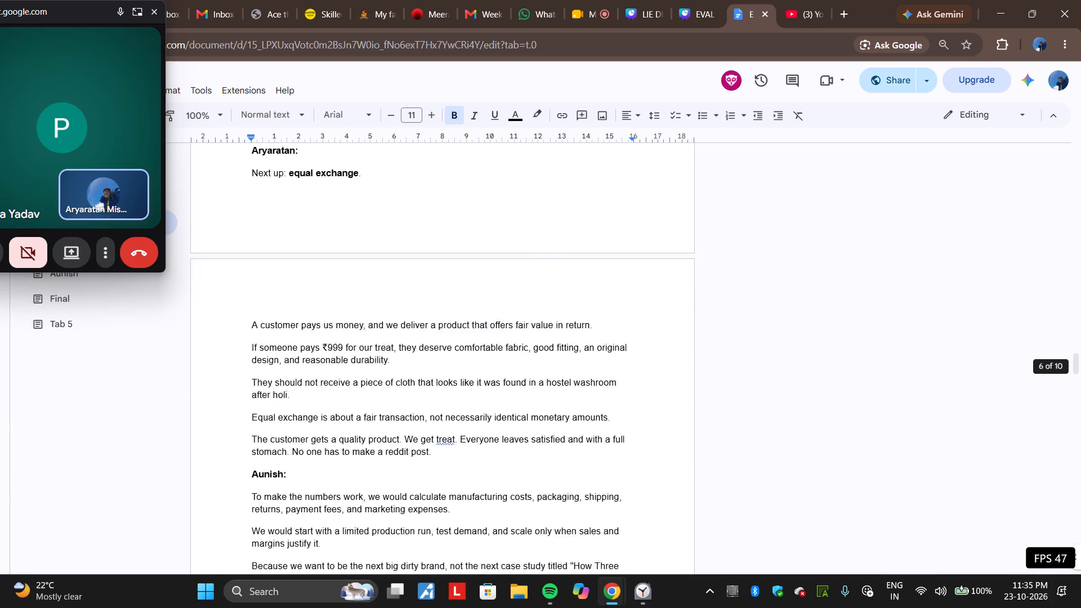
scroll(350, 306, "up", 3)
scroll(350, 306, "down", 7)
scroll(350, 306, "up", 3)
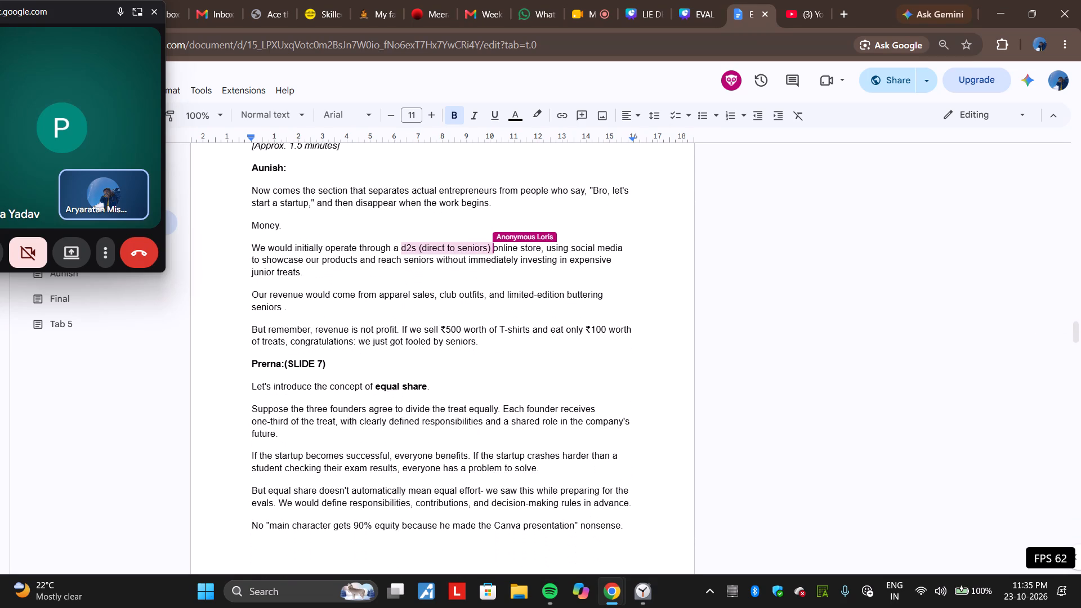
scroll(457, 281, "up", 2)
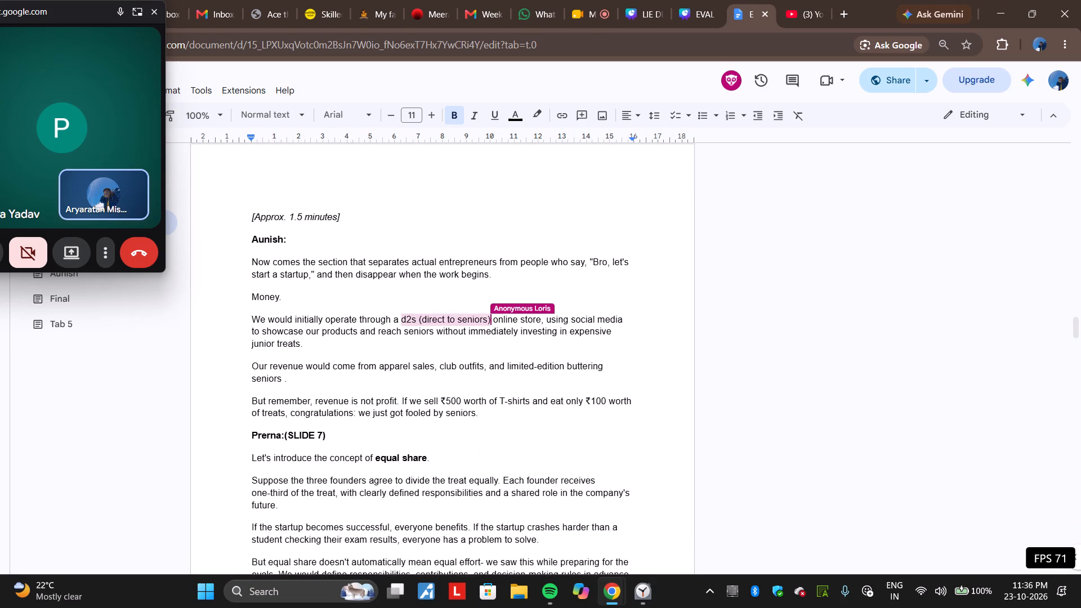
scroll(457, 281, "up", 5)
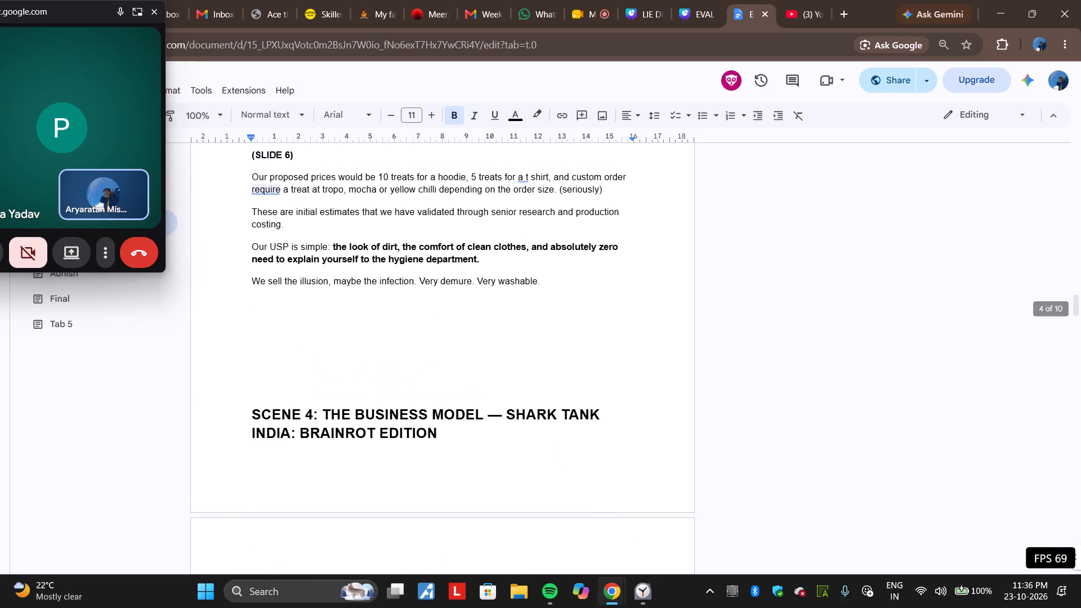
scroll(457, 281, "up", 1)
scroll(457, 281, "down", 3)
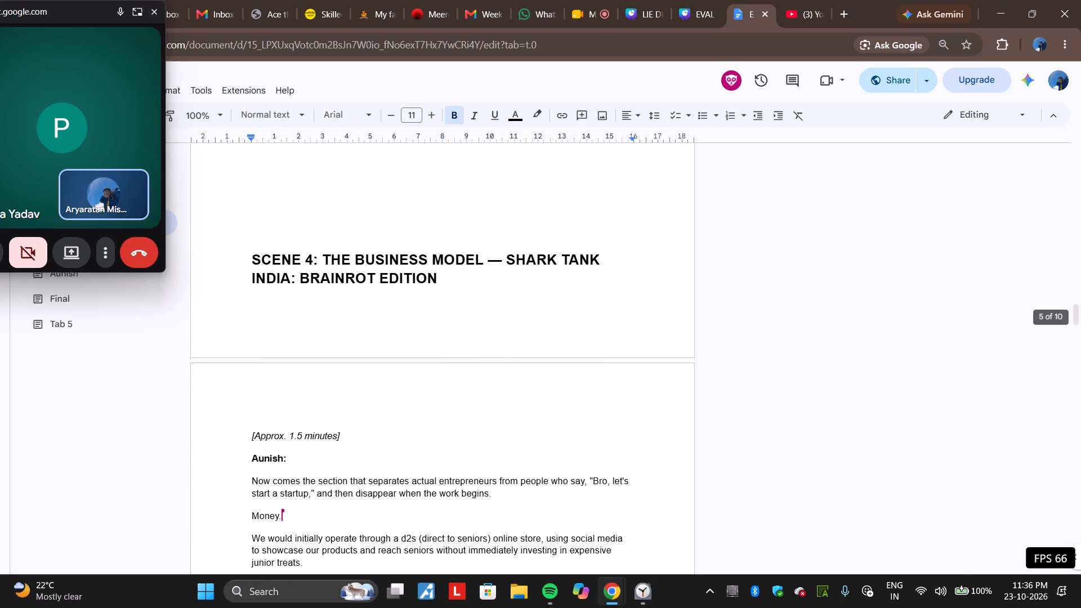
scroll(457, 281, "down", 3)
scroll(457, 281, "up", 3)
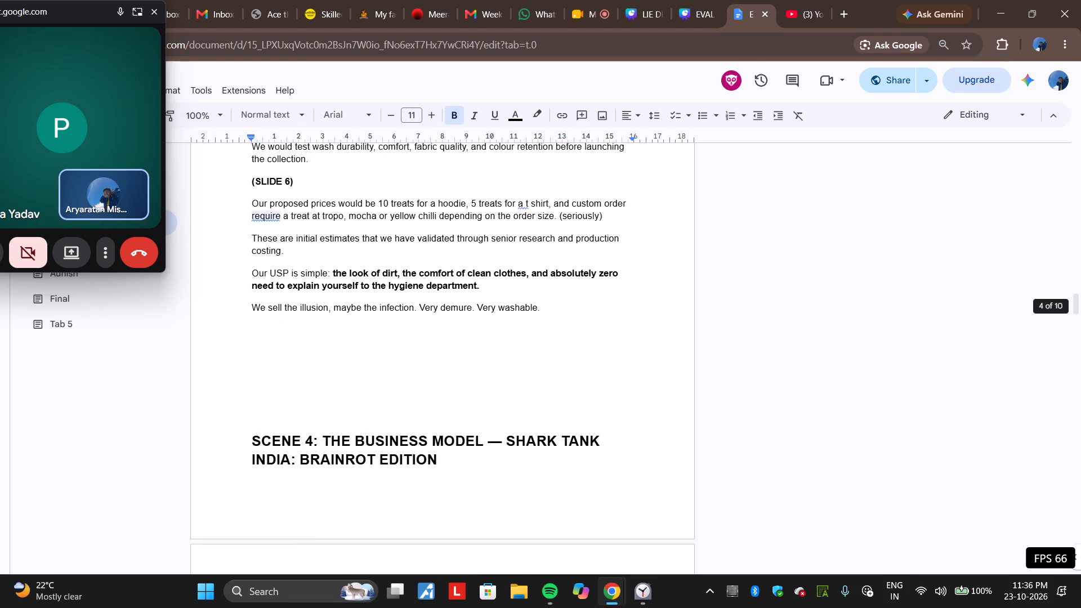
scroll(457, 281, "up", 1)
scroll(457, 281, "down", 10)
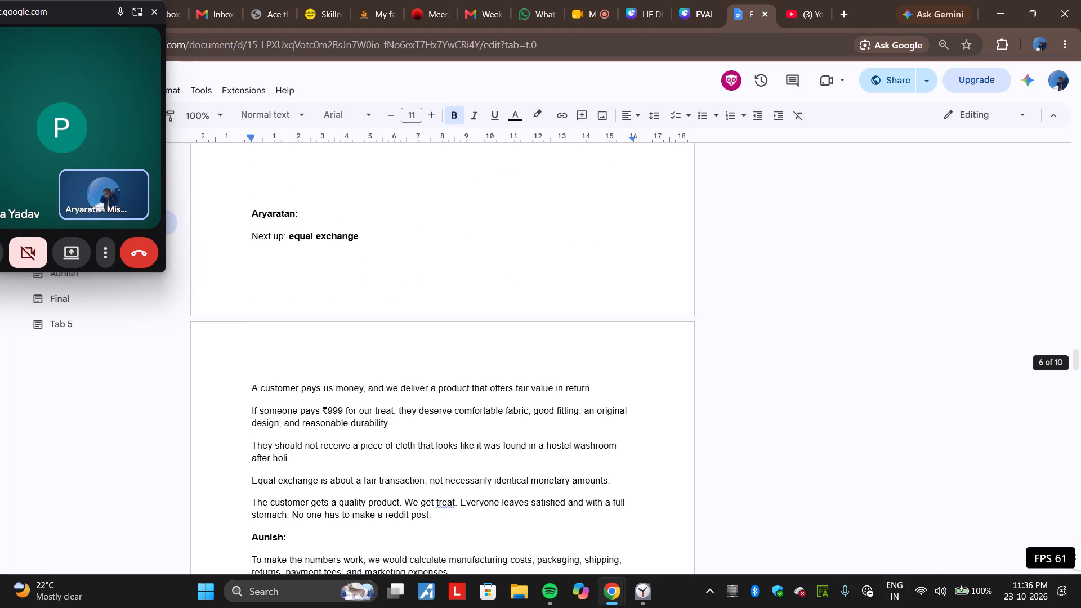
scroll(457, 281, "down", 1)
scroll(349, 401, "down", 5)
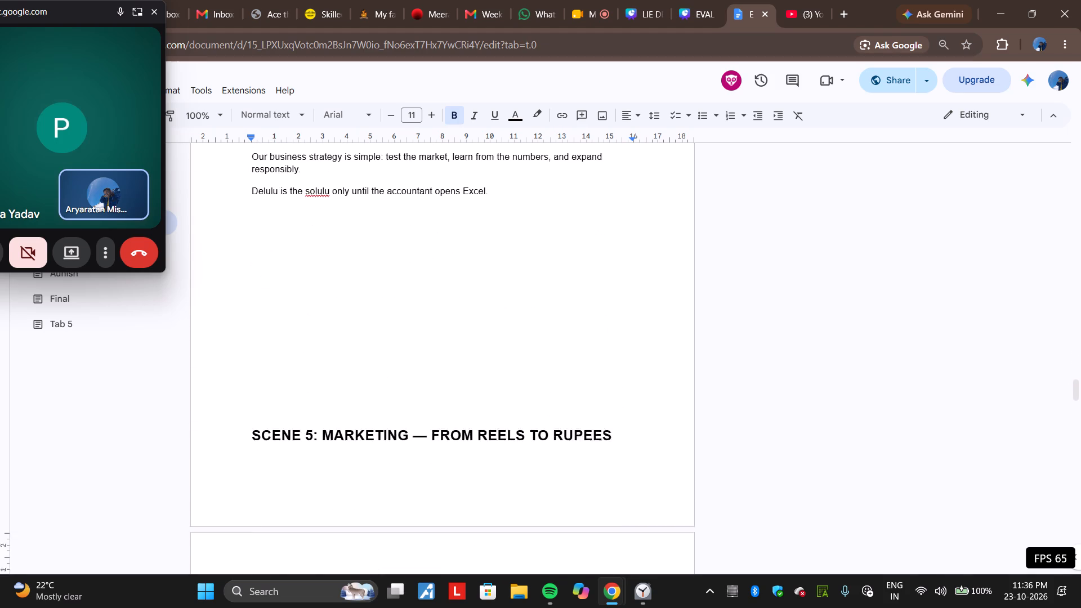
scroll(349, 401, "down", 4)
type("8)")
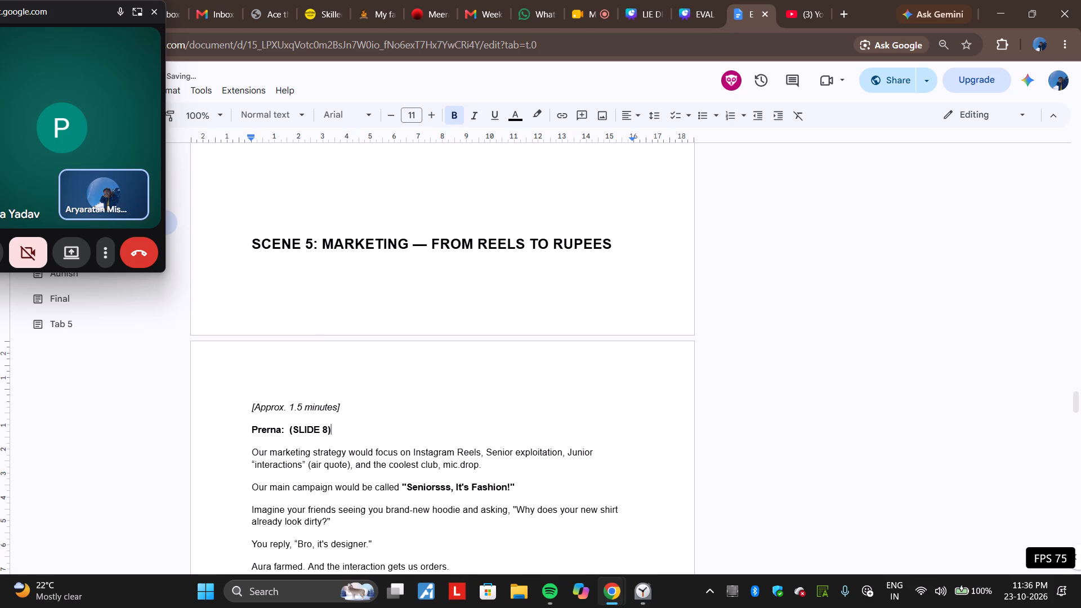
Review the script around Scene 5, recheck the empty slide 8 in the EVAL deck, and read through the marketing campaign lines in the script.
left_click(376, 430)
left_click(453, 426)
left_click(490, 472)
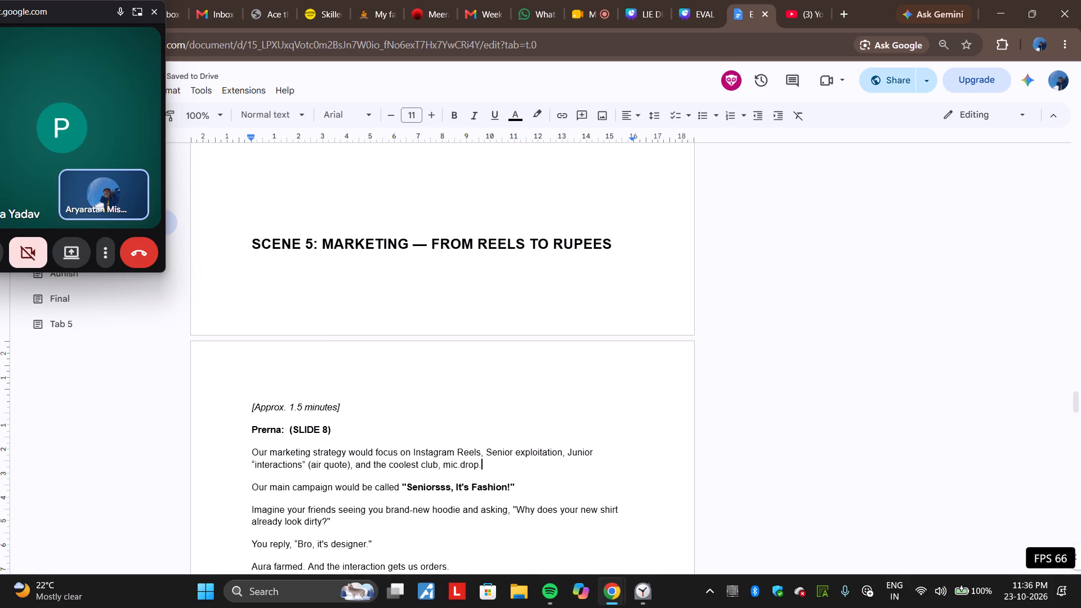
left_click(615, 486)
left_click(578, 315)
scroll(578, 315, "up", 5)
scroll(578, 315, "down", 4)
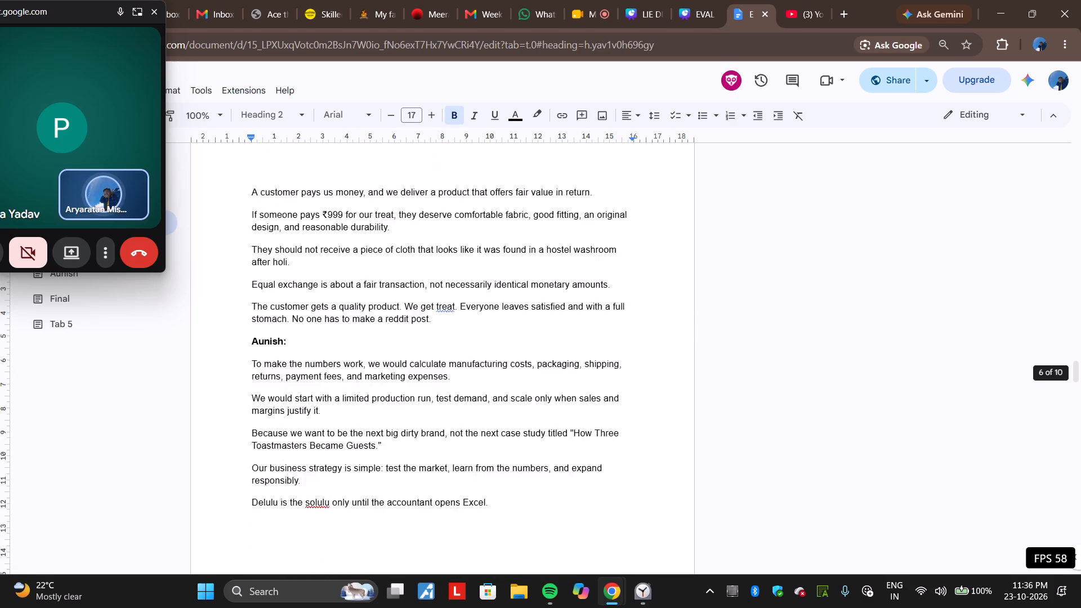
scroll(578, 315, "down", 2)
scroll(349, 456, "down", 1)
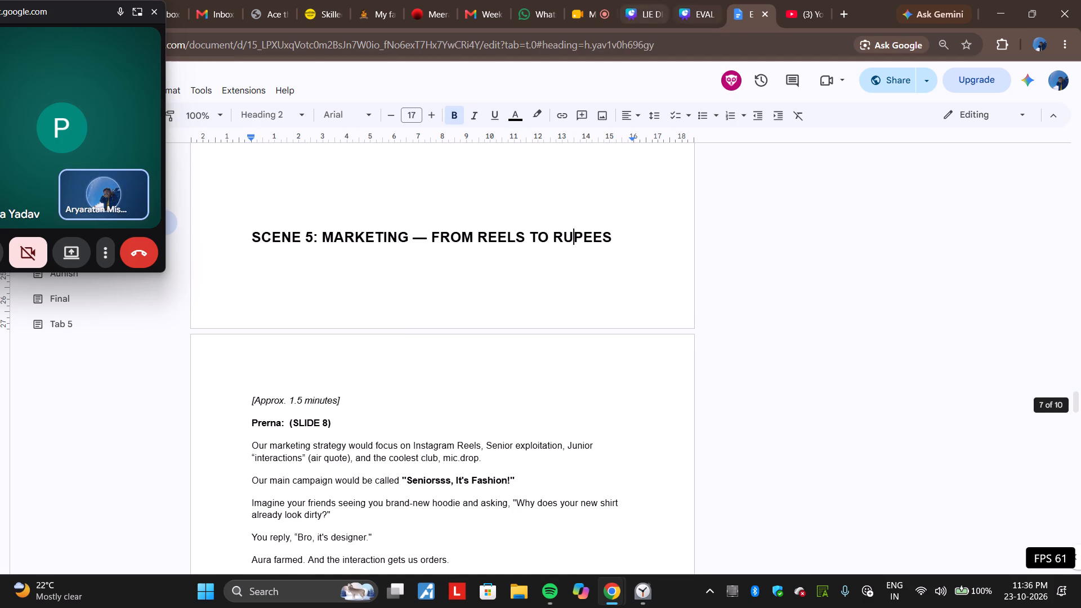
left_click(679, 0)
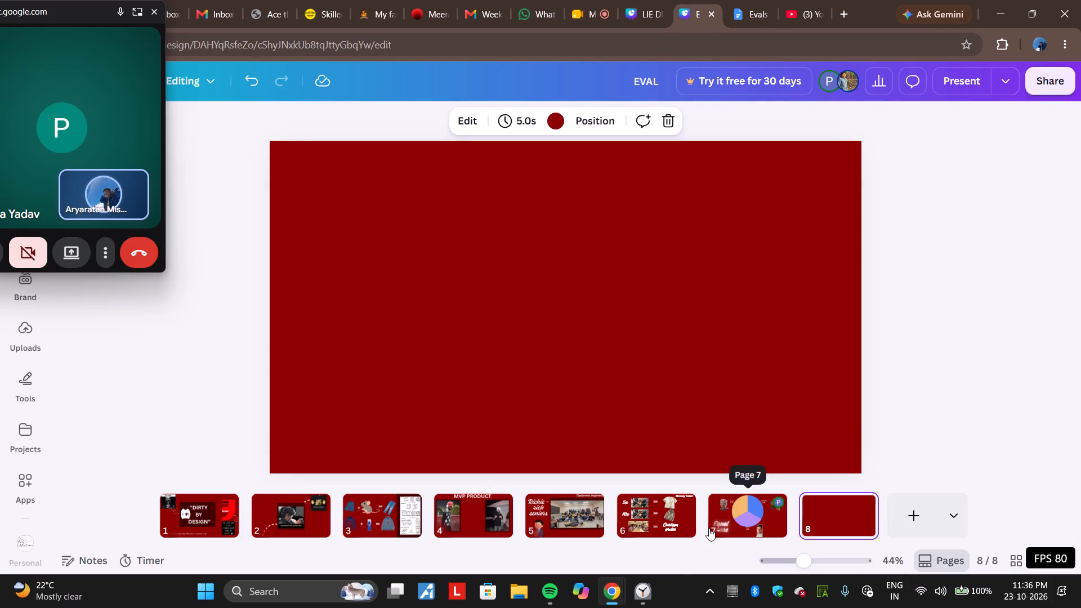
left_click(725, 0)
left_click(730, 0)
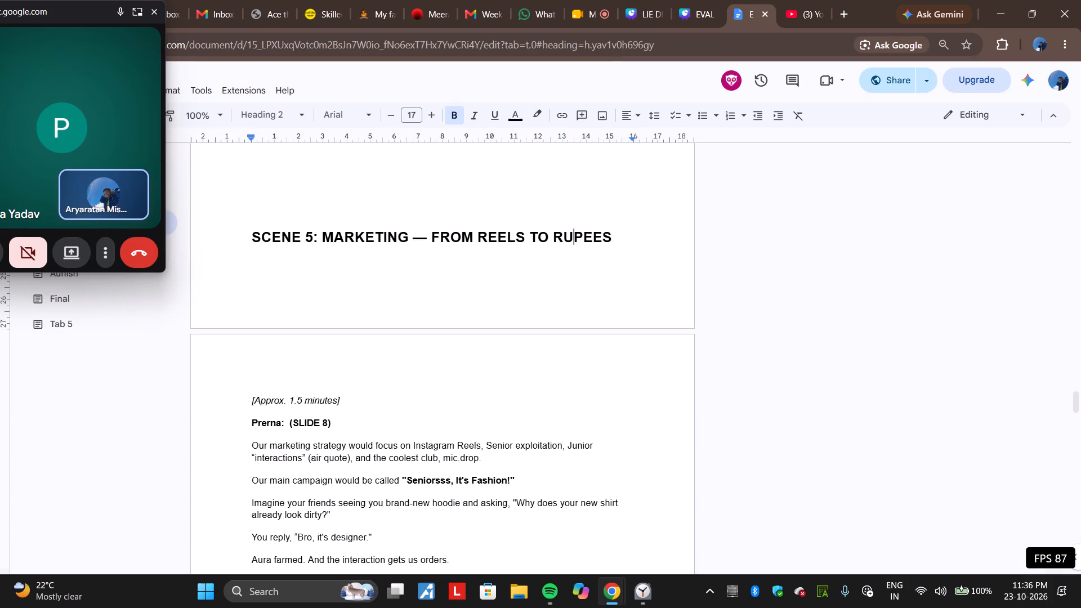
scroll(265, 356, "down", 2)
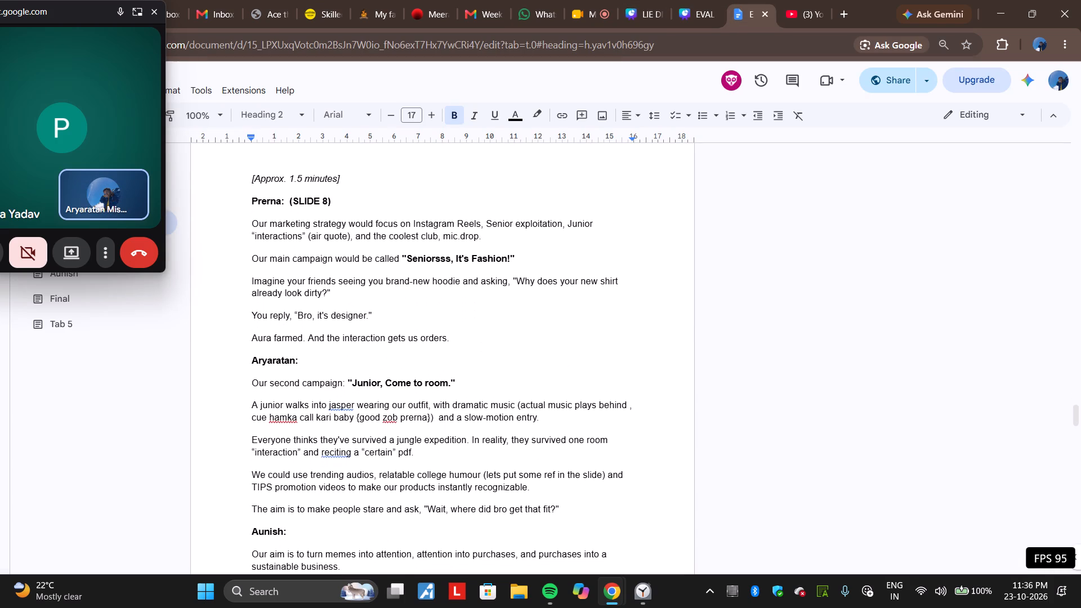
scroll(221, 139, "down", 1)
scroll(325, 324, "down", 1)
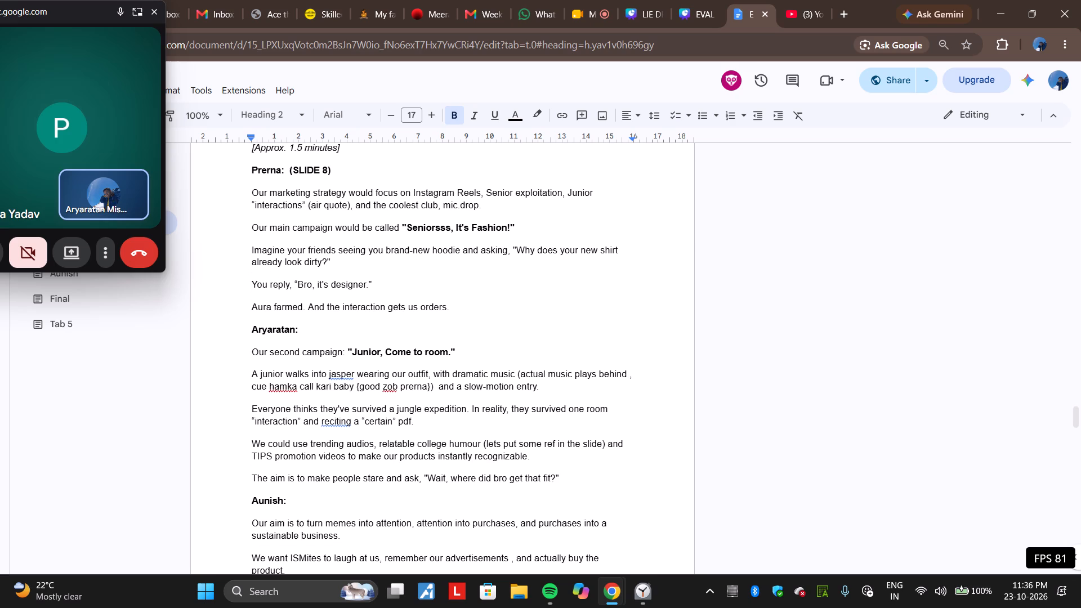
scroll(285, 357, "down", 1)
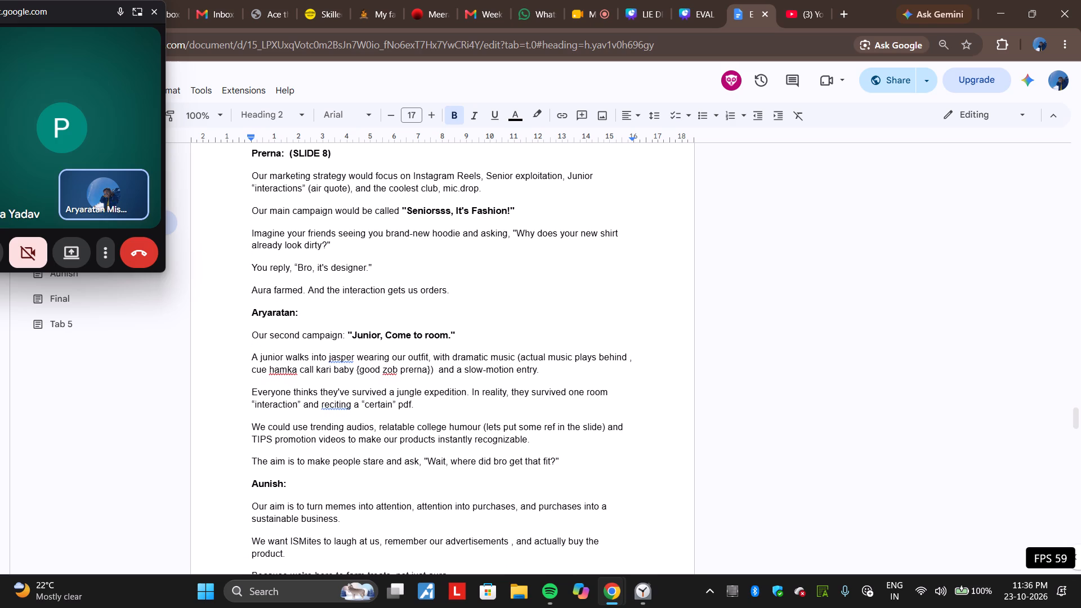
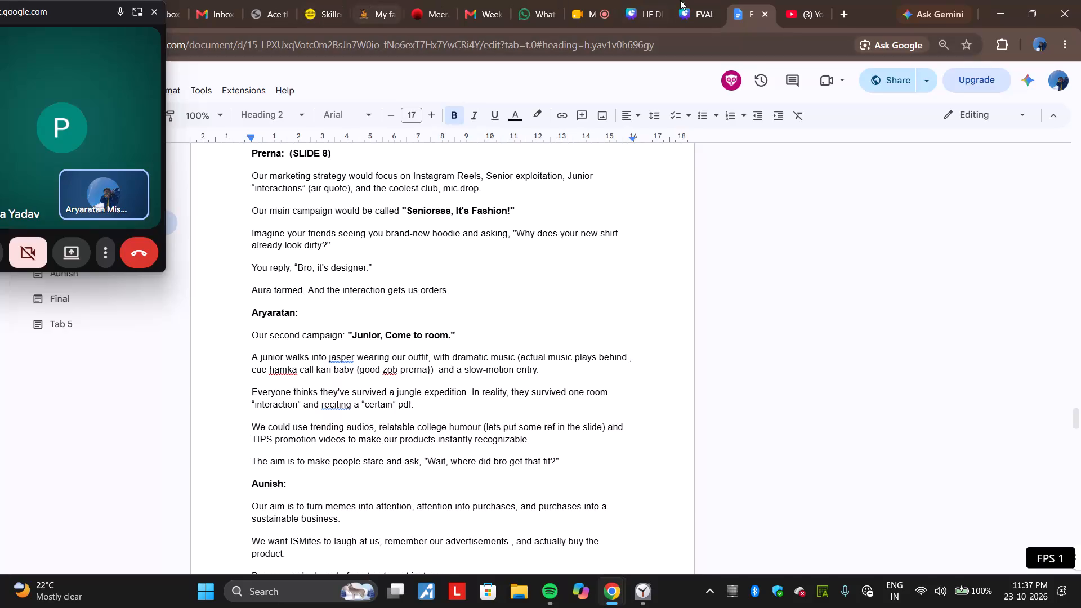
Check the empty slide 9 in the EVAL deck, then review the end of the costing part and the Scene 5 opening in the Evals script.
left_click(702, 0)
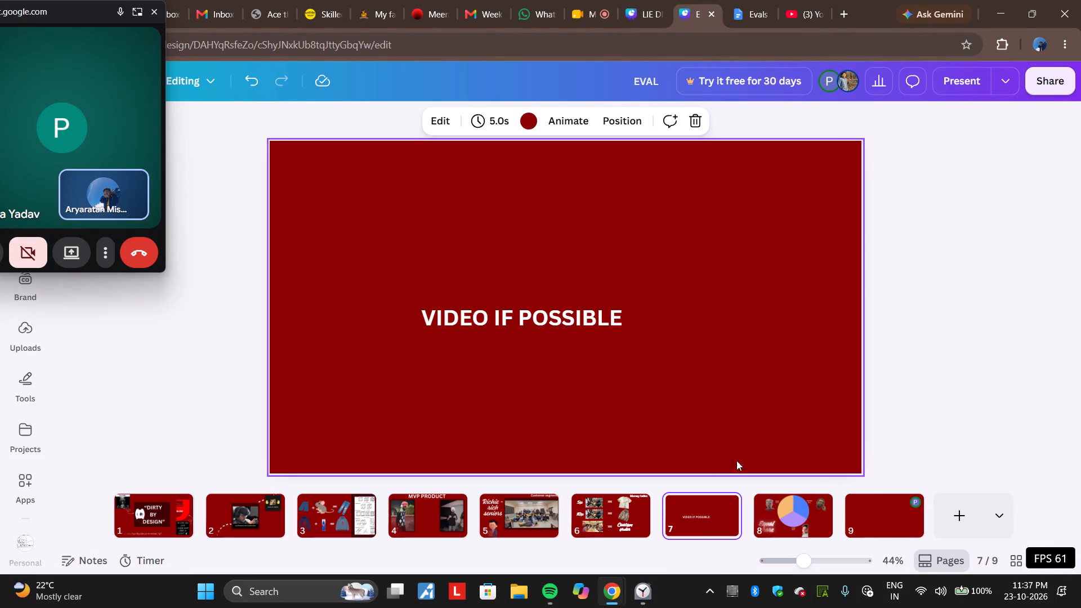
left_click(905, 525)
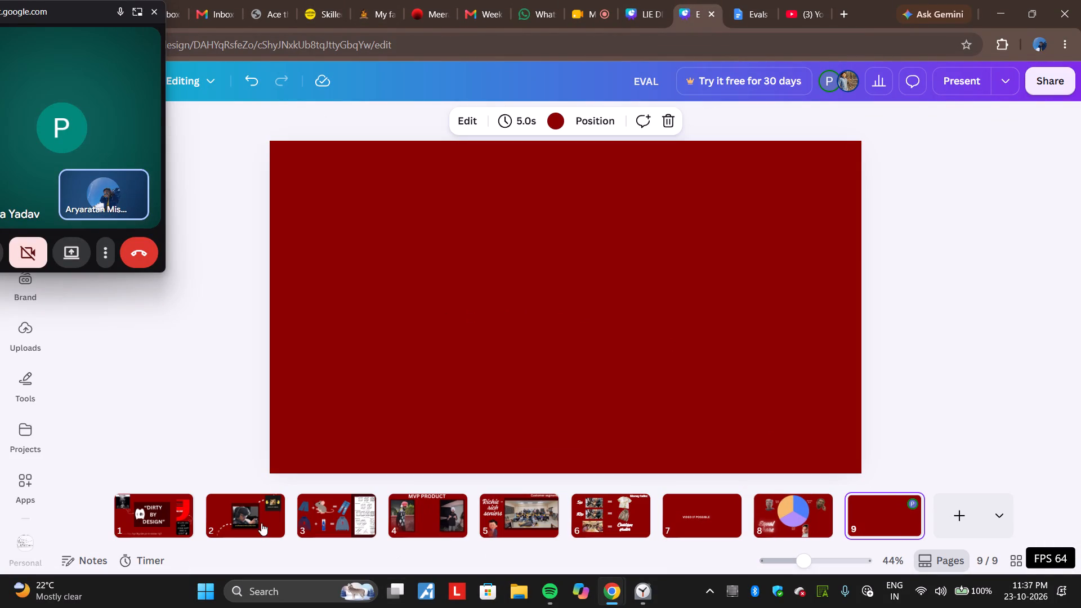
left_click(712, 0)
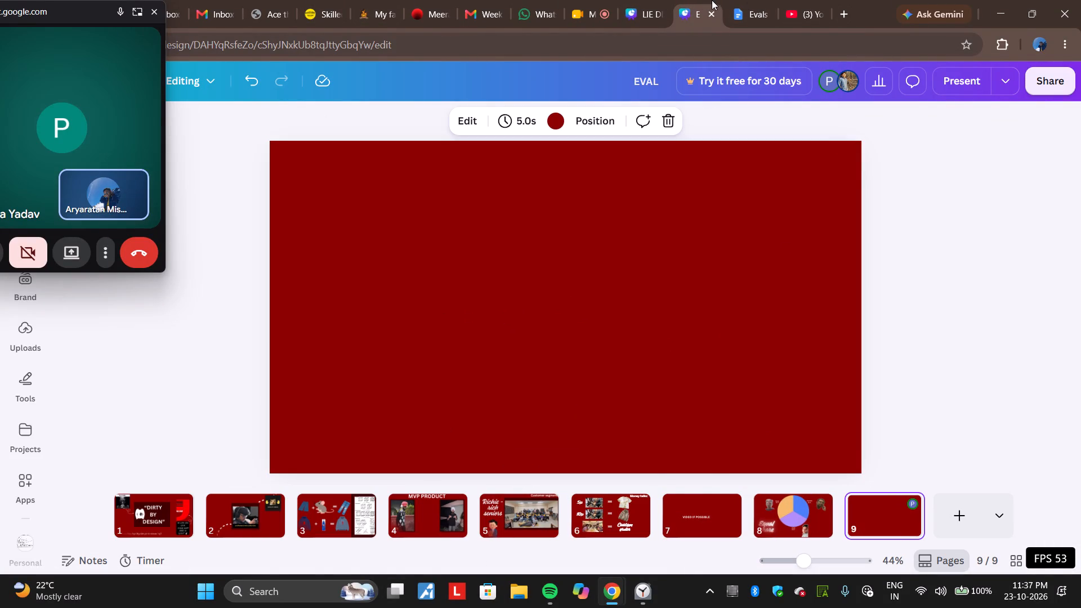
left_click(720, 0)
left_click(745, 0)
scroll(280, 330, "up", 5)
scroll(316, 281, "down", 5)
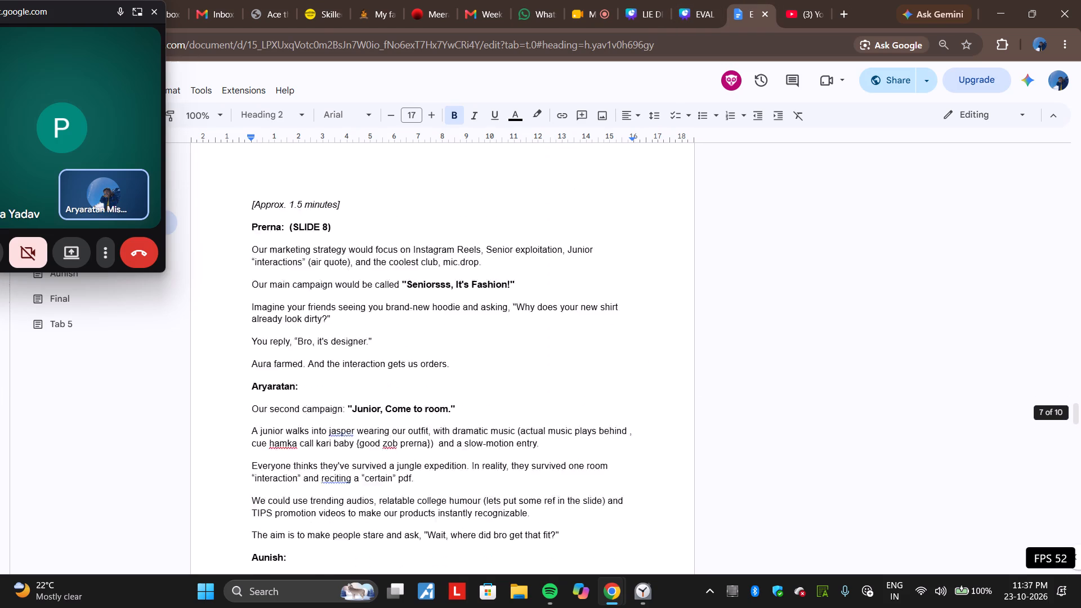
scroll(318, 289, "up", 8)
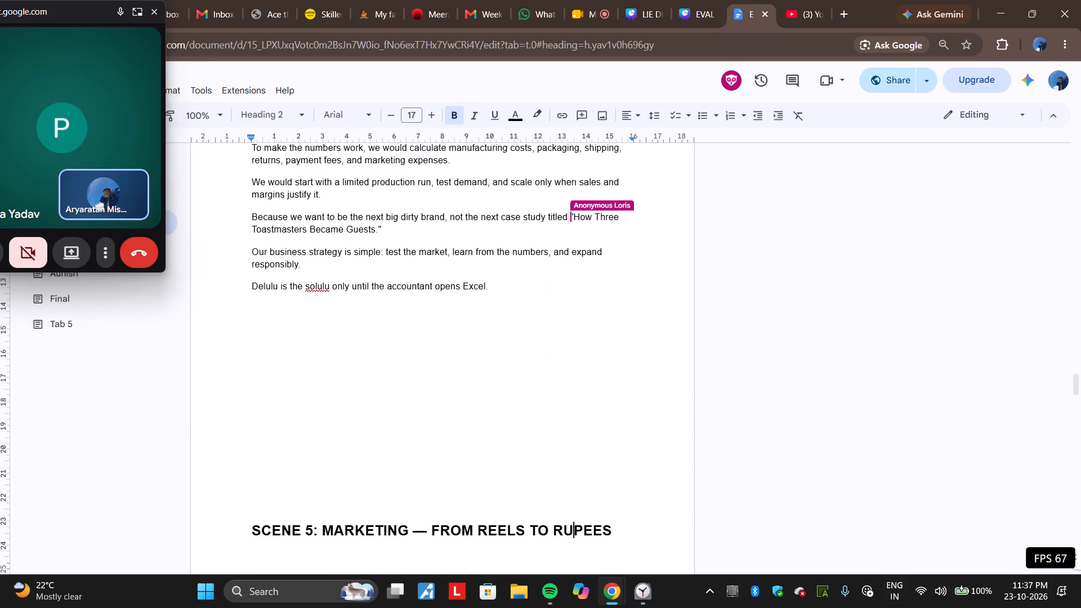
scroll(318, 289, "down", 1)
left_click(292, 381)
scroll(438, 387, "down", 4)
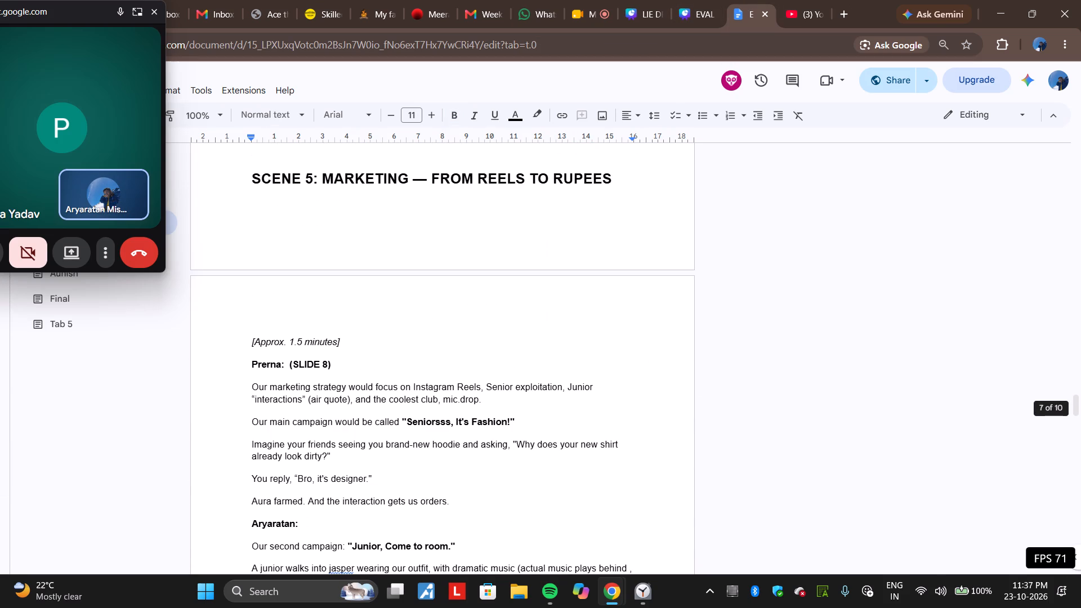
left_click(242, 264)
scroll(237, 190, "up", 5)
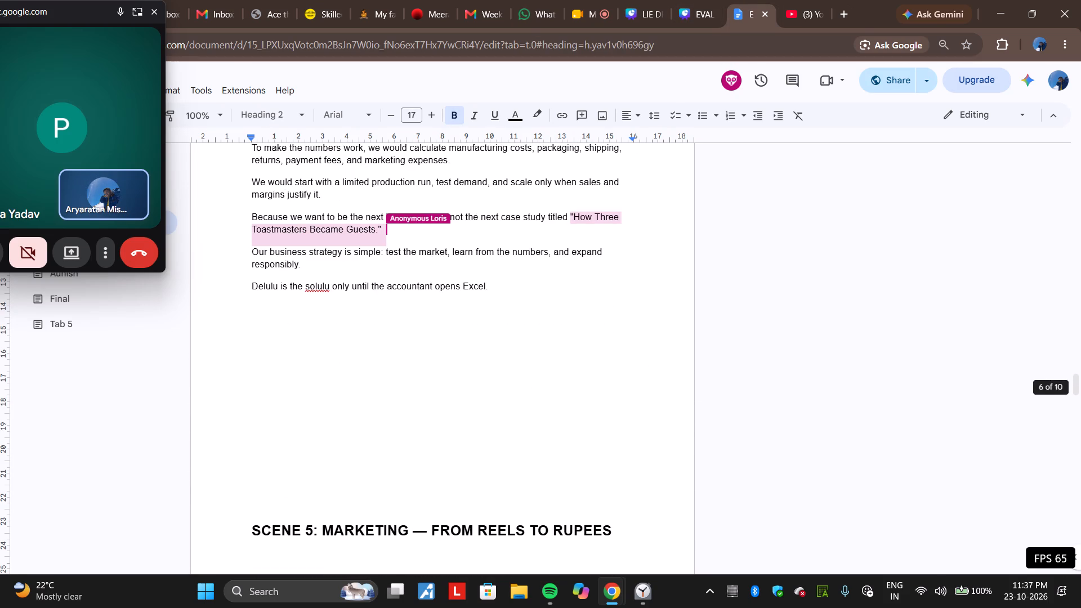
scroll(274, 437, "down", 1)
scroll(283, 414, "up", 2)
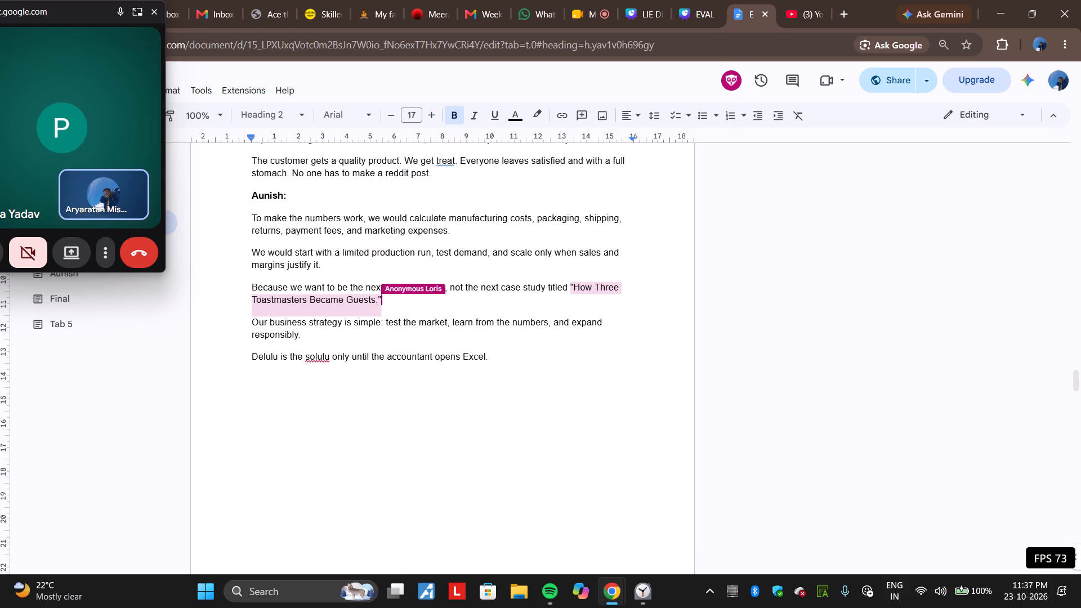
left_click(377, 306)
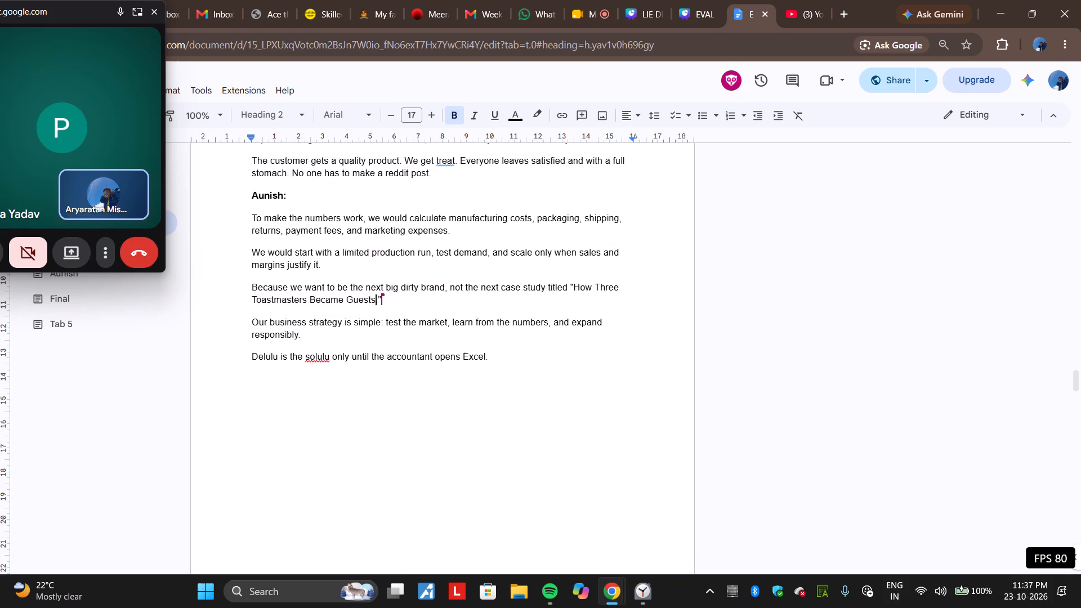
left_click(420, 306)
left_click_drag(397, 458, 391, 461)
scroll(297, 483, "down", 3)
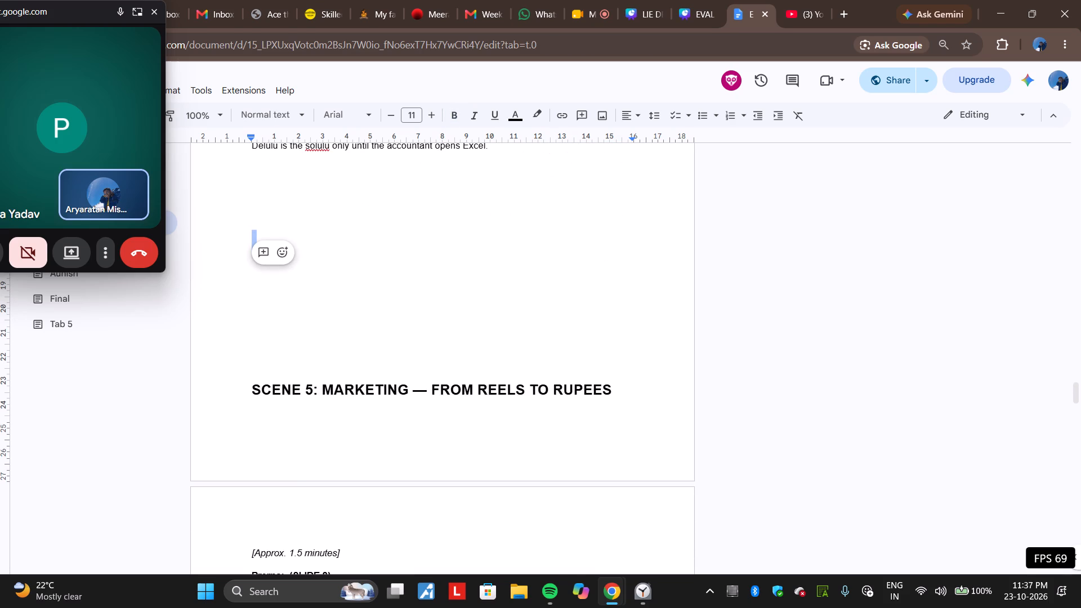
In the Evals script, insert a blank line before the Scene 5: Marketing heading to move it onto the page with its text.
left_click(242, 352)
left_click(245, 378)
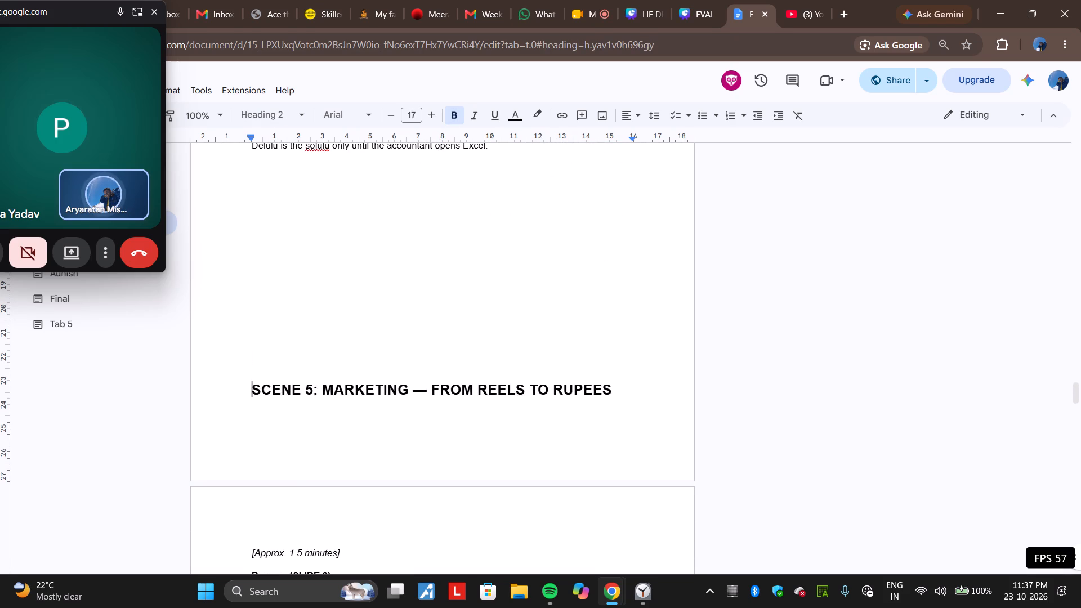
key("Return")
key("Return")
key("BackSpace")
key("BackSpace")
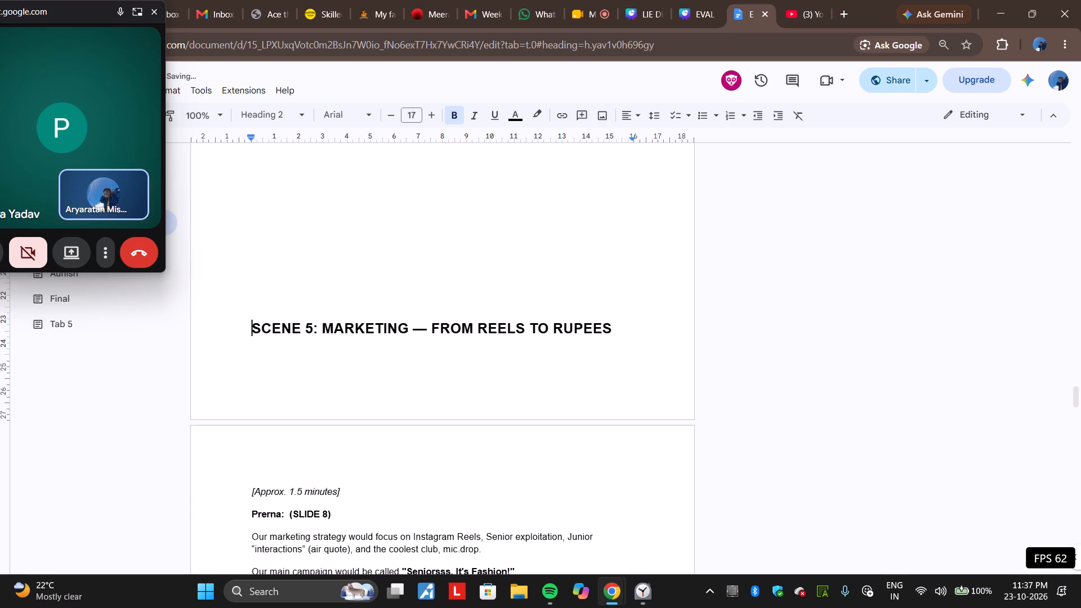
key("Return")
Read through the two marketing campaigns and the closing lines of Scene 5 in the Evals script.
scroll(245, 378, "down", 3)
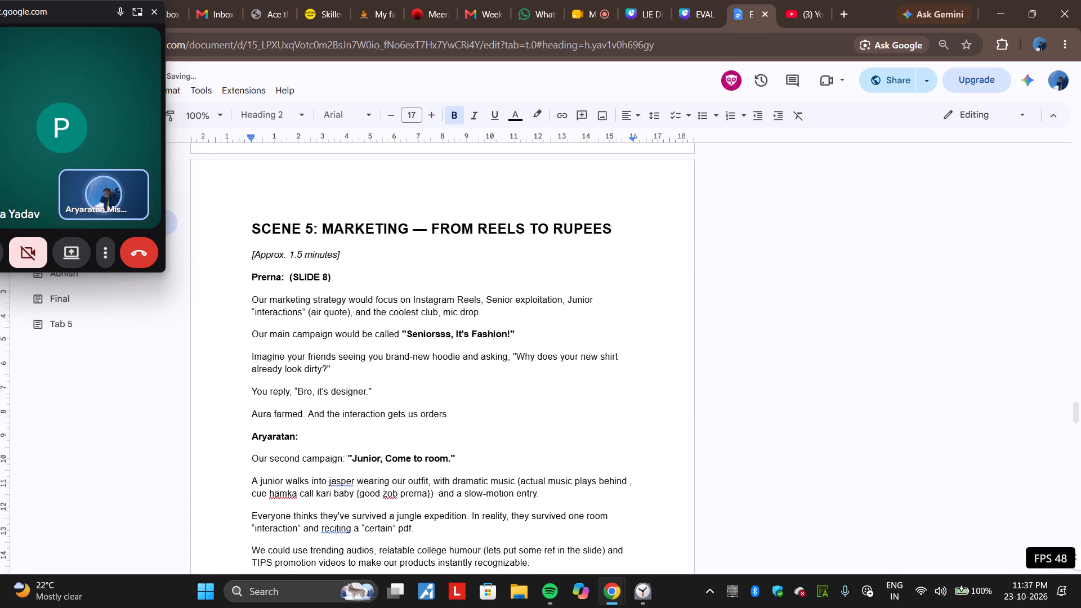
scroll(343, 318, "down", 1)
scroll(385, 222, "down", 1)
scroll(411, 358, "down", 1)
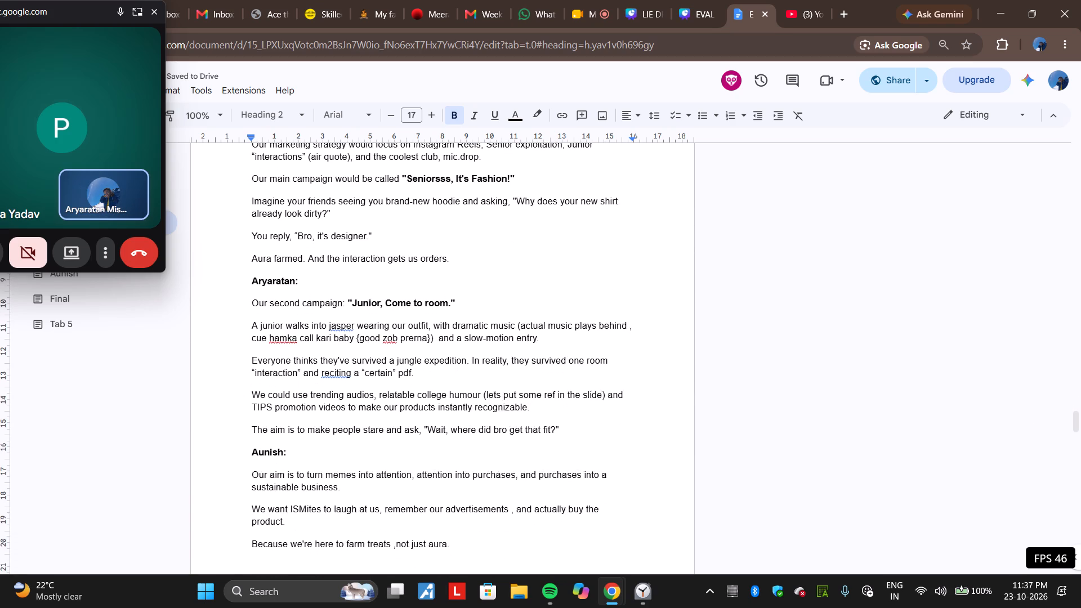
scroll(411, 358, "down", 1)
scroll(459, 343, "down", 3)
scroll(459, 343, "up", 3)
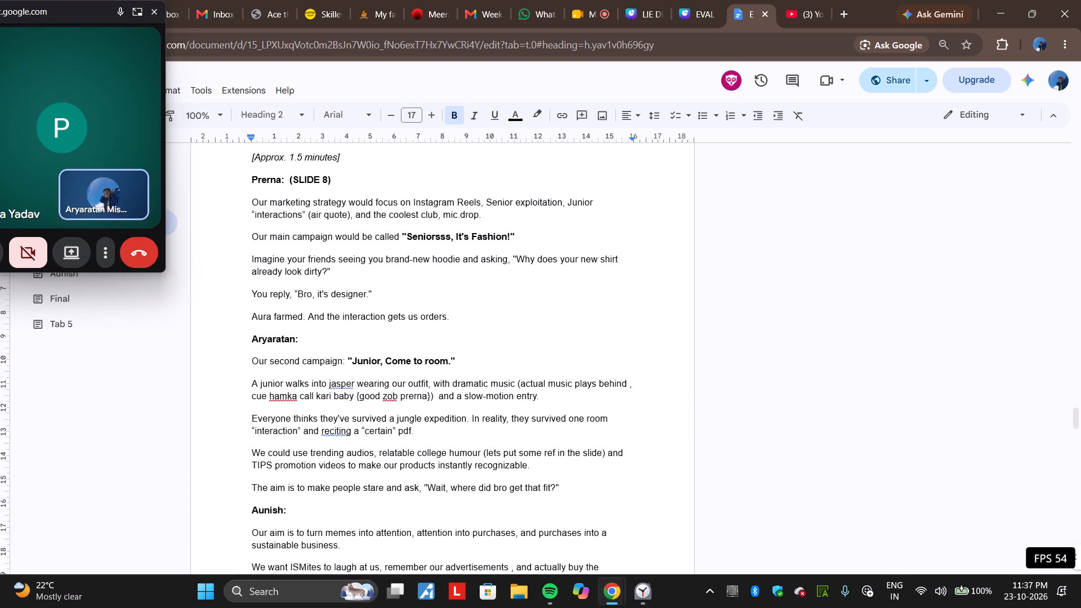
scroll(459, 343, "up", 2)
scroll(535, 382, "down", 1)
In the EVAL deck, add a vertical line down the centre of empty slide 9, spanning most of its height, to split it in half.
left_click(718, 0)
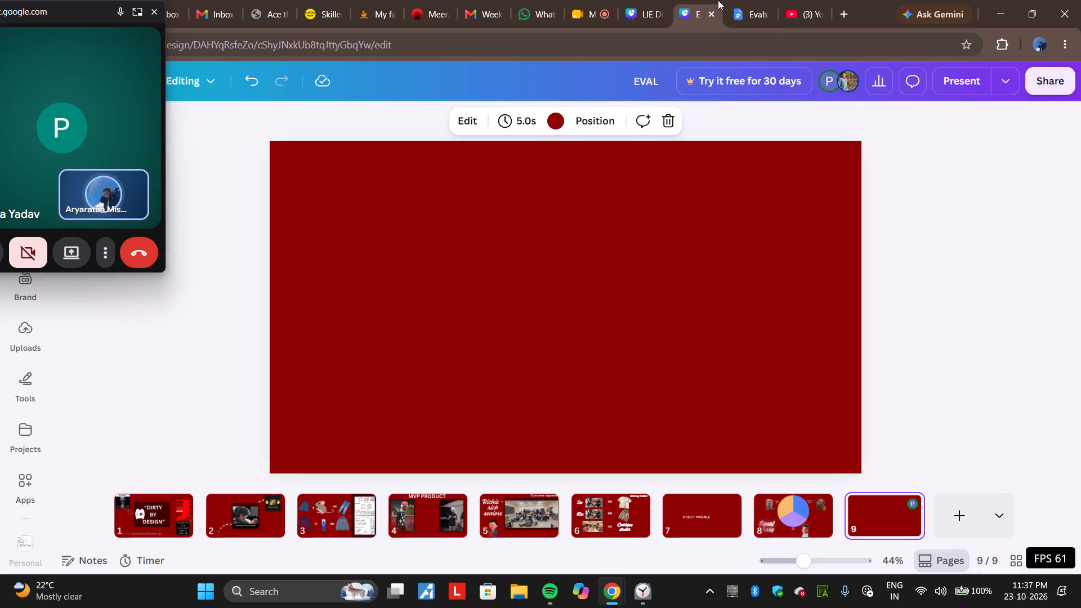
key("l")
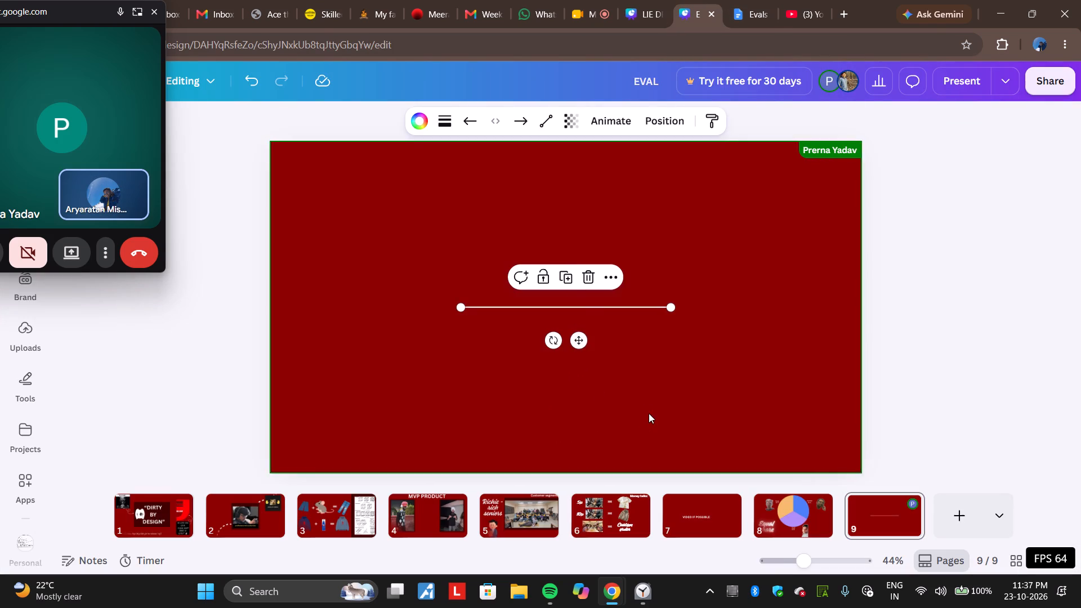
left_click_drag(555, 339, 531, 270)
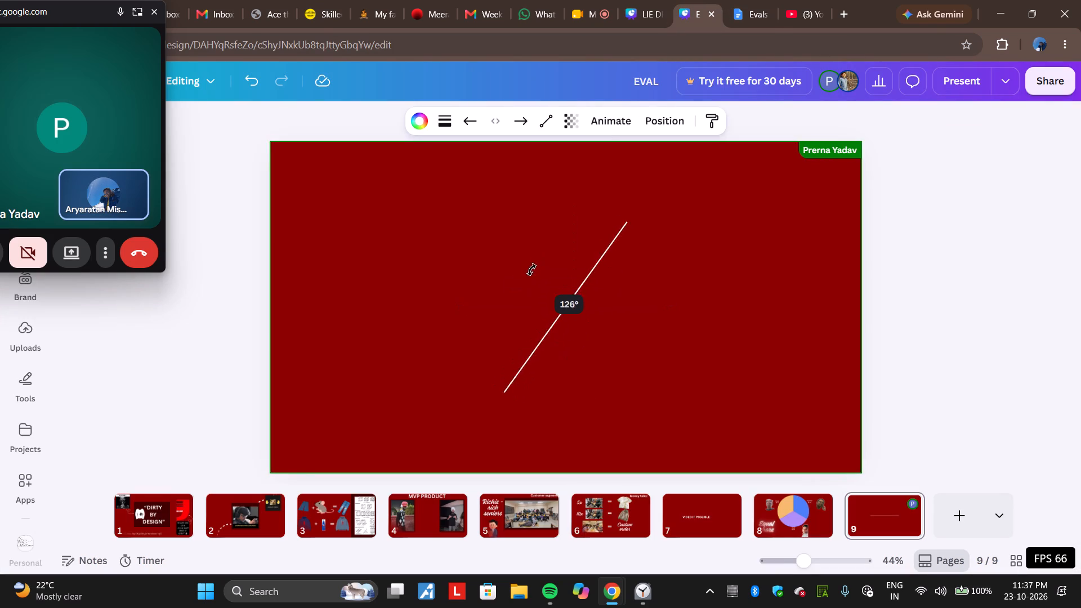
left_click_drag(531, 270, 518, 296)
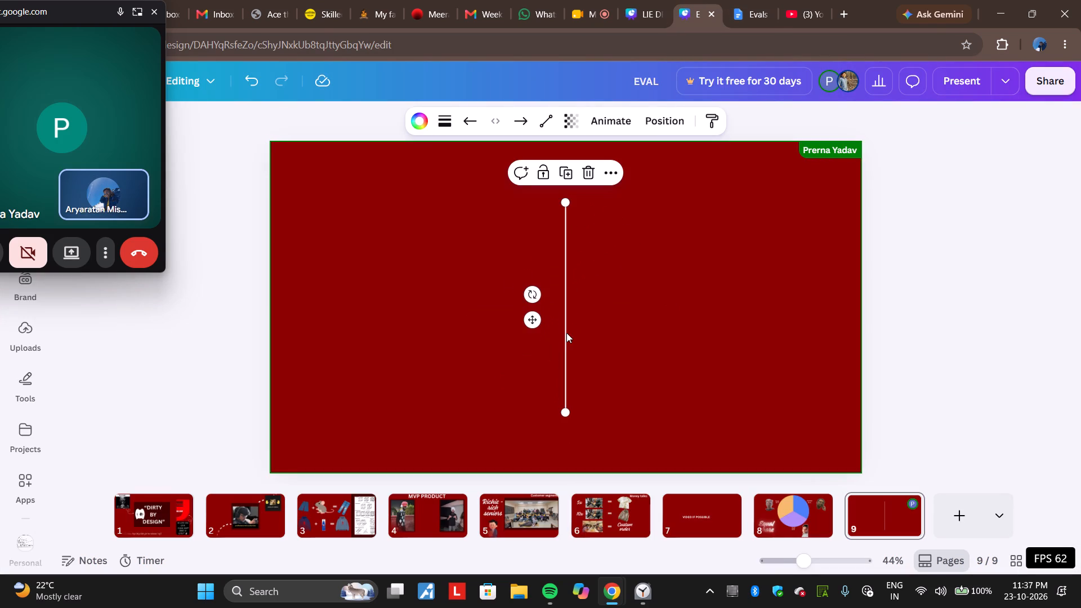
left_click_drag(566, 333, 569, 303)
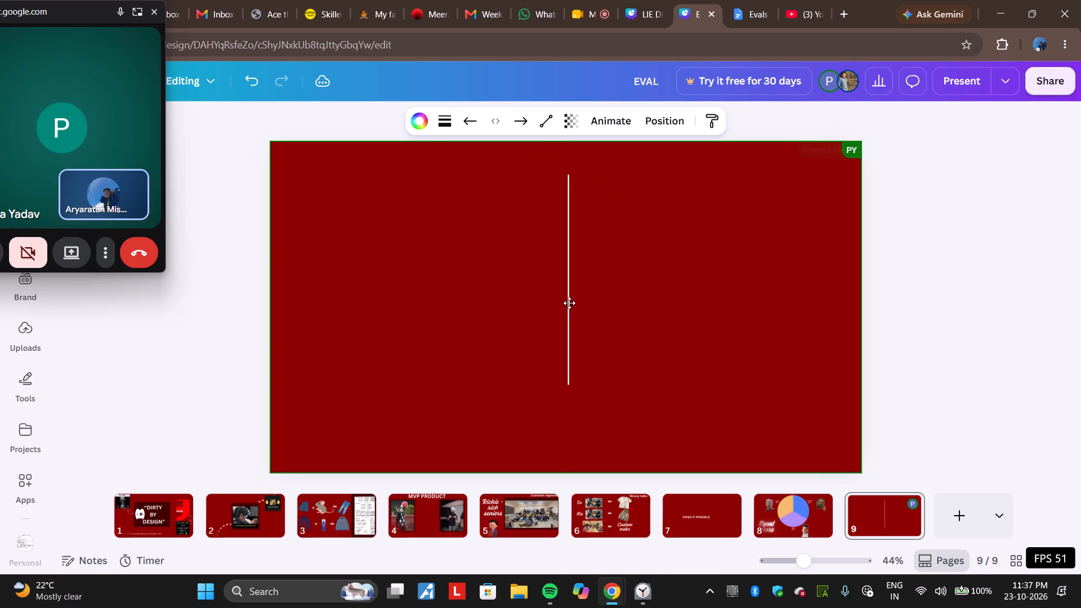
left_click_drag(569, 303, 566, 286)
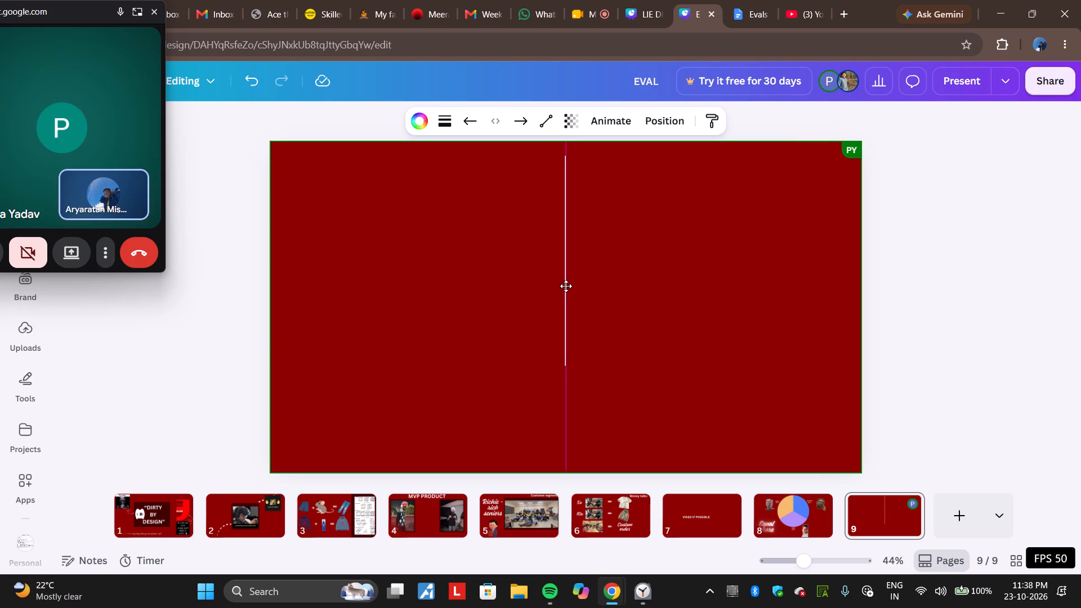
left_click_drag(566, 286, 566, 285)
left_click_drag(563, 364, 567, 446)
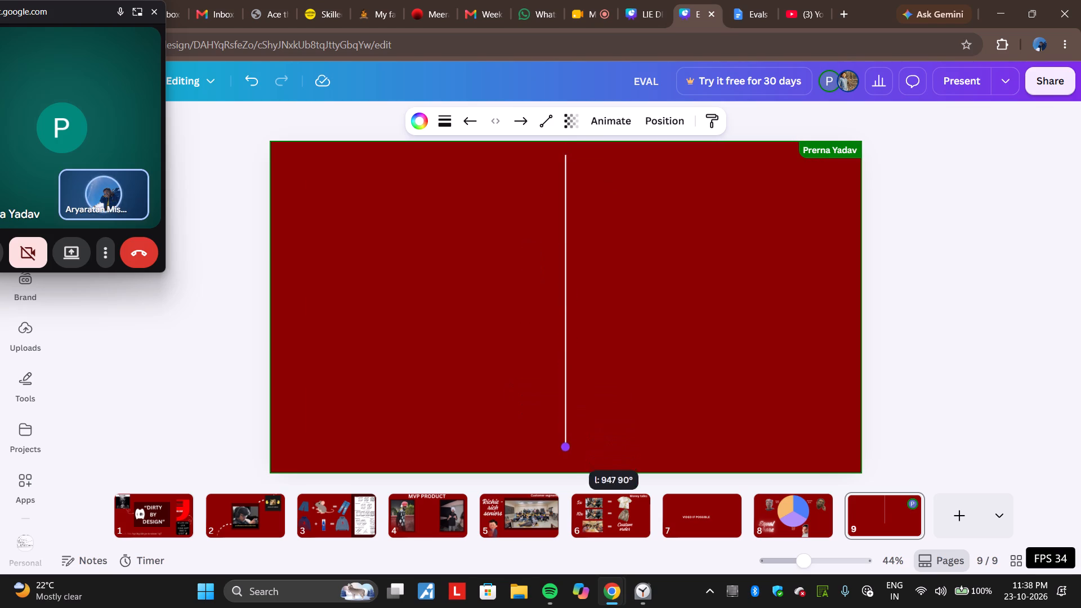
left_click_drag(567, 446, 567, 443)
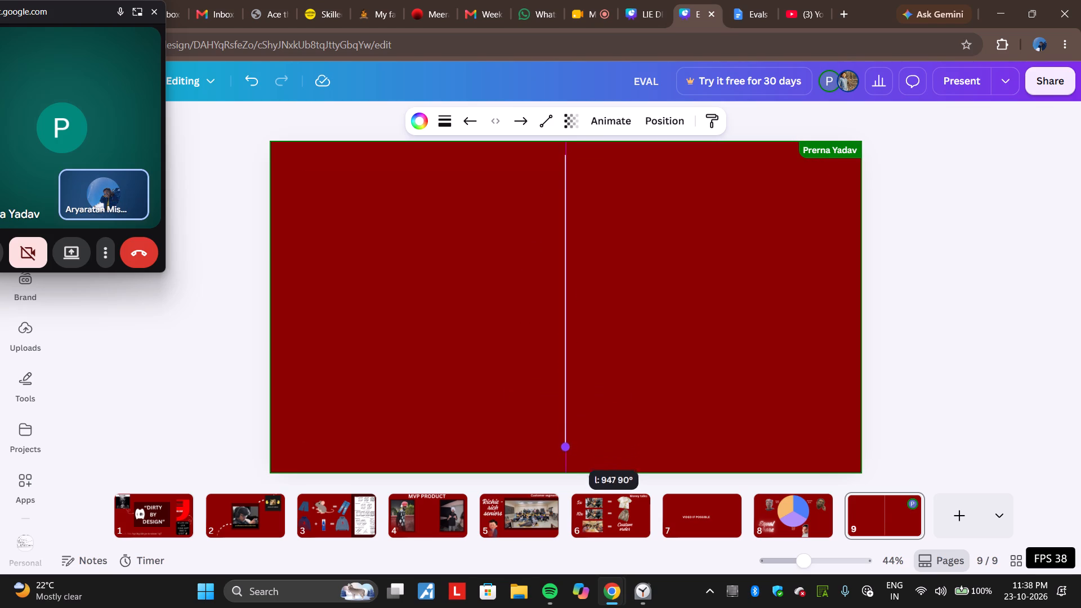
left_click_drag(567, 443, 568, 441)
Add a text box reading "Campaign 1" to slide 9.
left_click(375, 238)
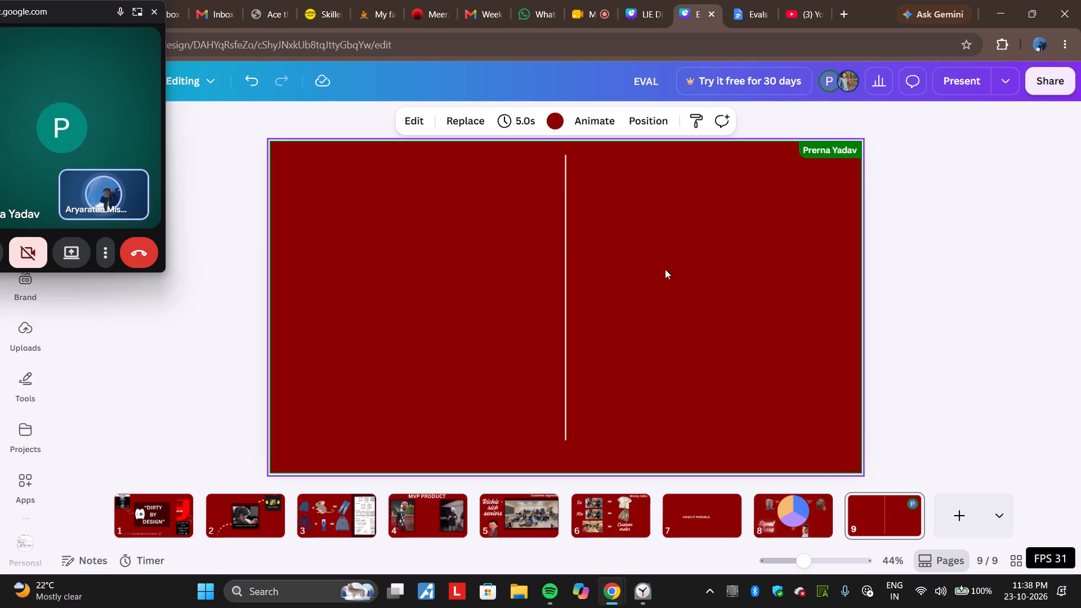
key("t")
type("Campaign 1")
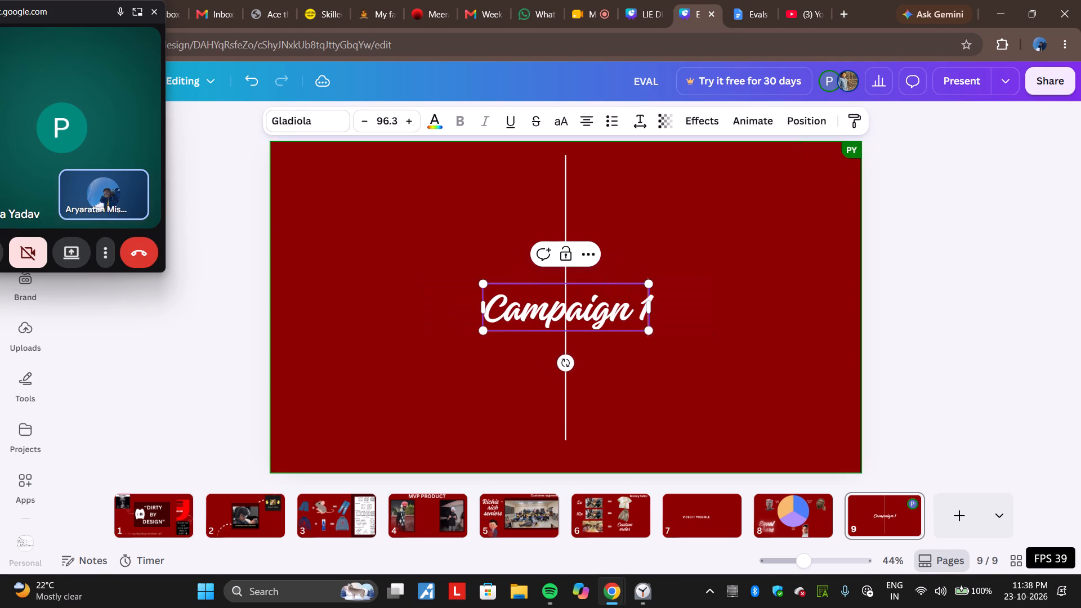
left_click(676, 235)
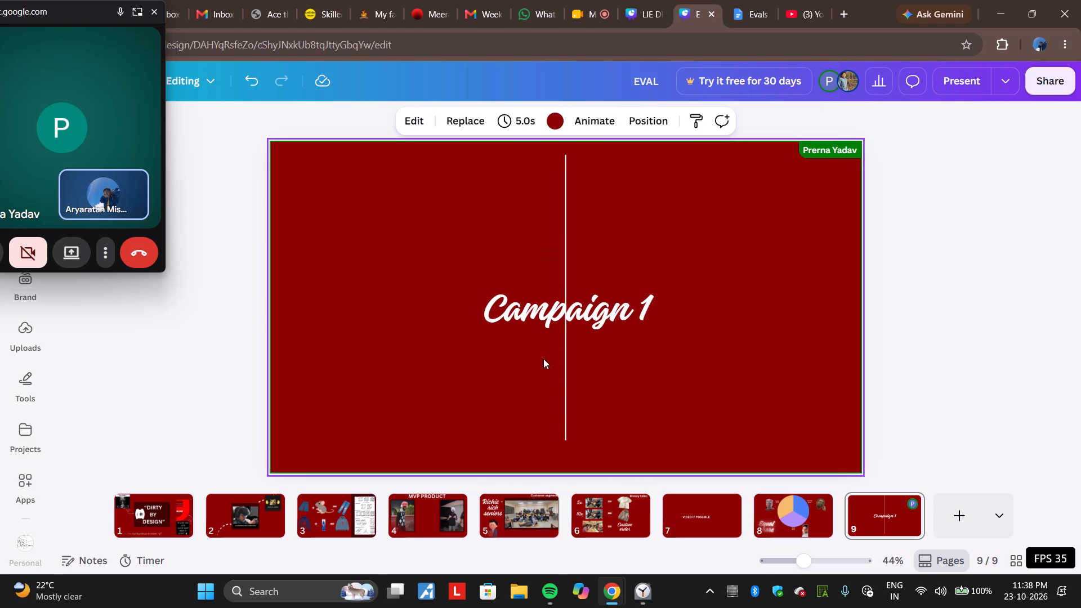
Move the "Campaign 1" text to the top of the slide's left half as its heading.
left_click(574, 331)
key("shift+Left")
key("shift+Left")
key("shift+Left")
key("shift+Left")
key("shift+Left")
key("shift+Left")
key("shift+Left")
key("shift+Left")
key("shift+Left")
key("shift+Left")
key("shift+Left")
key("shift+Left")
key("shift+Left")
key("shift+Left")
key("shift+Left")
key("shift+Left")
key("shift+Left")
key("shift+Left")
key("shift+Left")
key("shift+Left")
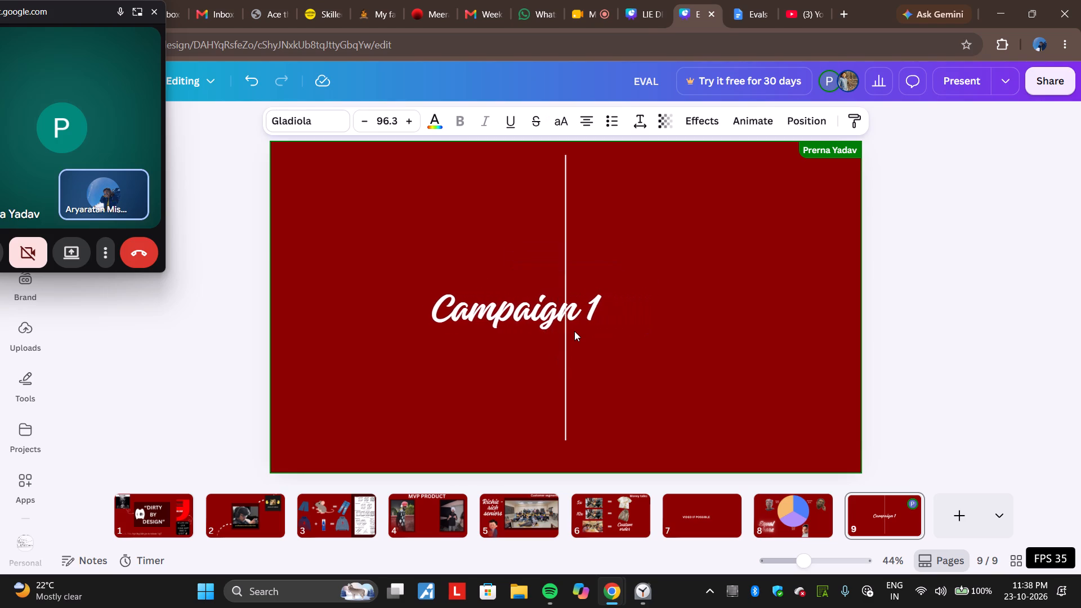
key("shift+Up")
key("shift+Up")
key("shift+Up")
key("shift+Up")
key("shift+Up")
key("shift+Up")
key("shift+Up")
key("shift+Up")
key("shift+Up")
key("shift+Up")
key("shift+Up")
key("shift+Up")
key("shift+Up")
key("shift+Up")
key("shift+Up")
key("shift+Up")
key("shift+Up")
key("shift+Up")
key("shift+Up")
key("shift+Up")
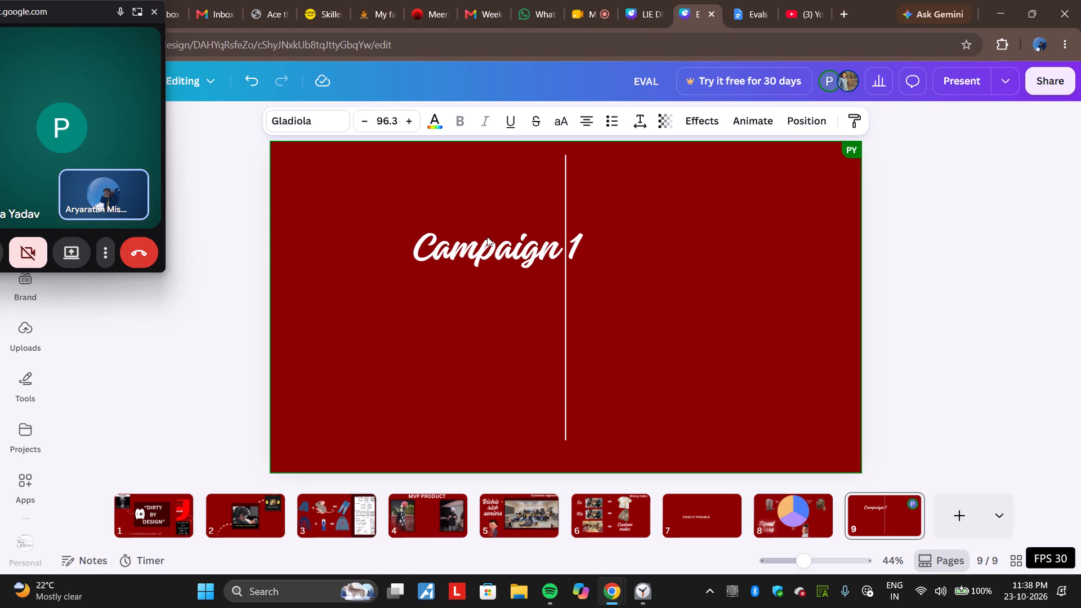
left_click_drag(502, 238, 422, 182)
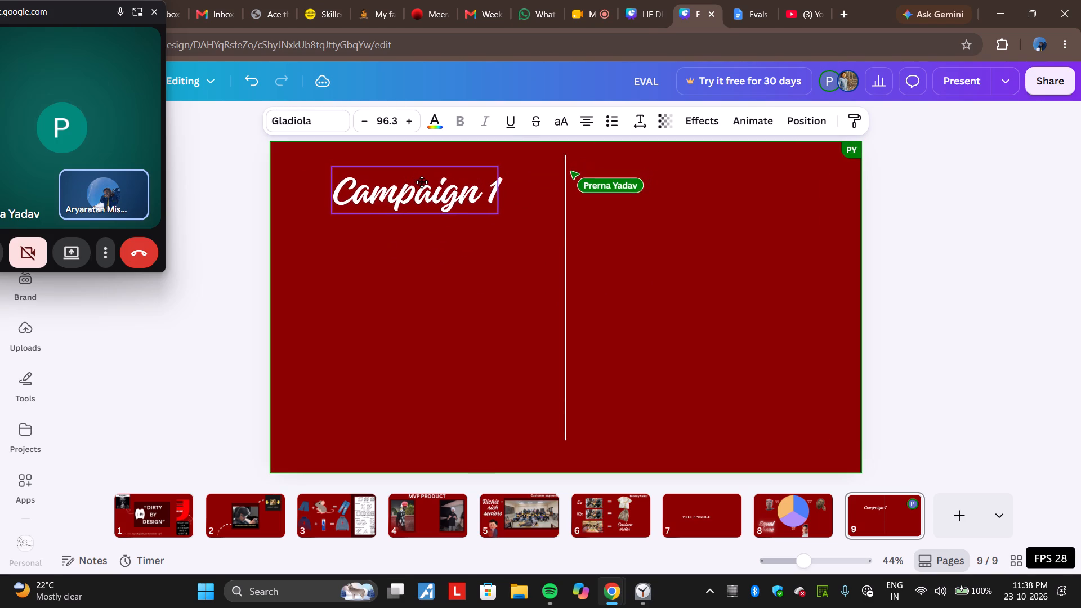
left_click_drag(422, 182, 421, 161)
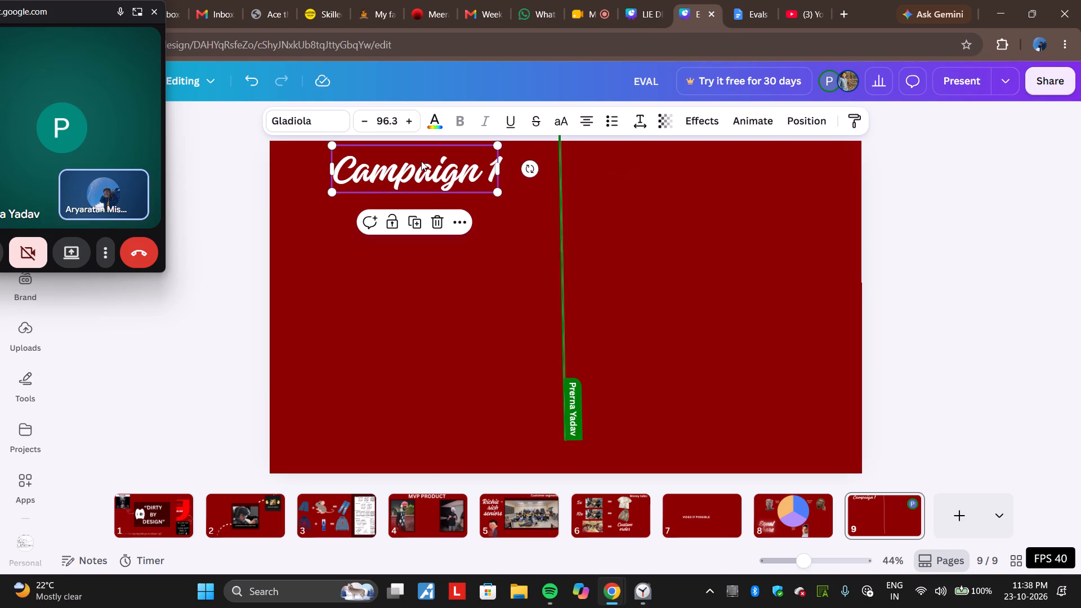
Duplicate the "Campaign 1" heading and place the copy at the top of the slide's right half, roughly level with the original.
key("ctrl+d")
key("shift+Right")
key("shift+Up")
key("shift+Up")
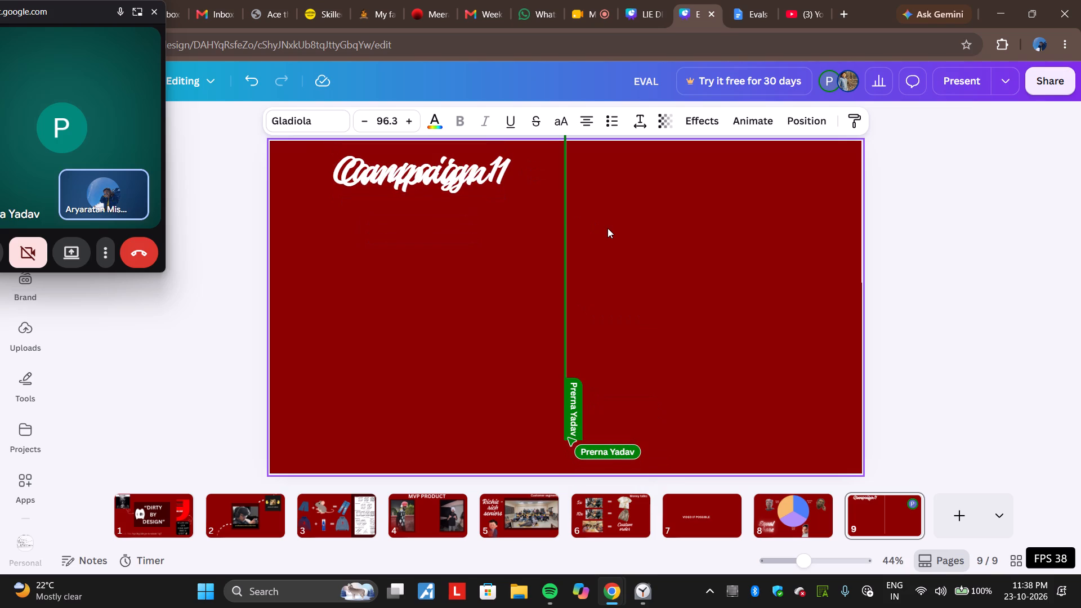
key("Down")
key("Down")
key("Down")
key("Down")
key("shift+Right")
key("shift+Right")
key("shift+Right")
key("shift+Right")
key("shift+Right")
key("shift+Right")
key("shift+Right")
key("shift+Right")
key("shift+Right")
key("shift+Right")
key("shift+Right")
key("shift+Right")
key("shift+Right")
key("shift+Right")
key("shift+Right")
key("shift+Right")
key("shift+Right")
key("shift+Right")
key("shift+Right")
key("shift+Right")
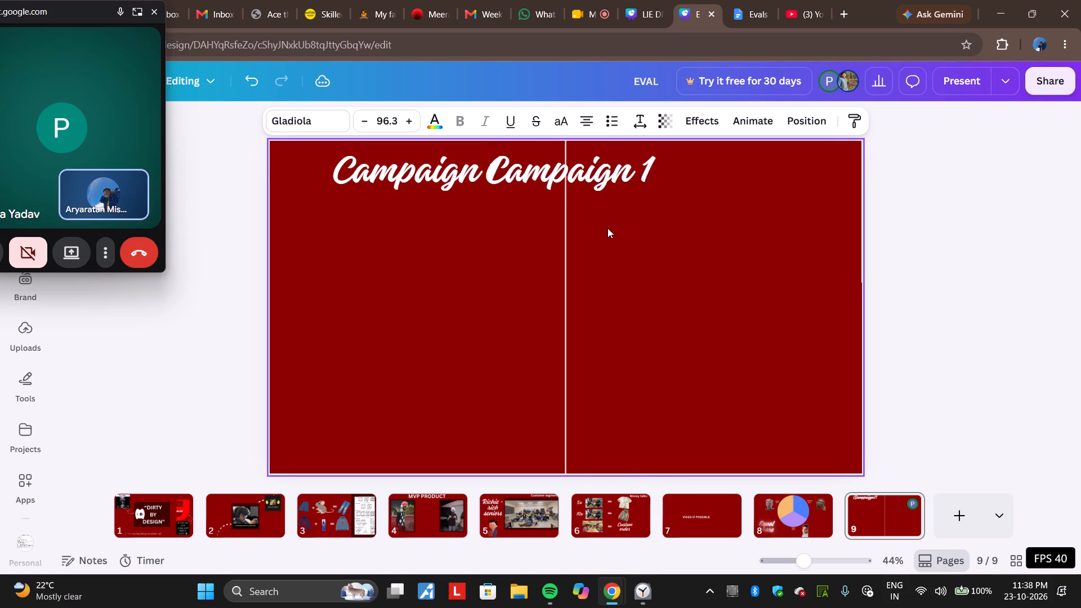
key("shift+Right")
key("shift+Right")
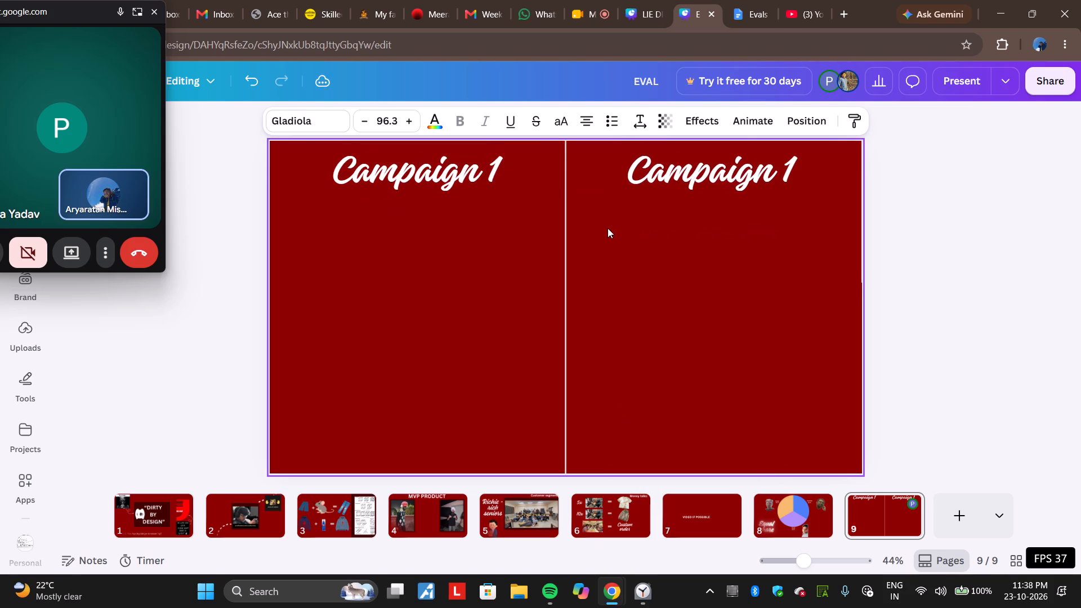
key("shift+Right")
scroll(607, 228, "right", 2)
On slide 9, change the heading of the right column to "Campaign 2".
double_click(784, 168)
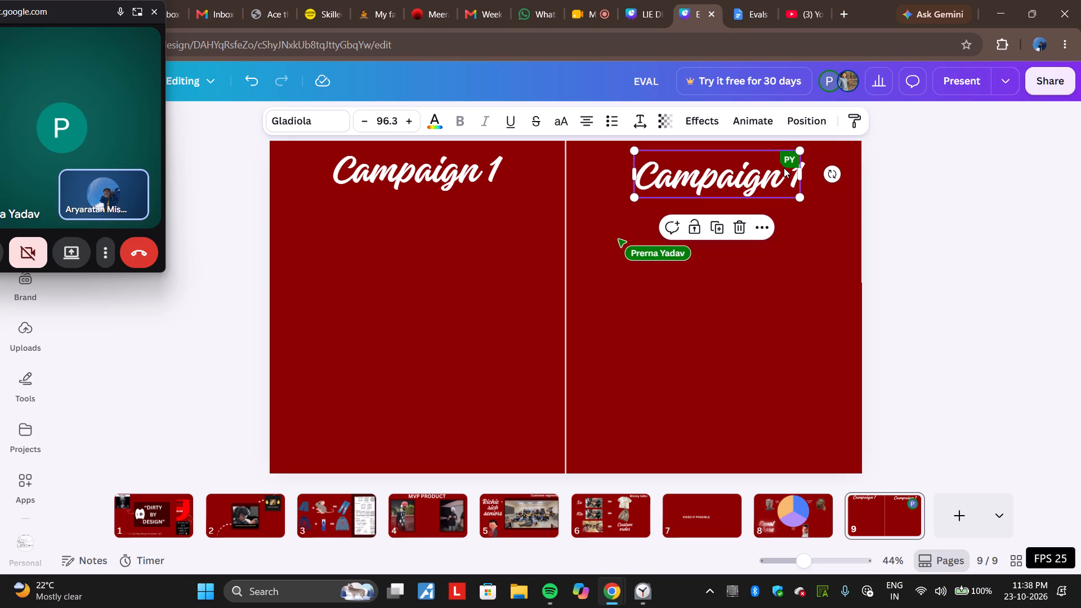
key("Right")
key("BackSpace")
key("2")
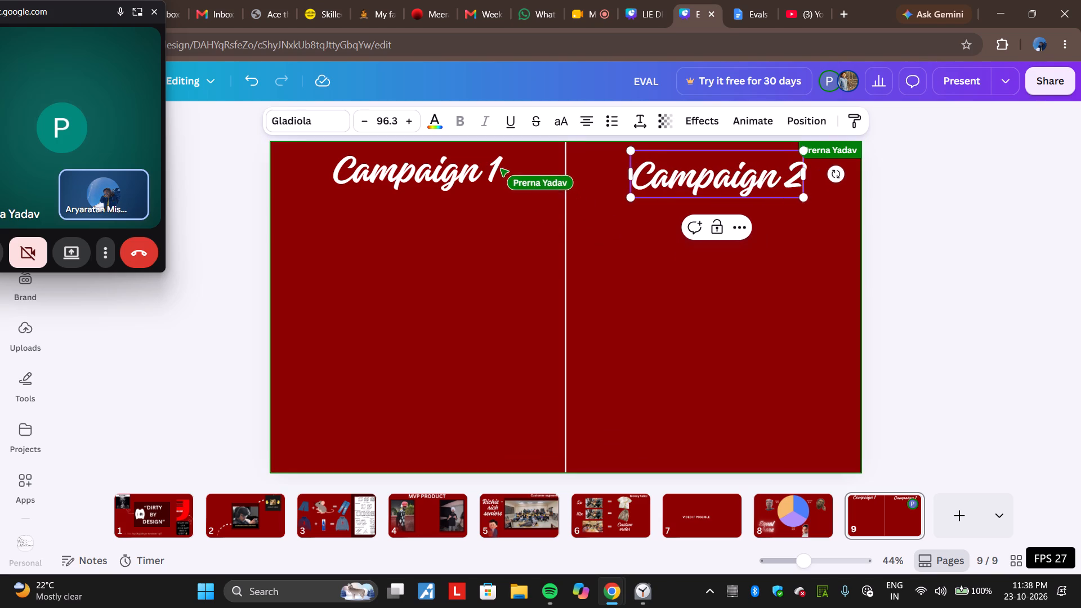
left_click(552, 219)
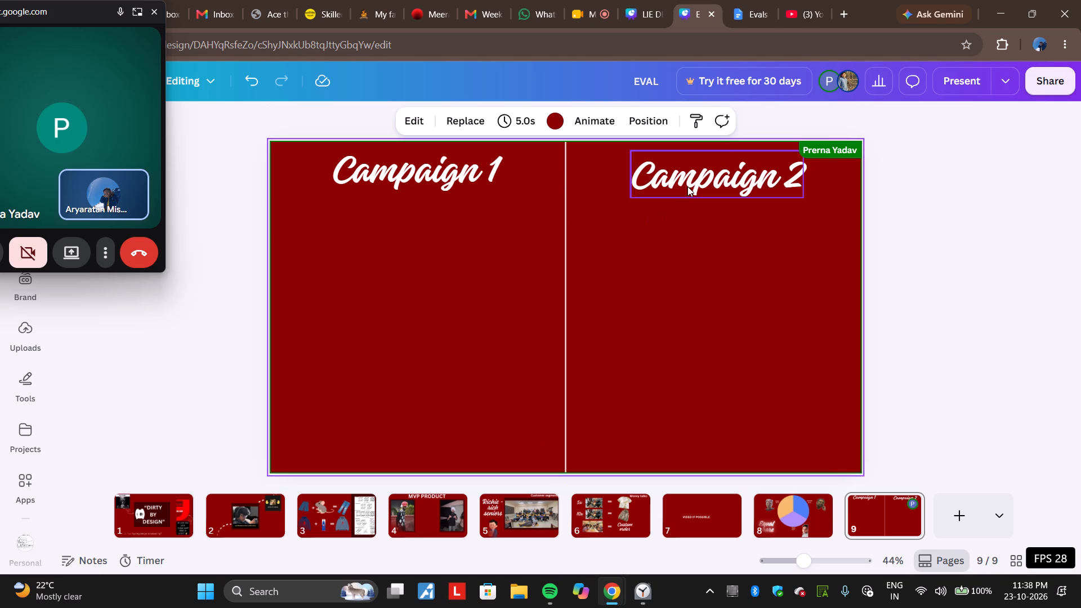
Nudge the "Campaign 2" heading vertically until it lines up with the "Campaign 1" heading.
left_click(687, 186)
key("Up")
key("Up")
key("Up")
key("Up")
key("Up")
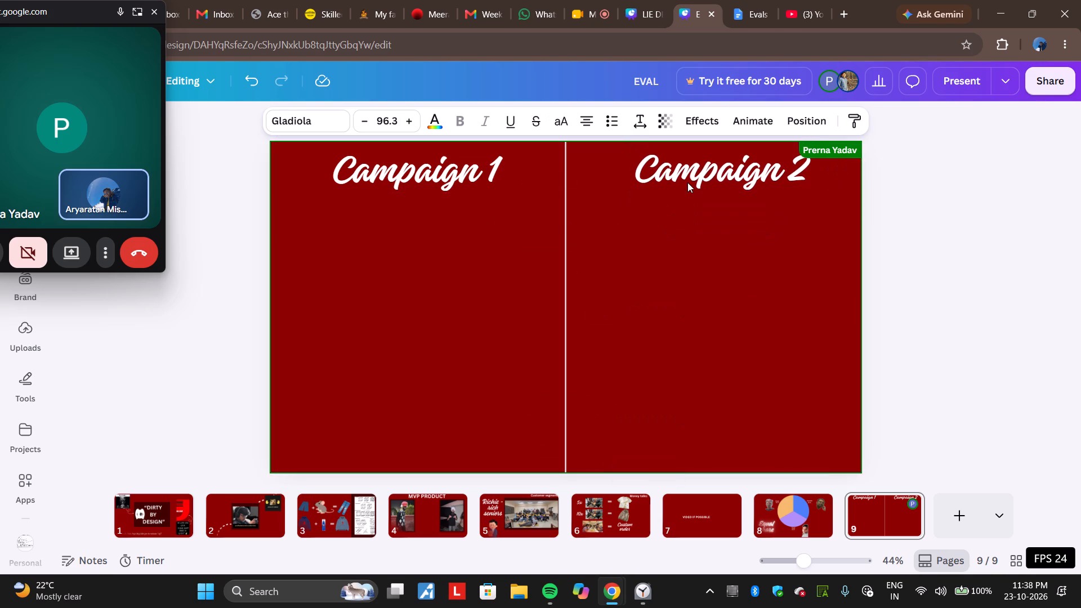
key("Up")
key("Up")
key("Up")
key("Up")
key("Up")
key("Up")
key("Up")
key("Up")
key("Up")
key("Down")
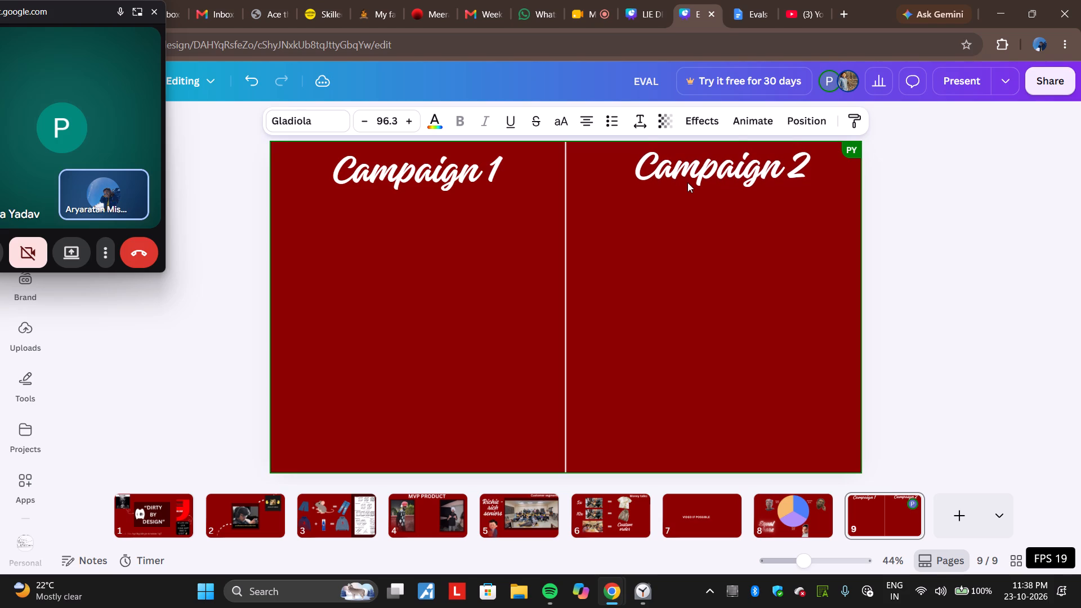
key("Down")
key("Down")
key("Down")
key("Down")
key("Down")
key("Down")
key("Down")
key("Down")
key("Down")
key("Down")
key("Down")
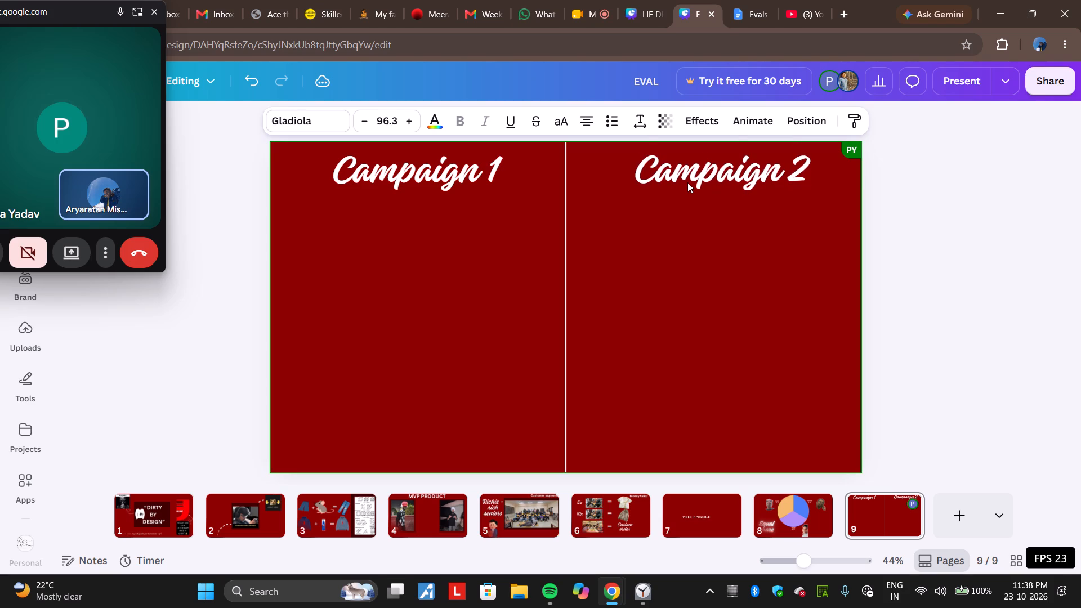
key("Down")
key("Up")
left_click(971, 257)
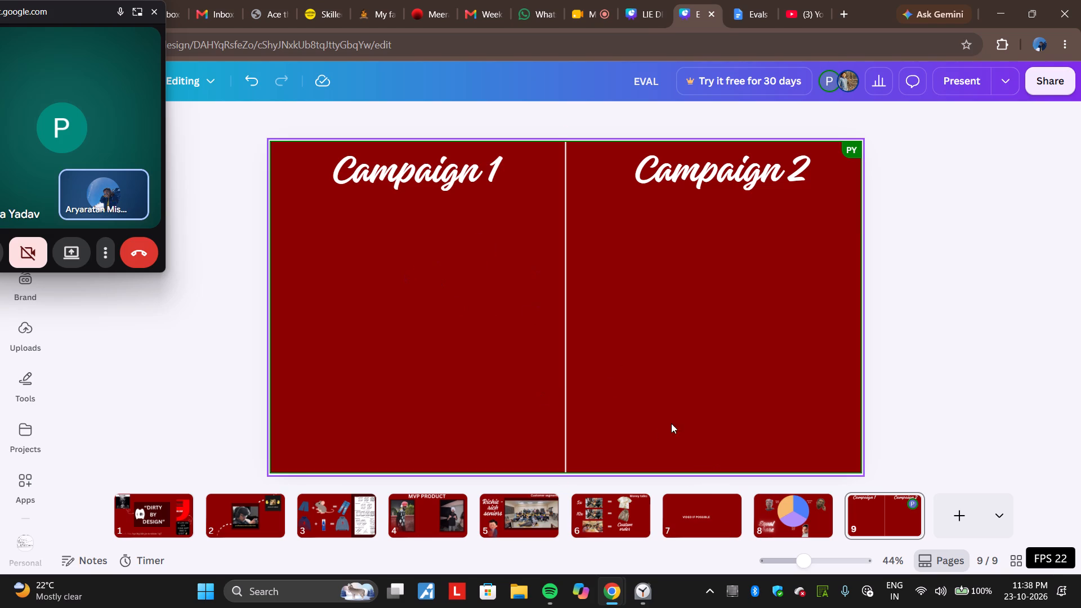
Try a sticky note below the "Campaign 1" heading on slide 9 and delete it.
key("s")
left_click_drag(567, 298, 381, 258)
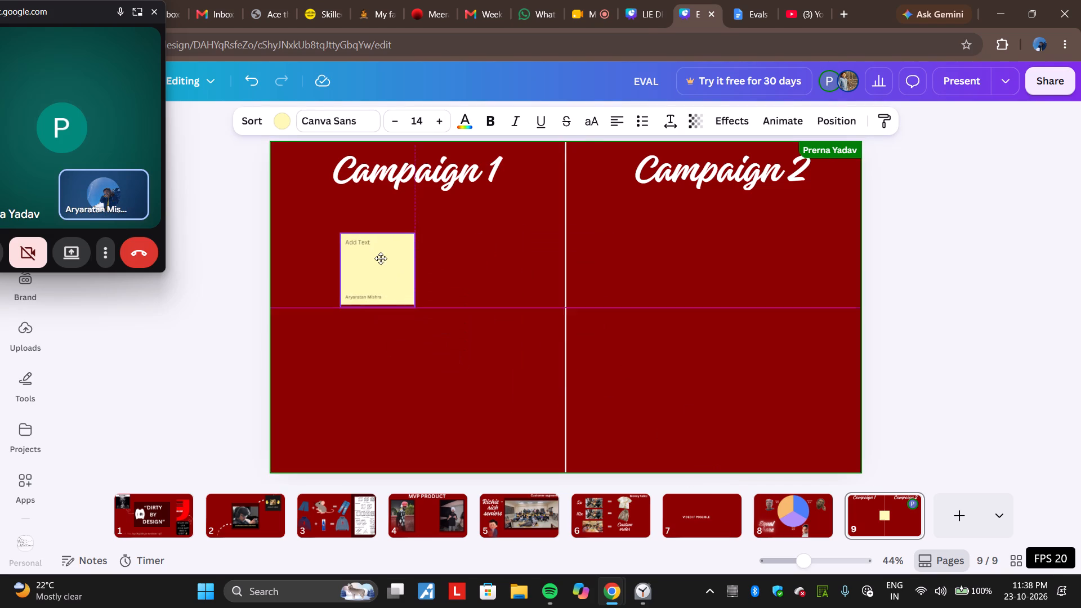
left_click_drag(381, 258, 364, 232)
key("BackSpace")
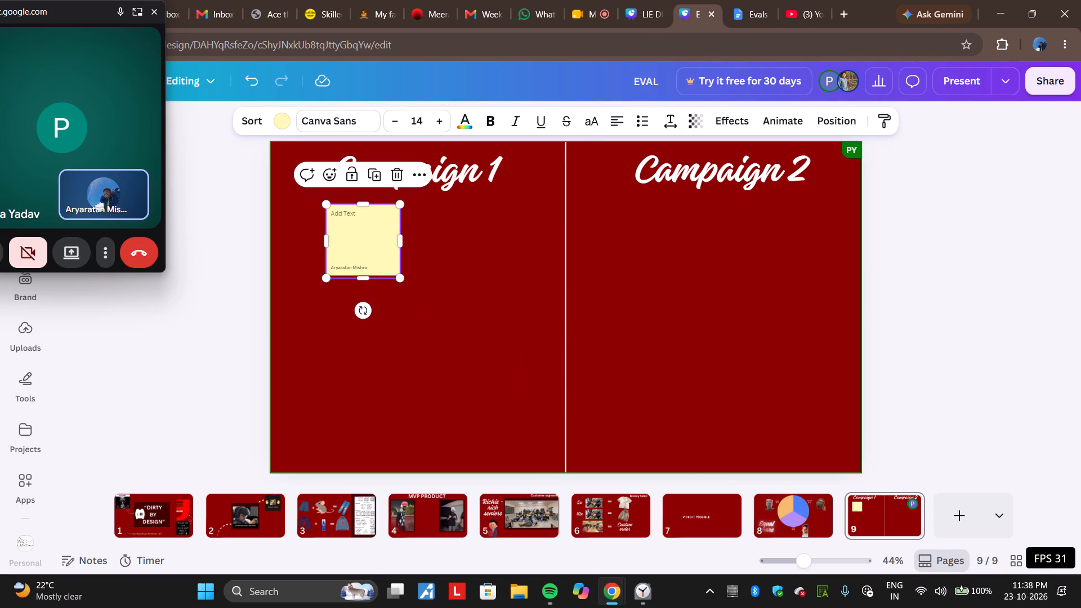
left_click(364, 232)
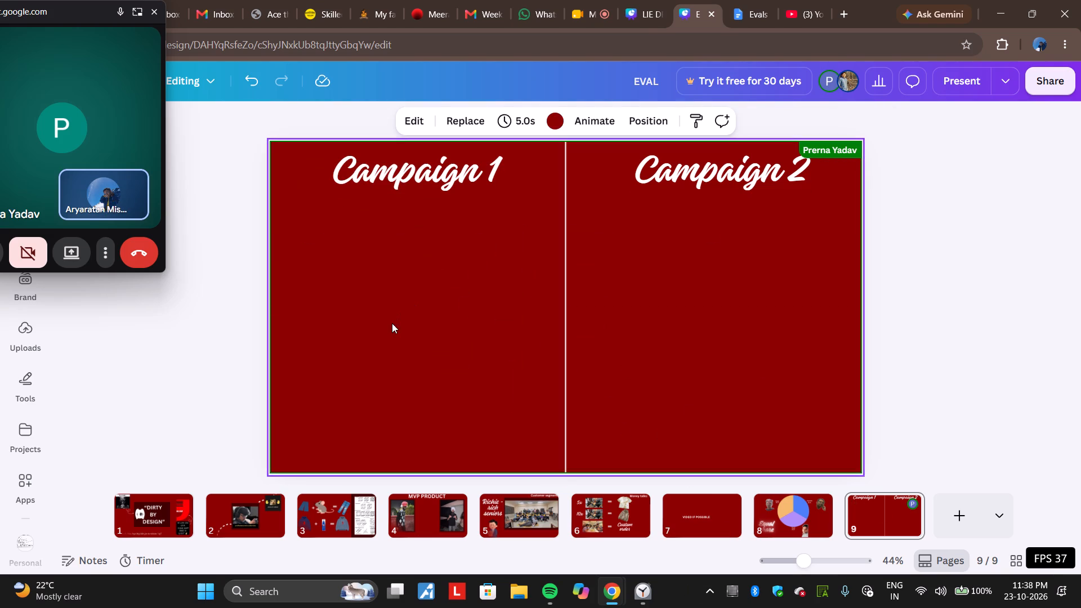
Compare slides 7 and 9 of the deck with the campaign text in the Evals script.
left_click(683, 501)
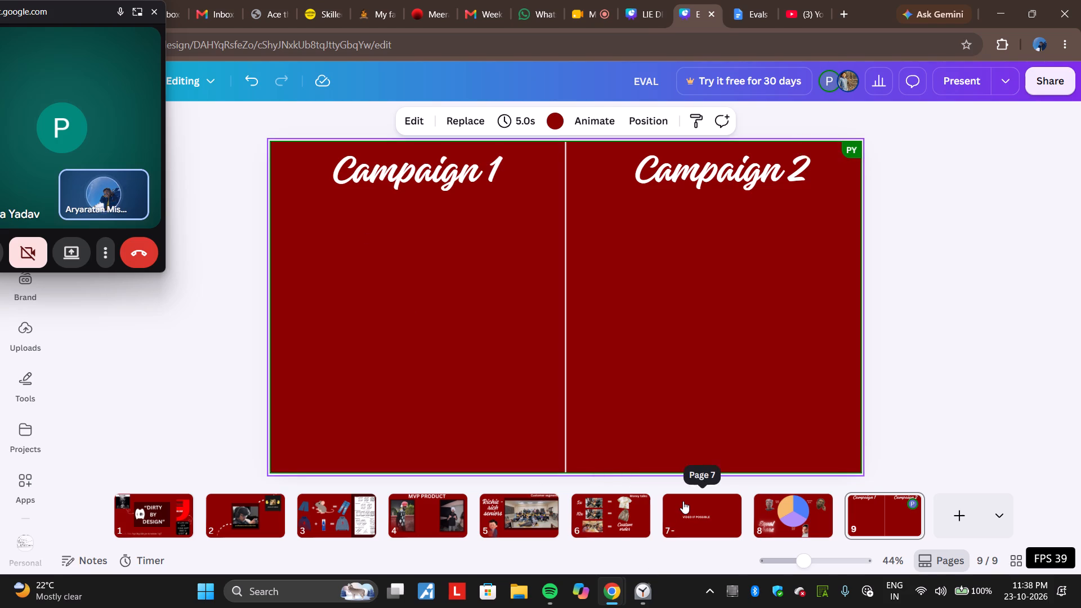
left_click(918, 516)
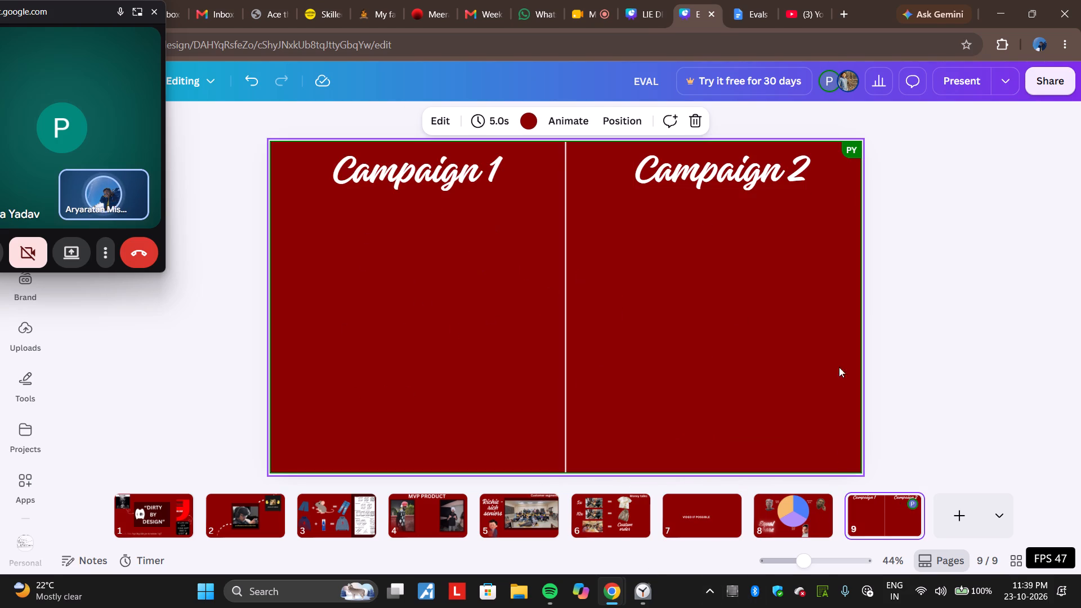
left_click(709, 0)
left_click(768, 0)
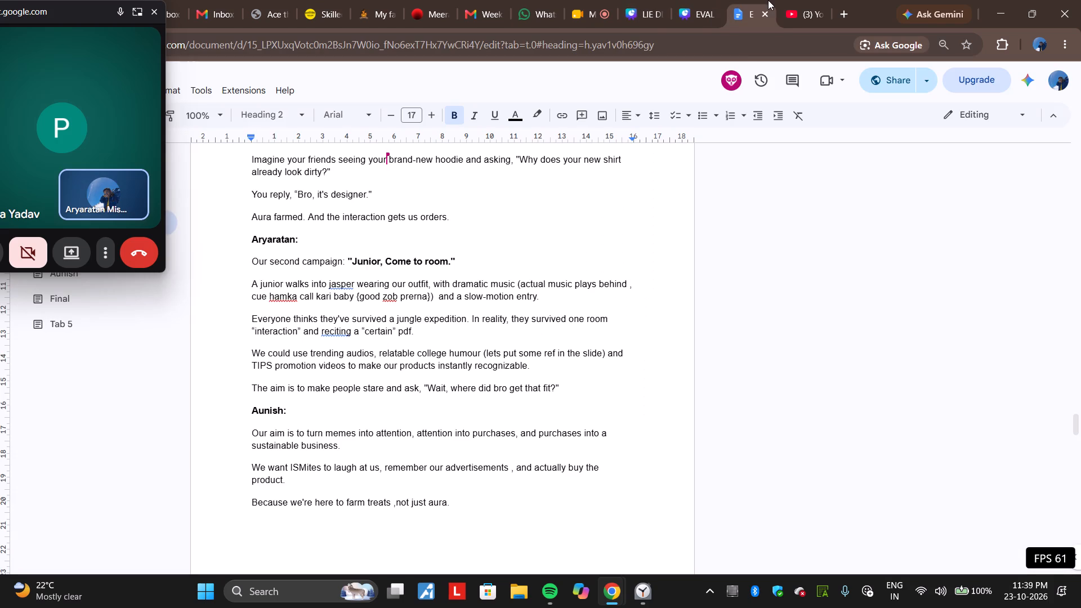
scroll(498, 290, "up", 1)
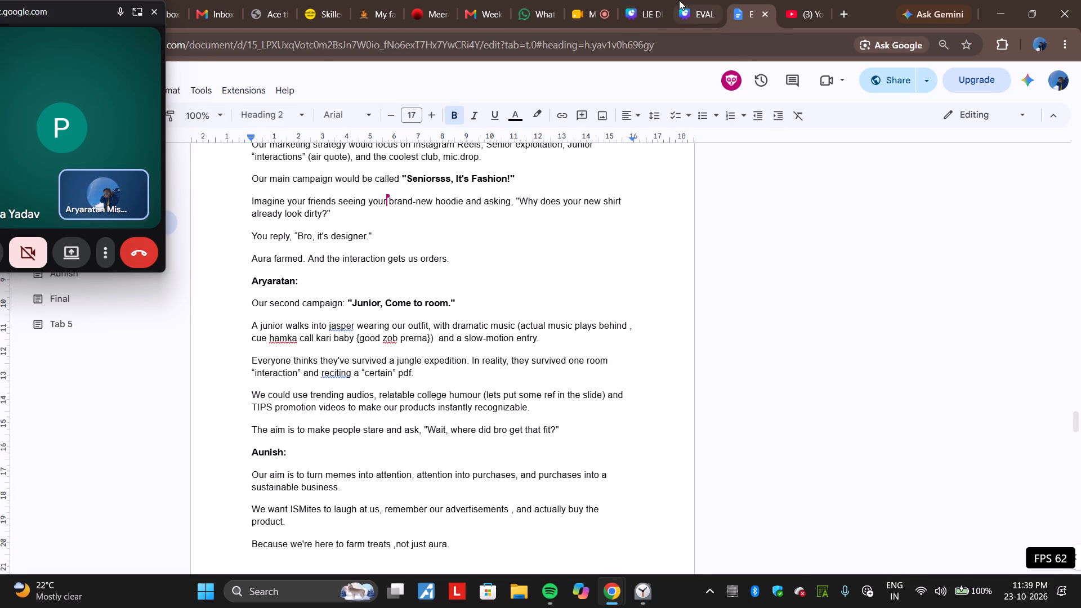
left_click(679, 0)
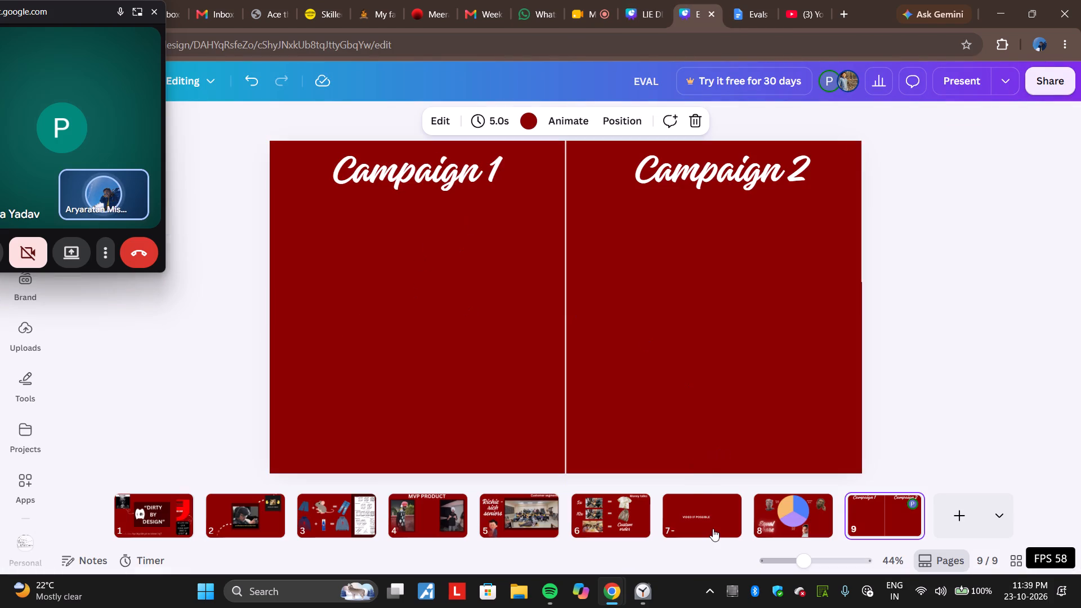
left_click(713, 529)
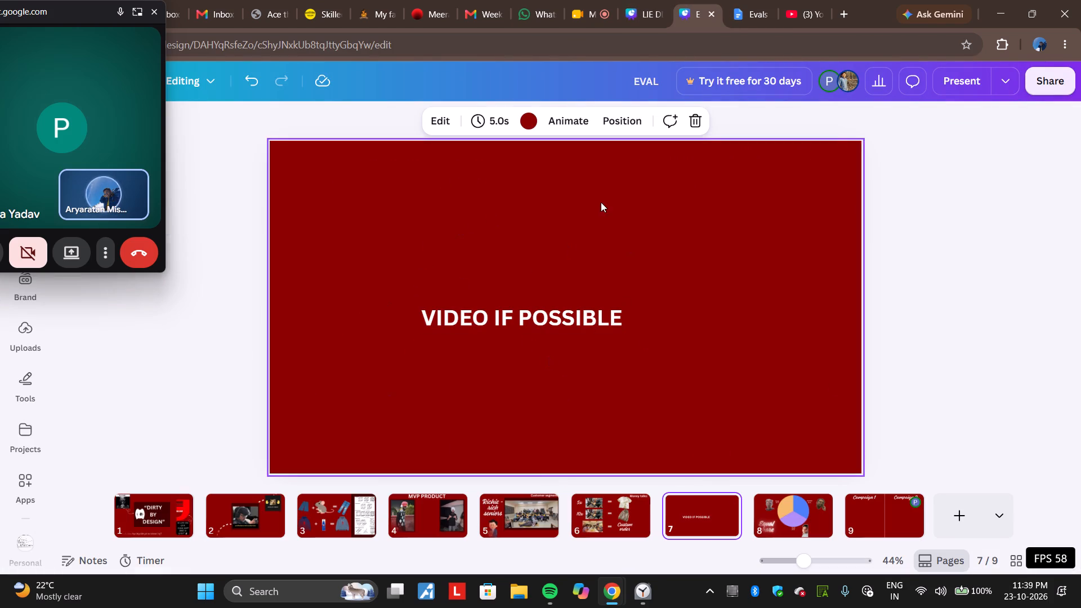
left_click(901, 533)
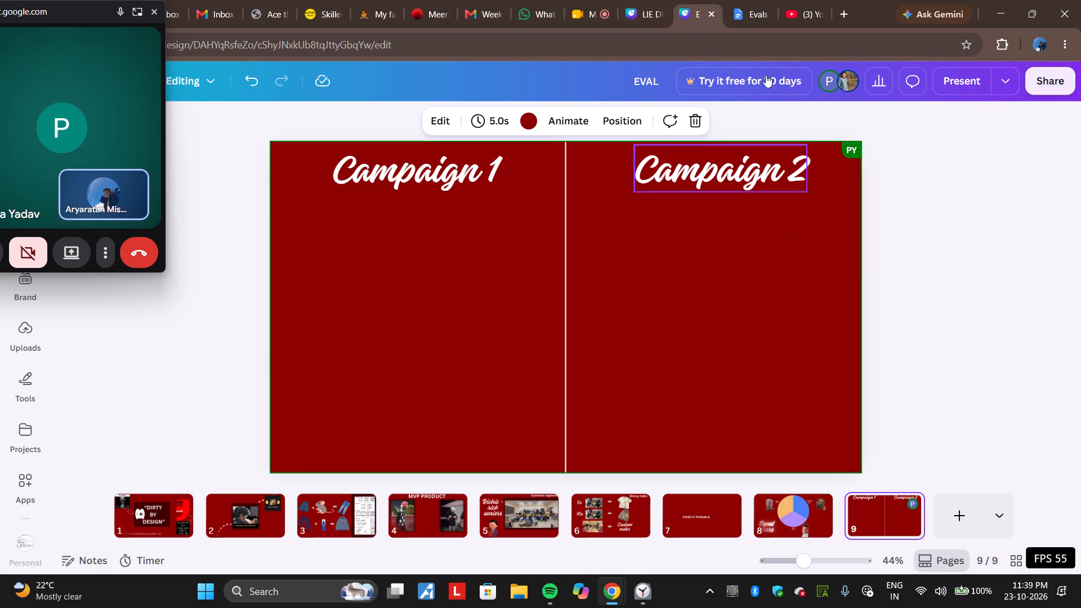
left_click(751, 0)
left_click(710, 0)
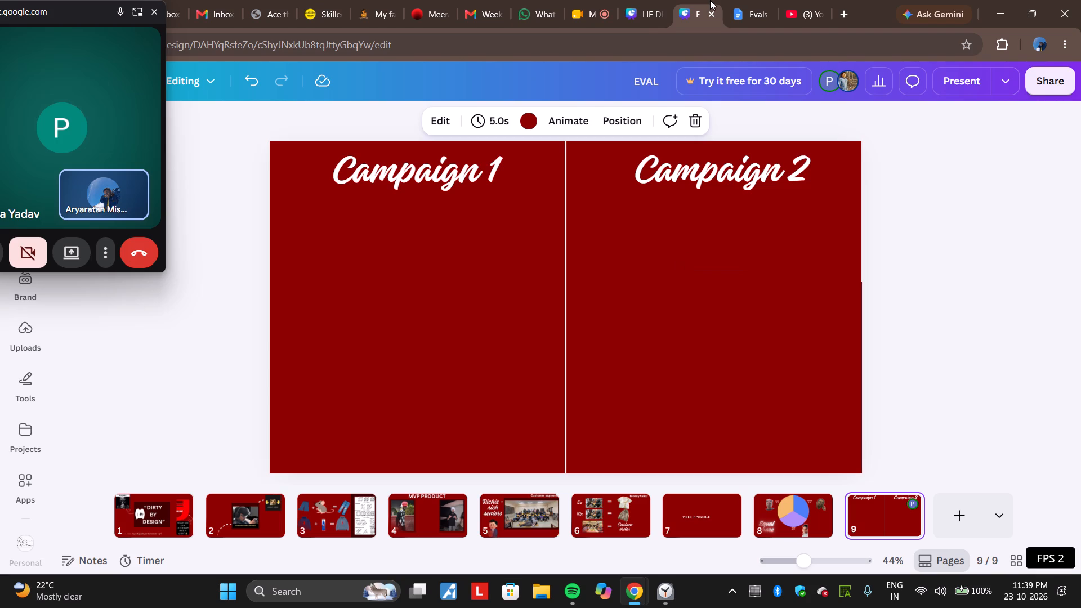
In the Evals script, read on from the campaign section through Scenes 6 and 7 to the closing lines.
left_click(729, 0)
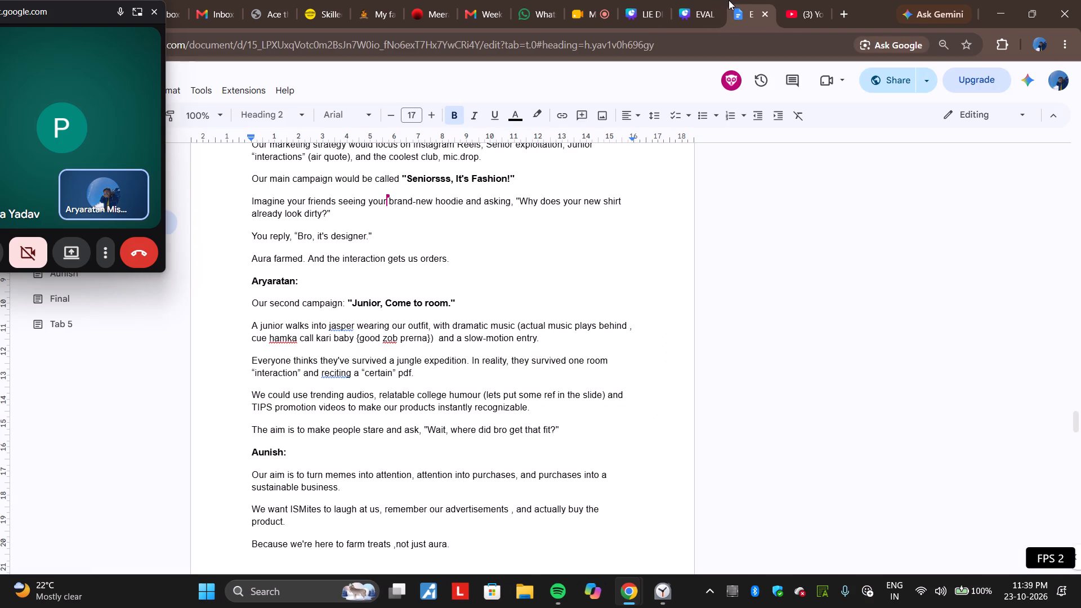
scroll(529, 315, "down", 6)
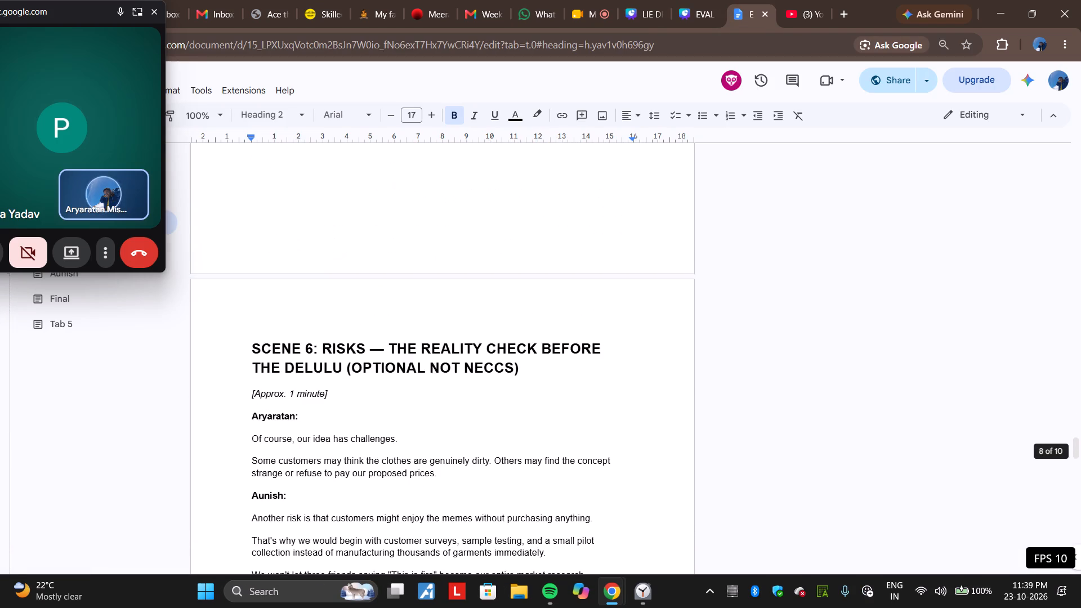
scroll(529, 315, "down", 4)
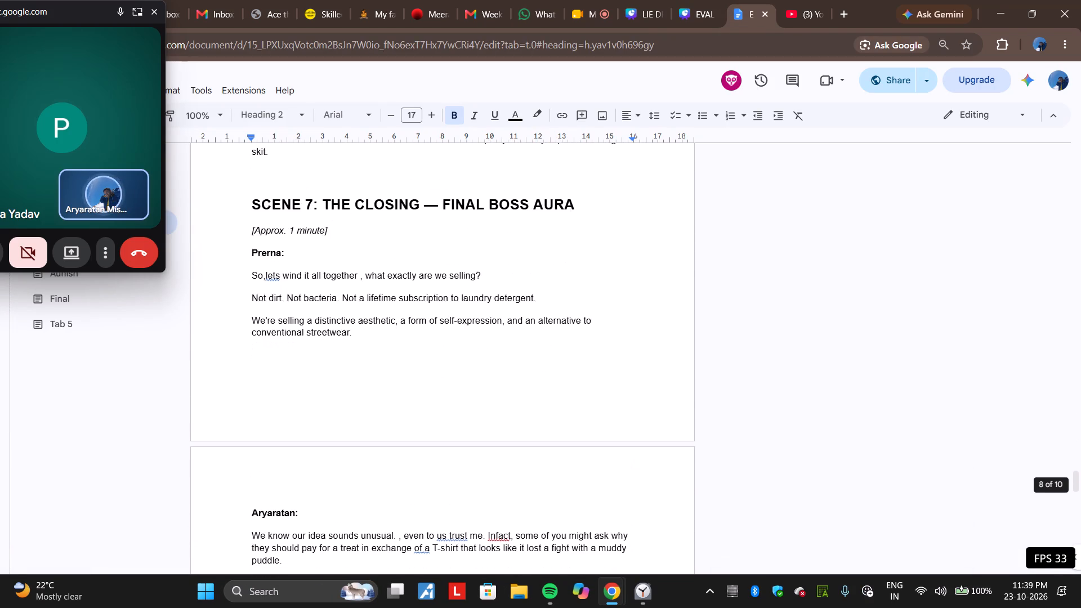
scroll(542, 198, "down", 1)
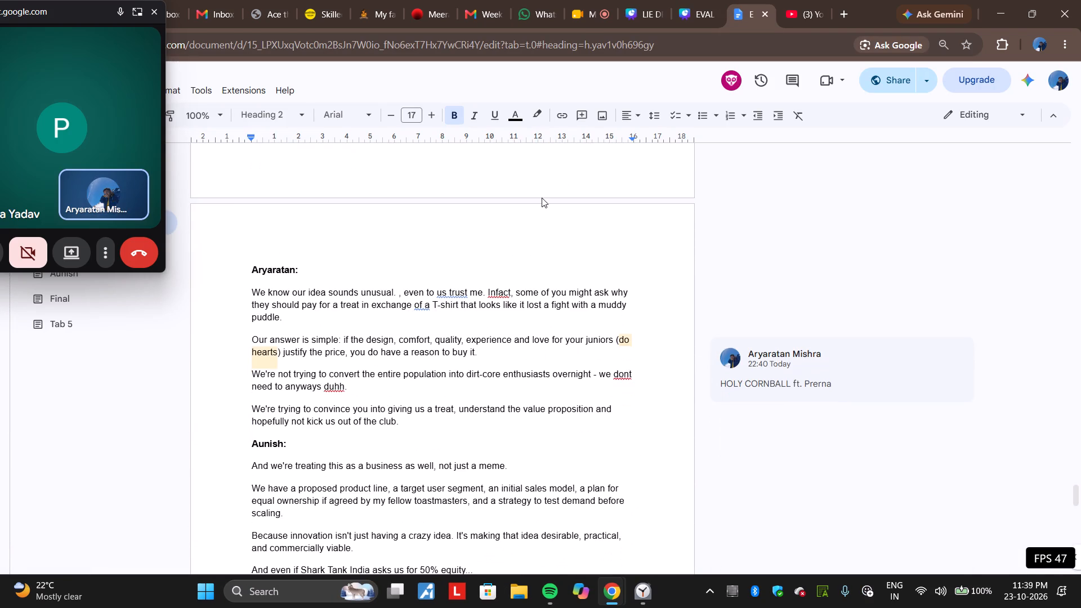
scroll(502, 424, "down", 1)
scroll(335, 410, "down", 1)
scroll(434, 414, "down", 1)
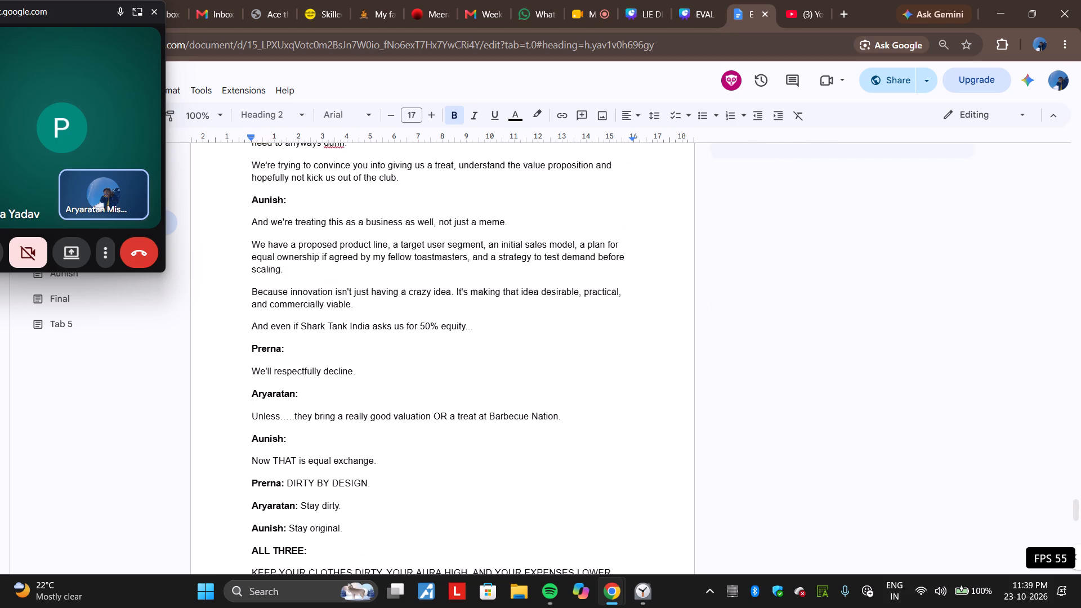
scroll(434, 414, "down", 5)
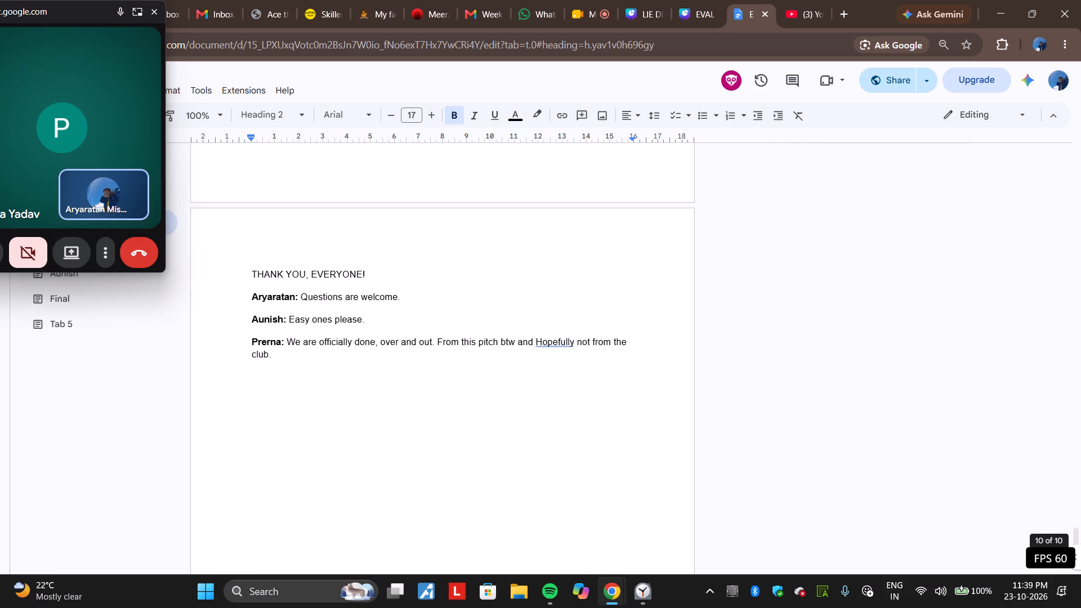
Add a blank slide at the end of the EVAL deck and move it one place earlier, to position 10.
left_click(700, 0)
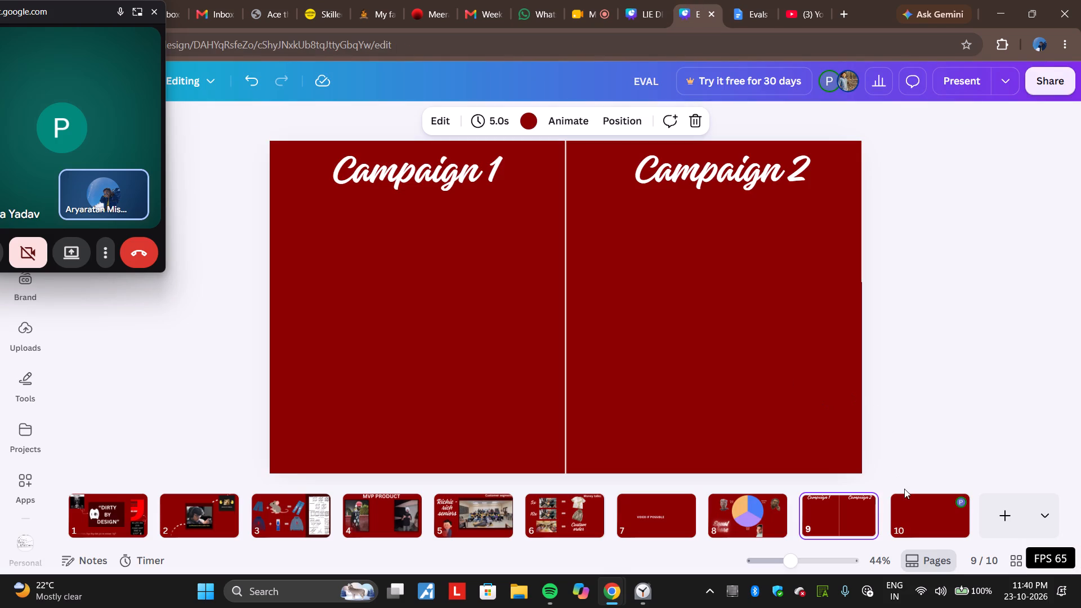
left_click(904, 489)
left_click(914, 504)
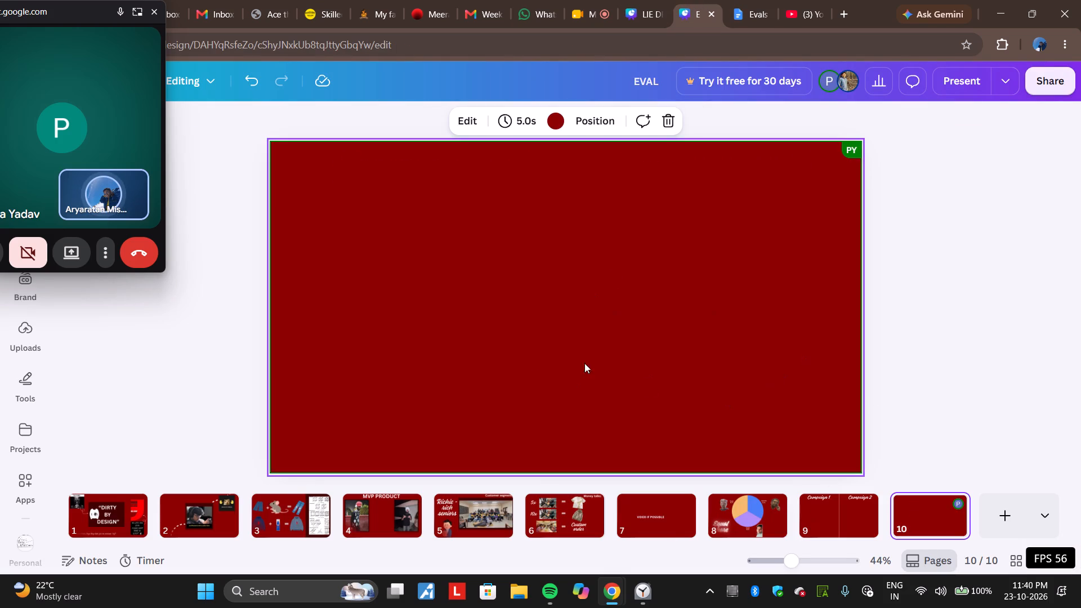
left_click(992, 505)
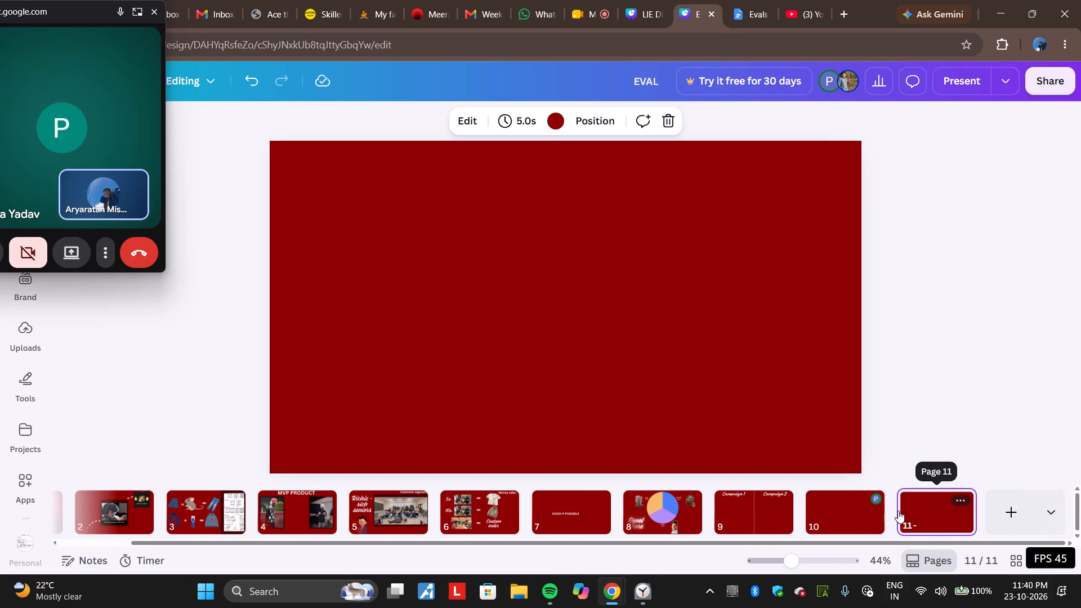
left_click(816, 483)
double_click(919, 524)
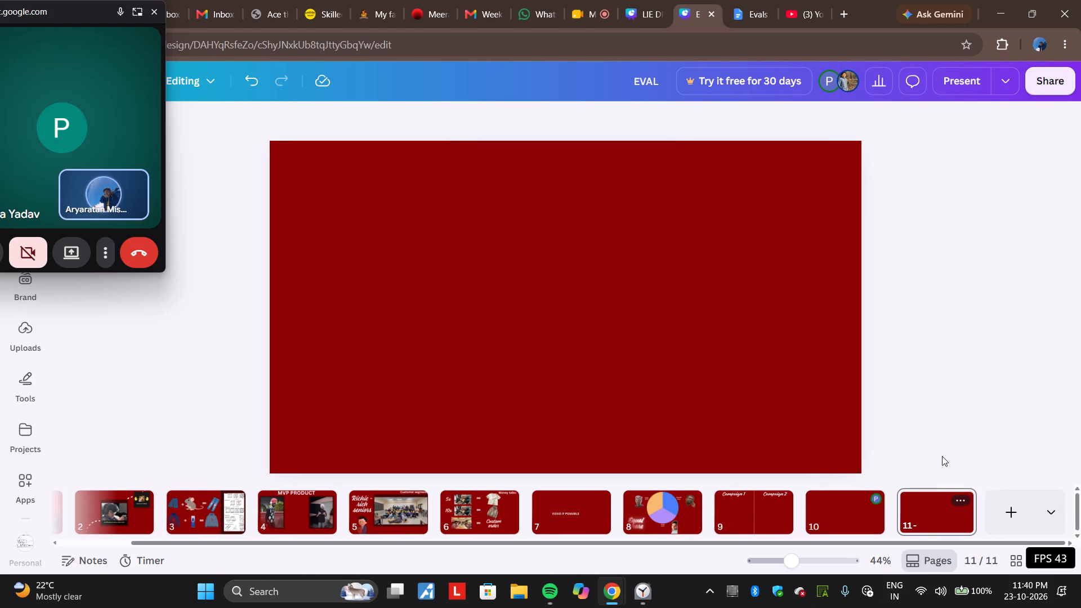
left_click(942, 456)
left_click_drag(926, 501, 818, 500)
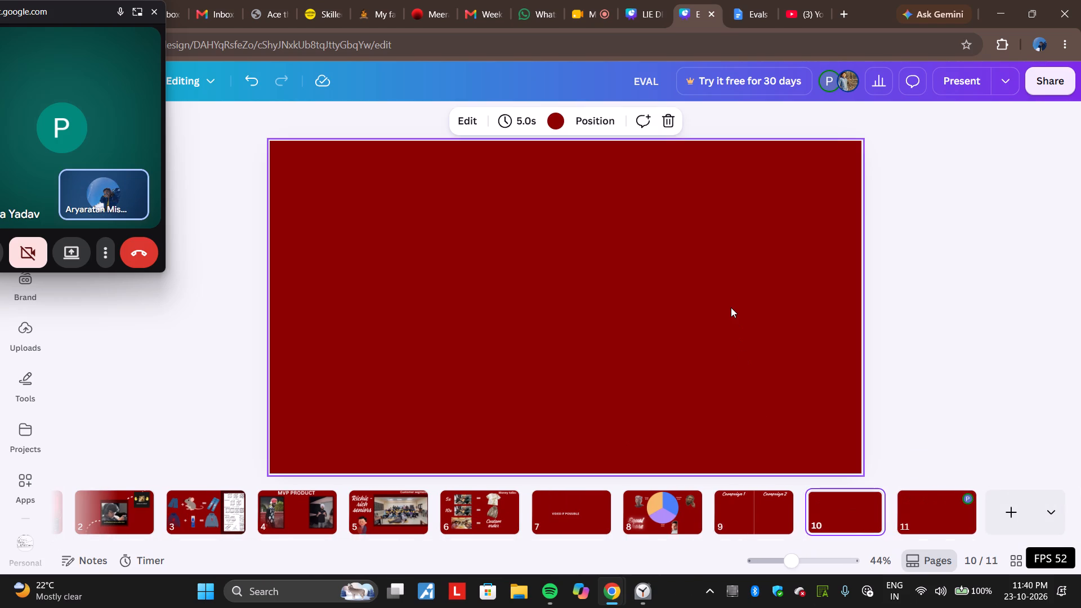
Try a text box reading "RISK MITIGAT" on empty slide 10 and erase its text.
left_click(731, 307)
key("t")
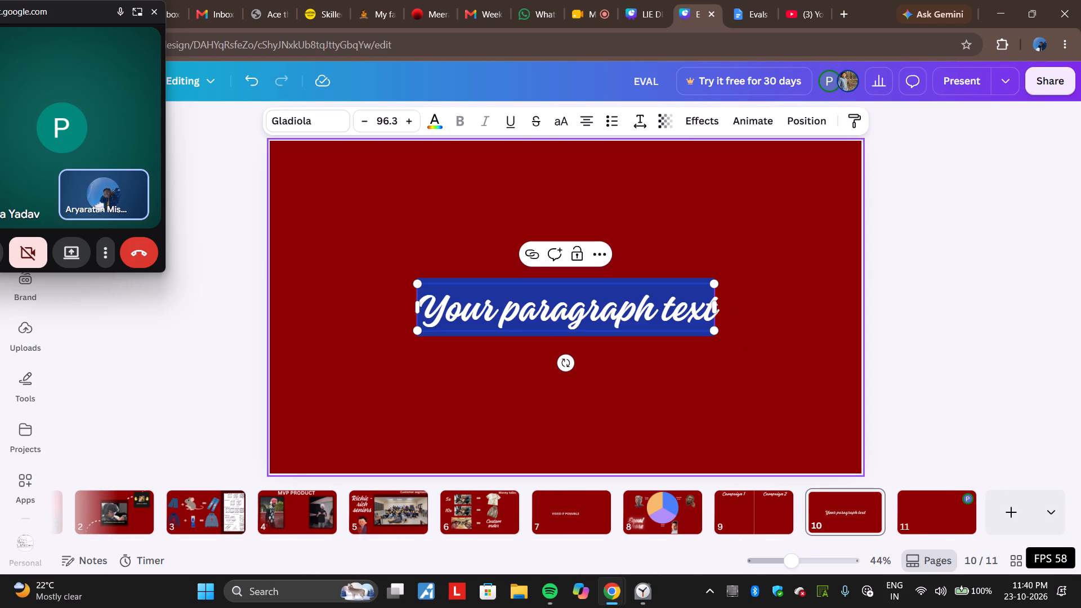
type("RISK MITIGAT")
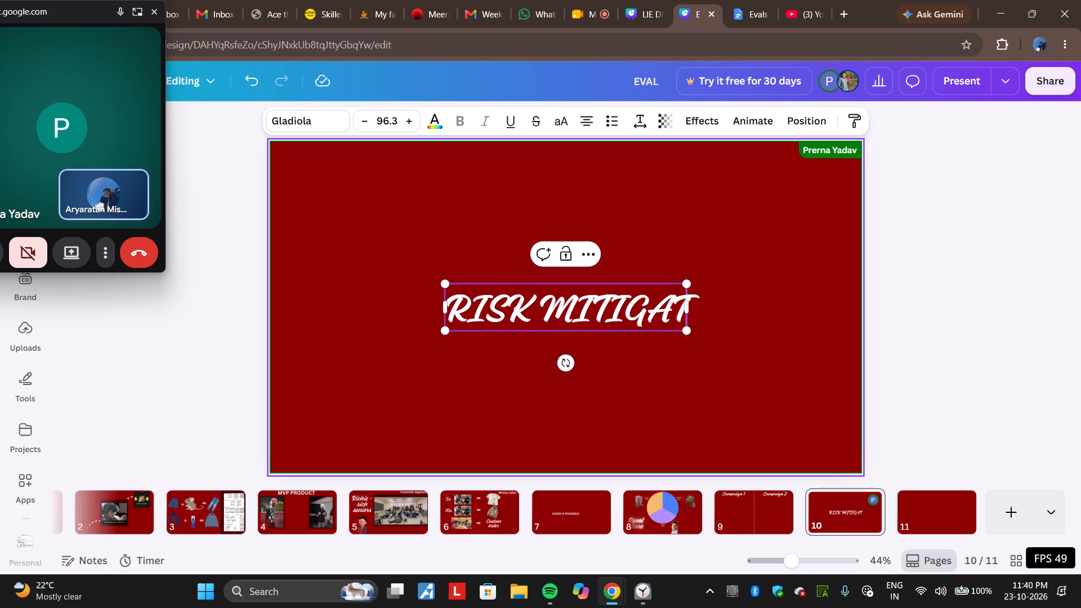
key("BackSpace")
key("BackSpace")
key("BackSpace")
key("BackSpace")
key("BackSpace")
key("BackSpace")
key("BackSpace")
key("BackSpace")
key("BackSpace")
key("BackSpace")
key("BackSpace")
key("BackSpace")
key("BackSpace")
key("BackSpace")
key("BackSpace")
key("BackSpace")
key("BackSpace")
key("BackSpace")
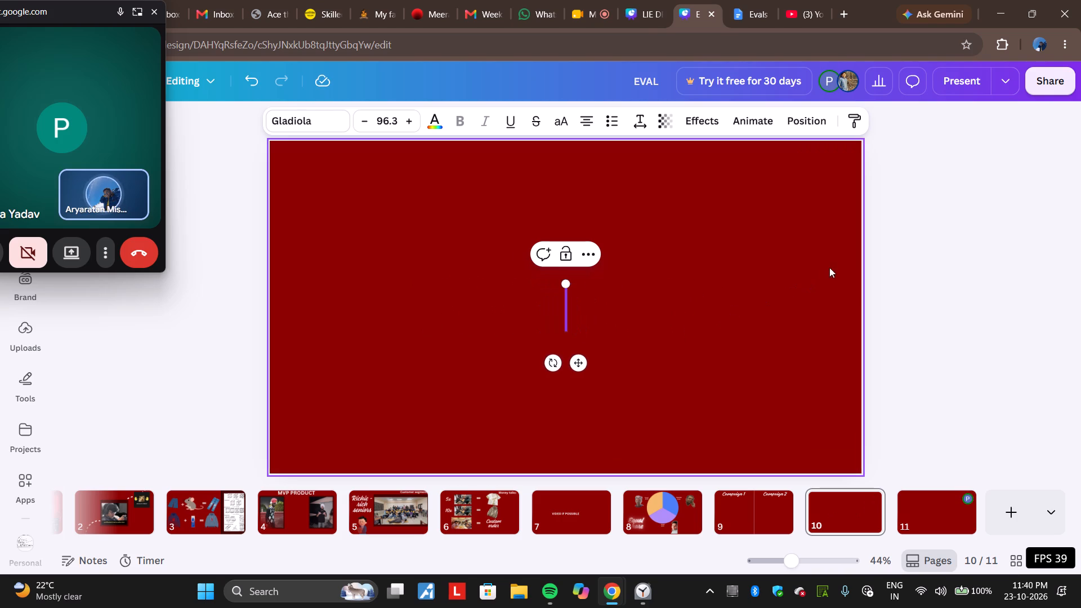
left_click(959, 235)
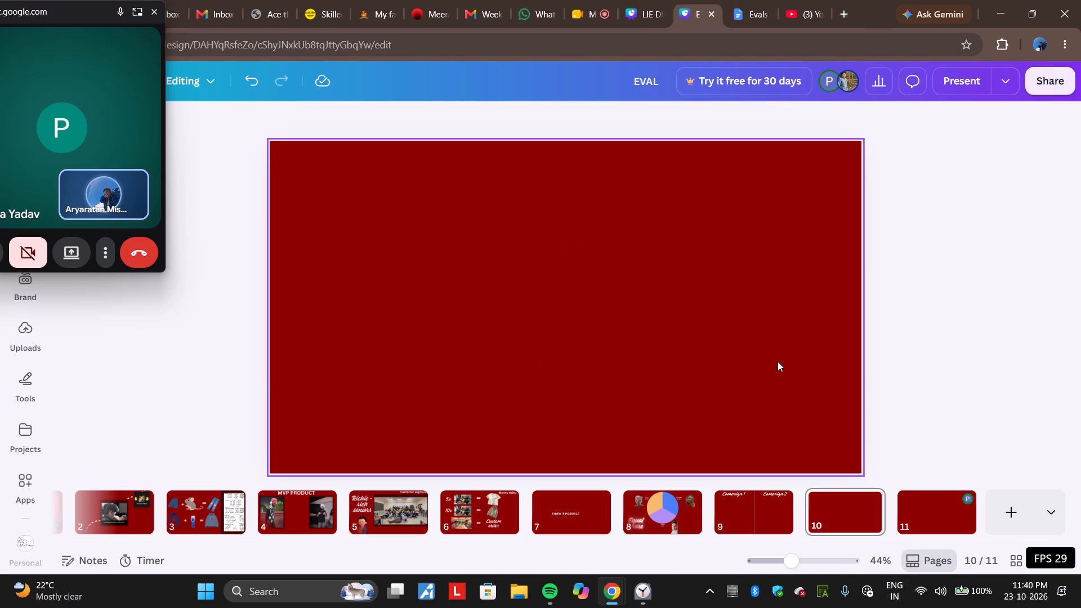
Delete the empty slide 10 from the deck.
key("BackSpace")
left_click(841, 518)
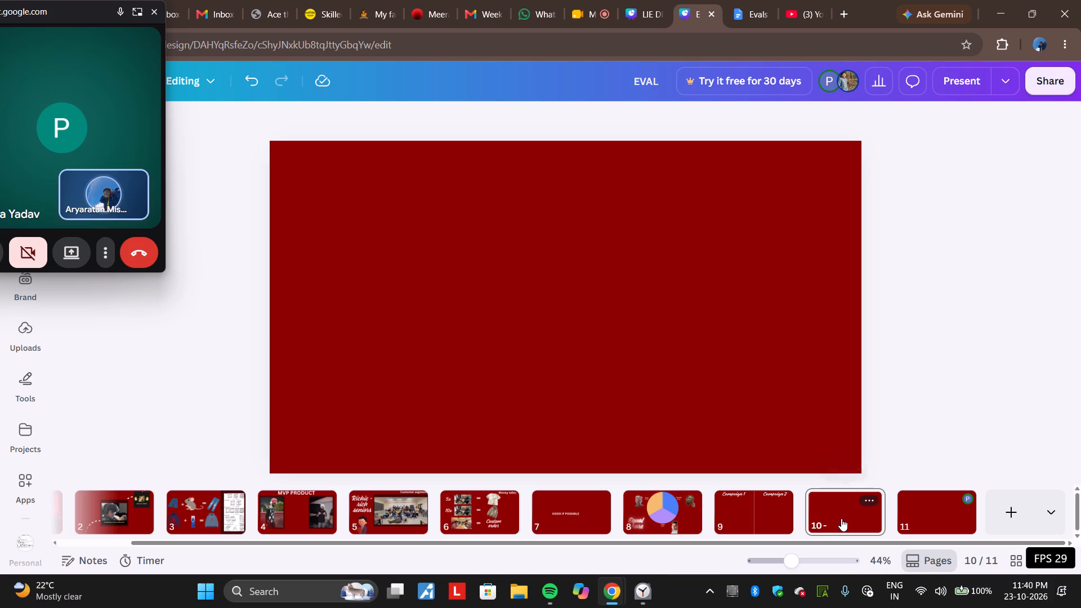
key("BackSpace")
In the Evals script, delete Scene 6's dialogue together with its duration note and the second line of its heading.
left_click(784, 0)
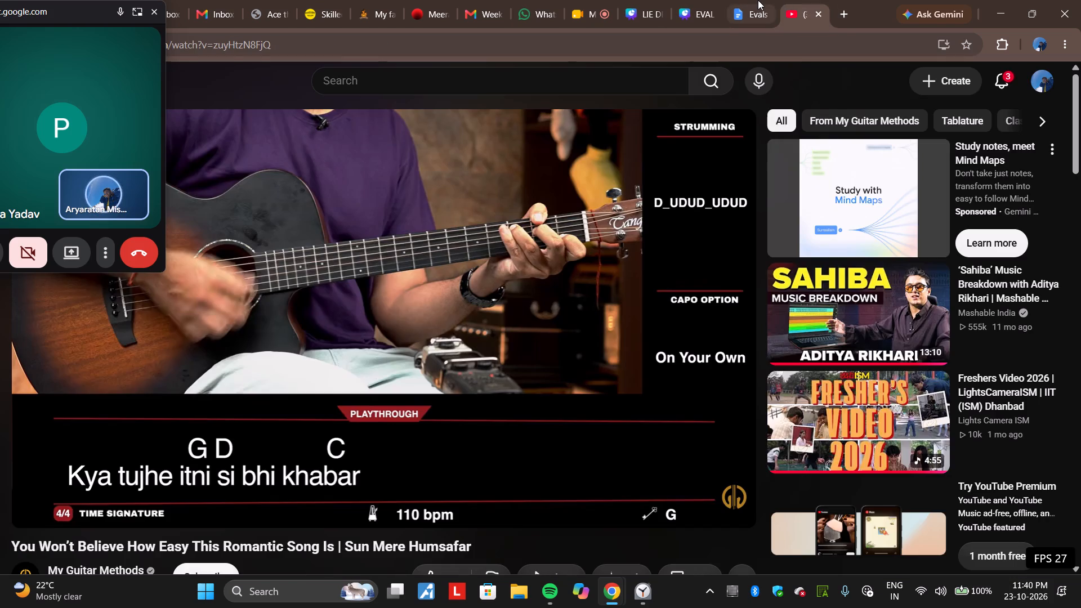
left_click(758, 0)
scroll(547, 277, "up", 4)
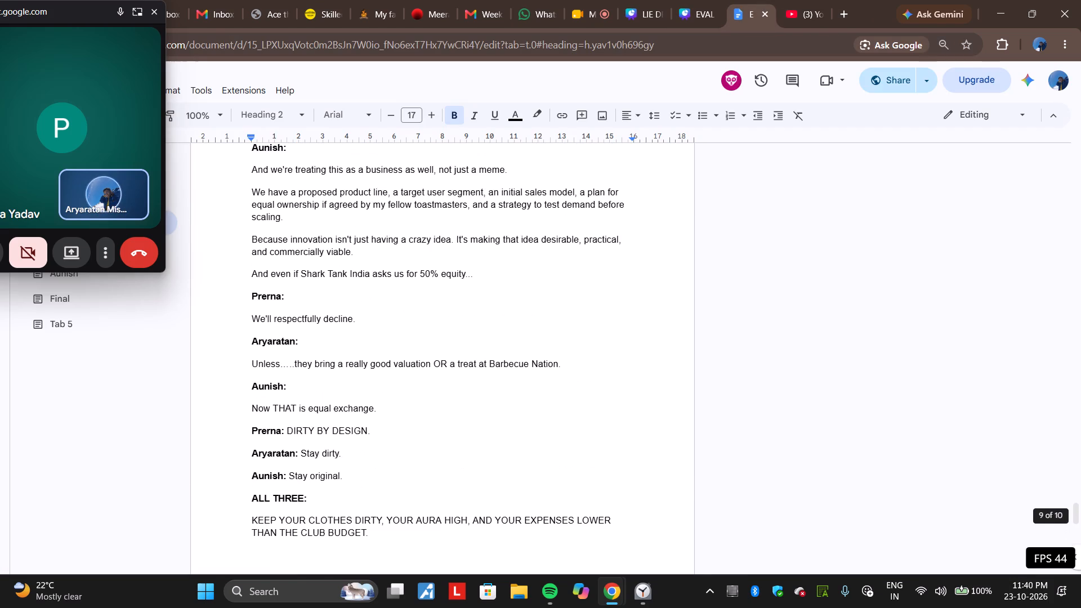
scroll(547, 277, "up", 2)
scroll(312, 287, "up", 4)
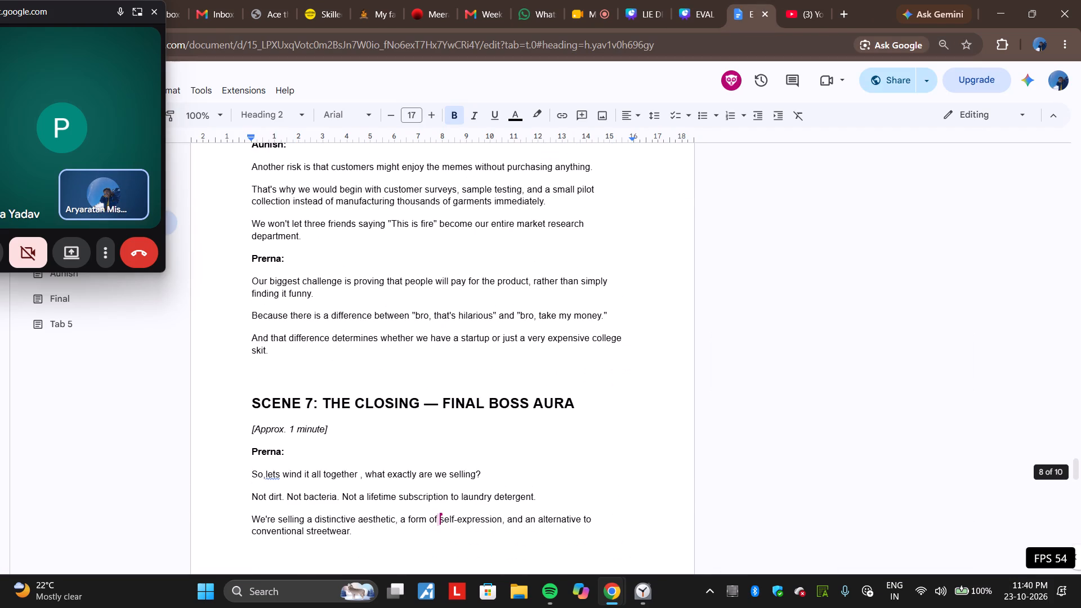
scroll(312, 287, "up", 1)
left_click_drag(242, 265, 492, 515)
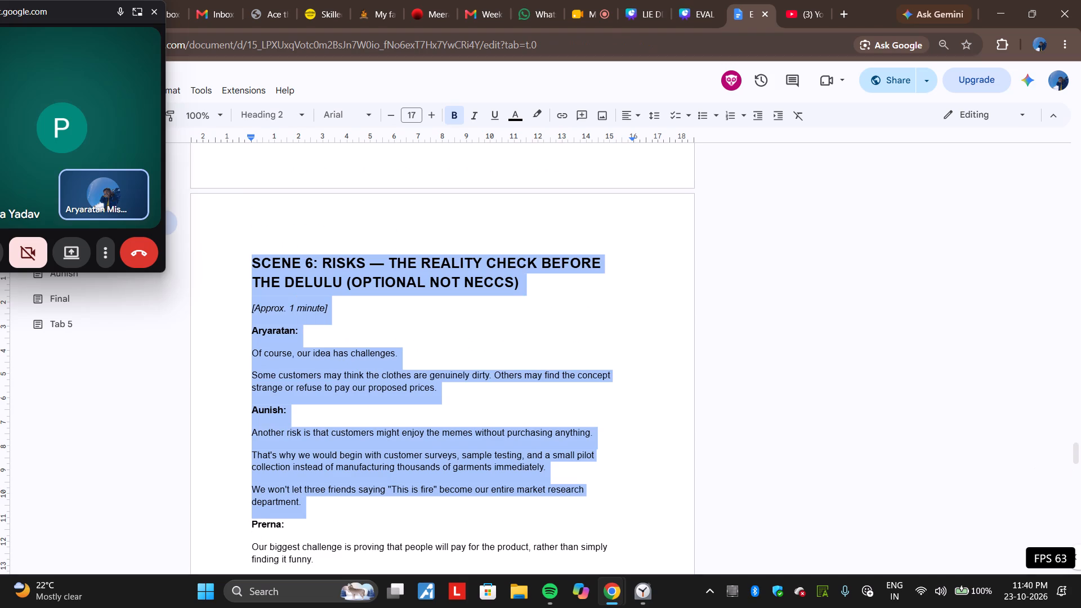
left_click_drag(492, 515, 484, 542)
scroll(484, 542, "down", 1)
left_click_drag(370, 491, 294, 202)
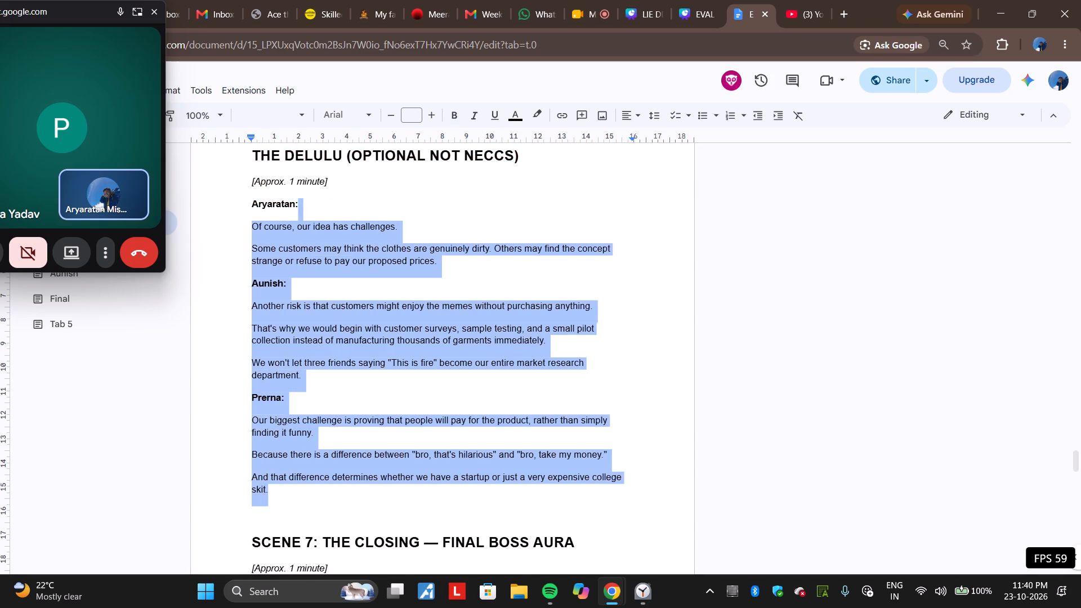
left_click_drag(294, 202, 249, 157)
scroll(249, 157, "up", 5)
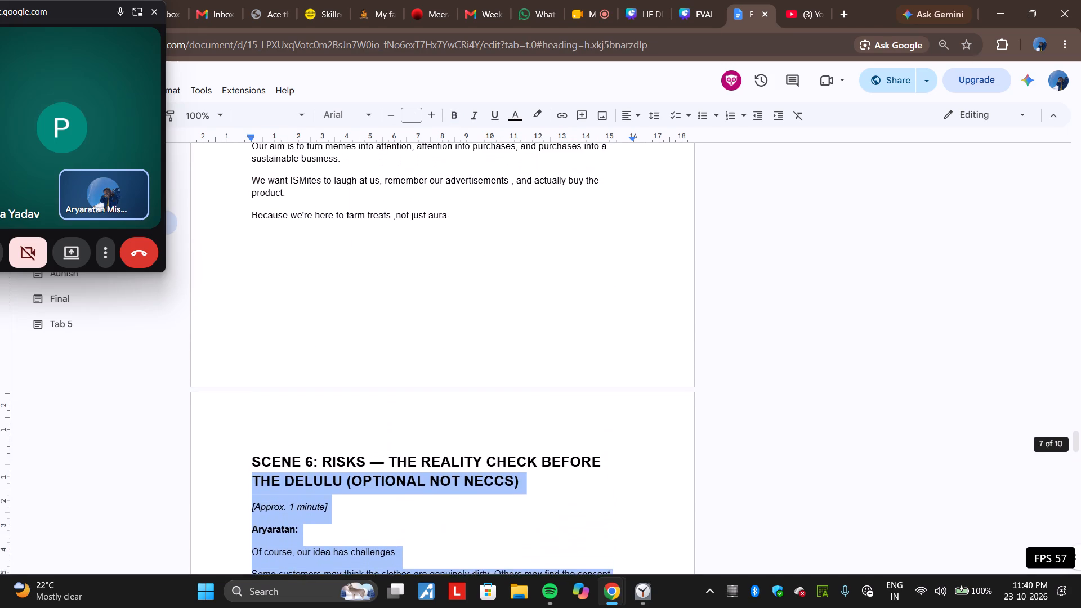
scroll(249, 157, "down", 5)
key("BackSpace")
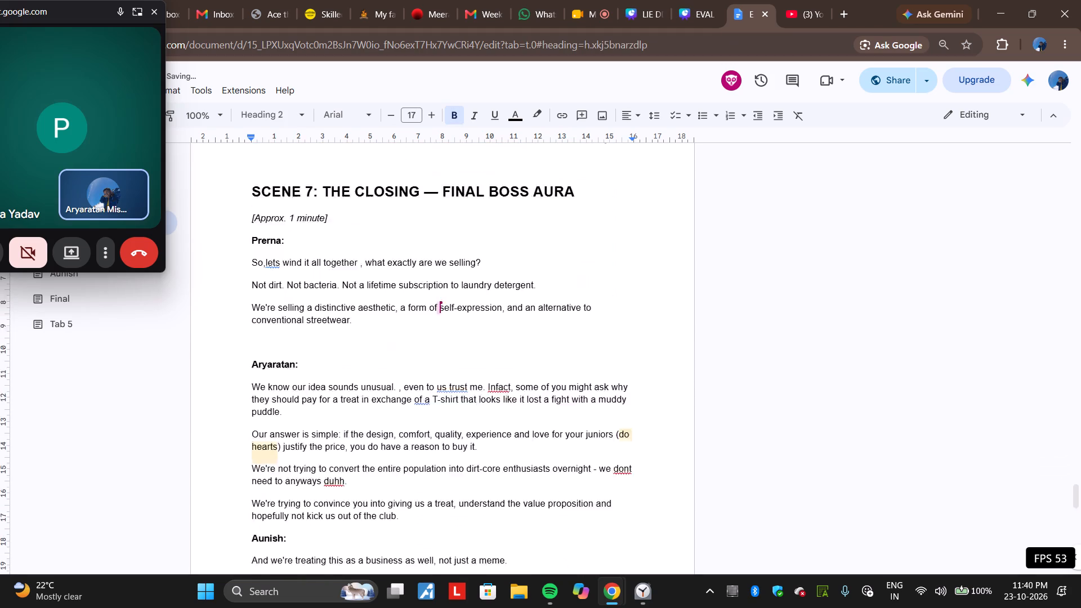
Delete the leftover heading line "SCENE 6: RISKS — THE REALITY CHECK BEFORE" from the script.
scroll(249, 157, "up", 3)
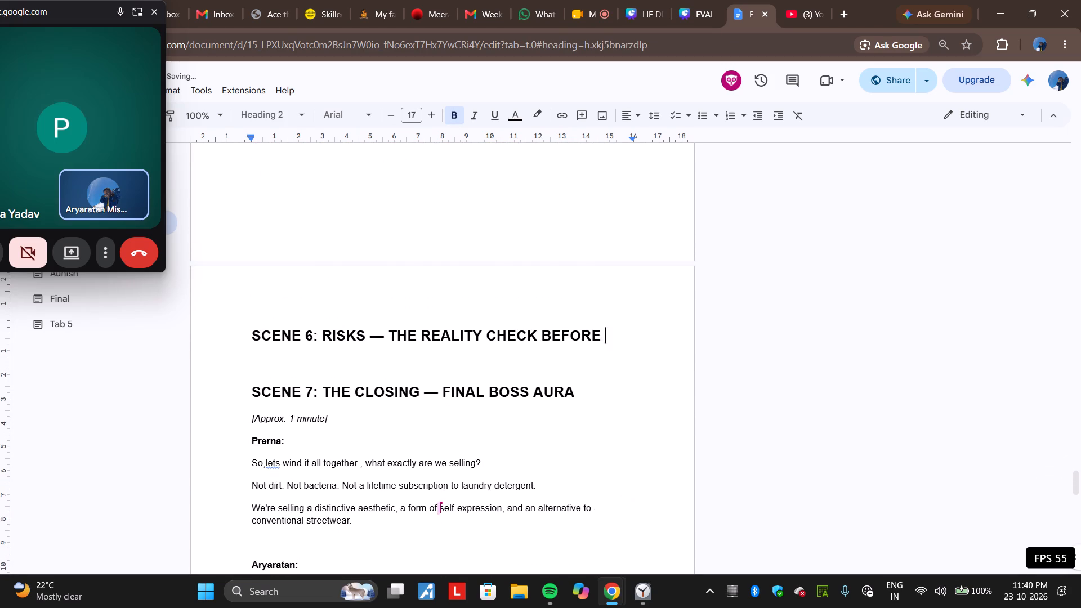
key("shift+Up")
key("shift+Left")
key("BackSpace")
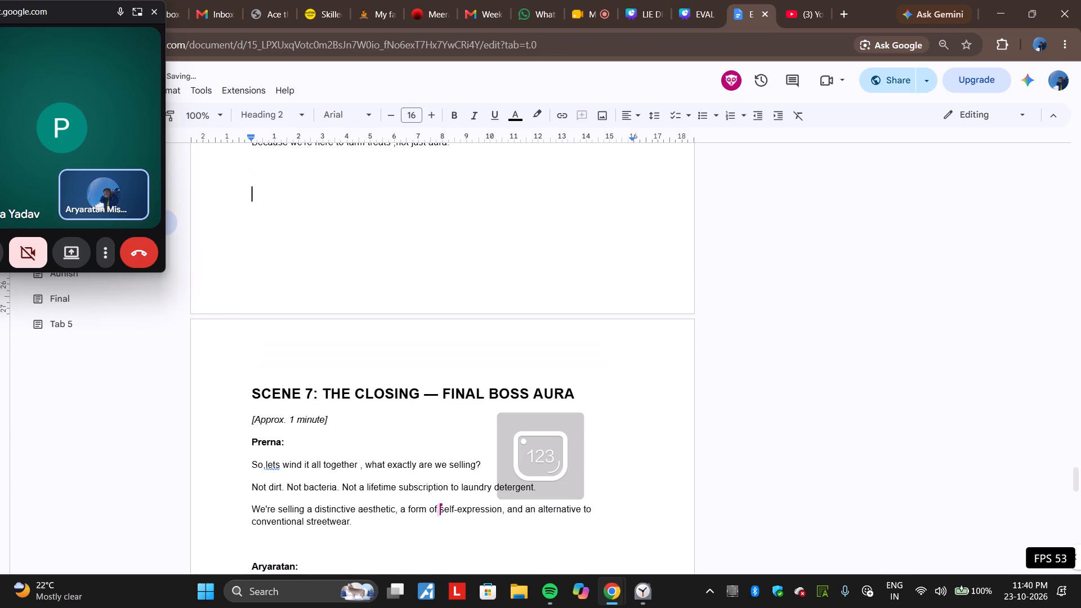
Adjust the blank lines before the Scene 7 heading so that the closing scene starts on a new page.
key("BackSpace")
key("equal")
key("BackSpace")
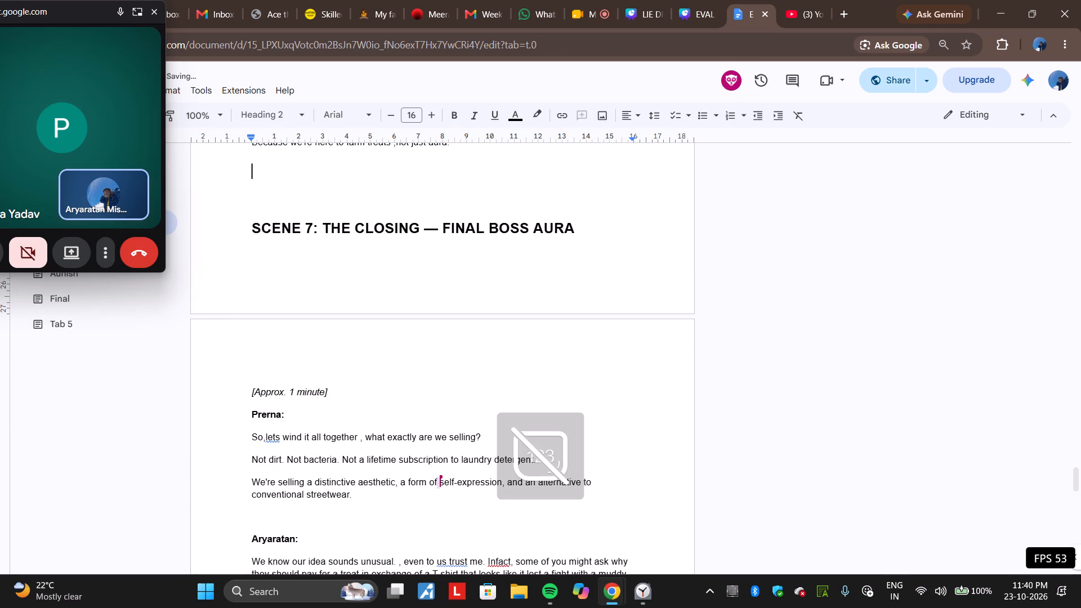
key("Return")
key("Return")
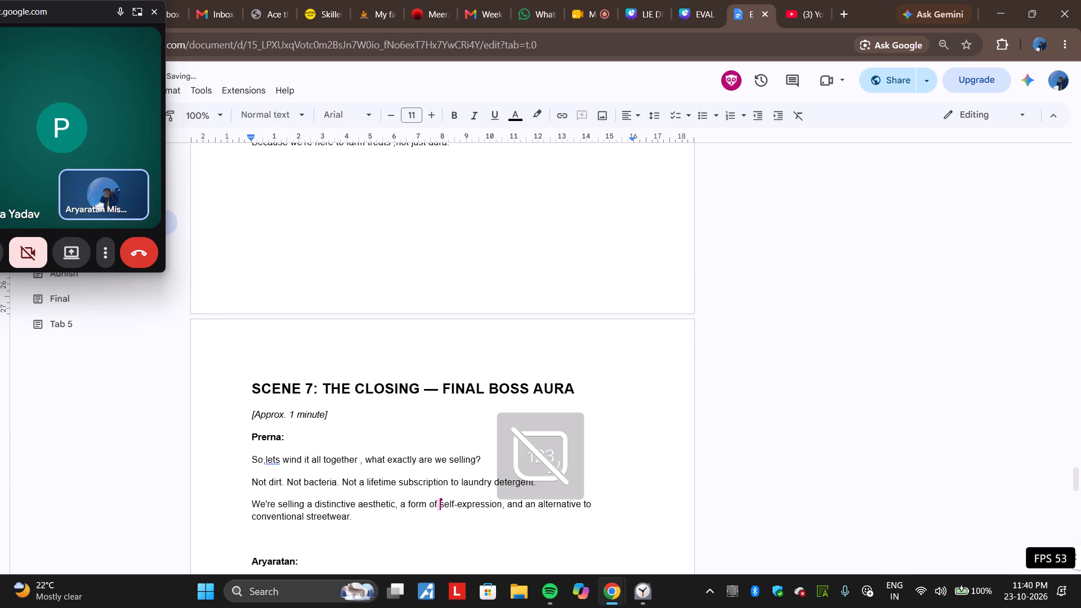
Review the script around the removed scene, from the opening of Scene 7 back to the two campaigns.
left_click(456, 448)
scroll(456, 448, "down", 2)
scroll(266, 294, "down", 1)
left_click(403, 242)
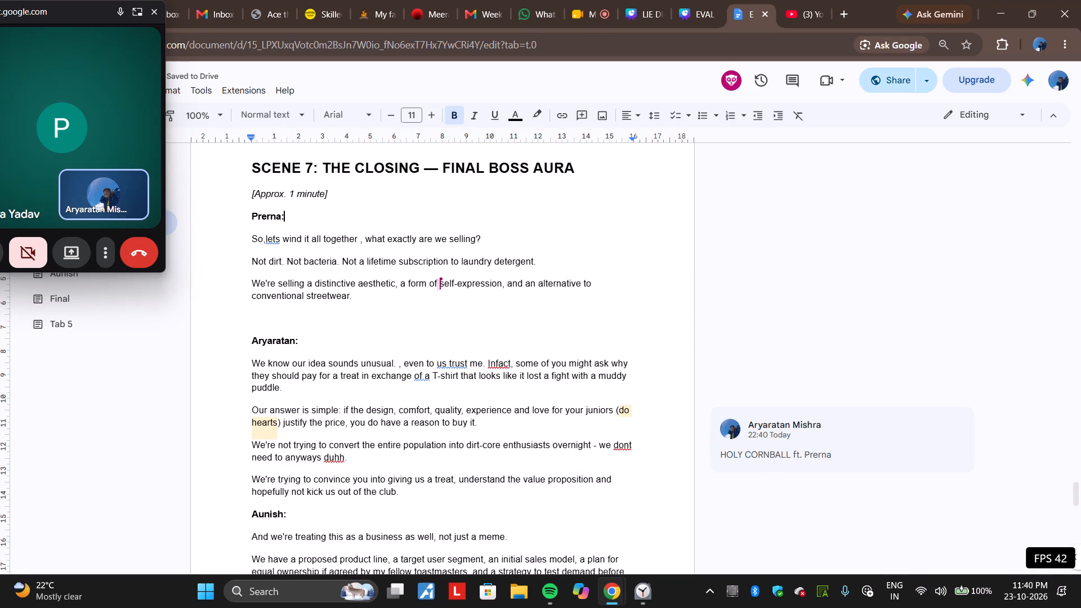
scroll(346, 207, "up", 4)
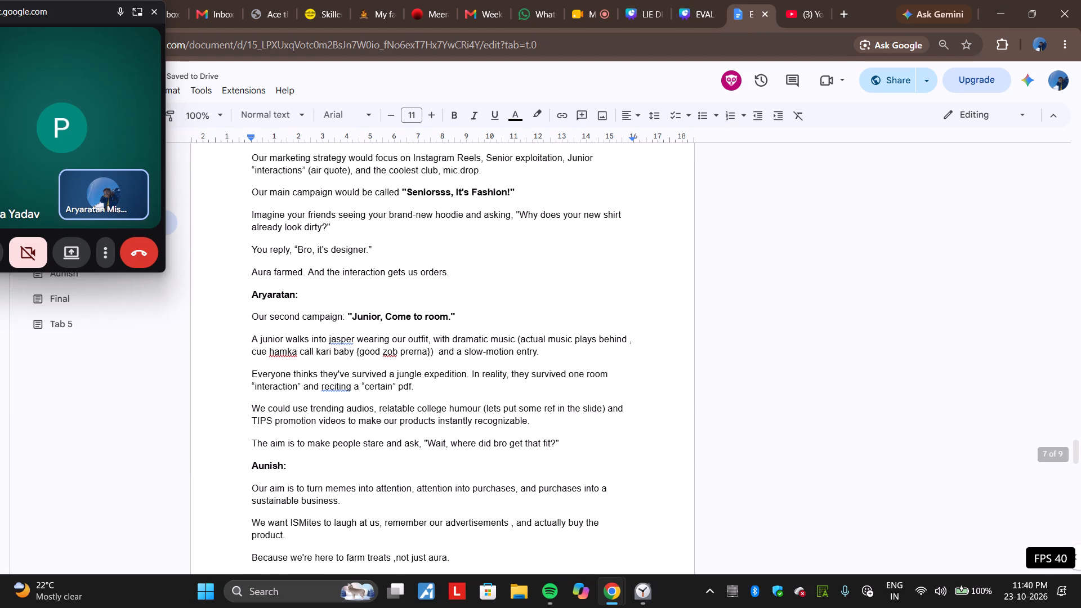
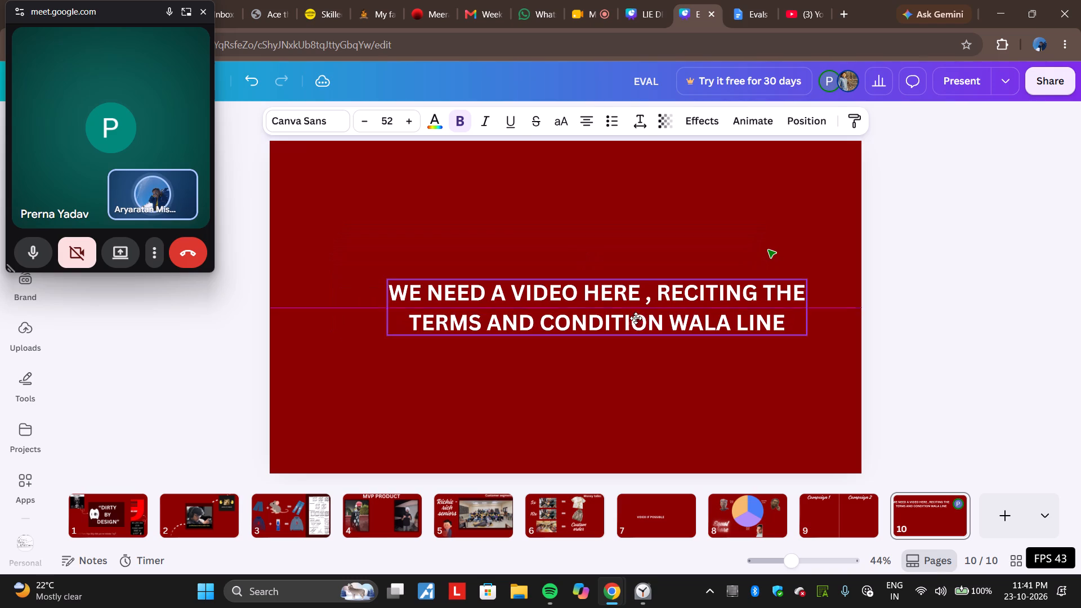
Move the video placeholder text on slide 10 to just above the slide's centre and narrow its box to wrap onto three lines.
left_click_drag(636, 318, 645, 274)
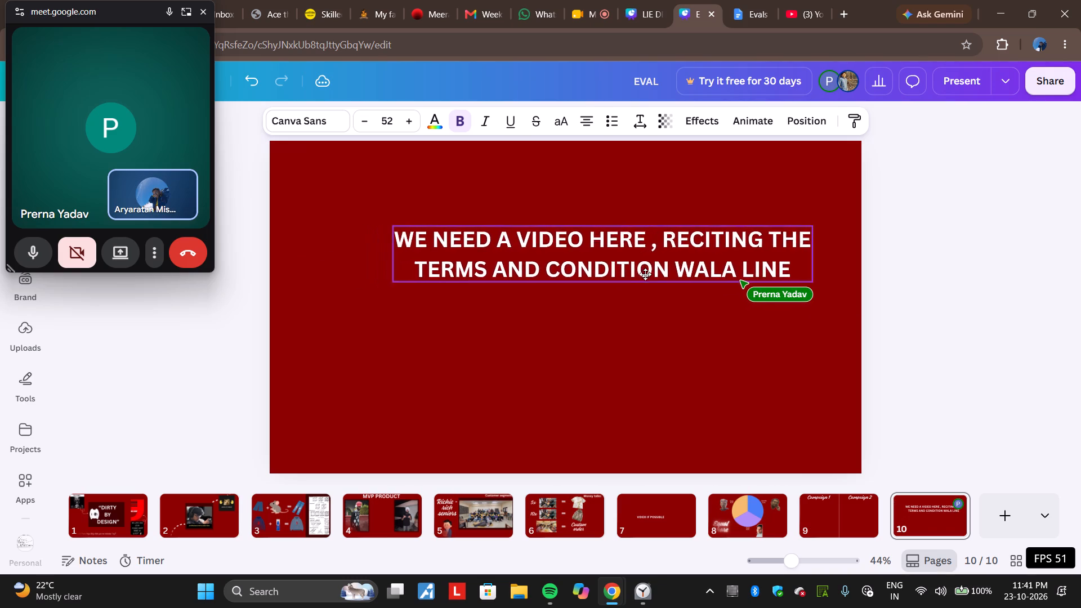
left_click_drag(645, 274, 574, 268)
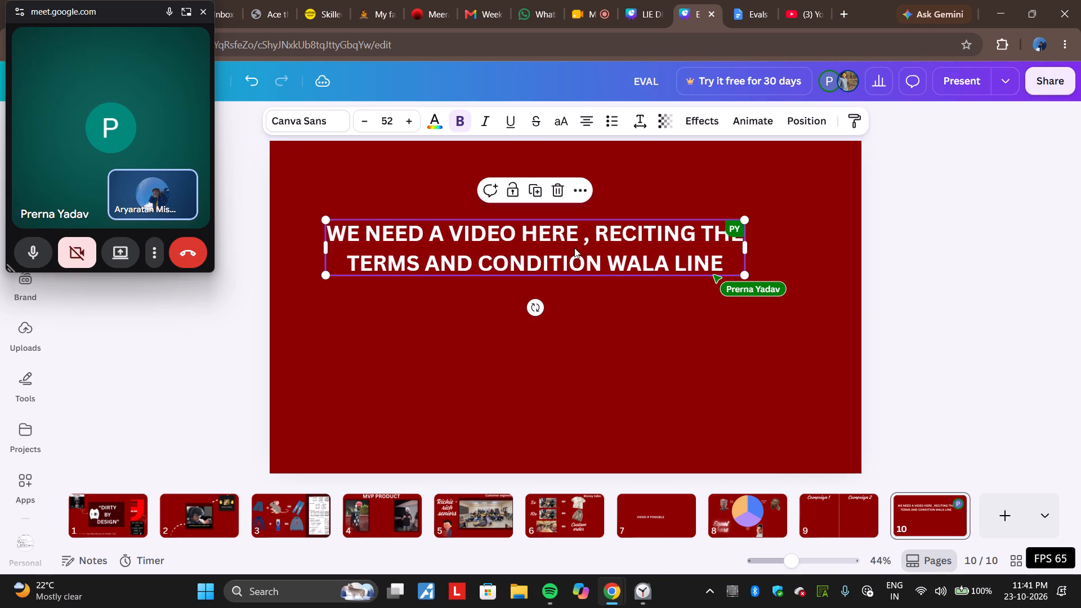
left_click_drag(746, 249, 719, 255)
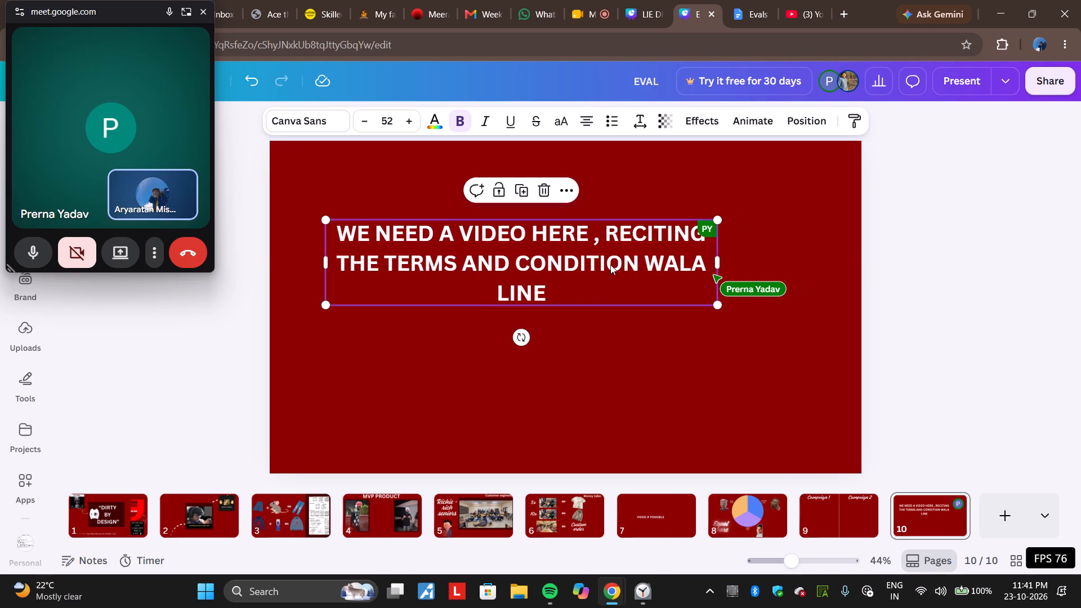
left_click_drag(610, 265, 673, 284)
Open a new browser tab.
key("ctrl+t")
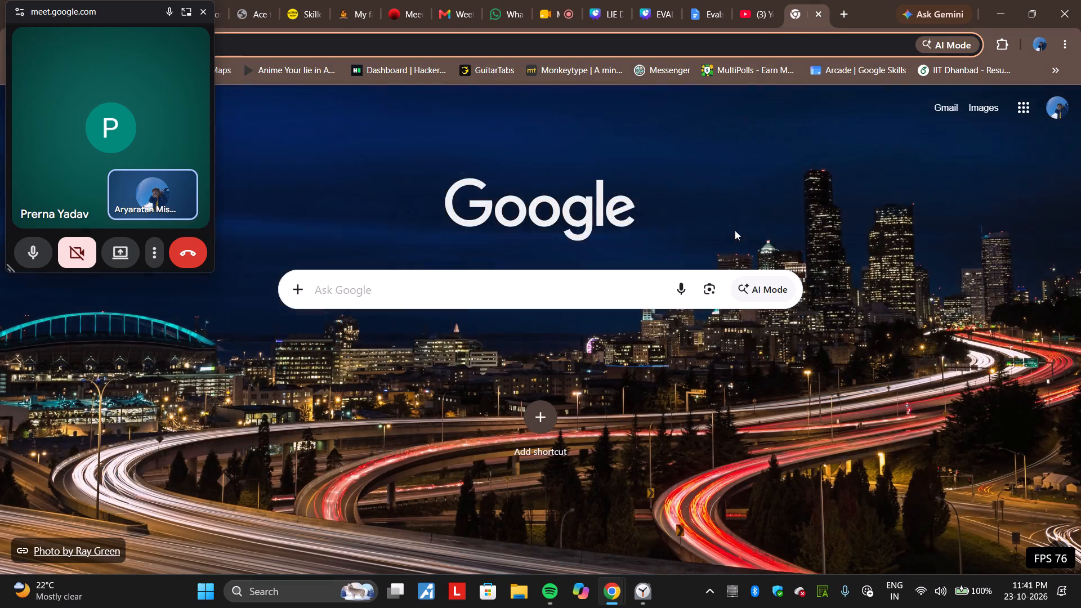
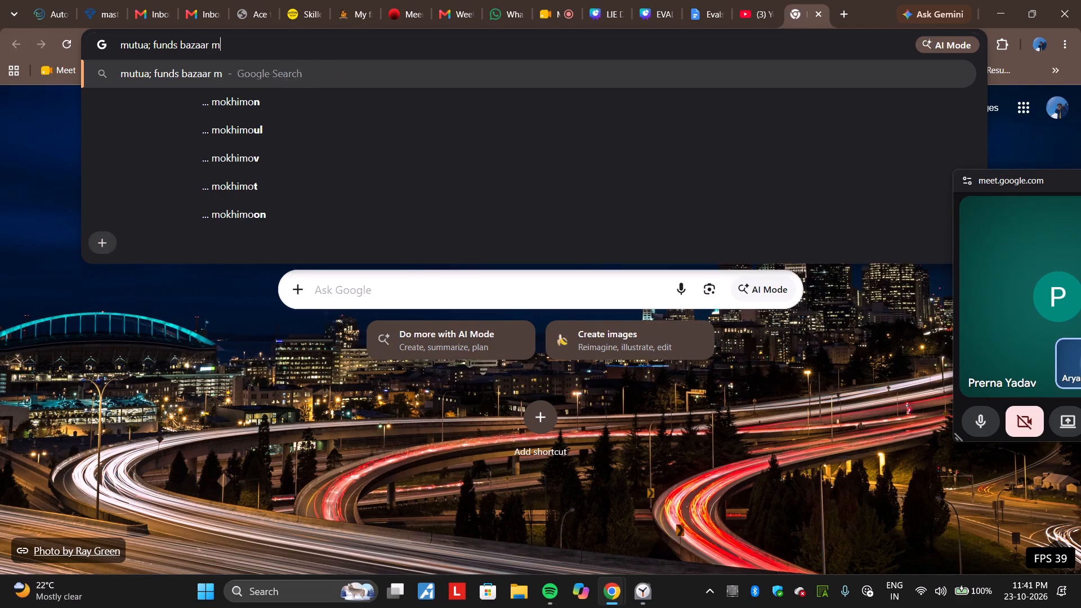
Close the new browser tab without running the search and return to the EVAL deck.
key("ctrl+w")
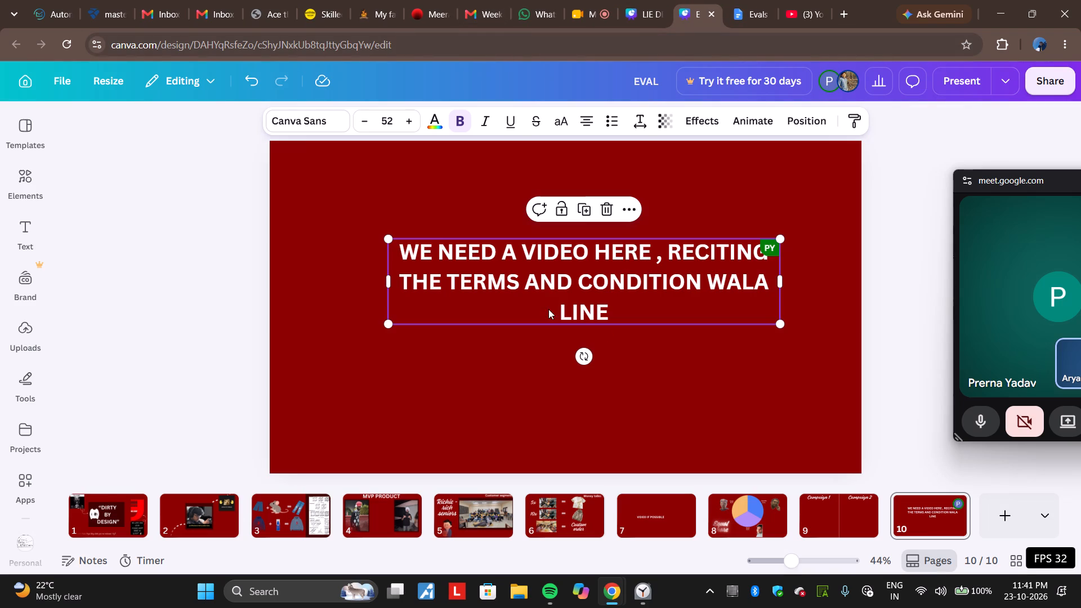
Centre the video placeholder text horizontally on slide 10, keeping it in the slide's upper half.
double_click(666, 354)
left_click_drag(624, 277, 611, 274)
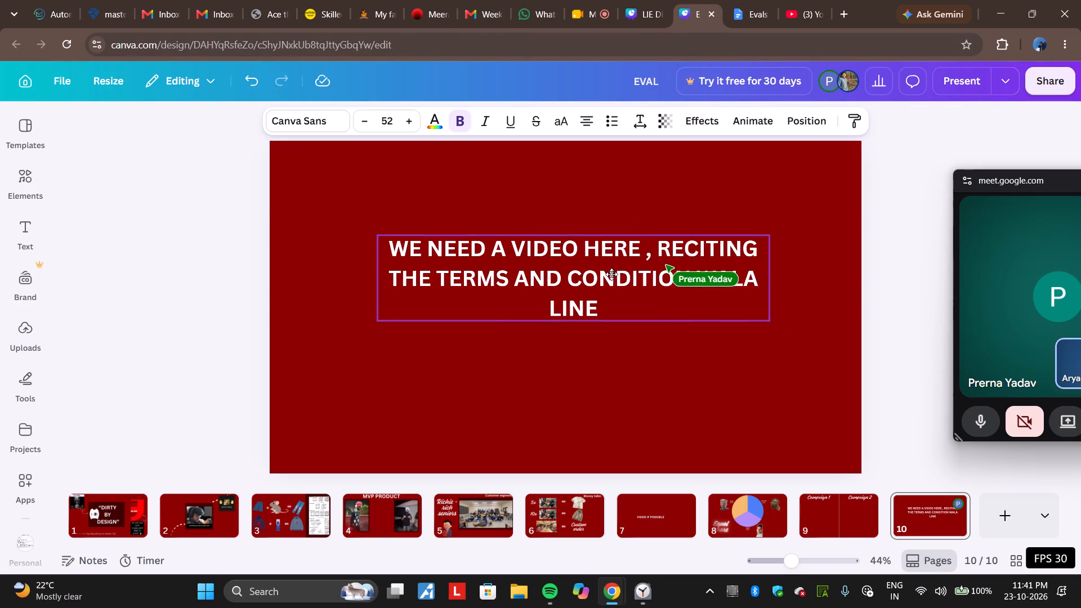
left_click_drag(611, 274, 605, 250)
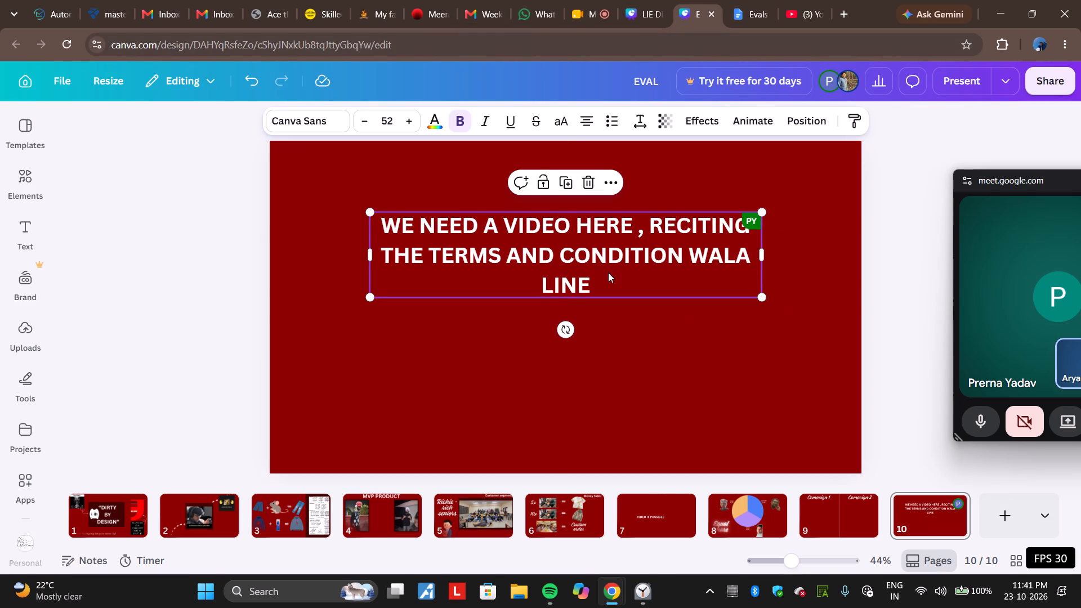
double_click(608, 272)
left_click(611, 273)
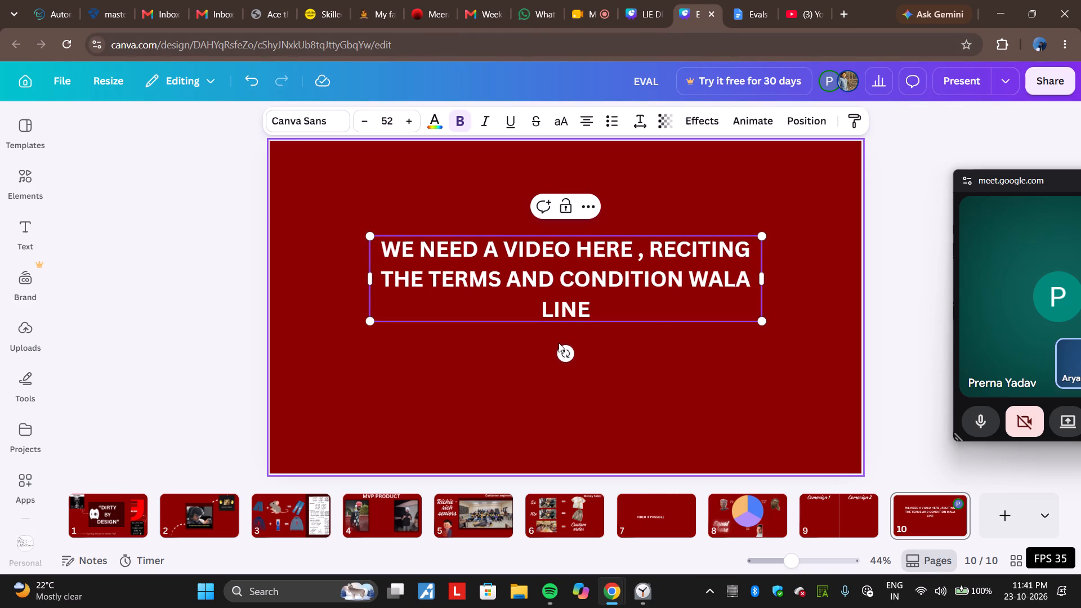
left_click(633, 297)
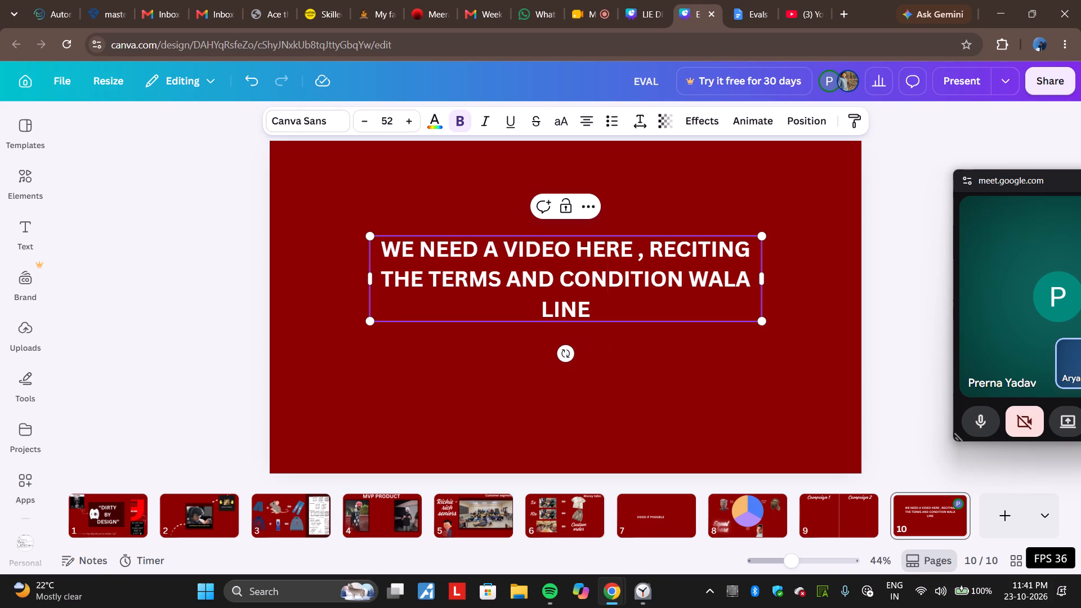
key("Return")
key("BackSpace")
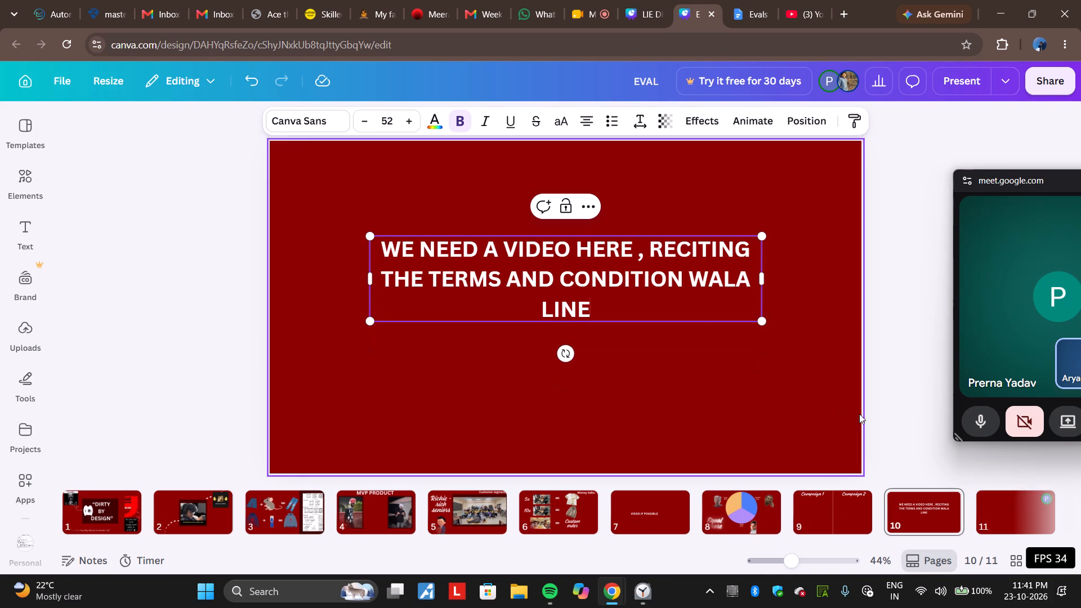
Open the new slide 11 in the deck.
left_click(947, 460)
left_click(998, 498)
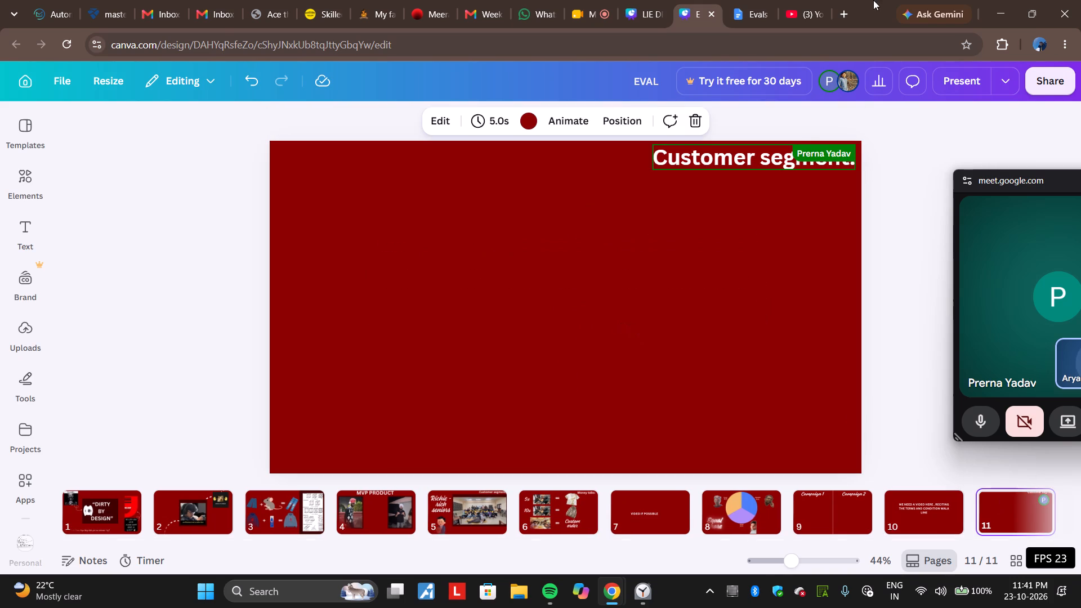
Switch to the Evals Sem 3 script and add the line "(Slide 10)" below "Because we're here to farm treats ,not just aura.".
left_click(762, 0)
scroll(477, 276, "down", 3)
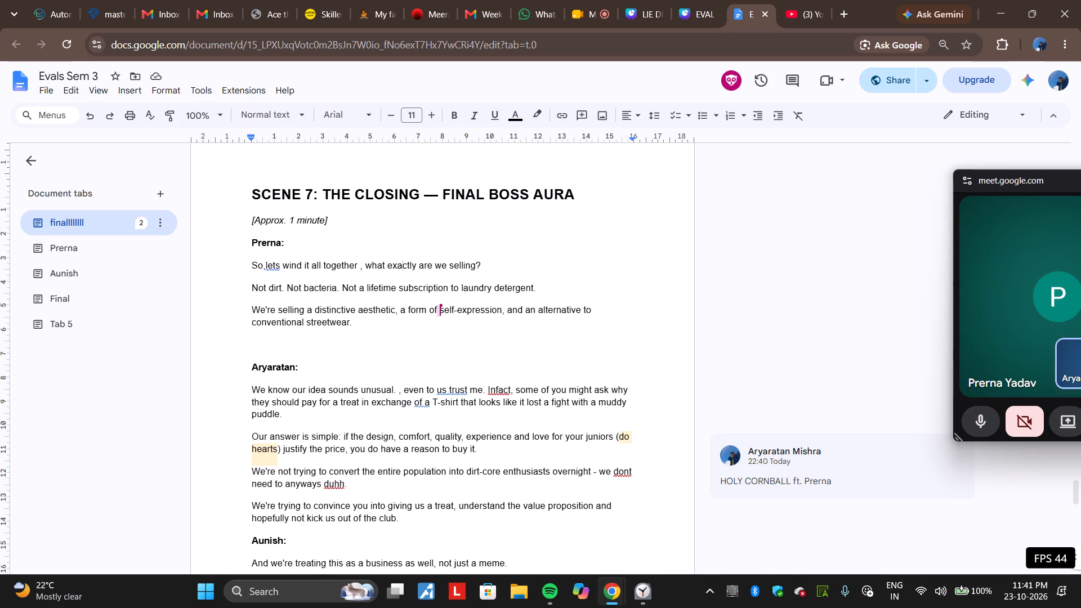
left_click(383, 342)
scroll(453, 292, "up", 4)
scroll(453, 292, "down", 1)
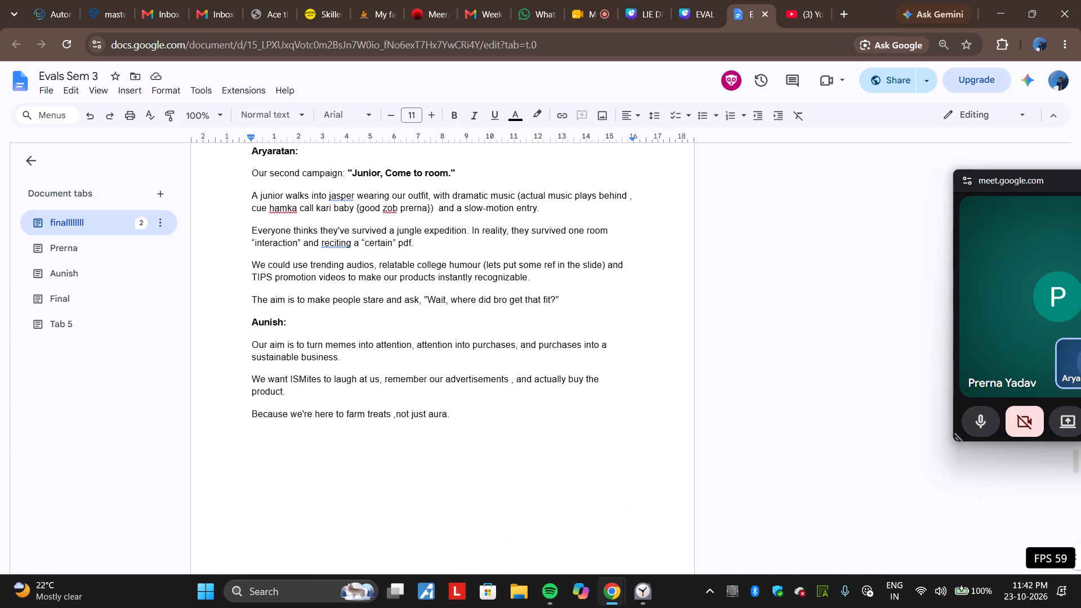
left_click(467, 403)
left_click(470, 422)
key("Return")
scroll(470, 422, "down", 3)
scroll(470, 422, "up", 1)
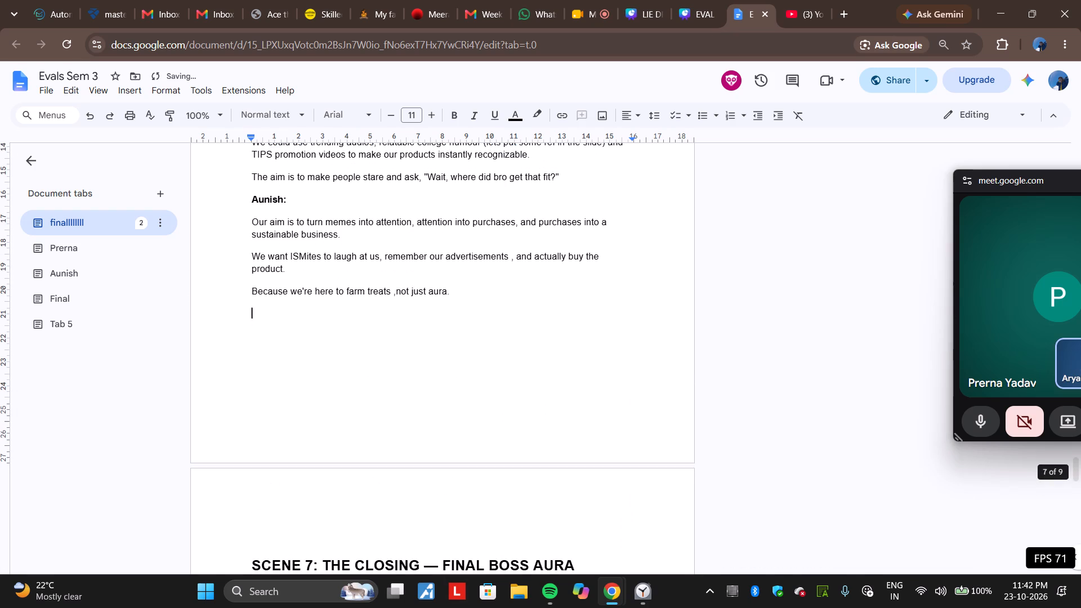
scroll(470, 422, "up", 1)
type("(Slide")
left_click(717, 0)
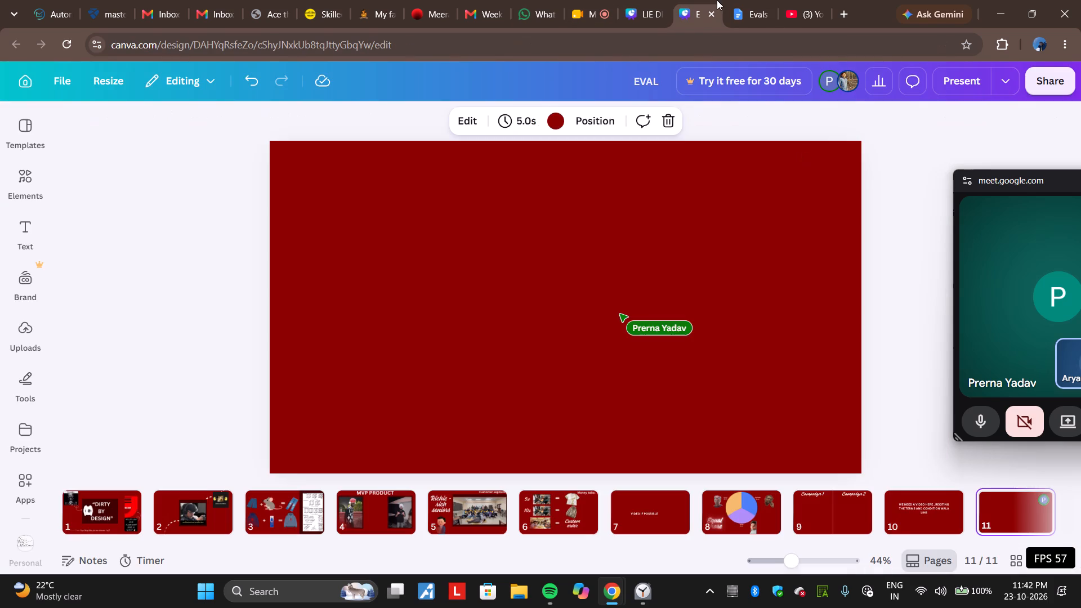
left_click(748, 0)
key("space")
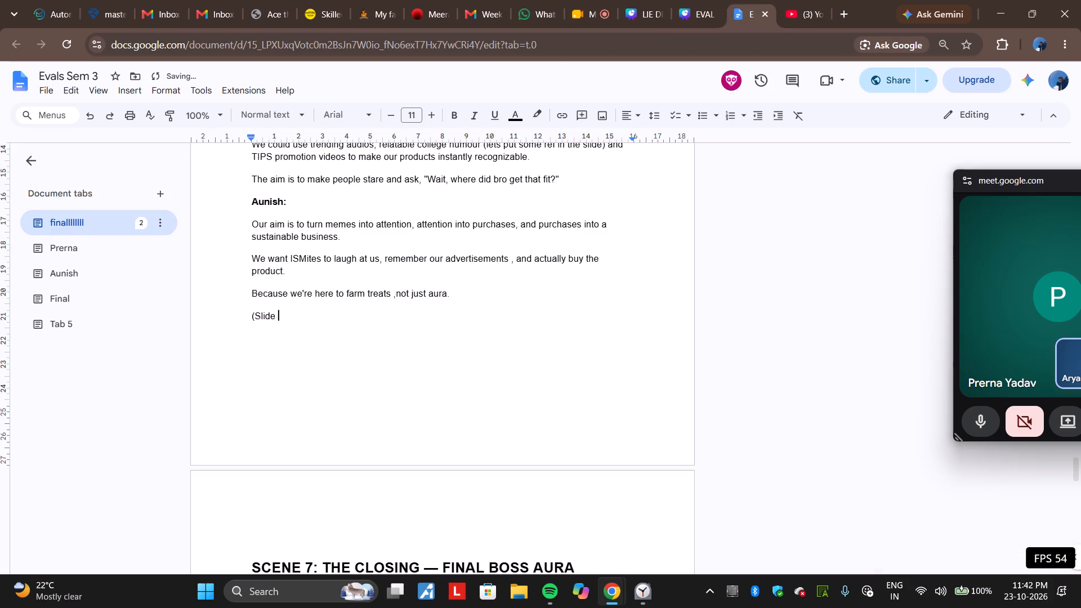
type("1)")
key("Left")
key("0")
key("Right")
Make the "(Slide 10)" cue bold.
key("shift+Left")
key("shift+Left")
key("shift+Left")
key("shift+Left")
key("shift+Left")
key("shift+Left")
key("shift+Left")
key("shift+Left")
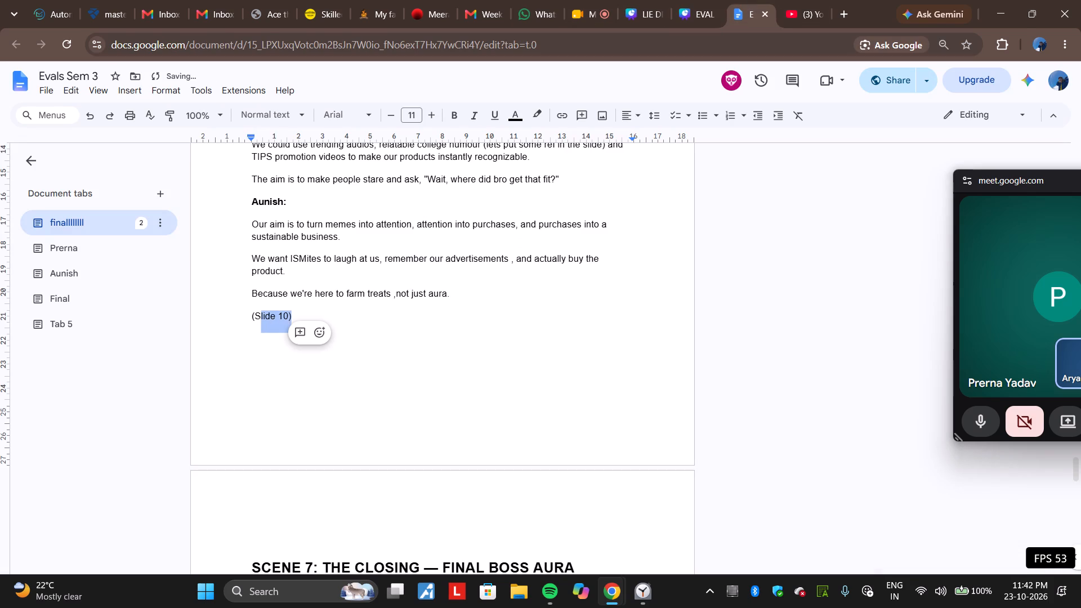
key("shift+Left")
key("shift+Left")
key("ctrl+b")
key("Right")
Add the cue "(SLIDE 11)" after Prerna's first speaker label in Scene 7.
scroll(748, 0, "down", 4)
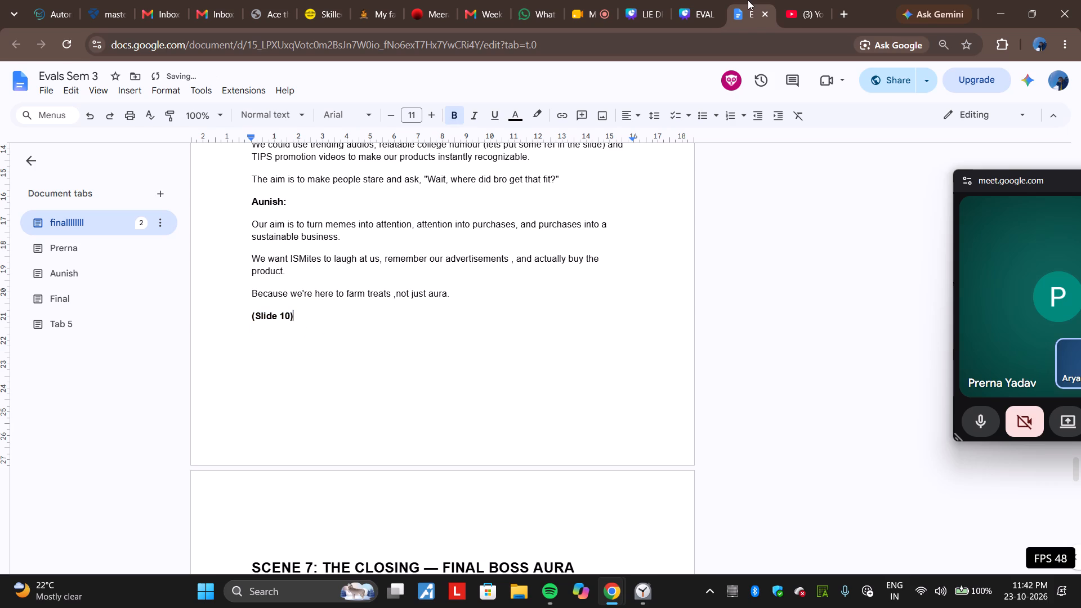
scroll(703, 193, "down", 2)
left_click(429, 344)
scroll(429, 344, "down", 2)
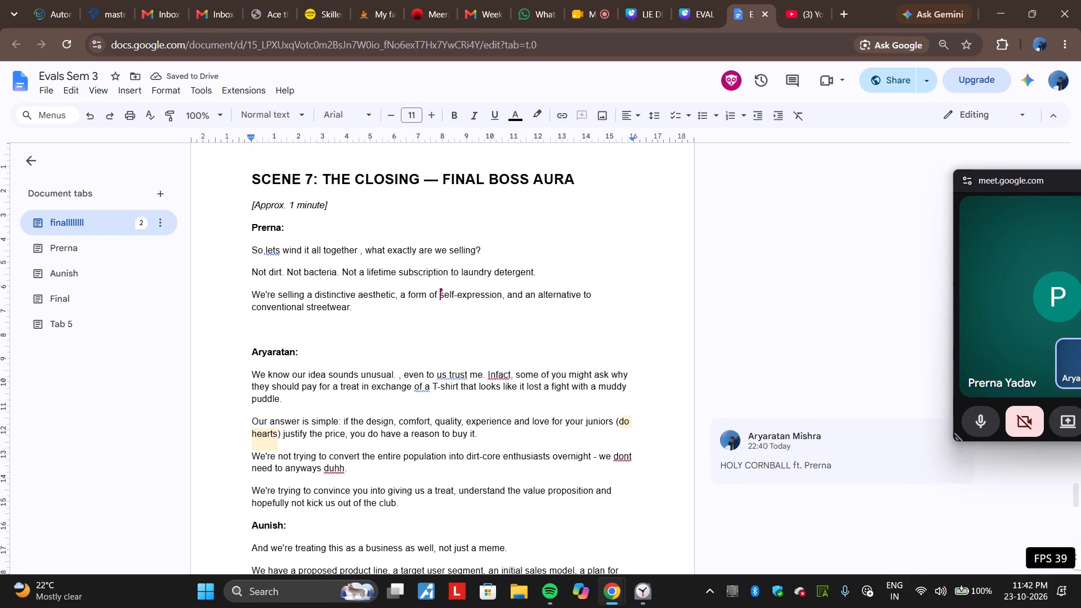
scroll(311, 256, "down", 1)
left_click(317, 207)
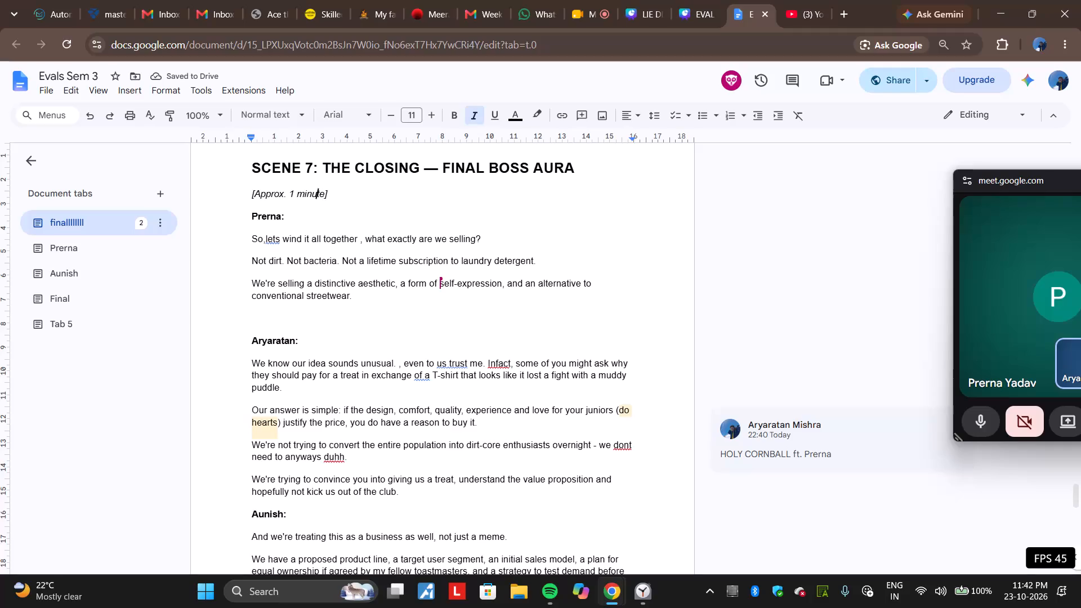
left_click(305, 211)
left_click(301, 215)
key("space")
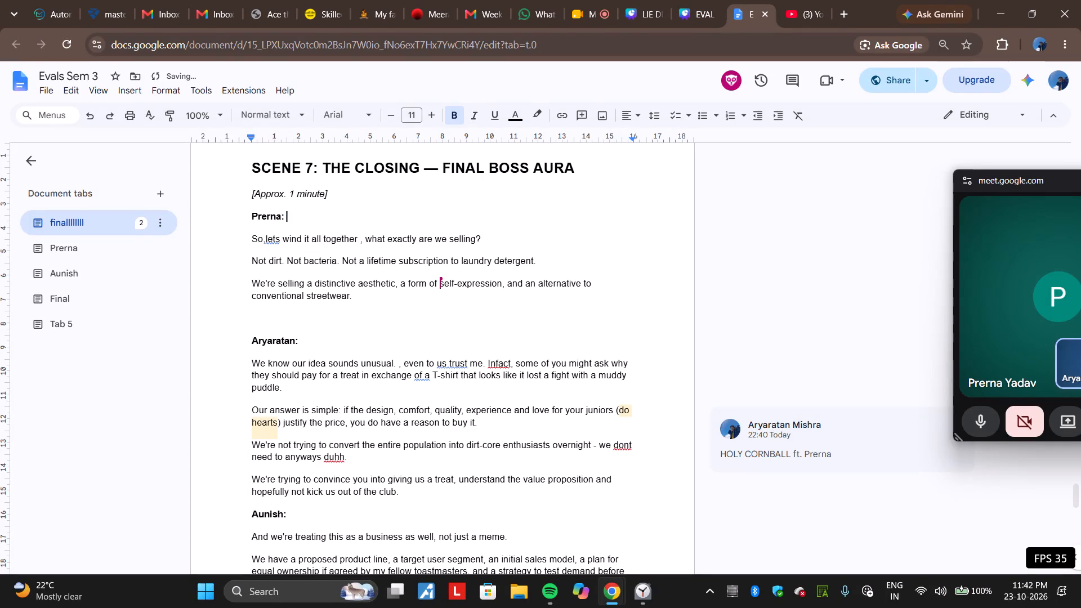
type("(SLIDE11)")
key("Left")
key("Left")
key("space")
key("backslash")
key("BackSpace")
key("BackSpace")
key("BackSpace")
key("space")
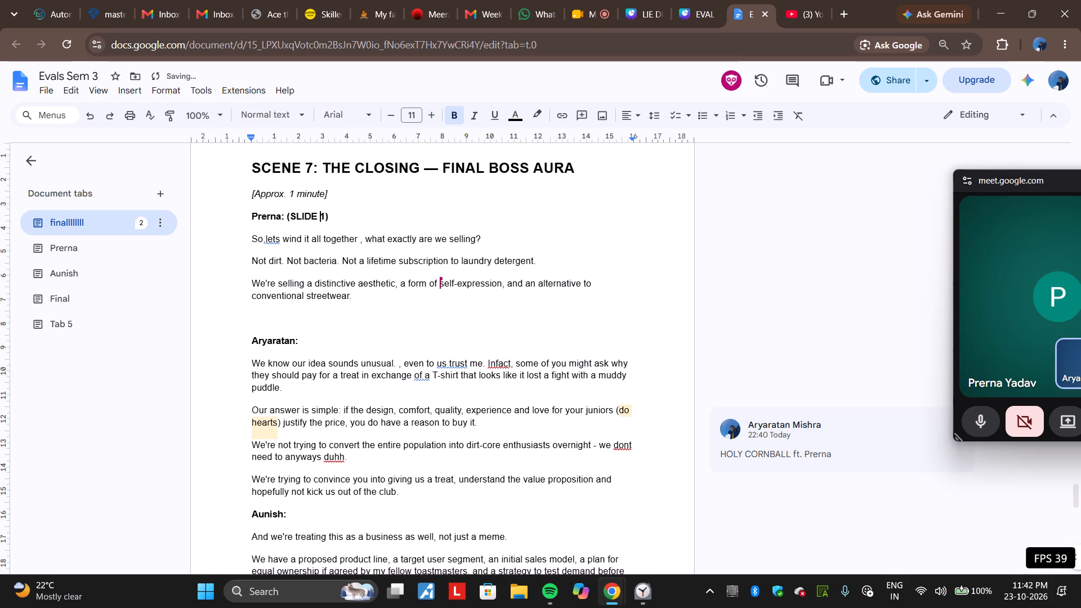
type("1")
left_click(500, 295)
Read the rest of Scene 7 through the script's closing lines, checking it against slide 11.
scroll(500, 295, "down", 1)
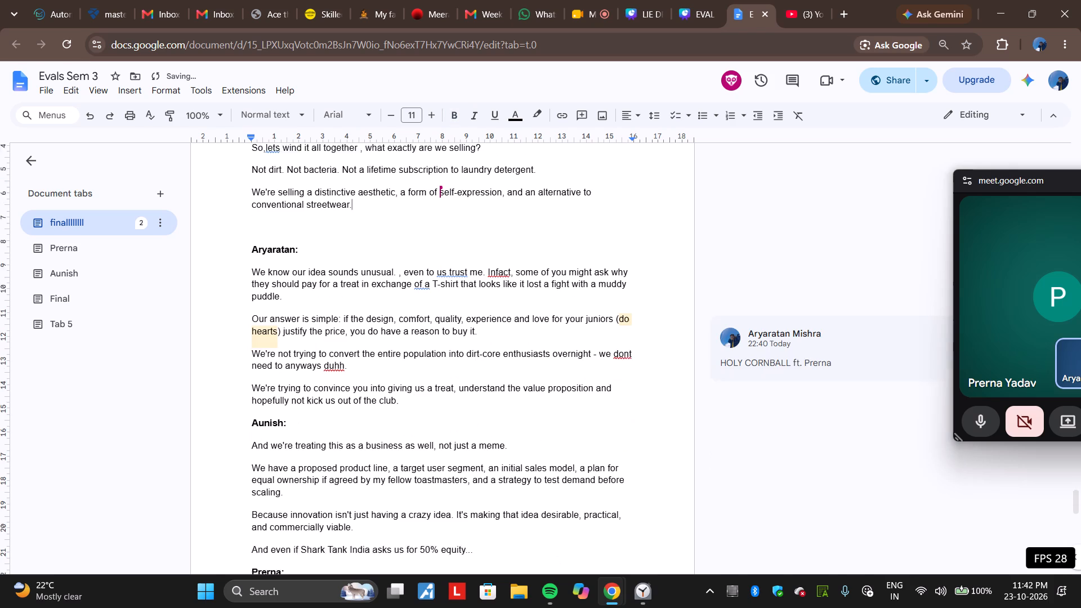
scroll(500, 295, "down", 1)
left_click(686, 0)
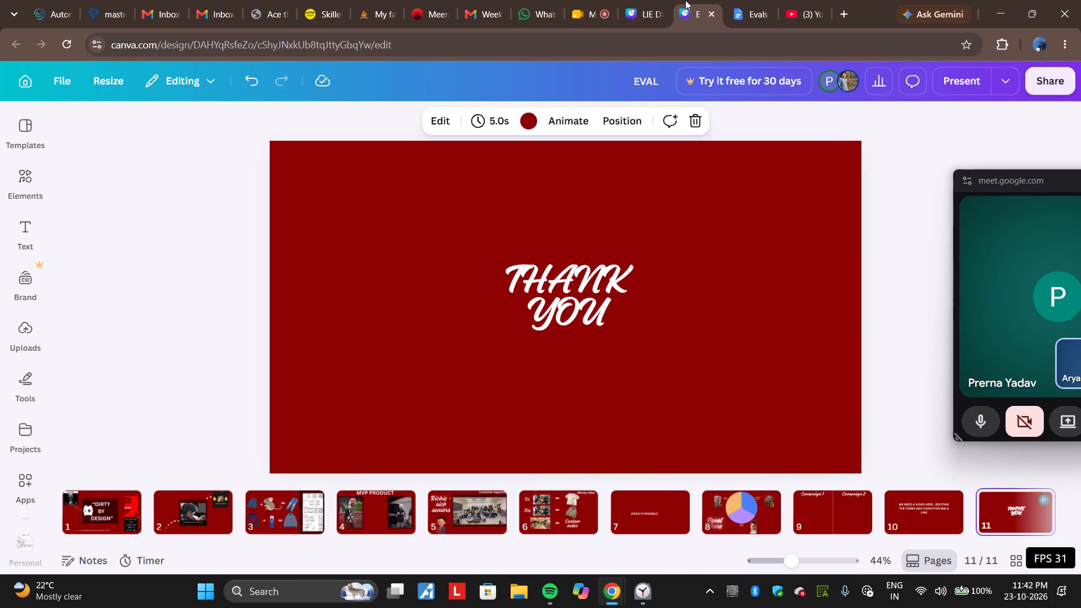
left_click(733, 0)
scroll(595, 244, "down", 1)
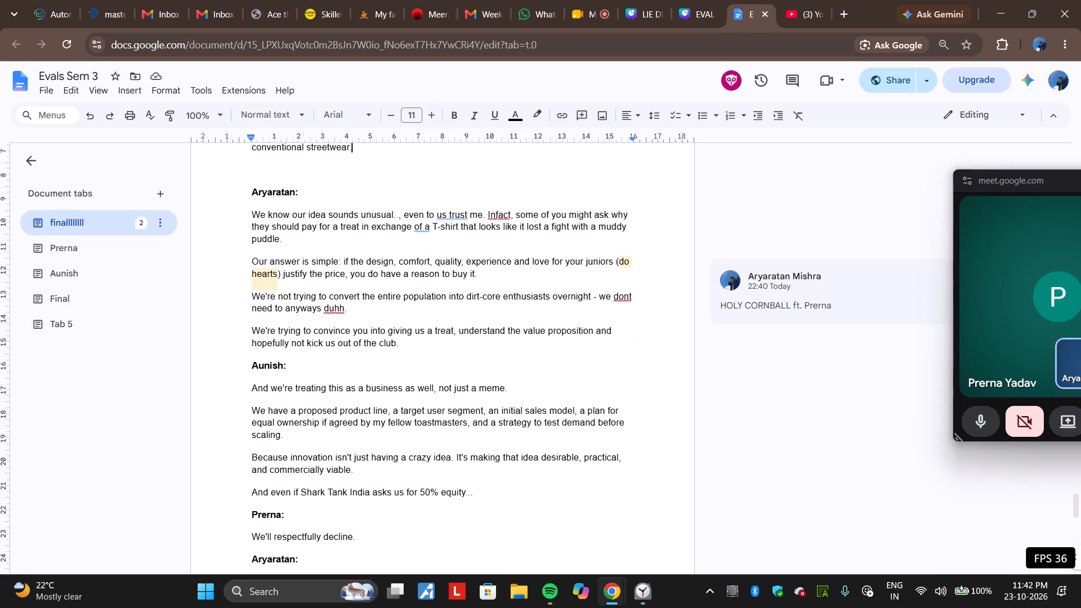
scroll(458, 395, "down", 1)
scroll(473, 192, "down", 1)
scroll(427, 326, "down", 1)
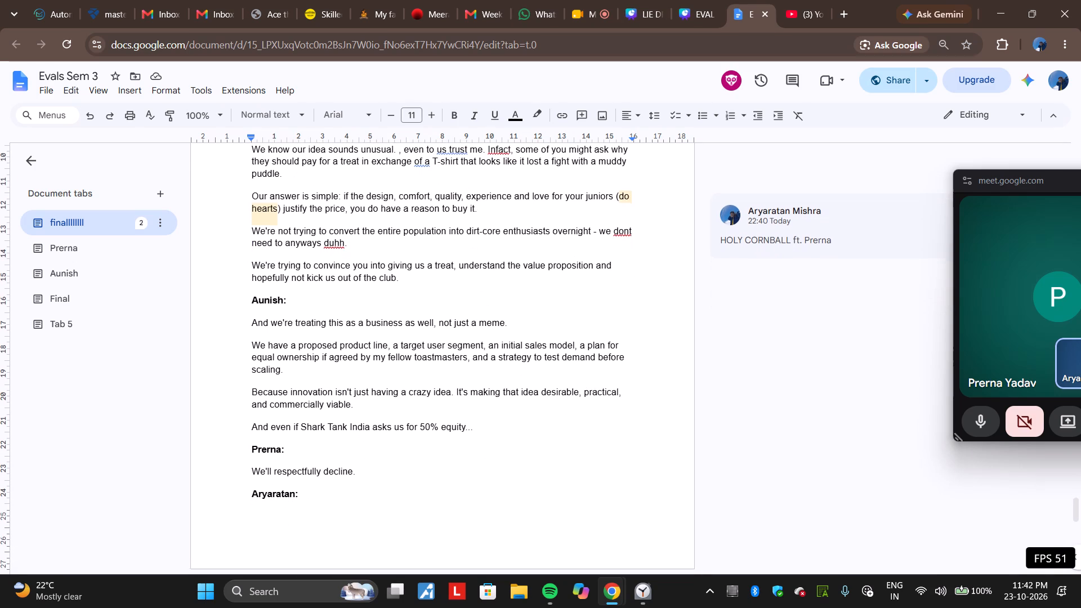
scroll(427, 326, "down", 3)
scroll(445, 396, "down", 1)
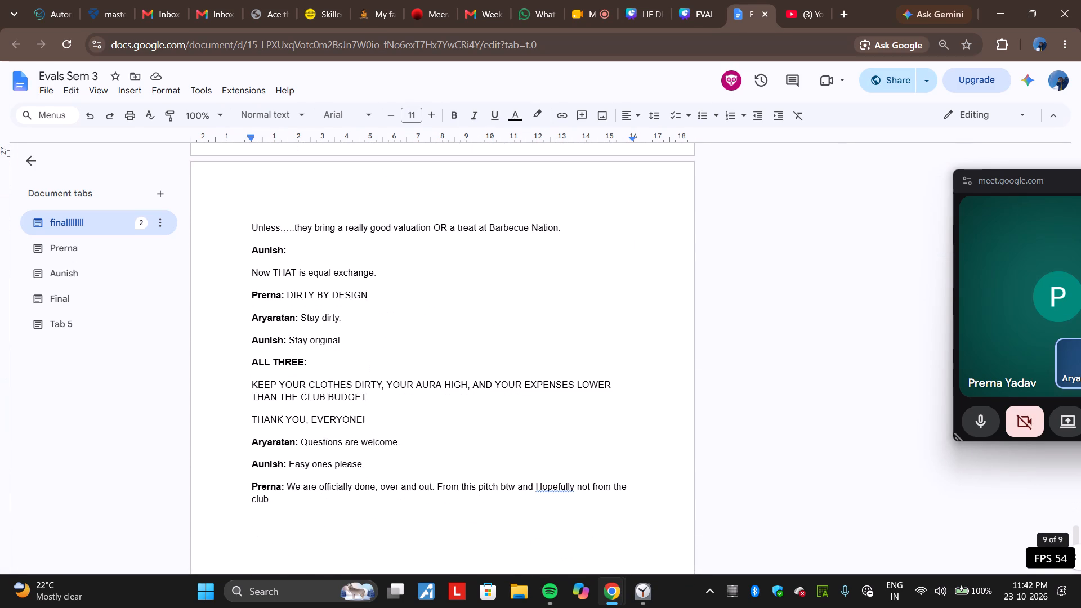
scroll(347, 430, "down", 1)
scroll(305, 388, "down", 1)
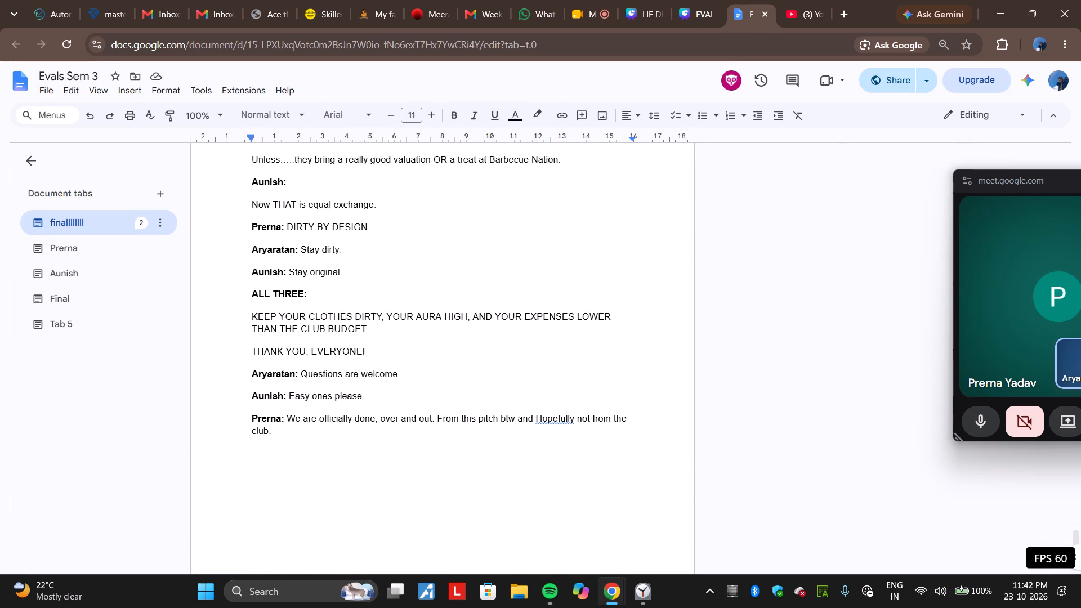
scroll(472, 439, "down", 1)
Return to the EVAL deck and move the "THANK YOU" text on slide 11 up into the upper half, centred horizontally.
left_click(684, 0)
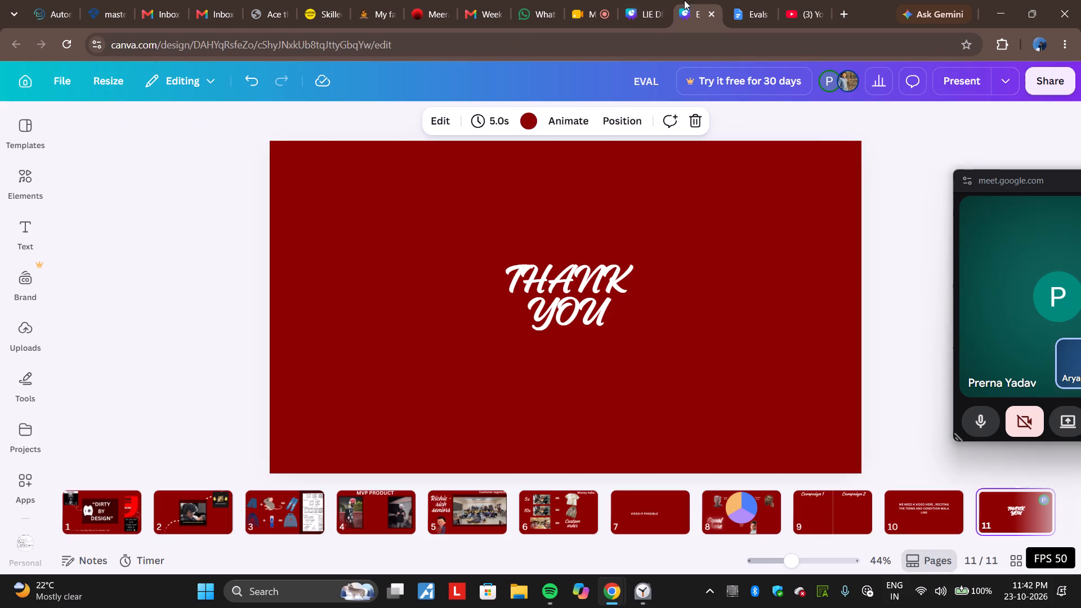
left_click_drag(564, 263, 561, 222)
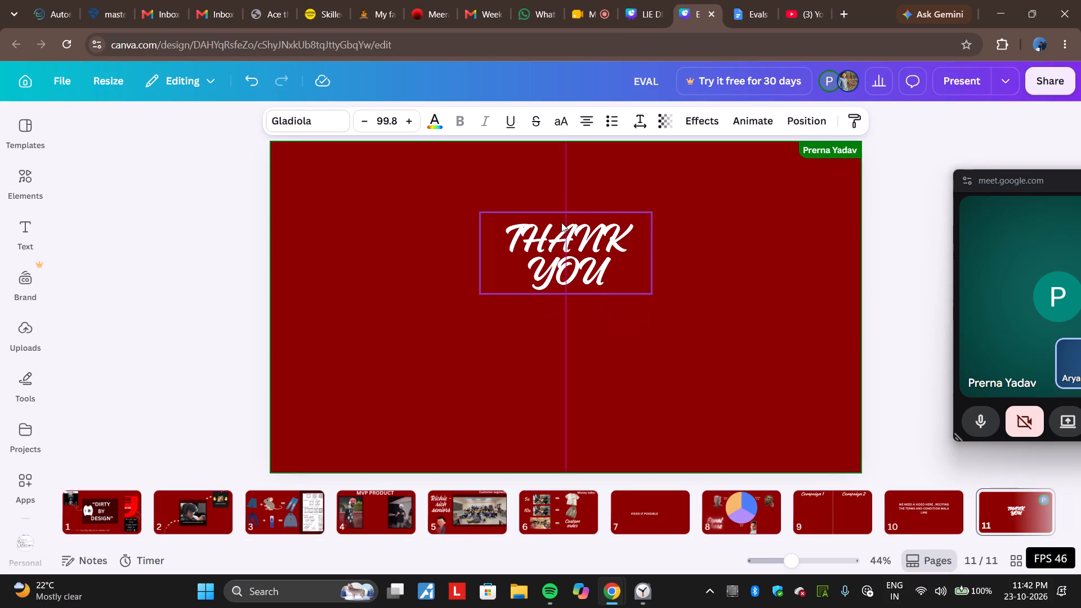
left_click(495, 442)
left_click(596, 242)
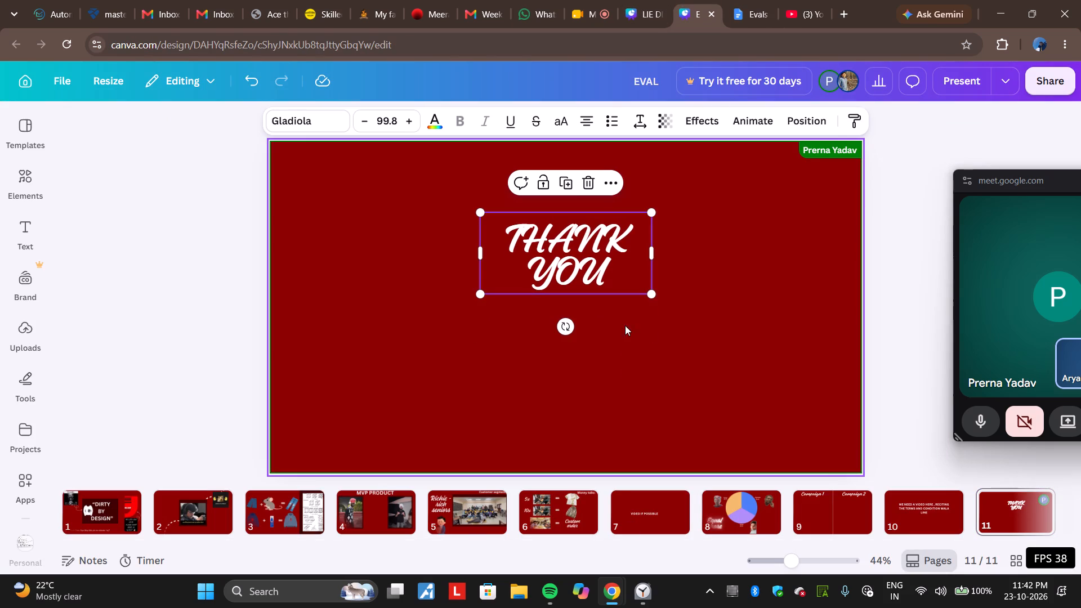
left_click(626, 383)
left_click(615, 275)
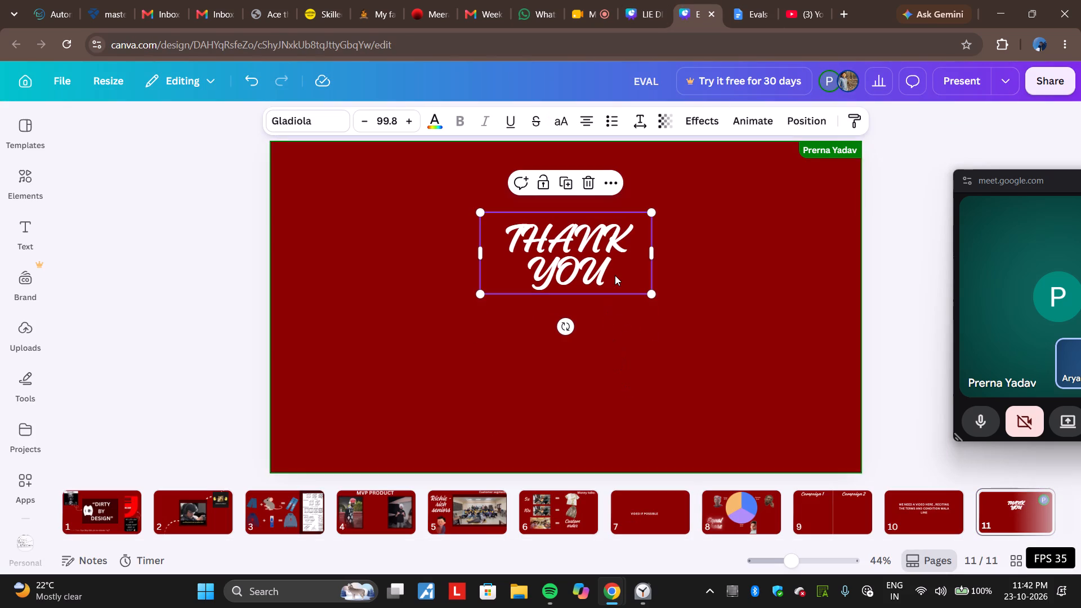
Add a text box below "THANK YOU" reading "For sitting through this holy cornball session".
left_click(620, 394)
key("t")
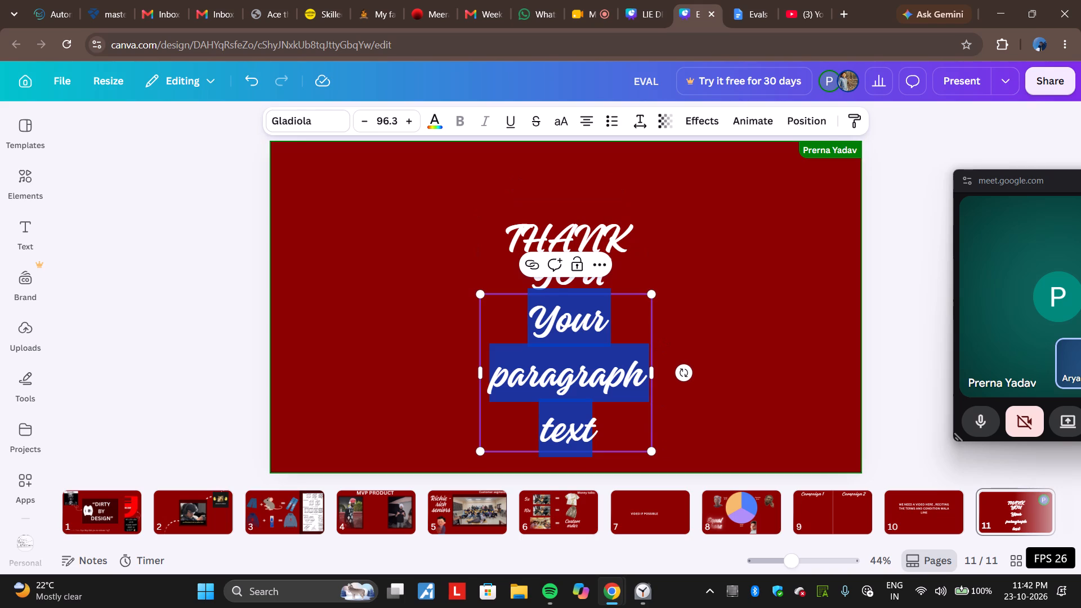
type("For sitting through this holy corna")
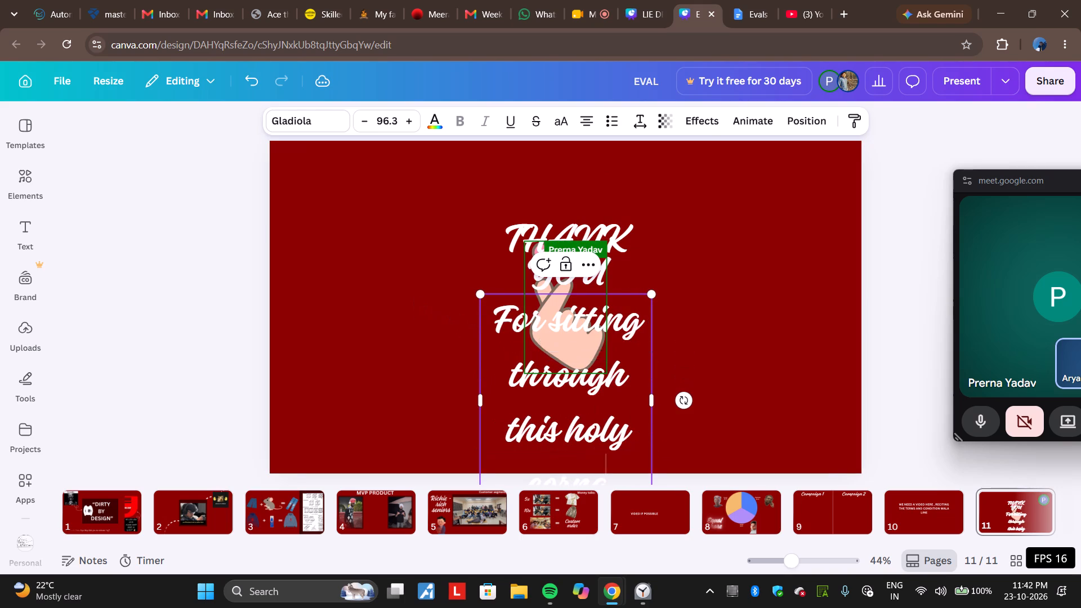
key("BackSpace")
type("ball session")
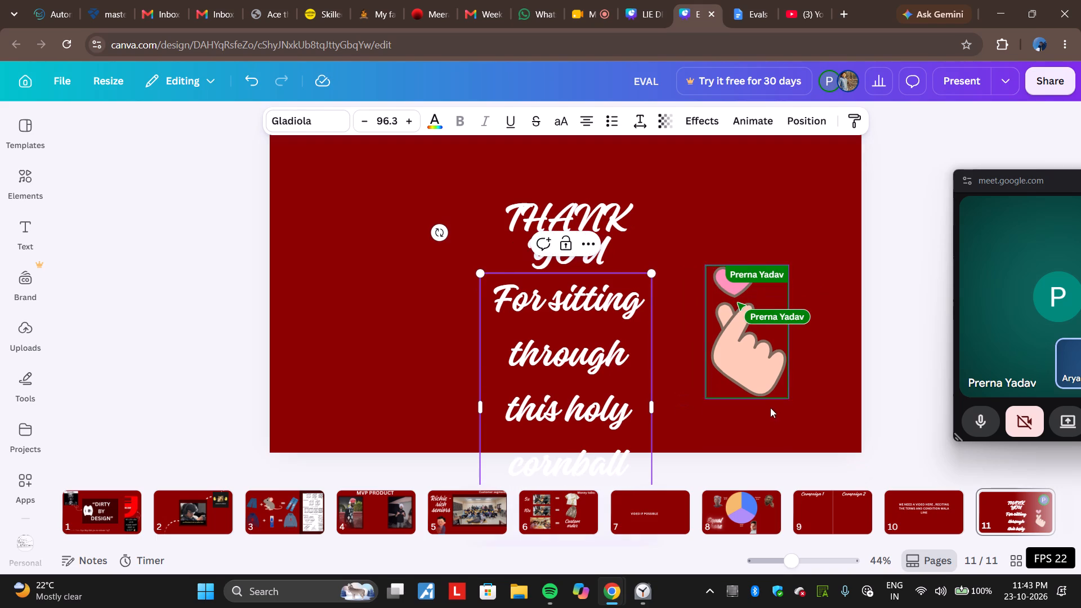
Shrink the "For sitting through this holy cornball session" text to about size 42.6, wrapped onto two lines below "THANK YOU".
triple_click(364, 111)
left_click(364, 111)
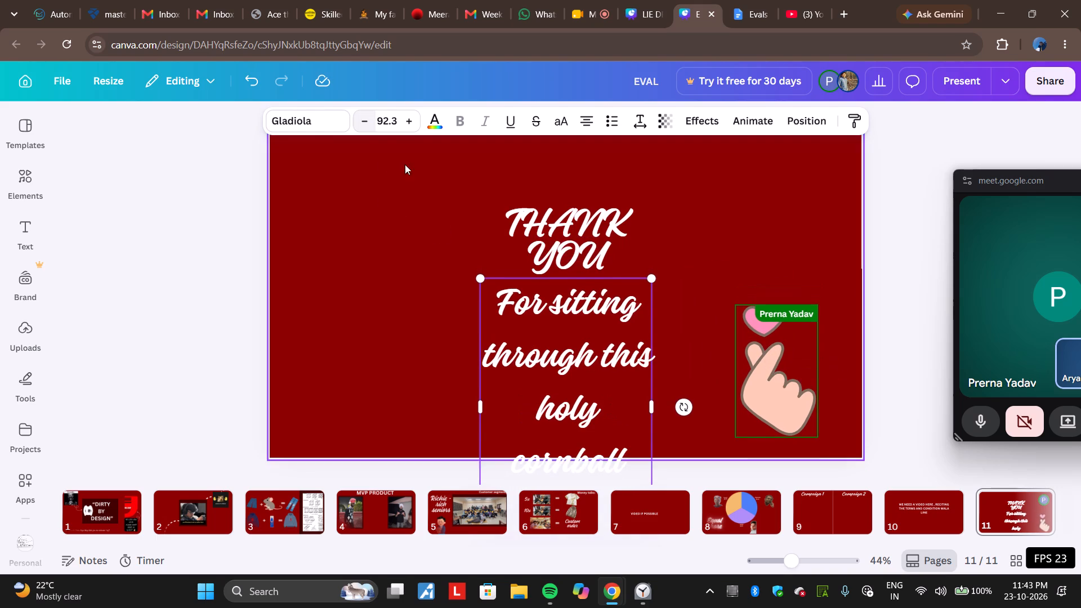
left_click_drag(655, 405, 767, 404)
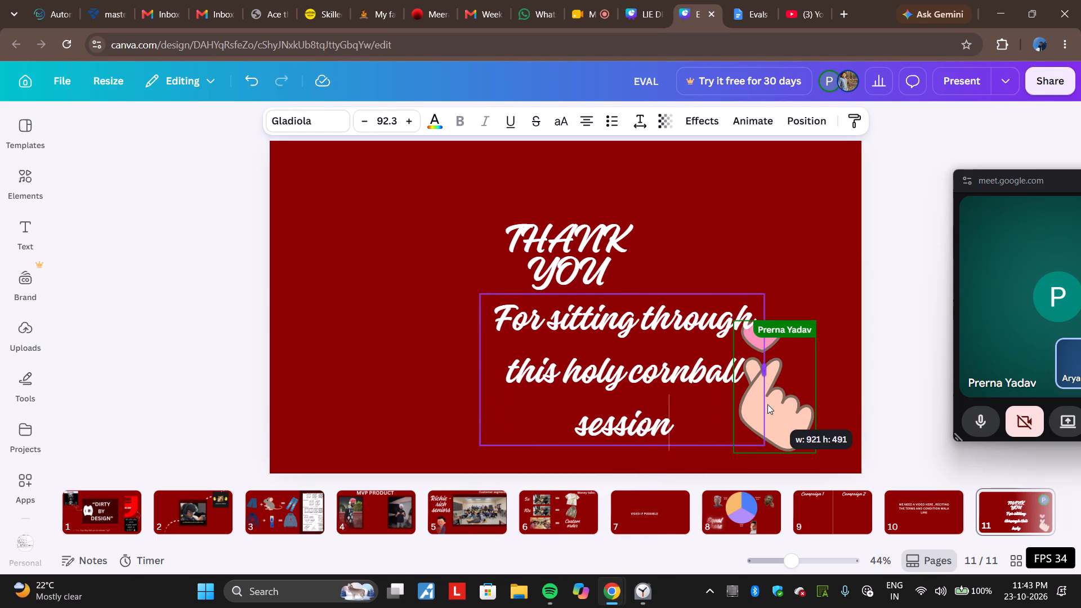
left_click_drag(767, 404, 895, 390)
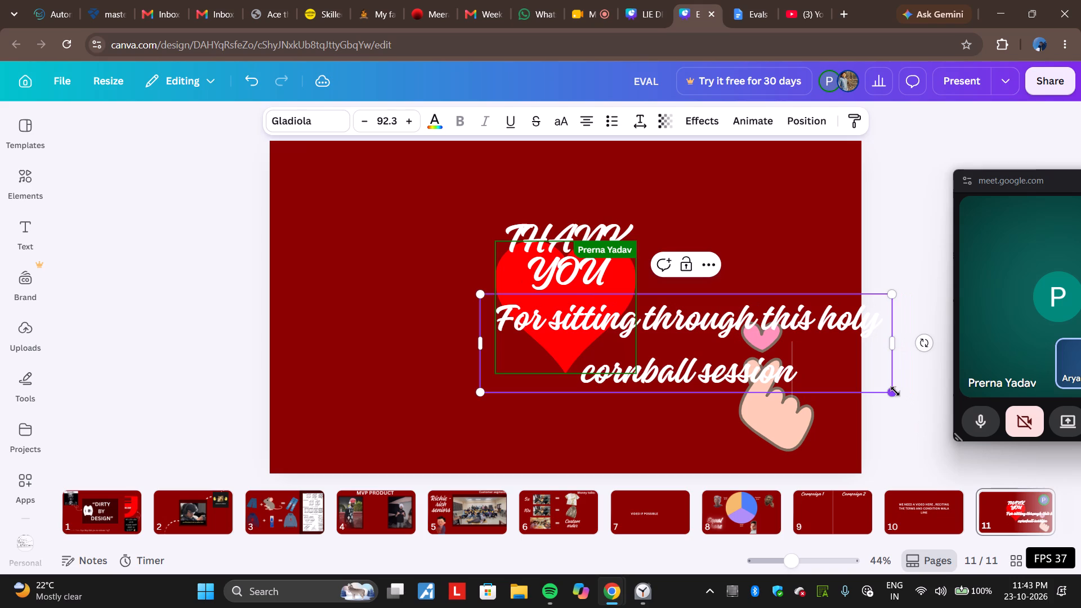
left_click_drag(894, 394, 649, 262)
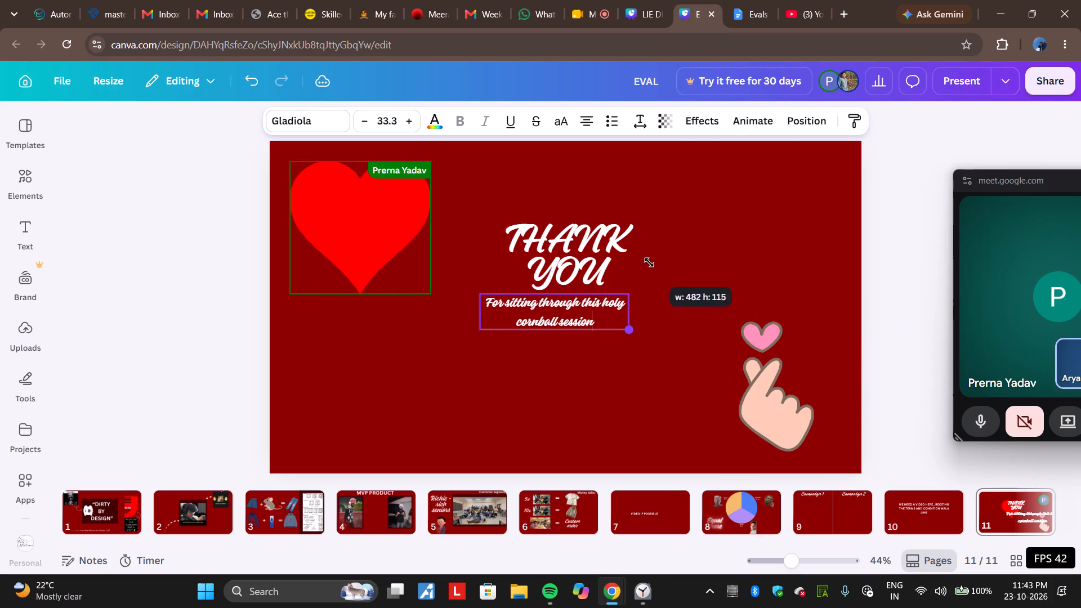
left_click_drag(649, 262, 686, 284)
Enclose the "For sitting through this holy cornball session" caption in parentheses.
left_click_drag(573, 316, 645, 321)
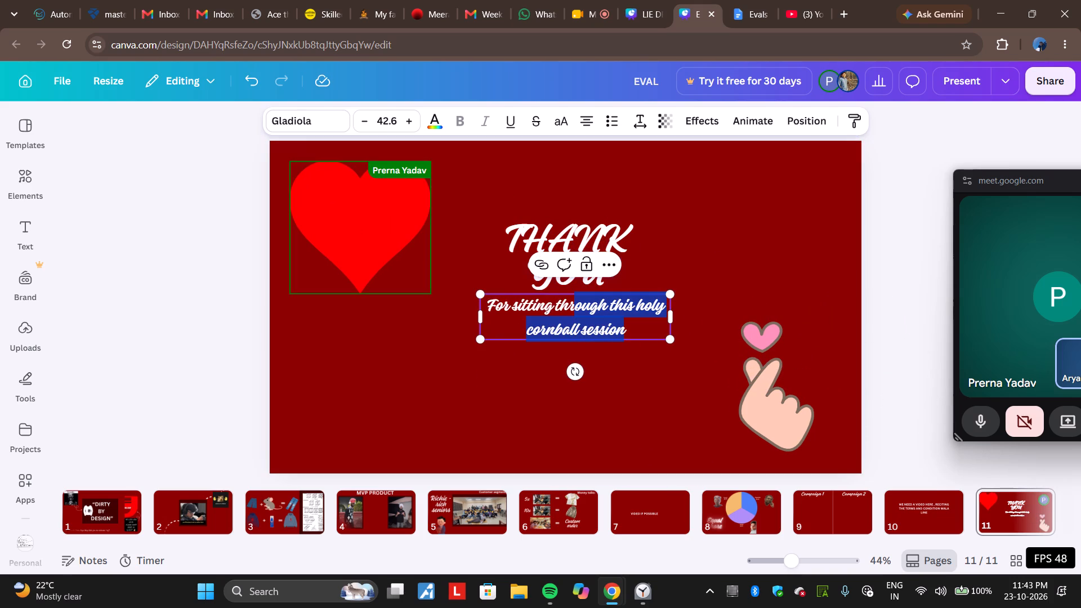
left_click(645, 321)
left_click(638, 330)
key("shift+parenright")
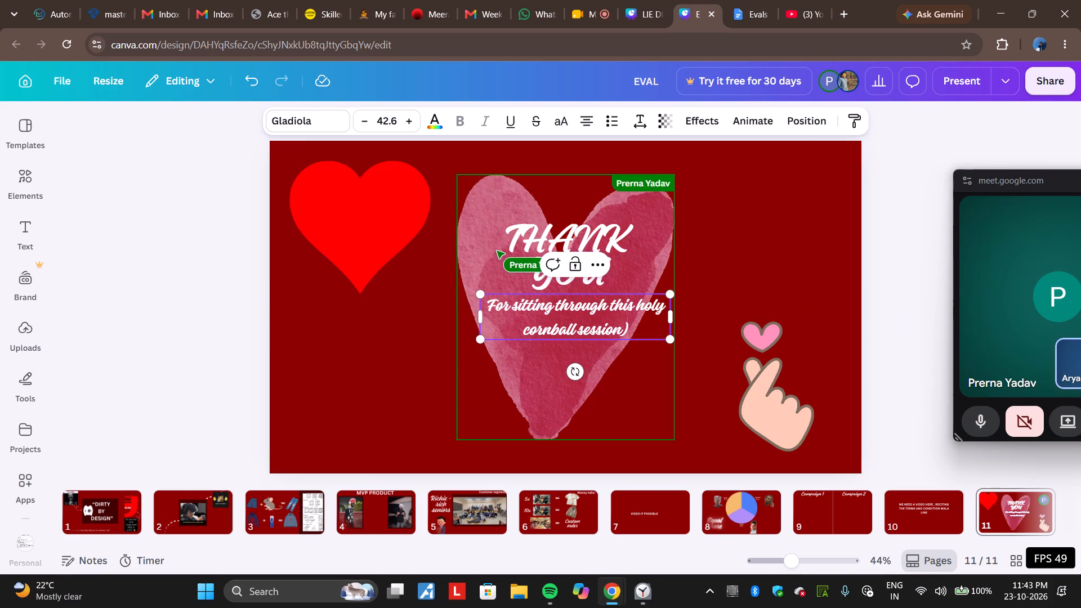
key("Up")
key("Up")
key("shift+parenleft")
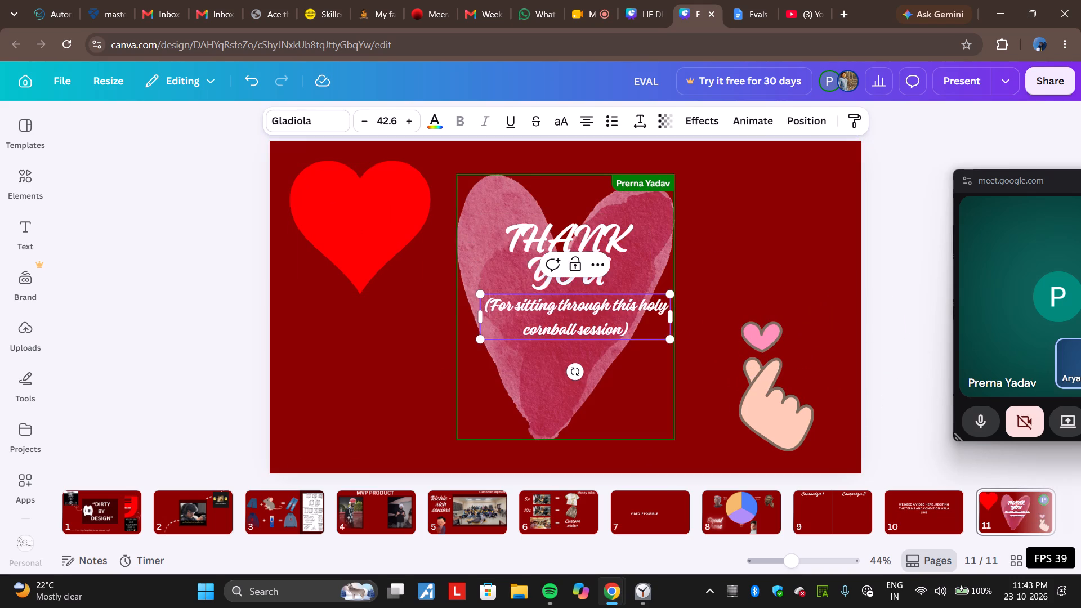
Change the parenthesised caption's font to Canva Sans.
left_click(295, 117)
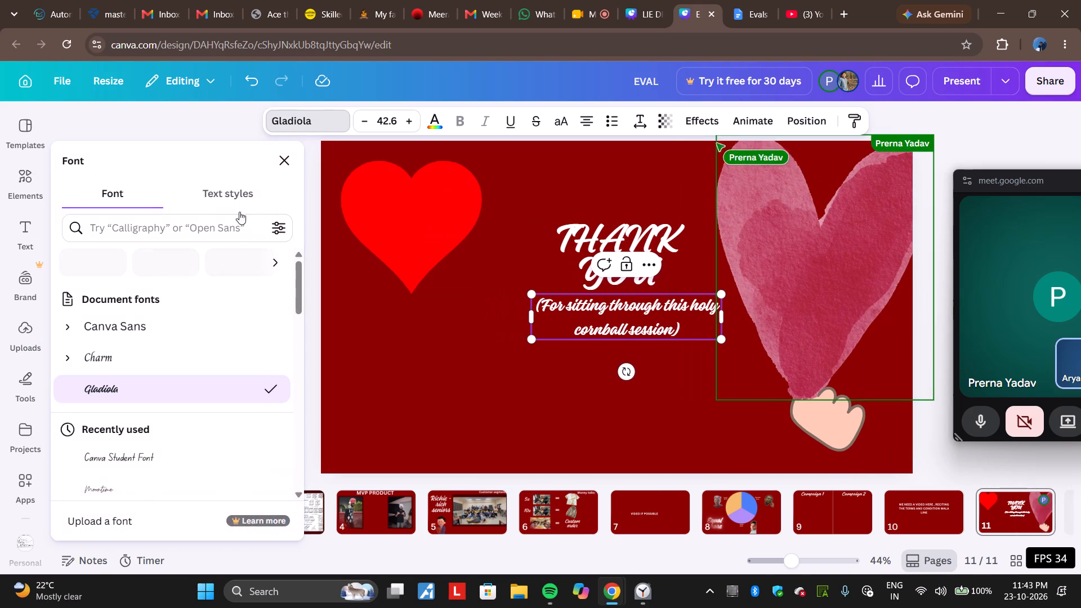
left_click(214, 333)
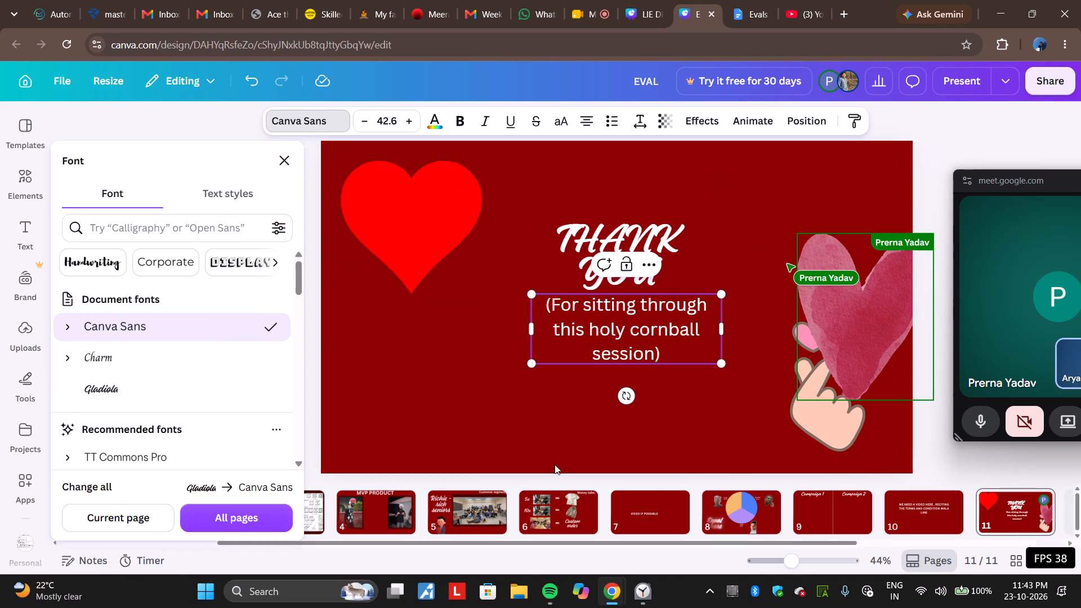
left_click(397, 364)
Widen the caption's text box so it wraps onto two lines, and centre it directly below "THANK YOU".
left_click(567, 313)
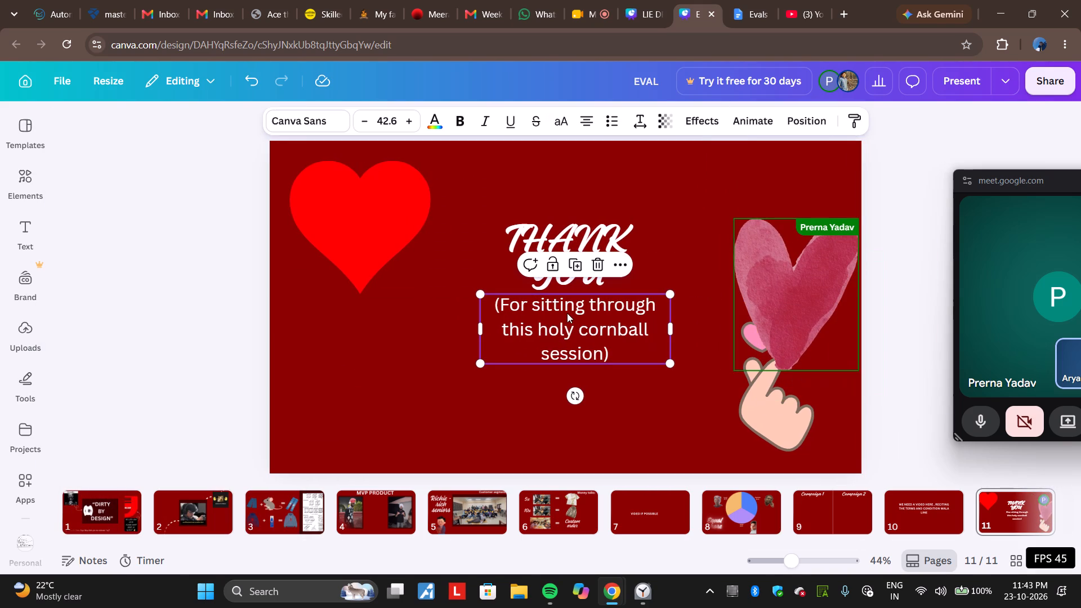
left_click_drag(671, 328, 723, 322)
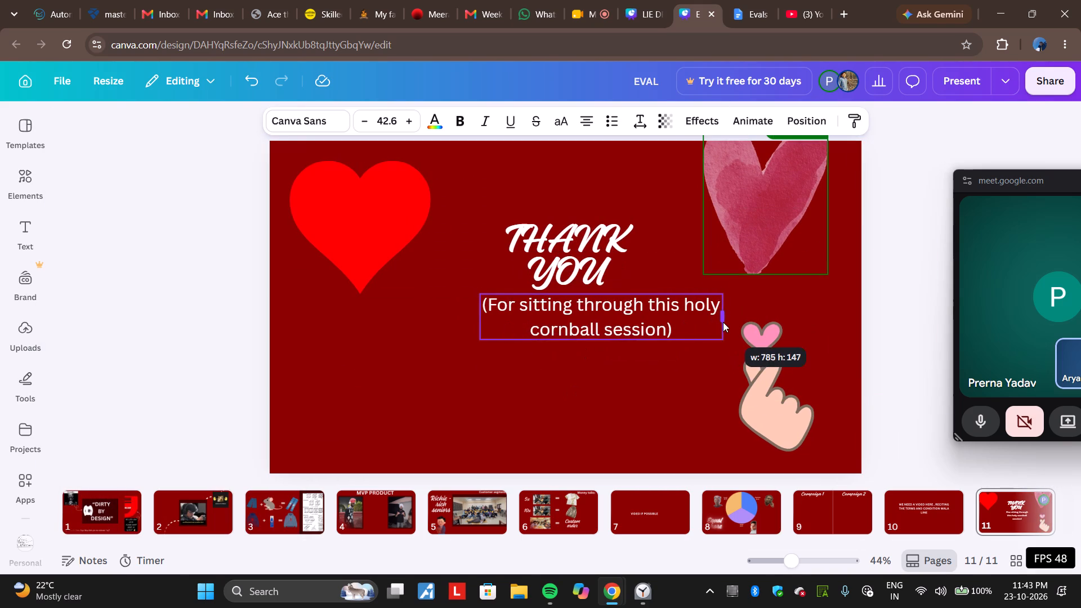
left_click_drag(723, 322, 708, 321)
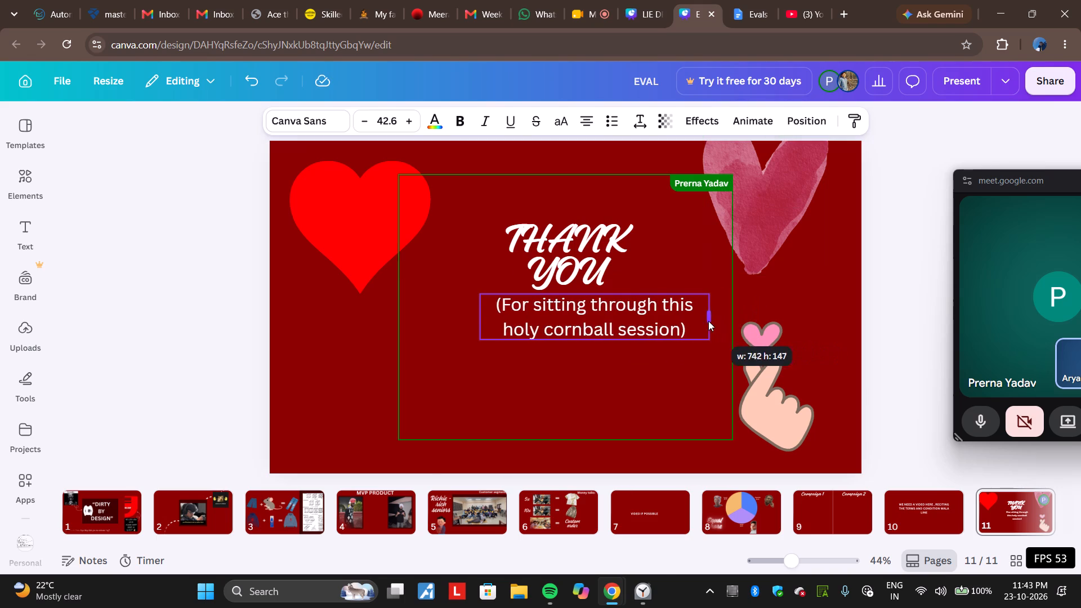
left_click_drag(708, 321, 712, 319)
left_click_drag(602, 317, 580, 314)
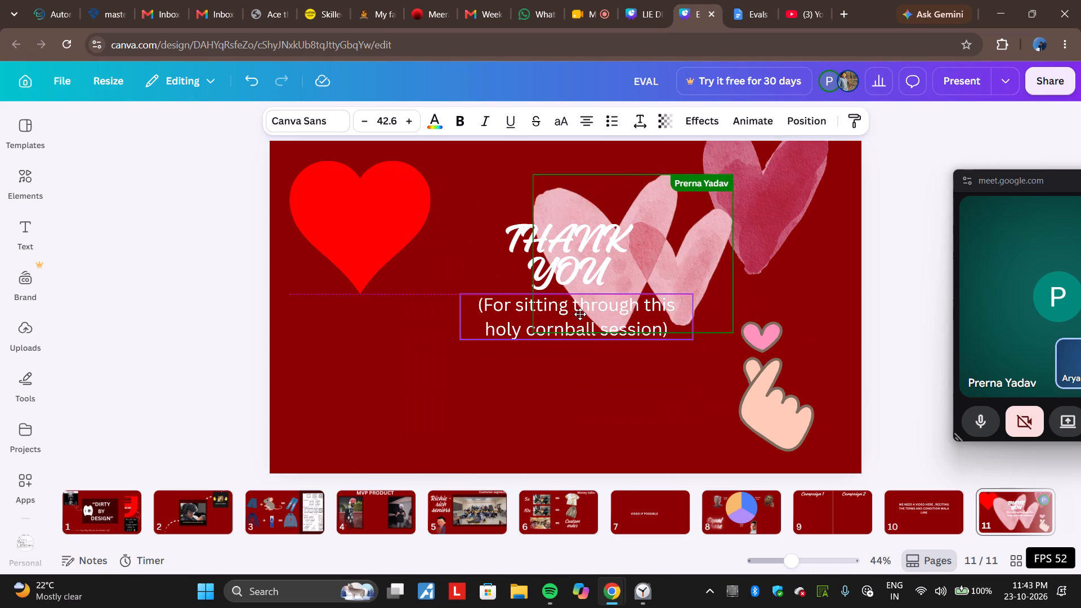
left_click_drag(580, 314, 579, 309)
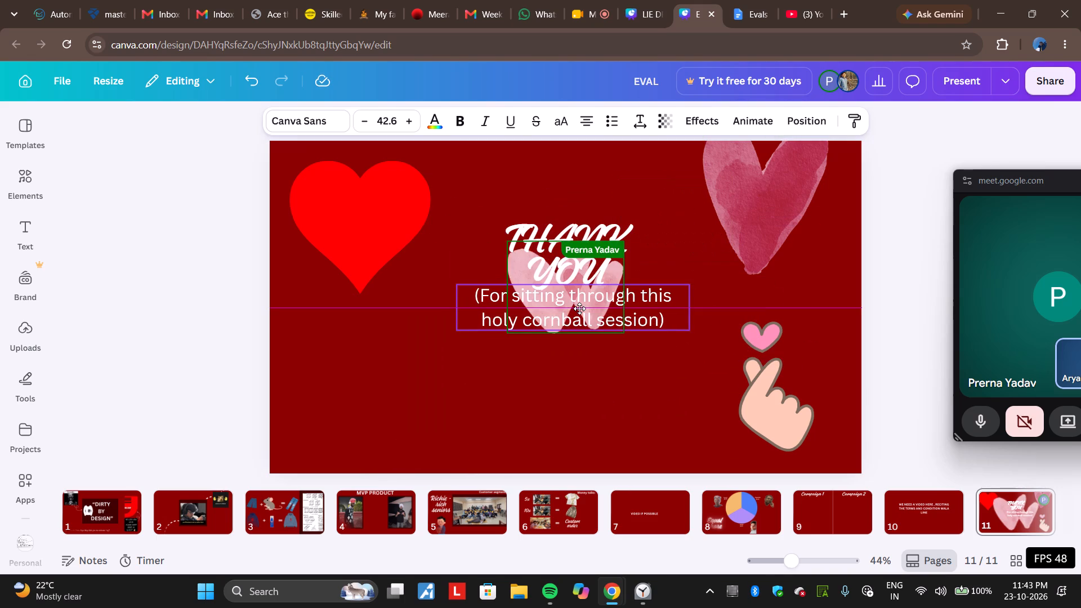
left_click_drag(579, 309, 579, 312)
left_click(623, 433)
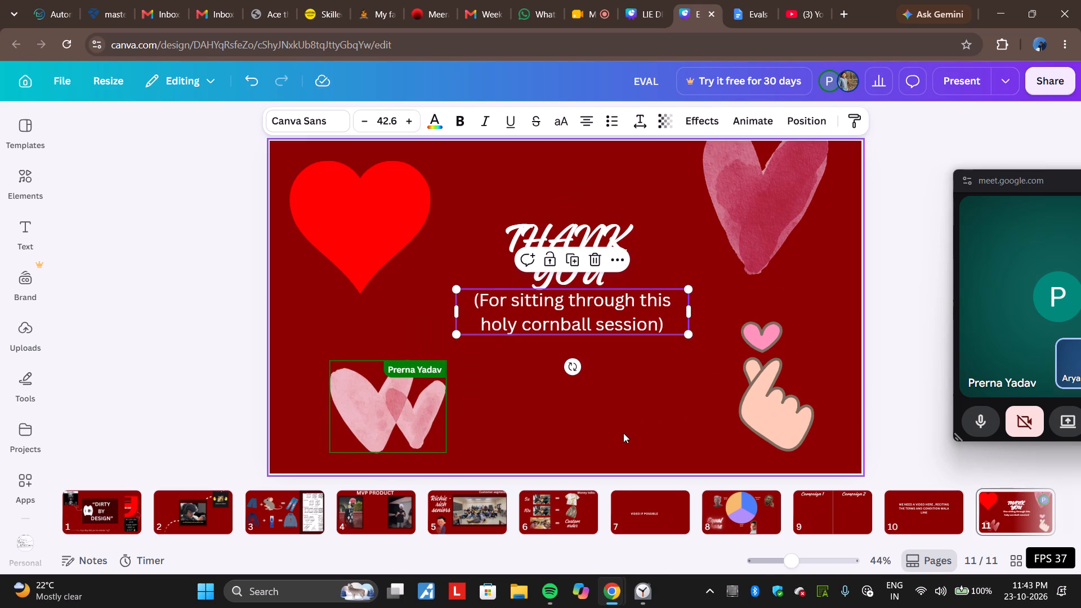
Add a new text box on slide 11 reading "QnA time gng".
key("t")
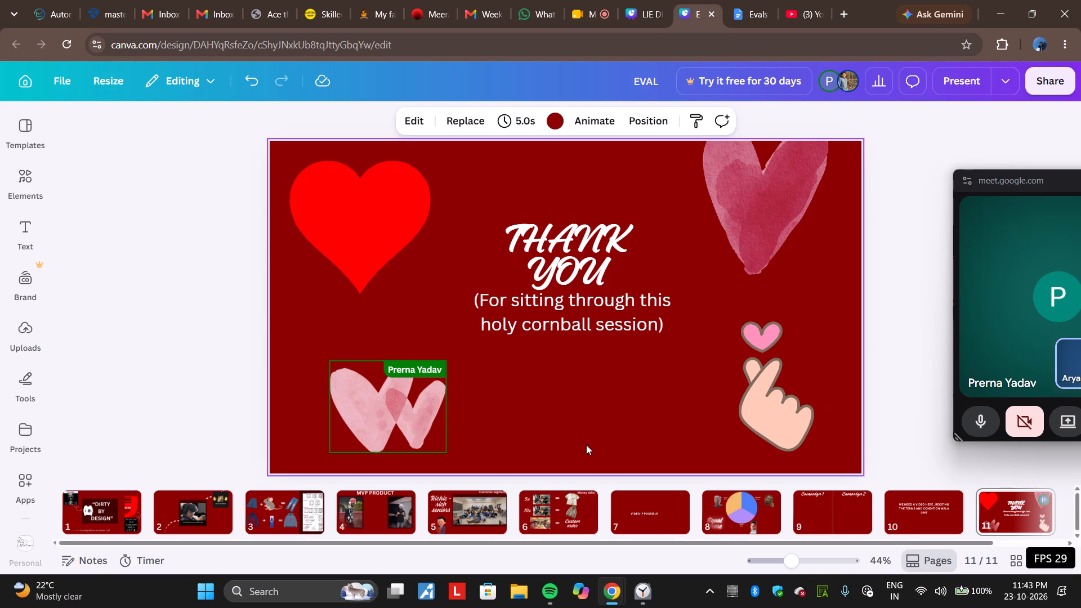
type("QnQ")
key("space")
key("BackSpace")
key("BackSpace")
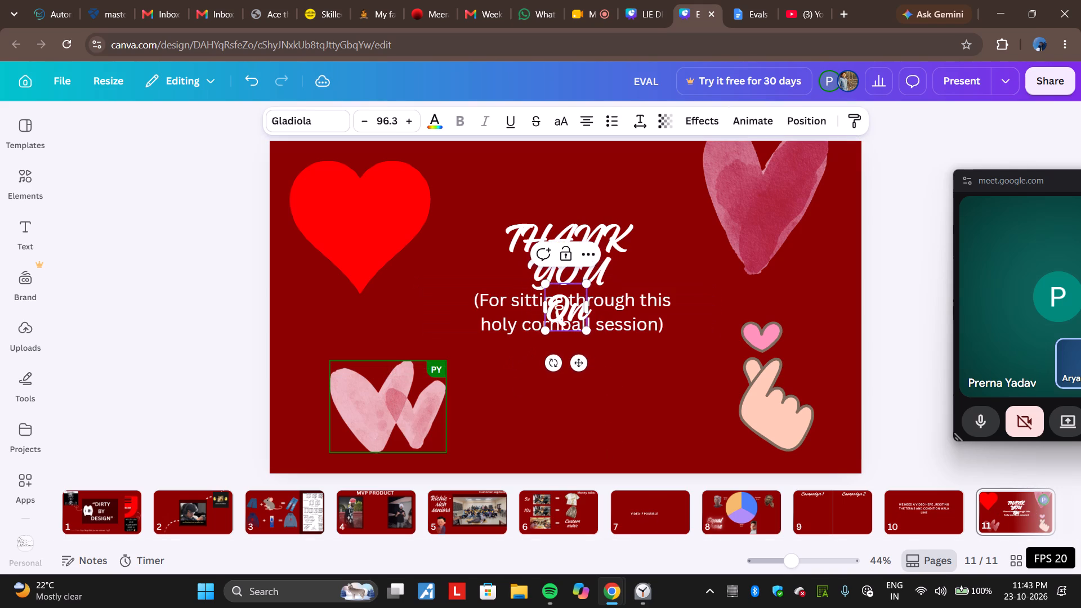
type("A time")
key("space")
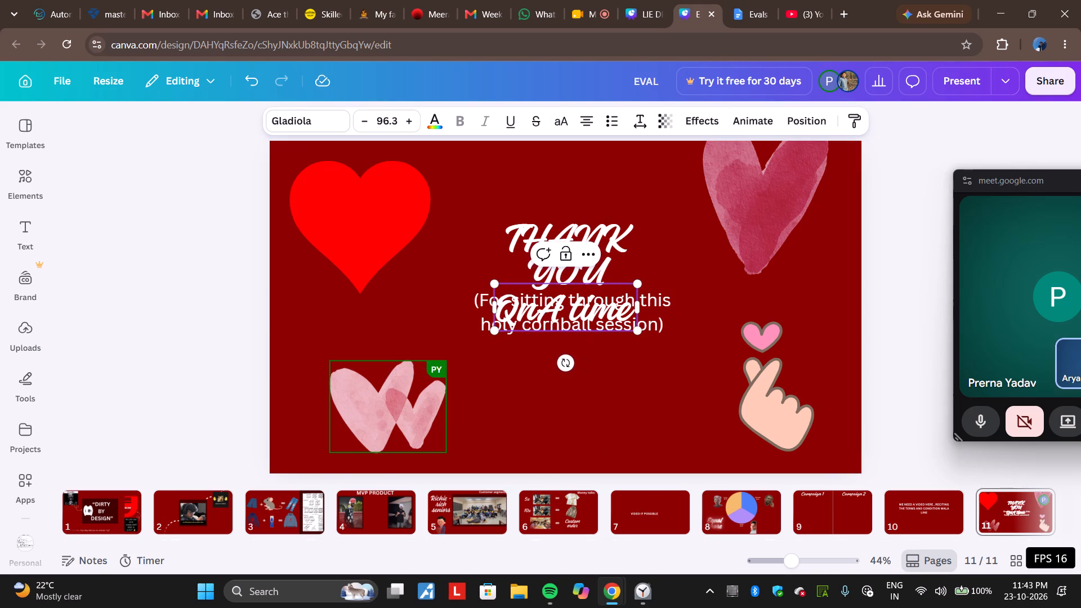
key("space")
type("gng")
key("space")
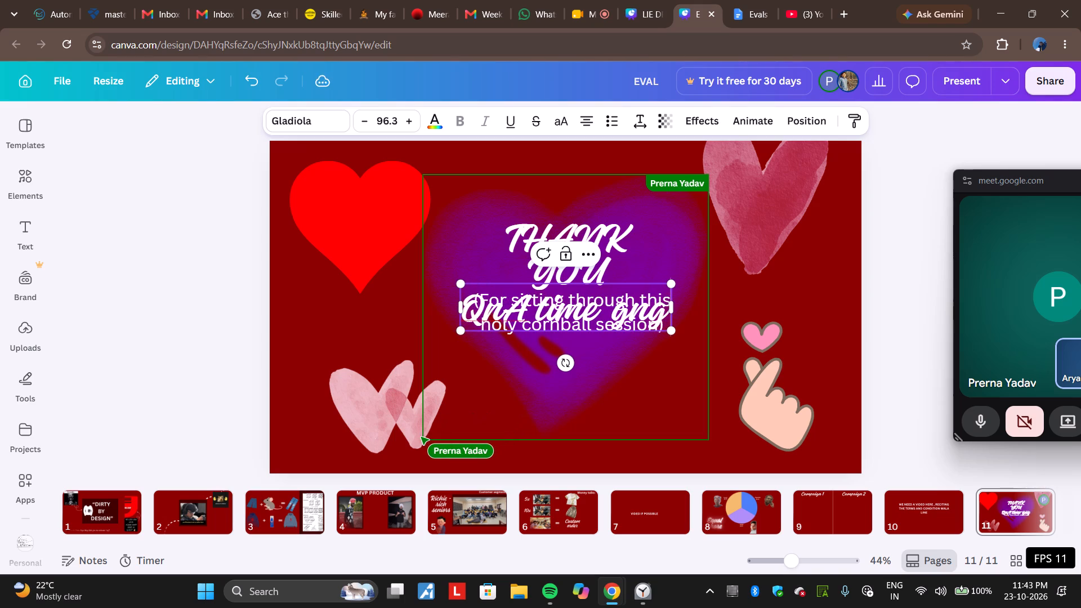
Append a folded-hands emoji and a tongue-out face emoji to the "QnA time gng" text.
key("super+period")
key("Right")
key("Right")
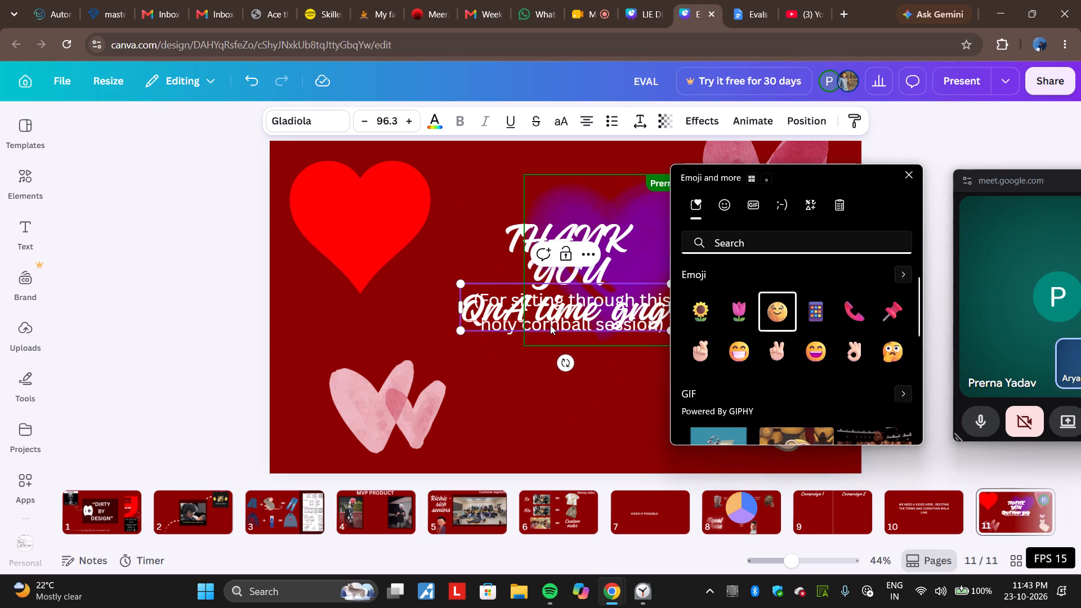
left_click(729, 204)
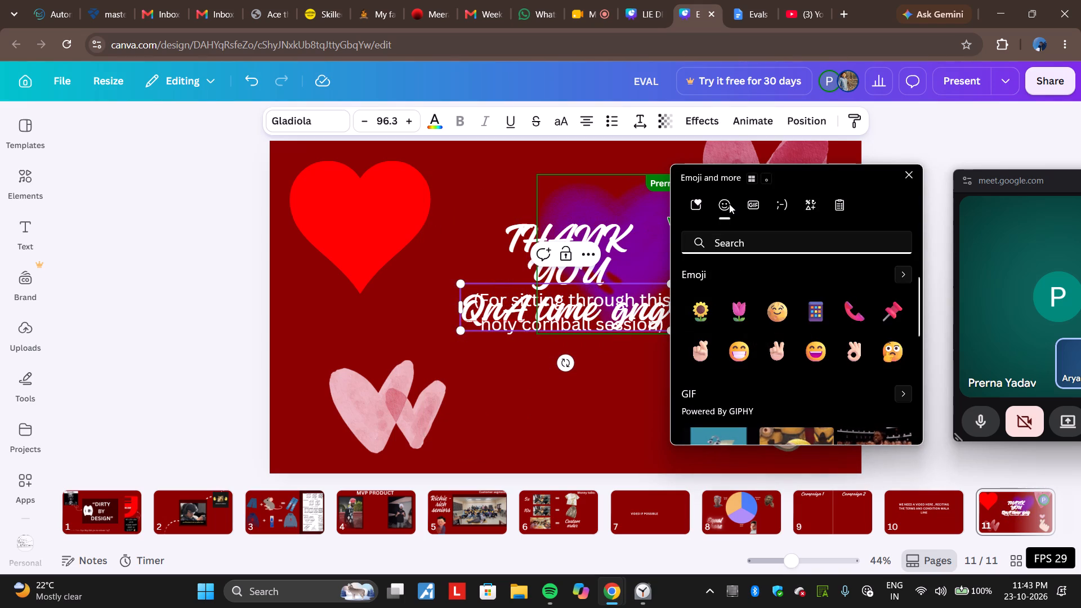
scroll(694, 364, "down", 1)
scroll(763, 298, "down", 1)
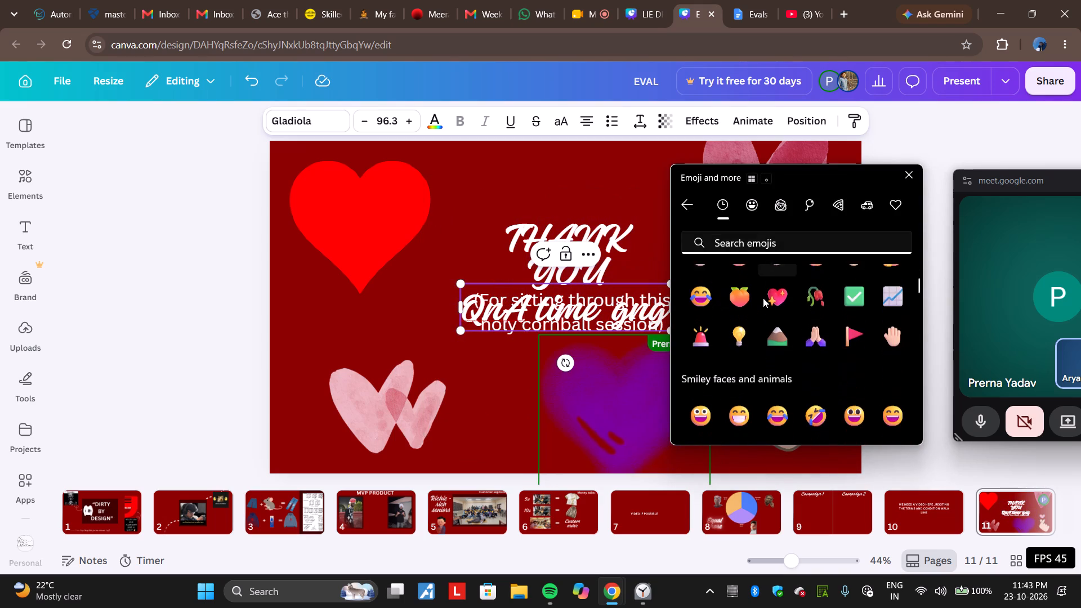
scroll(763, 298, "down", 1)
scroll(785, 290, "up", 3)
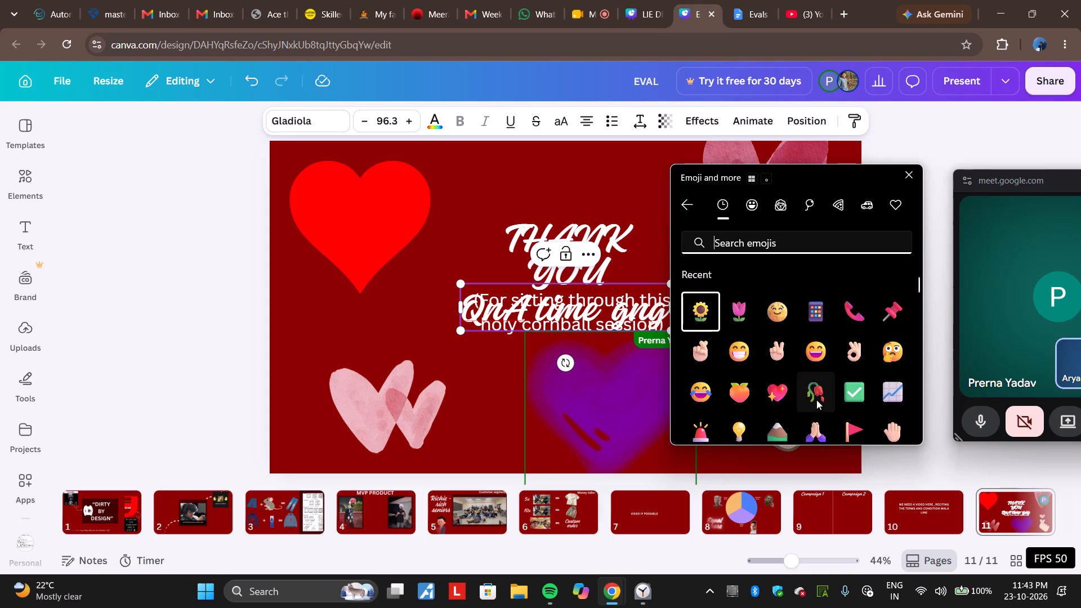
left_click(815, 420)
left_click(758, 205)
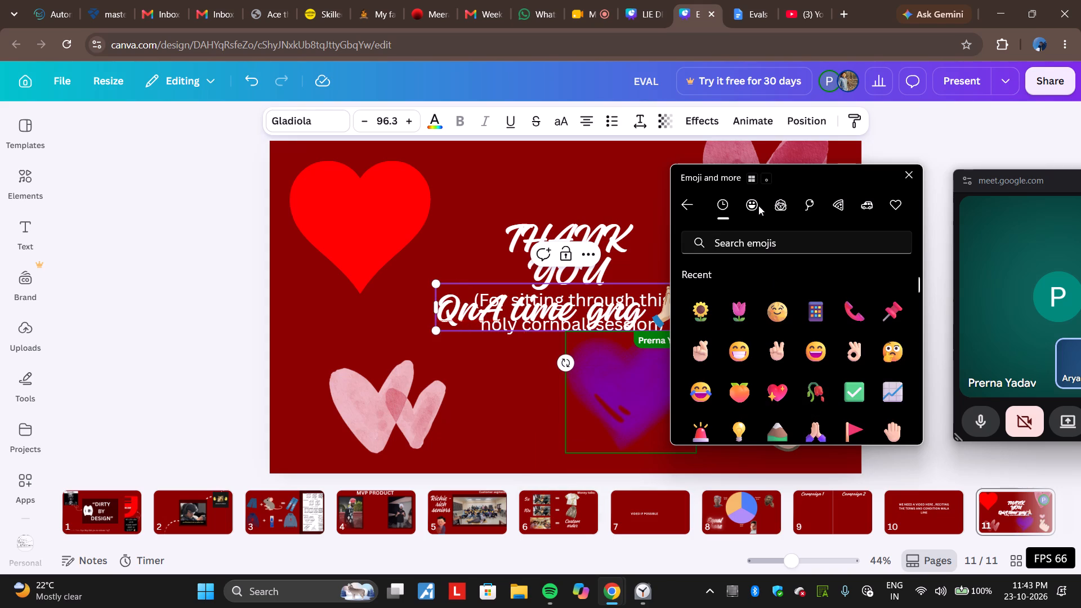
scroll(789, 347, "down", 4)
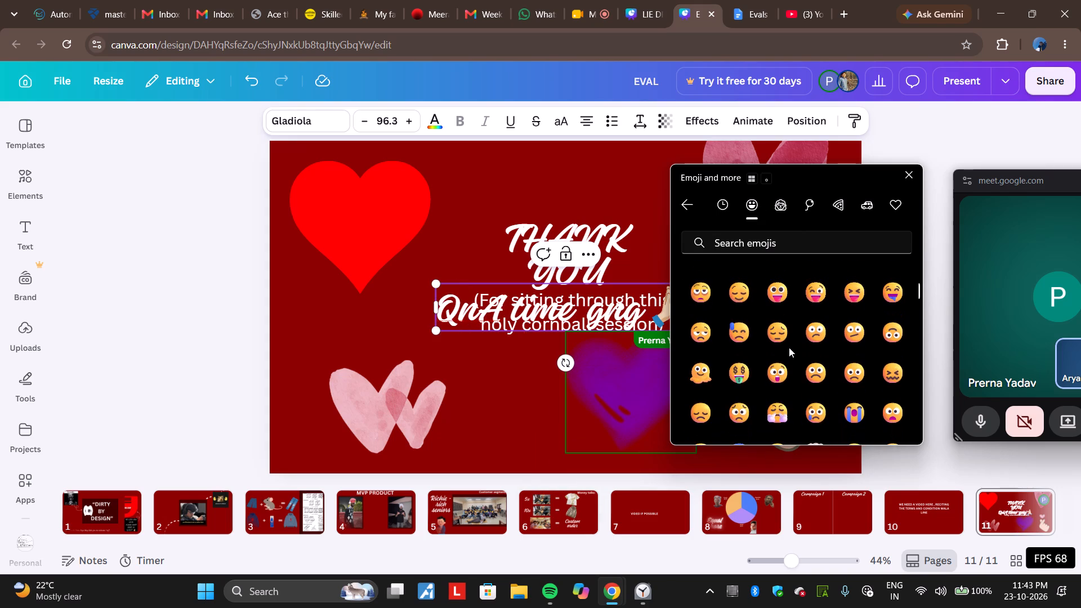
left_click(787, 287)
key("Escape")
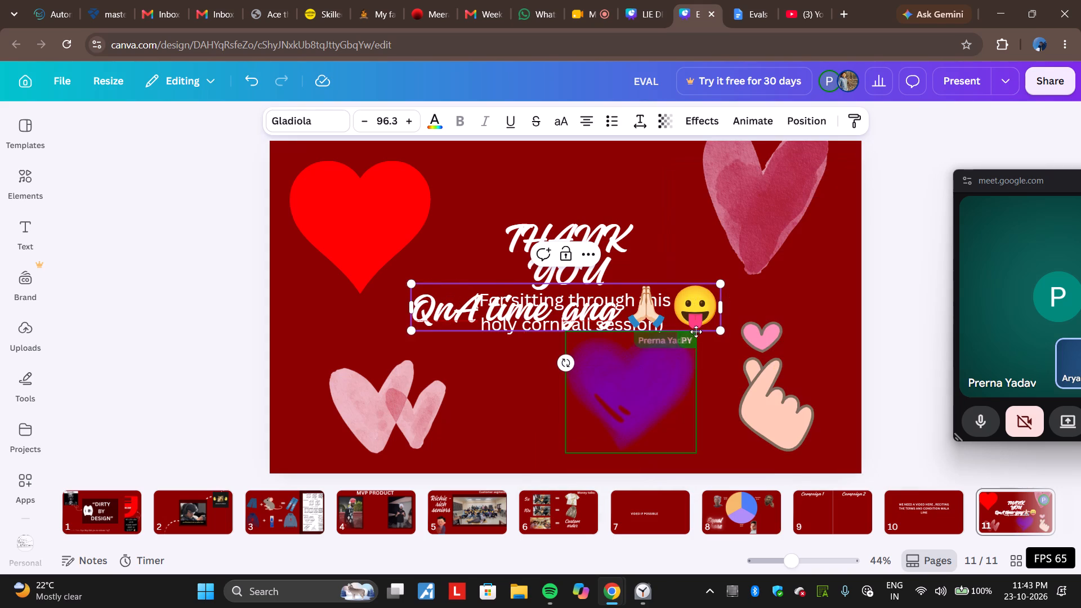
Place the "QnA time gng" line below the caption, scaled to about size 91.7, between the paired pink hearts and the finger-heart hand.
left_click_drag(613, 306, 682, 245)
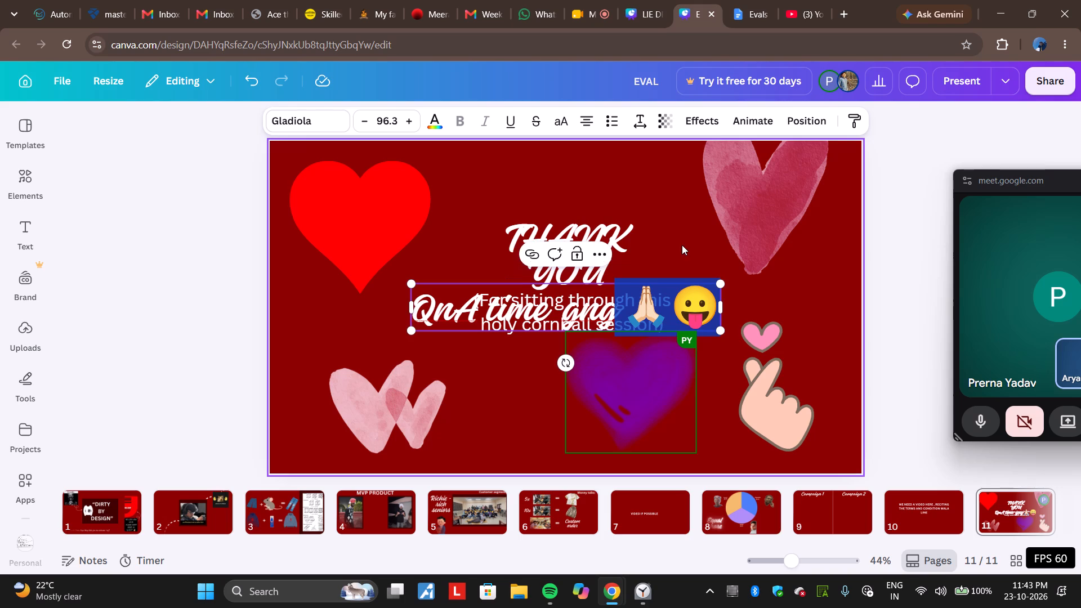
left_click(670, 170)
left_click_drag(557, 294, 568, 351)
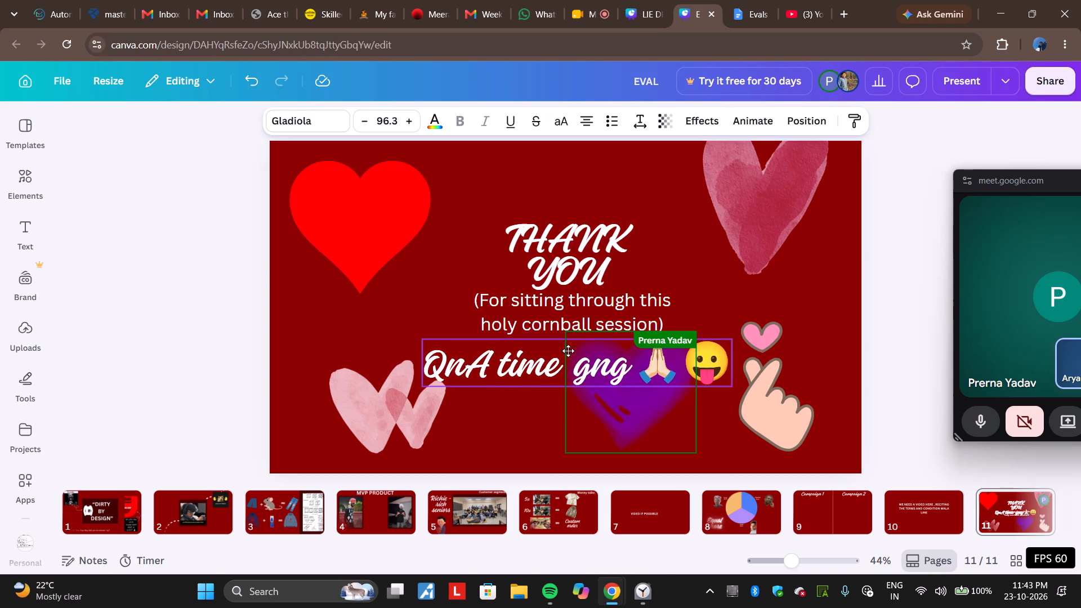
left_click_drag(568, 351, 569, 369)
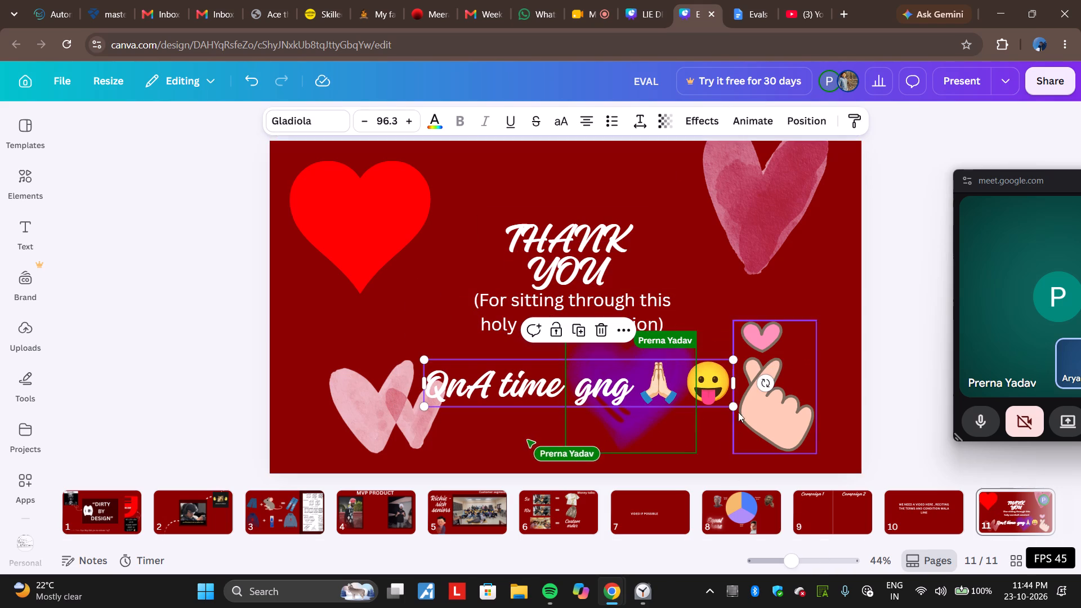
left_click_drag(734, 408, 720, 401)
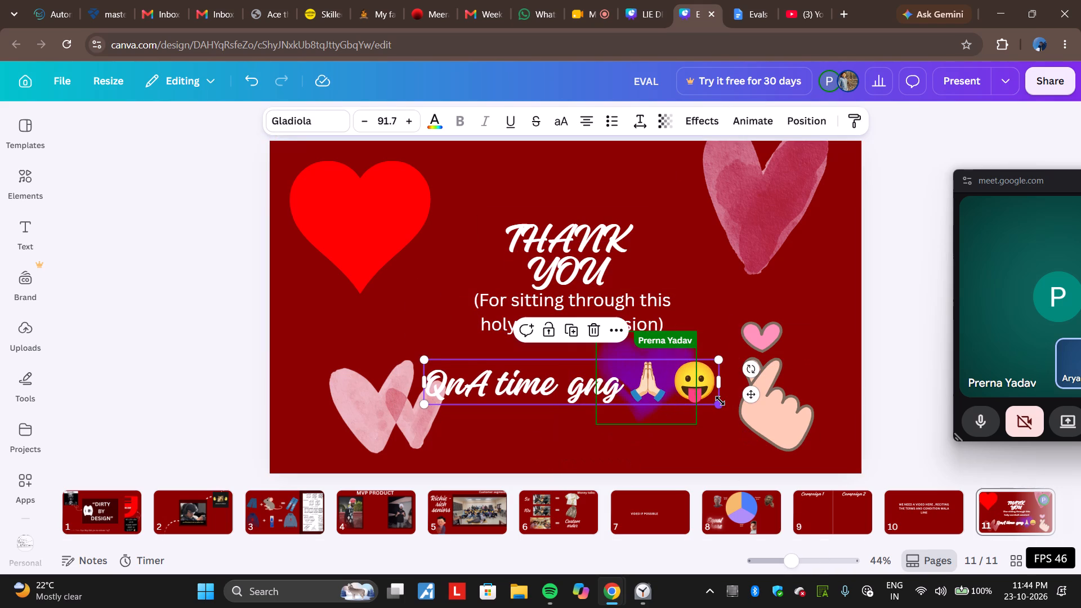
left_click_drag(600, 379, 628, 405)
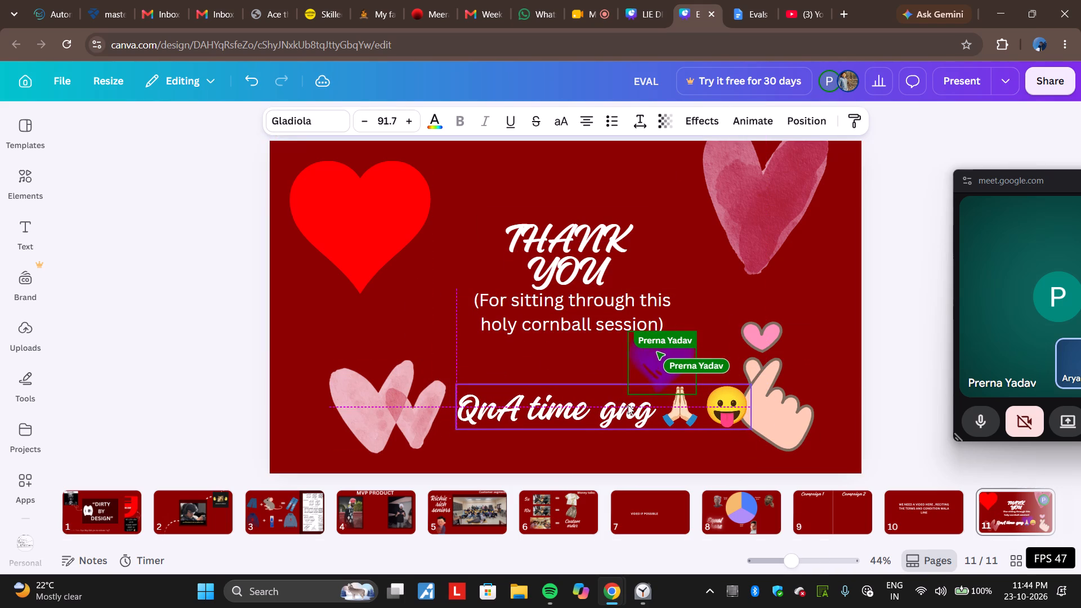
scroll(954, 511, "left", 3)
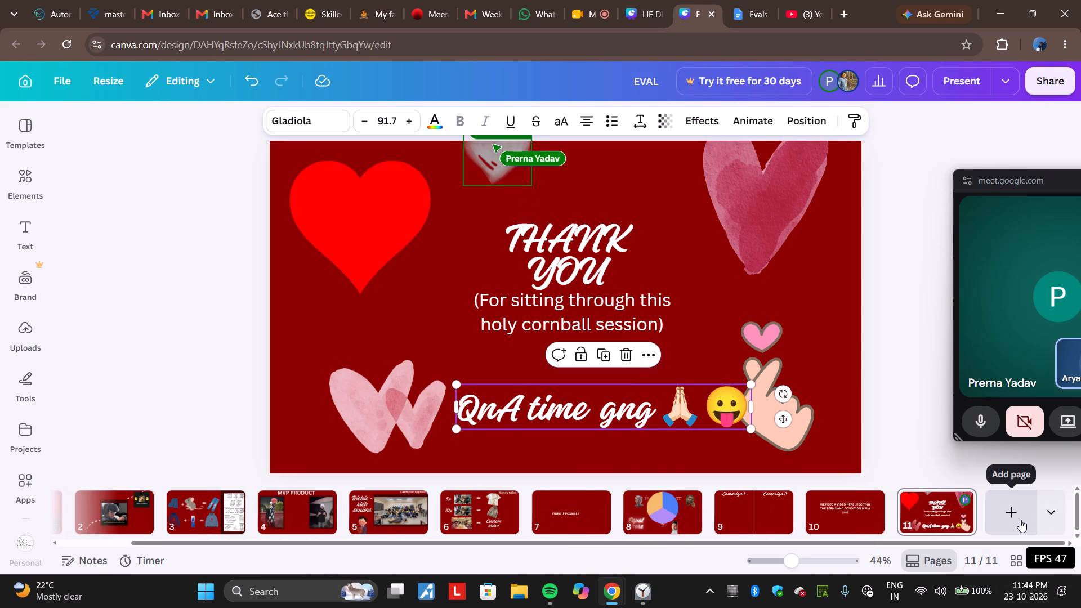
left_click_drag(575, 425, 560, 401)
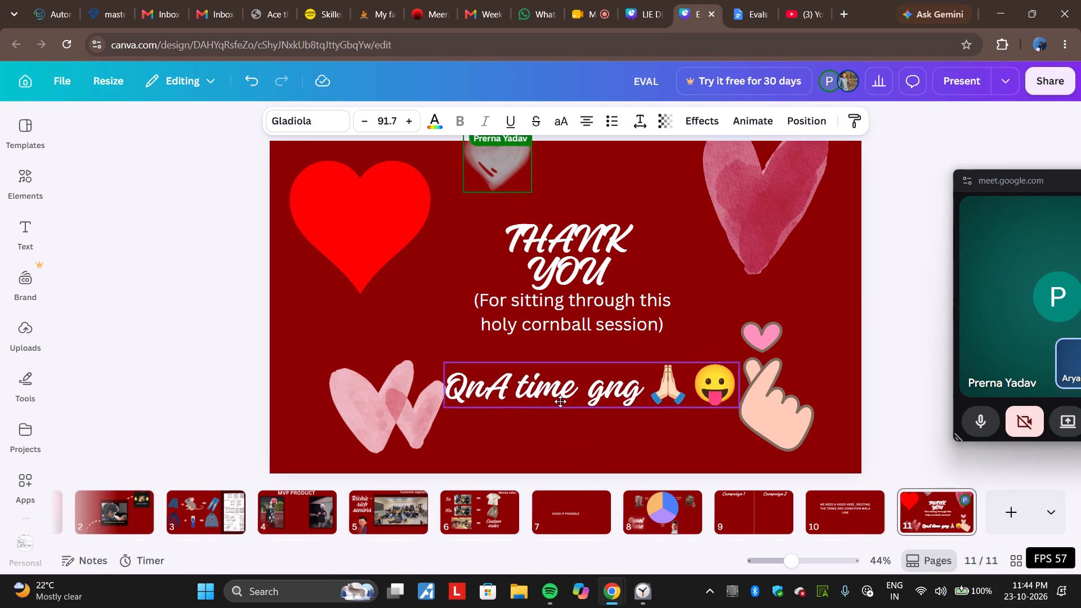
left_click_drag(560, 401, 560, 396)
Shift the paired pink hearts outward, away from the start of the "QnA time gng" line.
left_click_drag(376, 417, 369, 417)
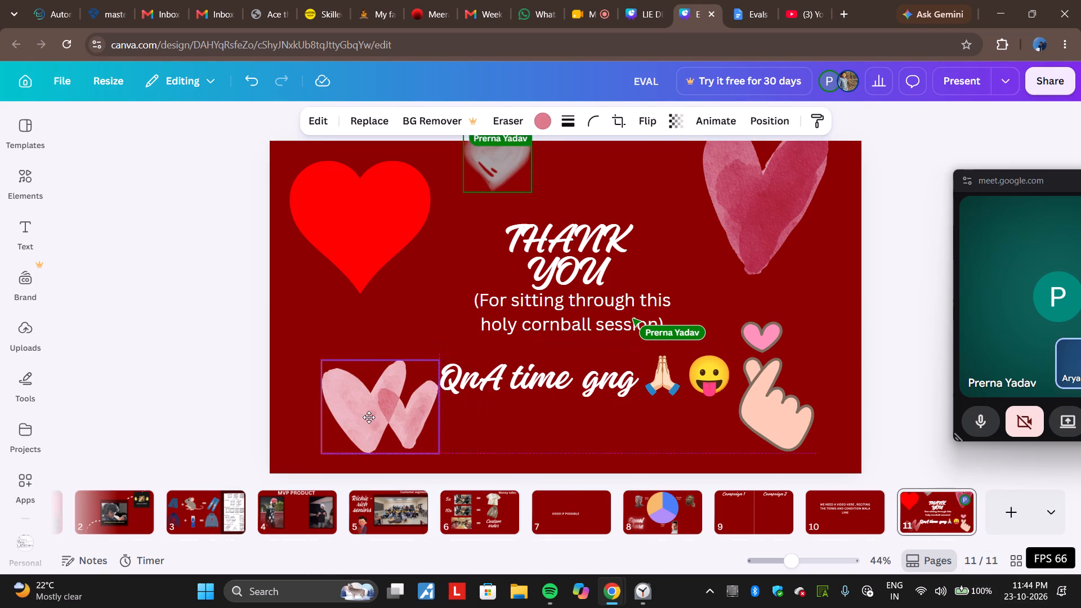
left_click_drag(369, 417, 355, 417)
left_click(517, 381)
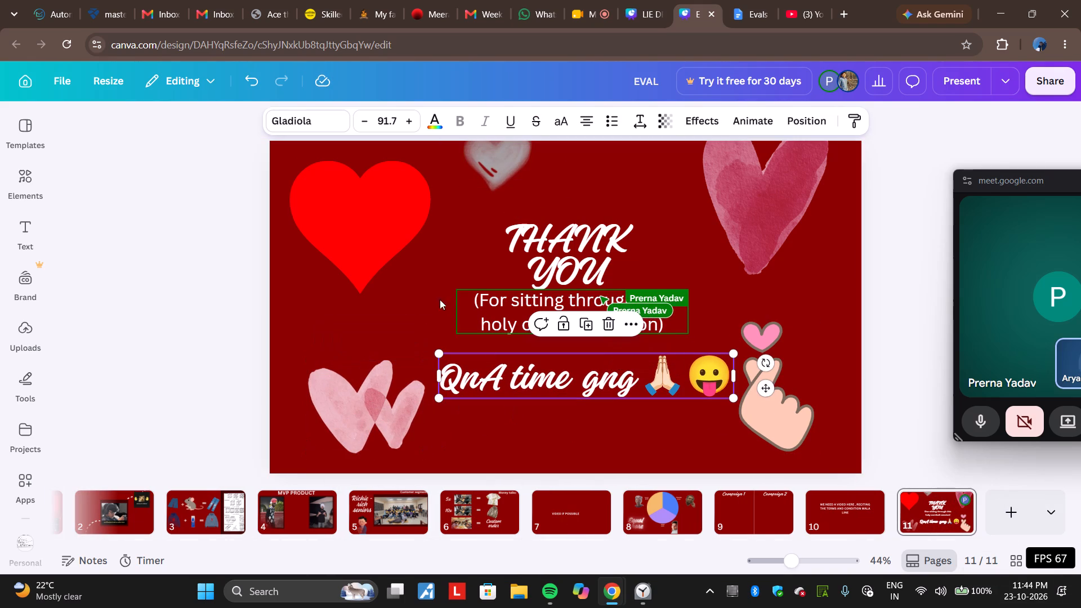
Change the font of the "QnA time gng" line on slide 11 to Canva Sans.
left_click(315, 120)
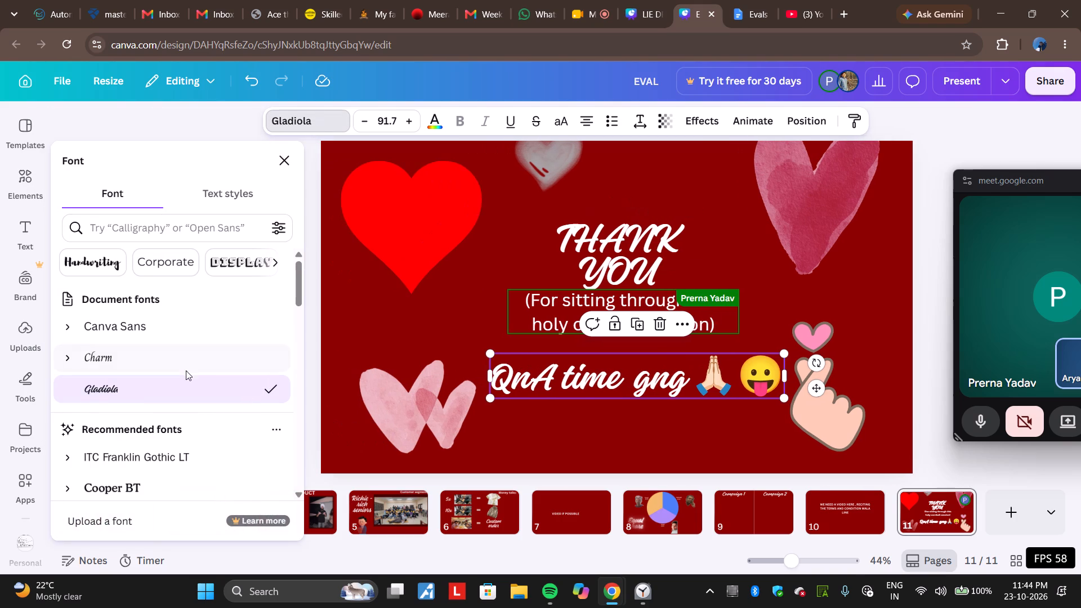
left_click(189, 329)
left_click(641, 448)
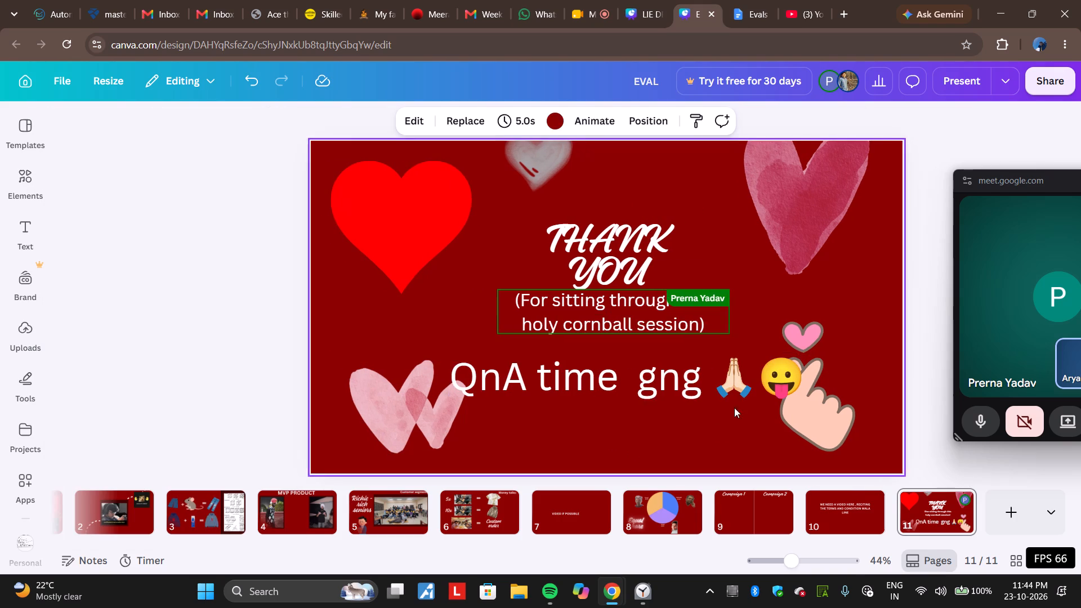
Scale the "QnA time gng" line down to size 76 and place it lower, between the paired pink hearts and the finger-heart hand.
left_click(669, 363)
left_click_drag(764, 401, 744, 391)
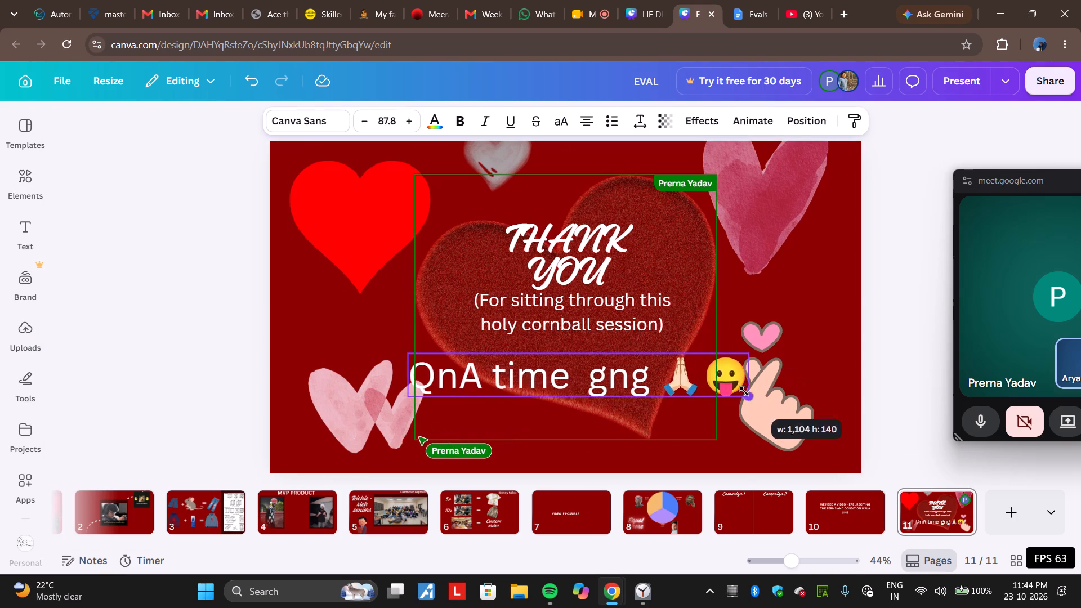
left_click_drag(744, 391, 709, 369)
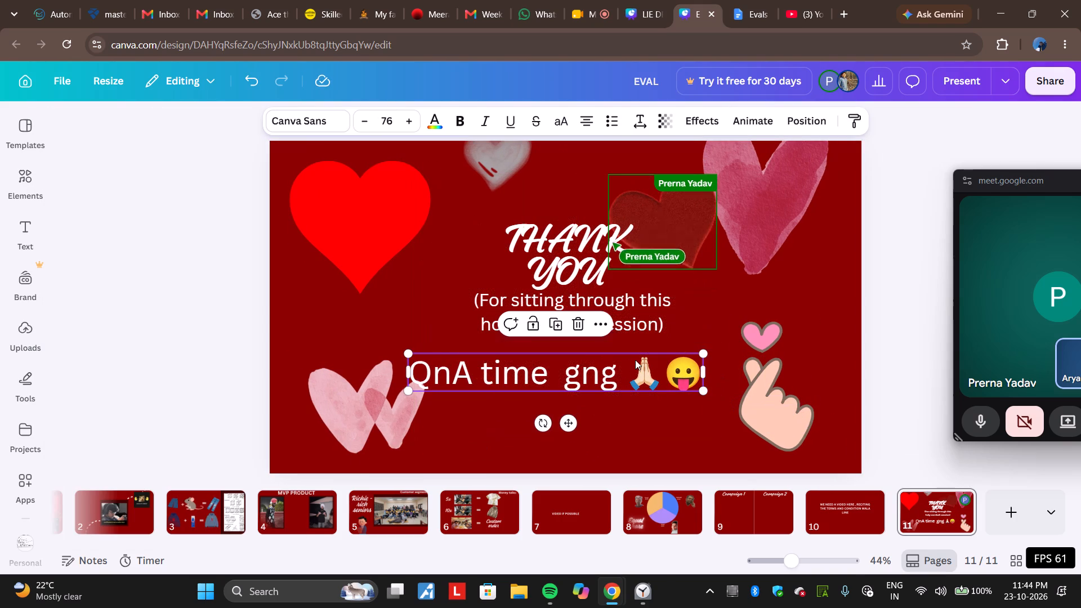
left_click_drag(588, 369, 610, 360)
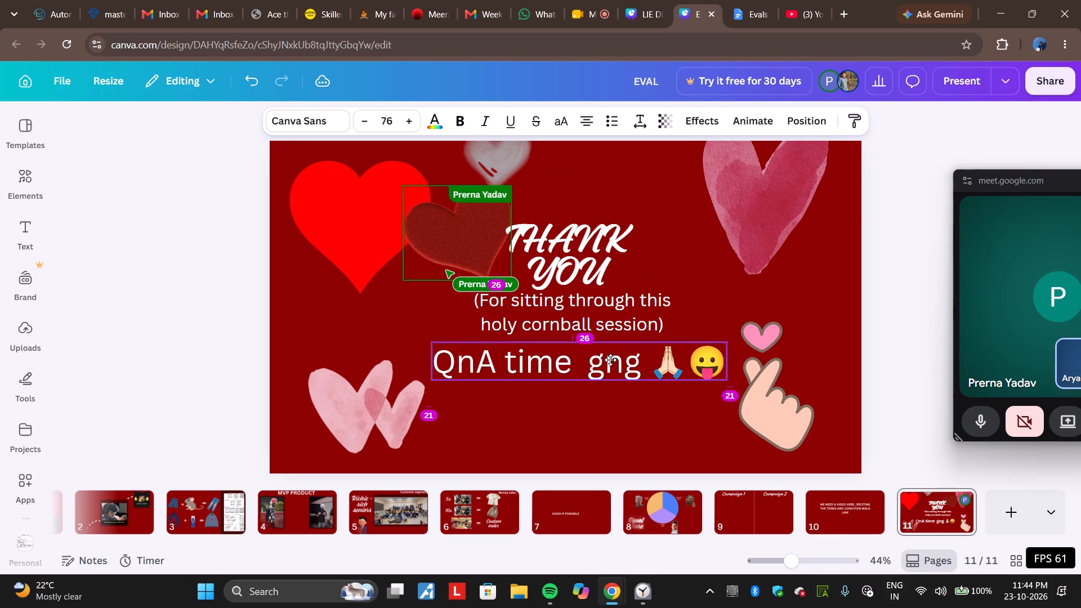
left_click_drag(610, 360, 610, 357)
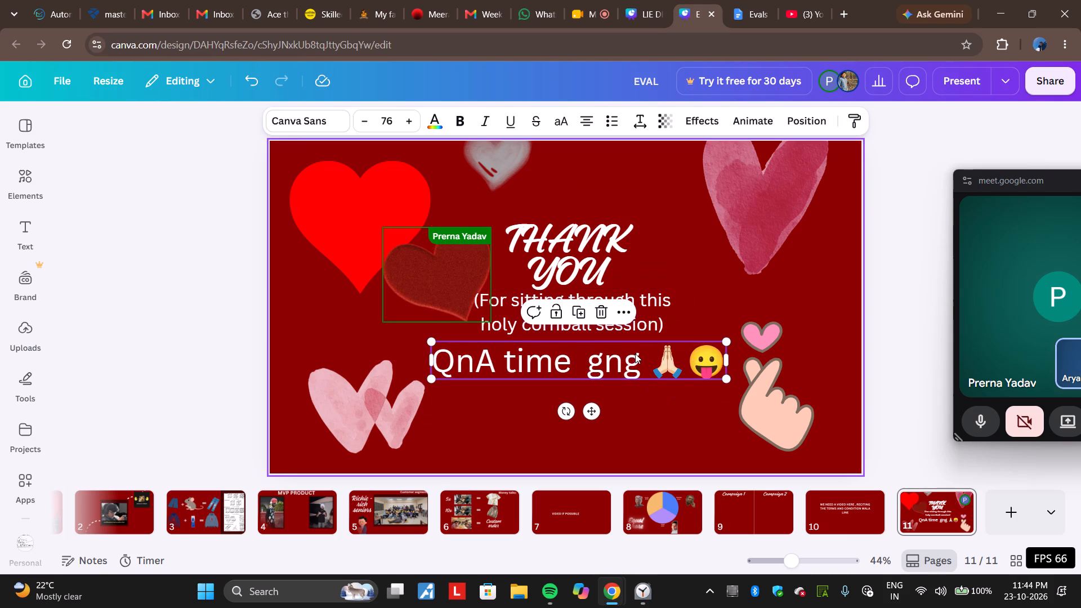
left_click_drag(635, 354, 638, 397)
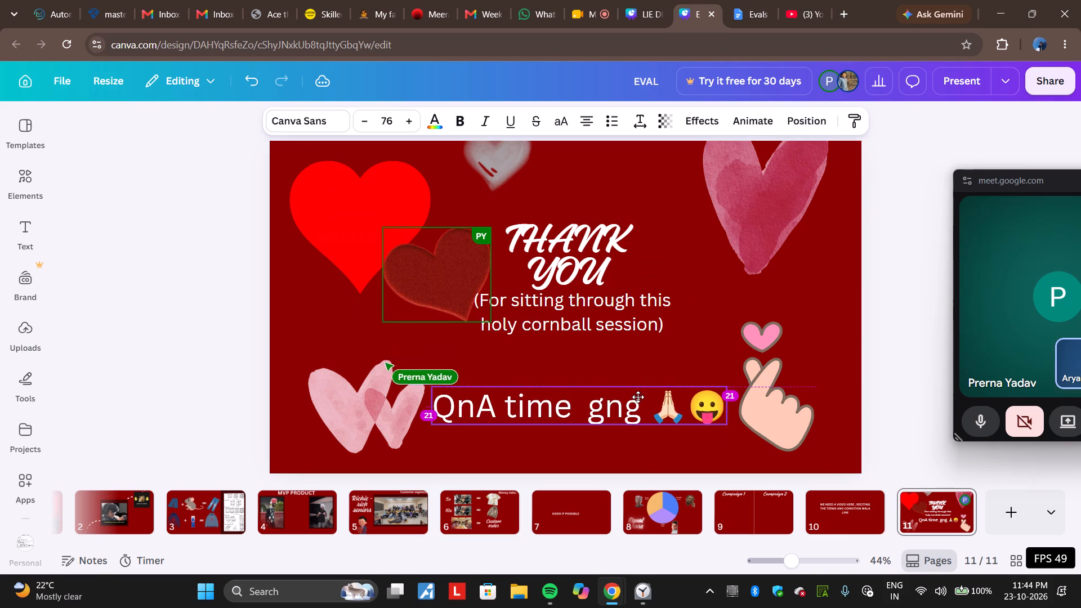
left_click_drag(638, 397, 636, 397)
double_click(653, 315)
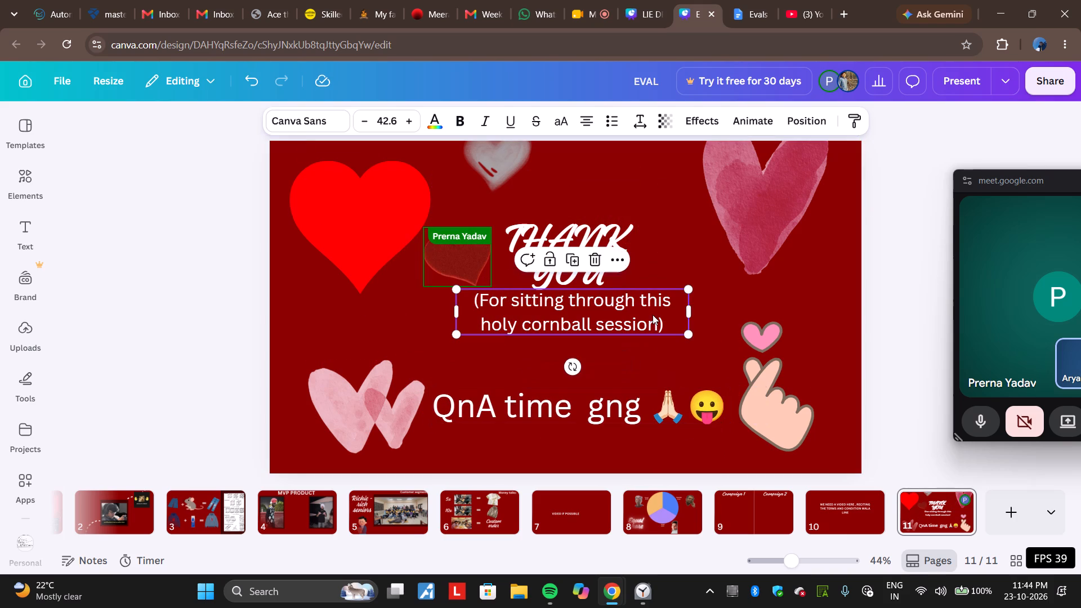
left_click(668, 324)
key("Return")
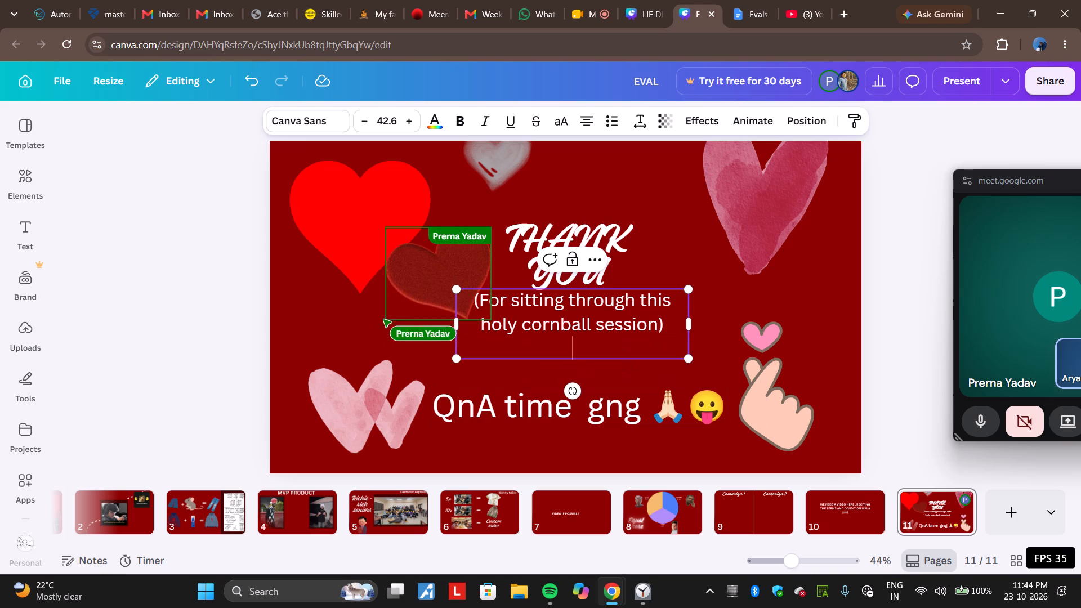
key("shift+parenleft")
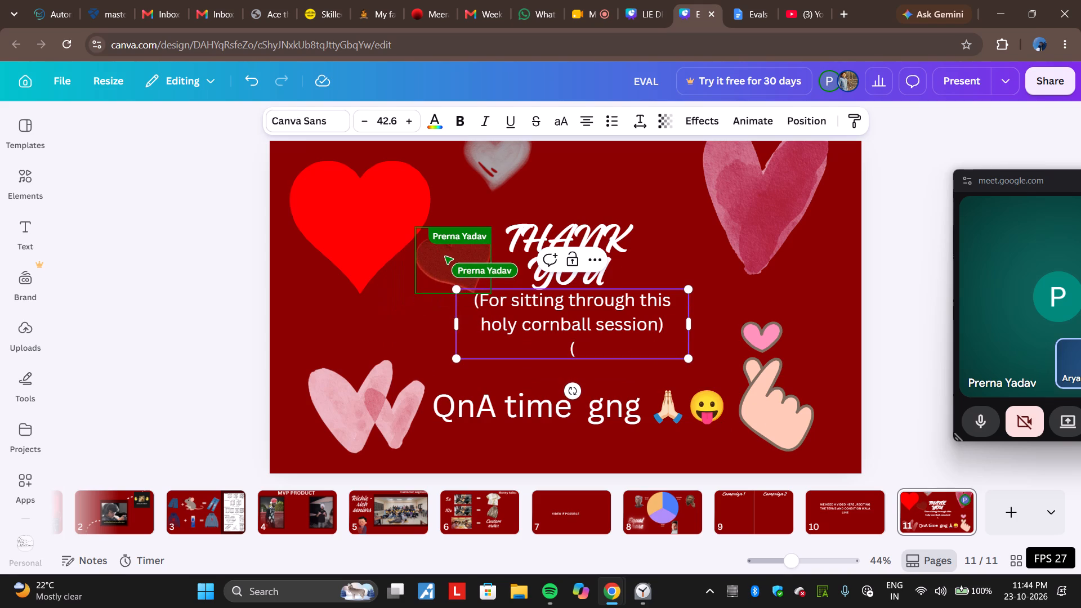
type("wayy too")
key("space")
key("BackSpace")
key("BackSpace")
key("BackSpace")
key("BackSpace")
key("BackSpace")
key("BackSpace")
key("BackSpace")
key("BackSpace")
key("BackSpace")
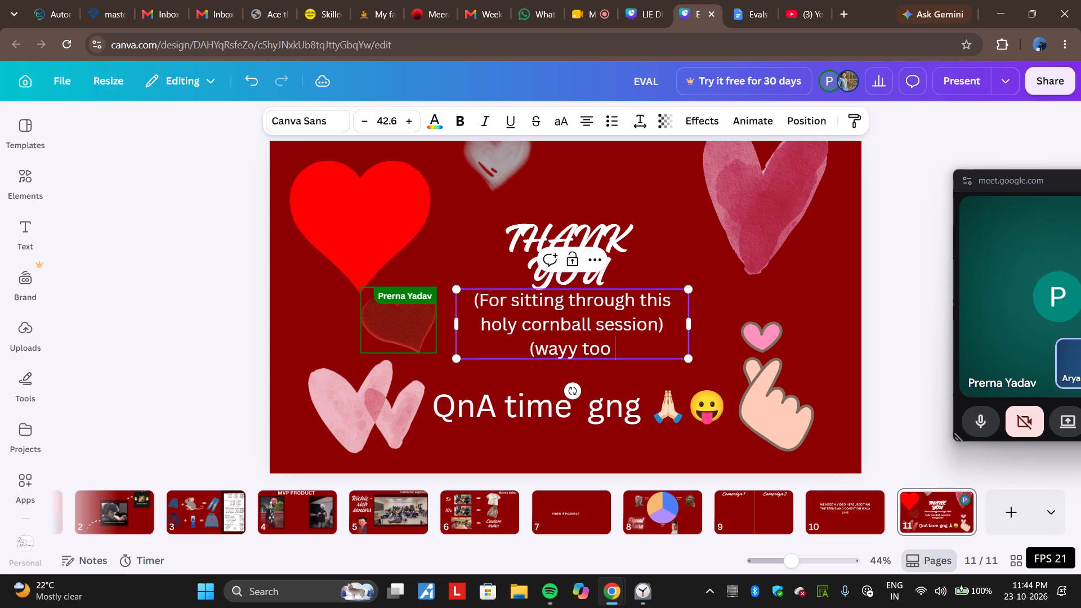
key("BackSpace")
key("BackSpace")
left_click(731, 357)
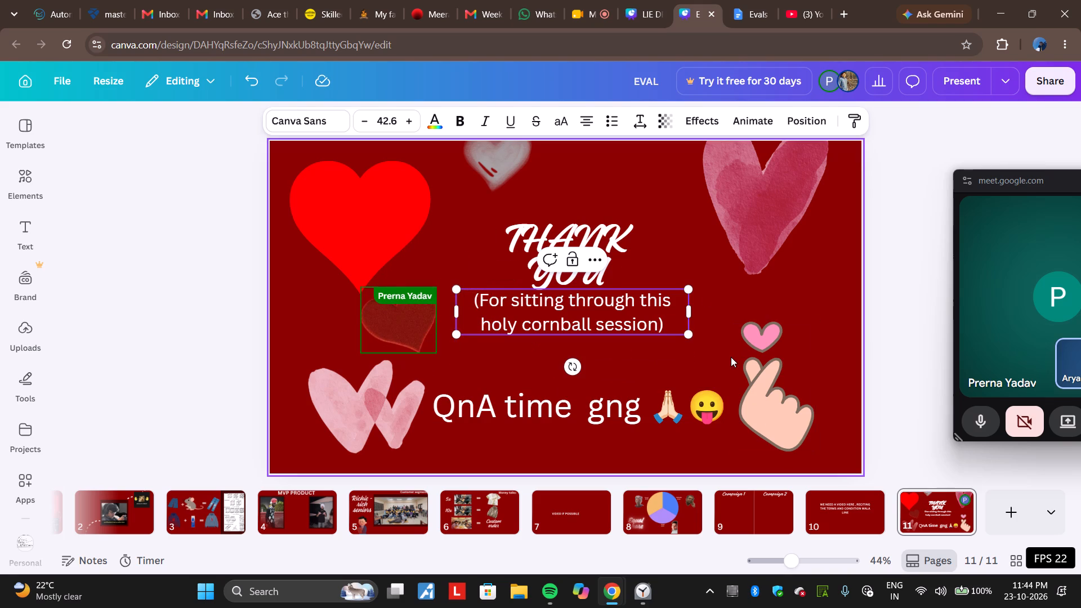
Add a new text box on slide 11 reading "(Prerna put these many hearts *cry*)".
key("t")
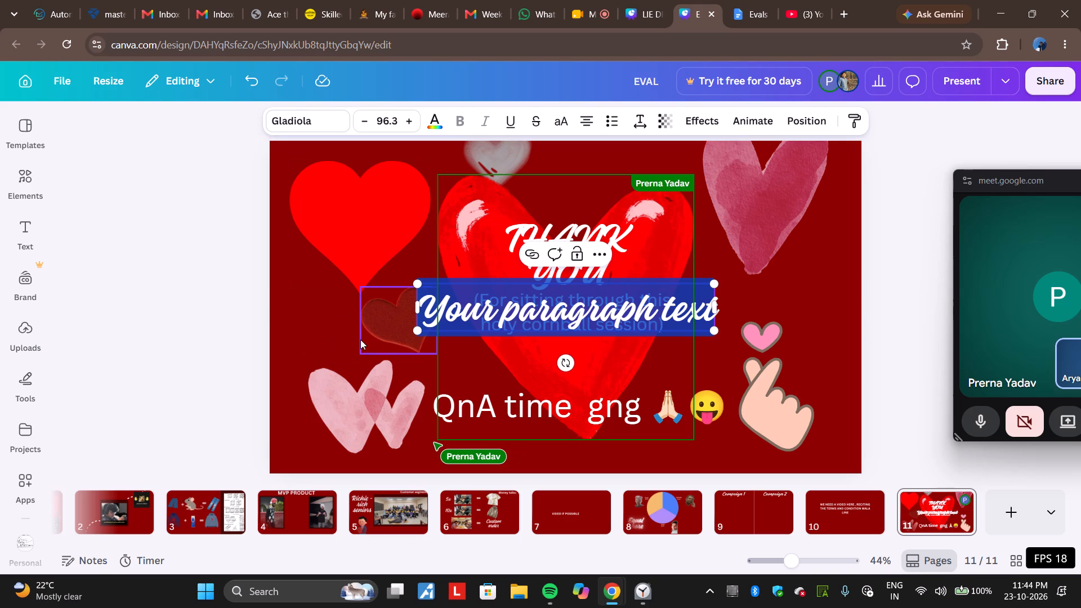
type("(Prerna put these many hearts")
key("space")
key("c")
key("BackSpace")
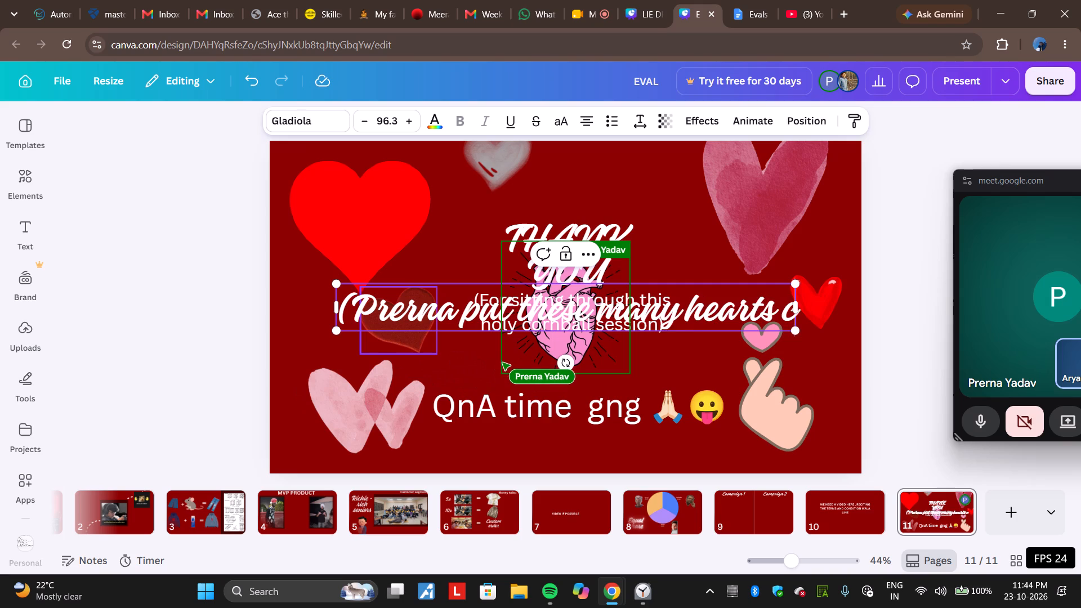
type("*cry*)")
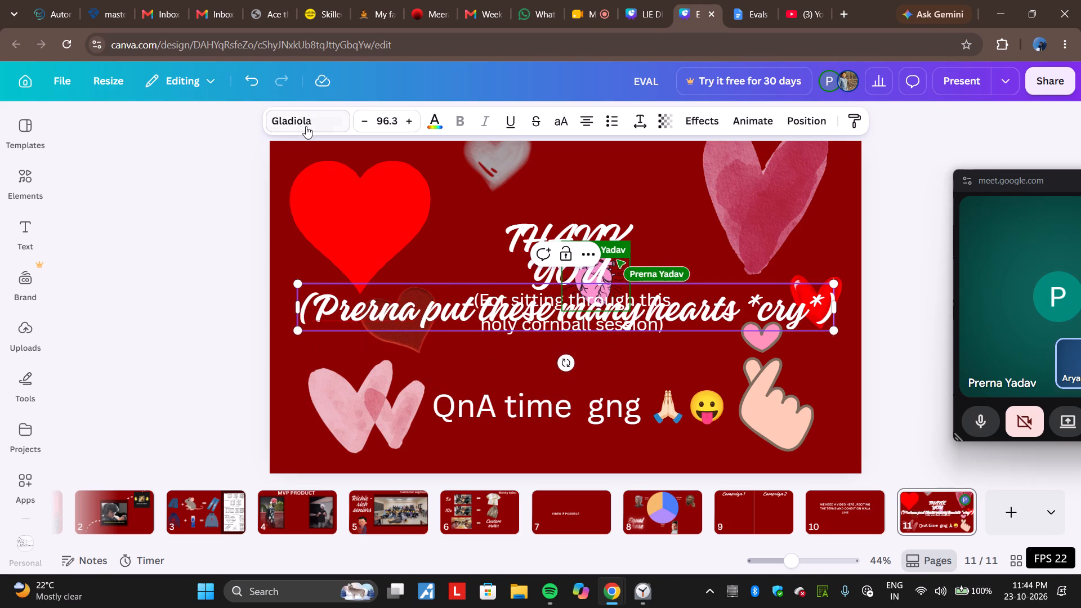
Set the font of the "(Prerna put these many hearts *cry*)" text to Canva Sans.
left_click(306, 126)
left_click(182, 334)
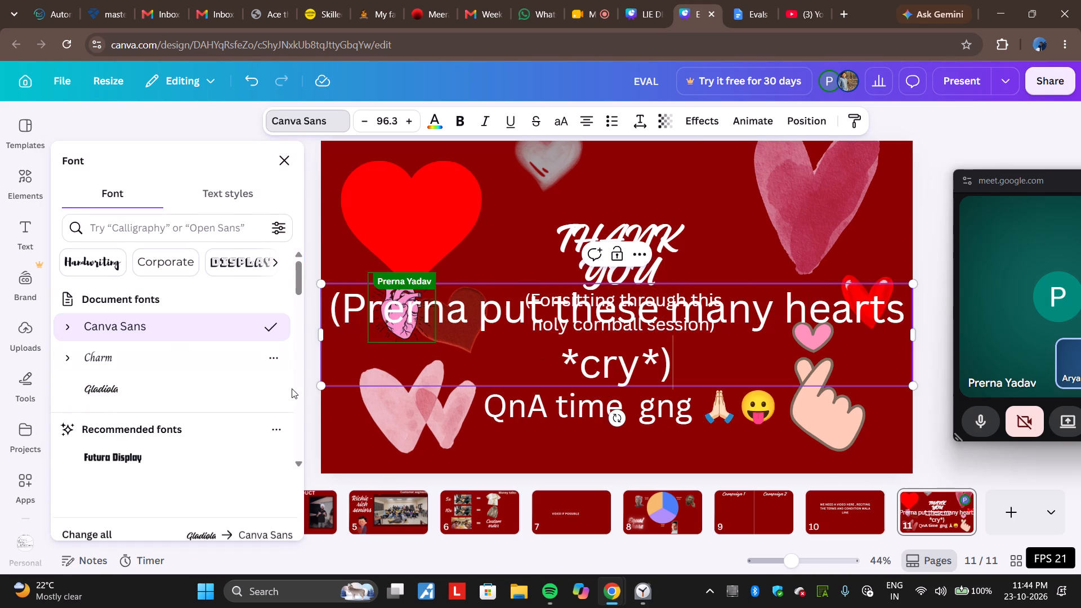
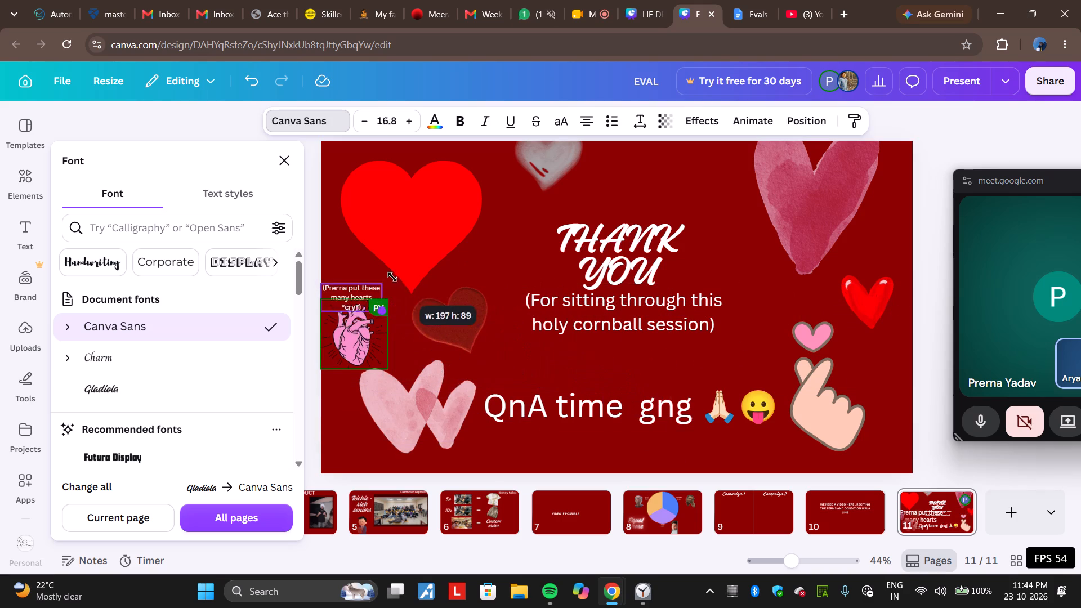
Scale the joke caption about the hearts to size 20.3 and place it near slide 11's top edge, beside the large watercolour heart.
left_click_drag(392, 277, 462, 323)
left_click_drag(408, 316, 502, 274)
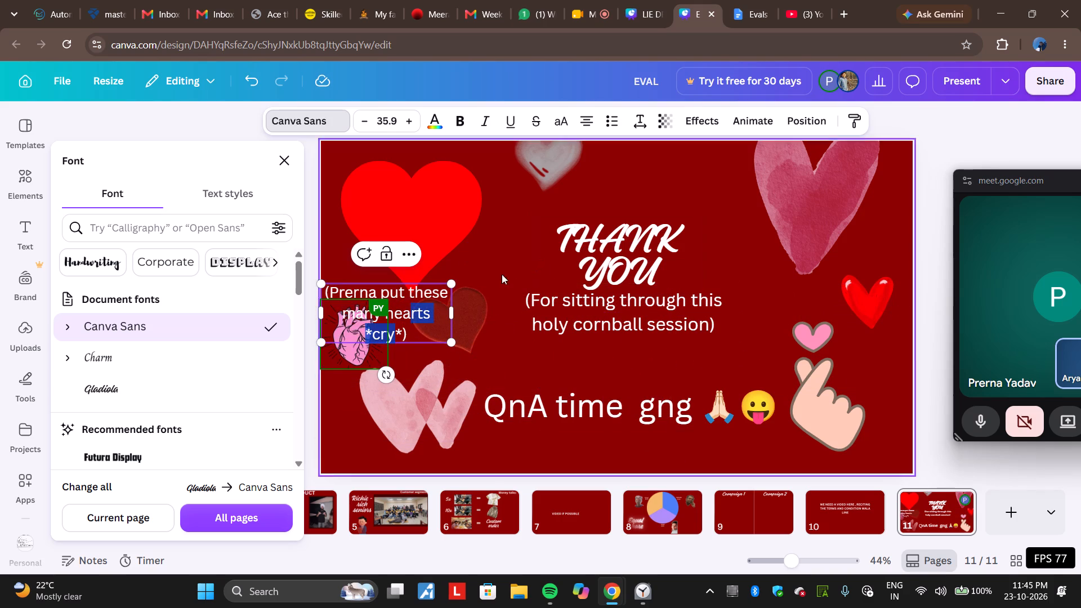
left_click_drag(502, 274, 459, 315)
left_click(488, 269)
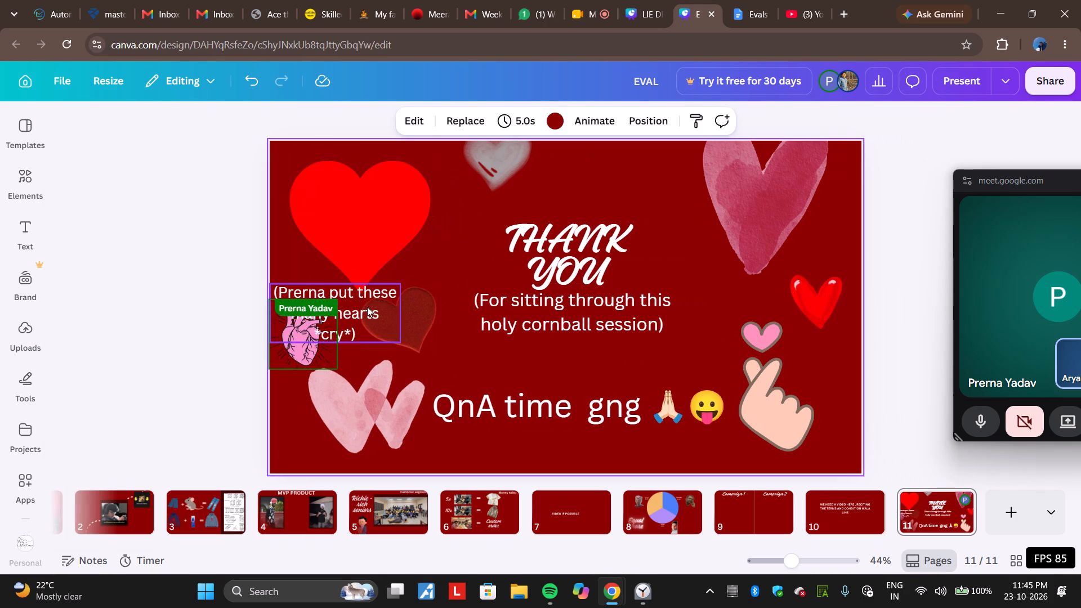
left_click_drag(367, 307, 680, 165)
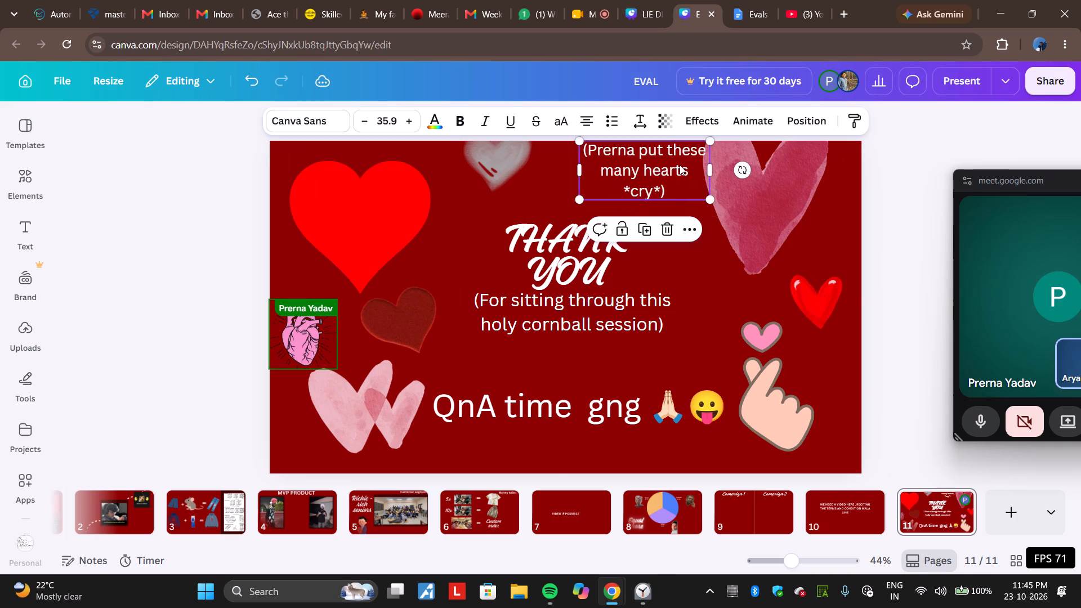
left_click_drag(713, 198, 660, 164)
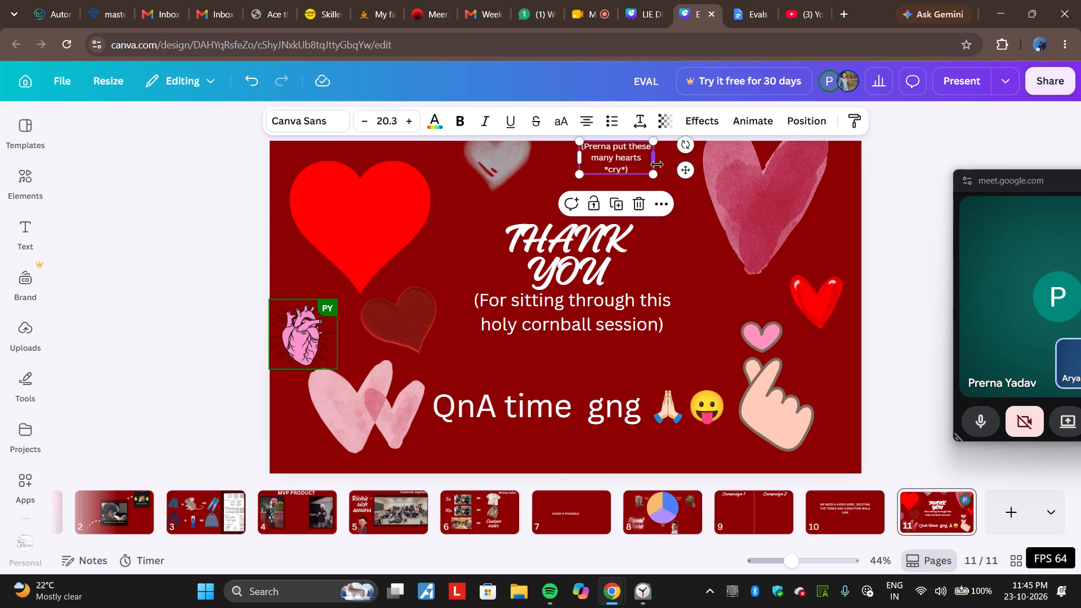
left_click_drag(617, 162, 656, 169)
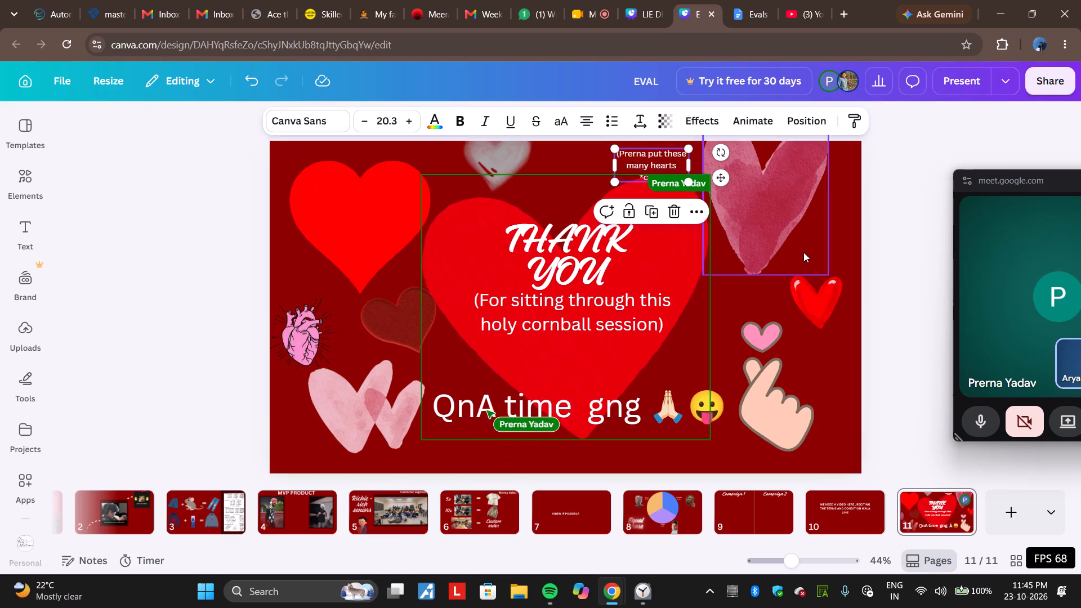
left_click(879, 241)
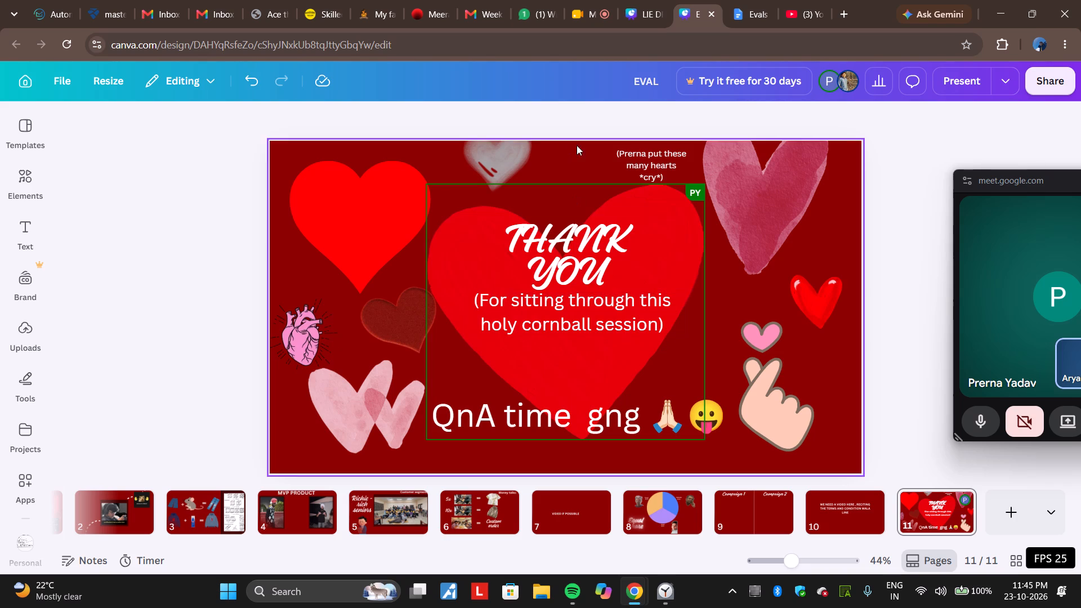
Widen the hearts caption's text box to about 260 so the text wraps onto two lines.
left_click(655, 159)
left_click_drag(613, 168, 606, 168)
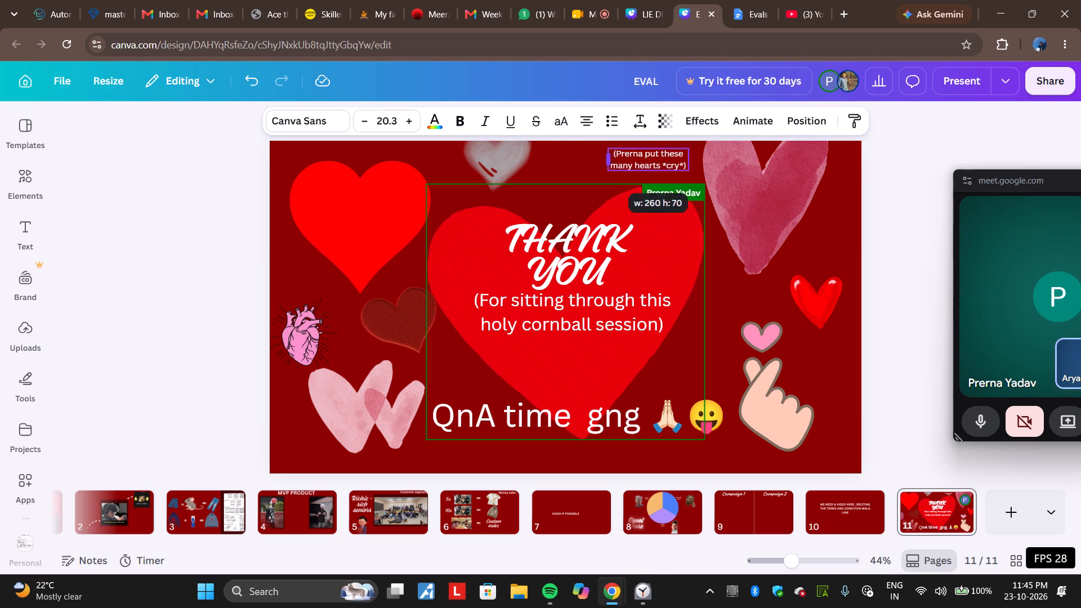
left_click_drag(606, 168, 606, 167)
Replace "*cry*" in the hearts caption with the 😭 and ✌🏻 emojis, keeping the closing bracket.
double_click(681, 167)
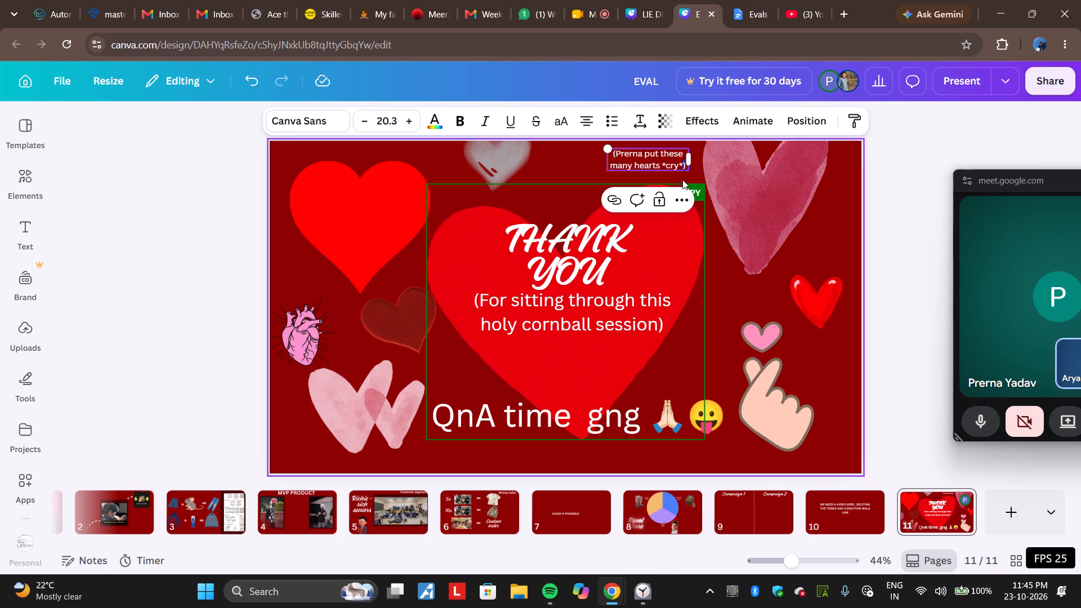
key("Left")
key("BackSpace")
key("BackSpace")
key("BackSpace")
key("BackSpace")
key("BackSpace")
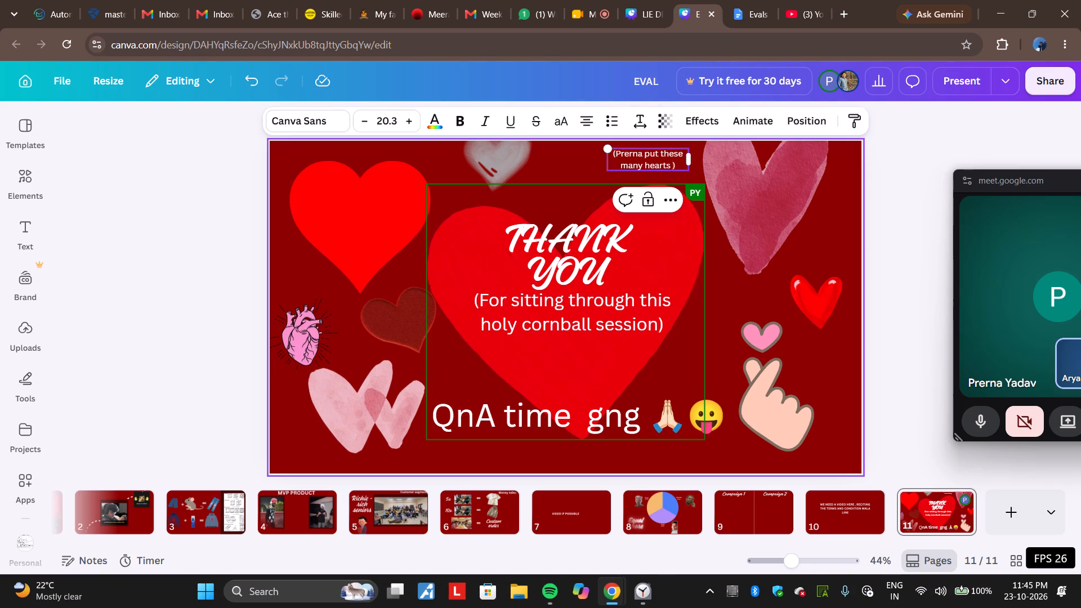
key("super+period")
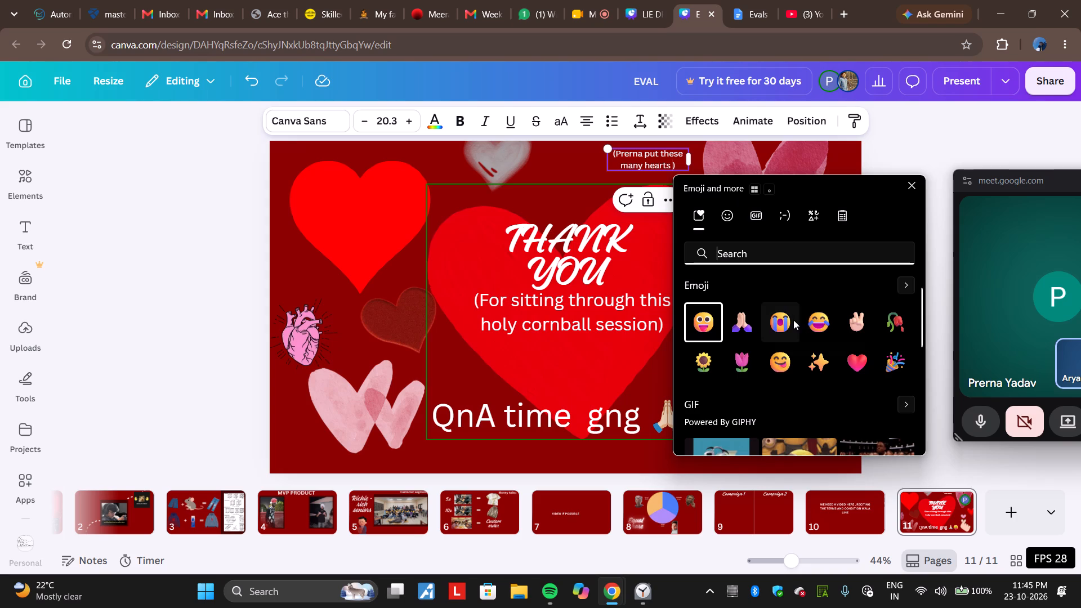
left_click(793, 320)
left_click(849, 323)
key("Escape")
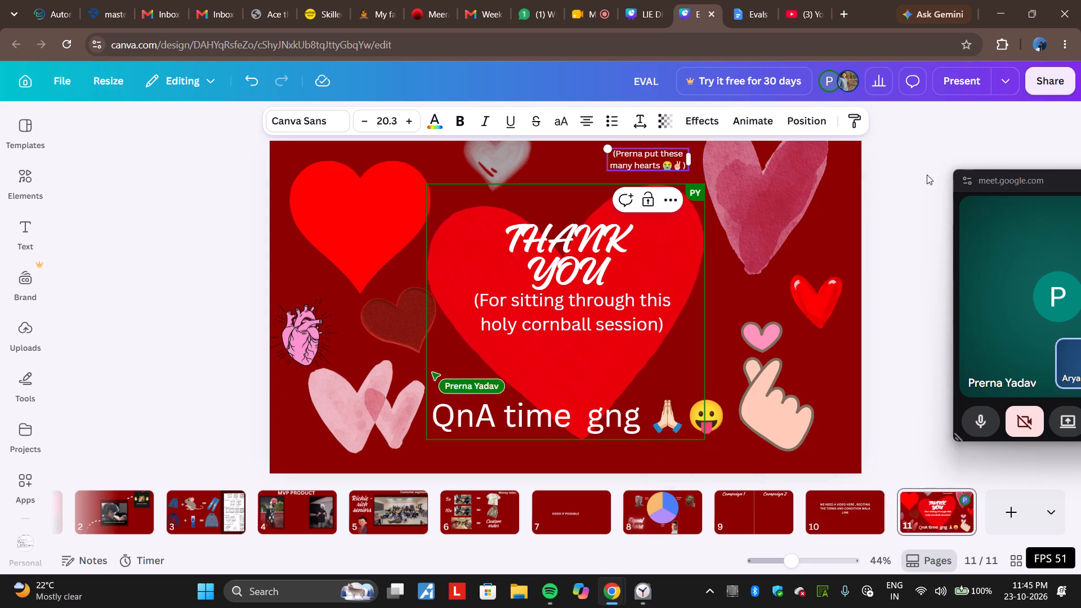
left_click(928, 147)
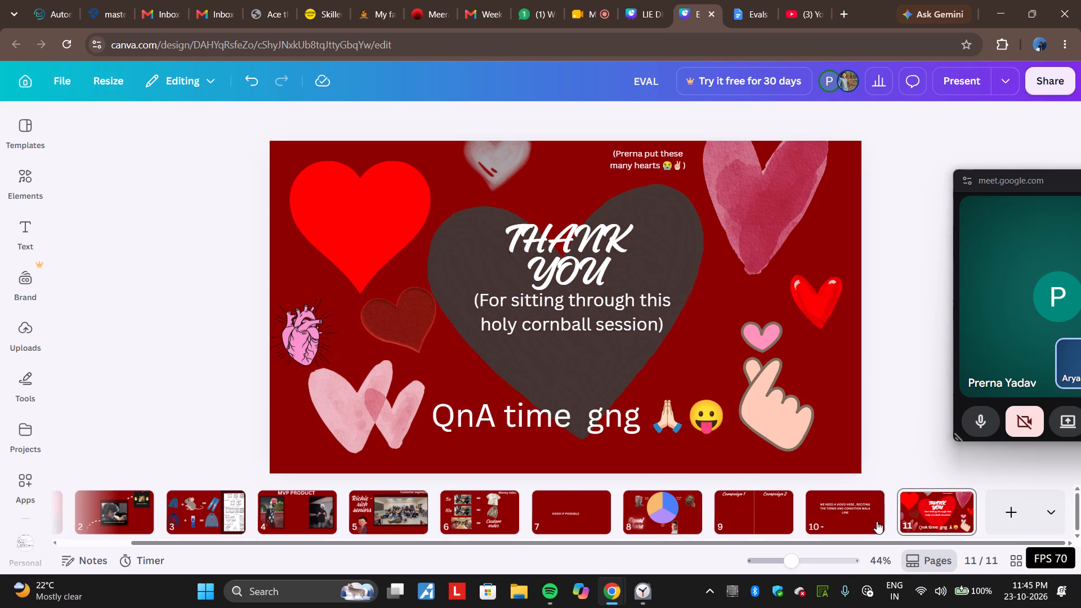
Review the deck from slide 1 through slide 11, examining which slides still need content, especially slides 7, 9 and 10.
scroll(509, 525, "right", 9)
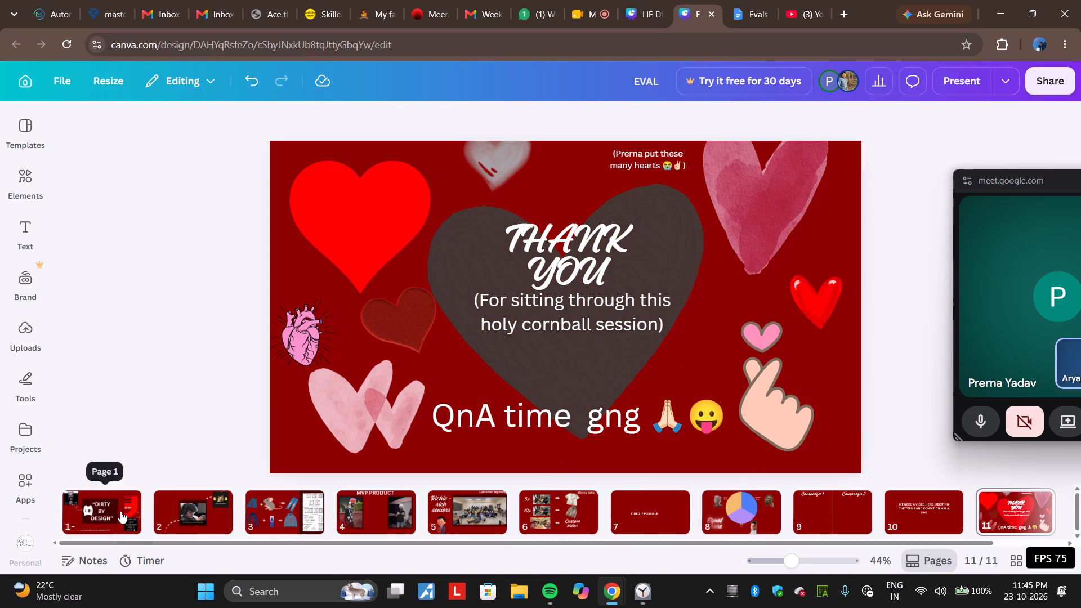
left_click(120, 511)
key("Right")
key("Right")
key("Right")
key("Right")
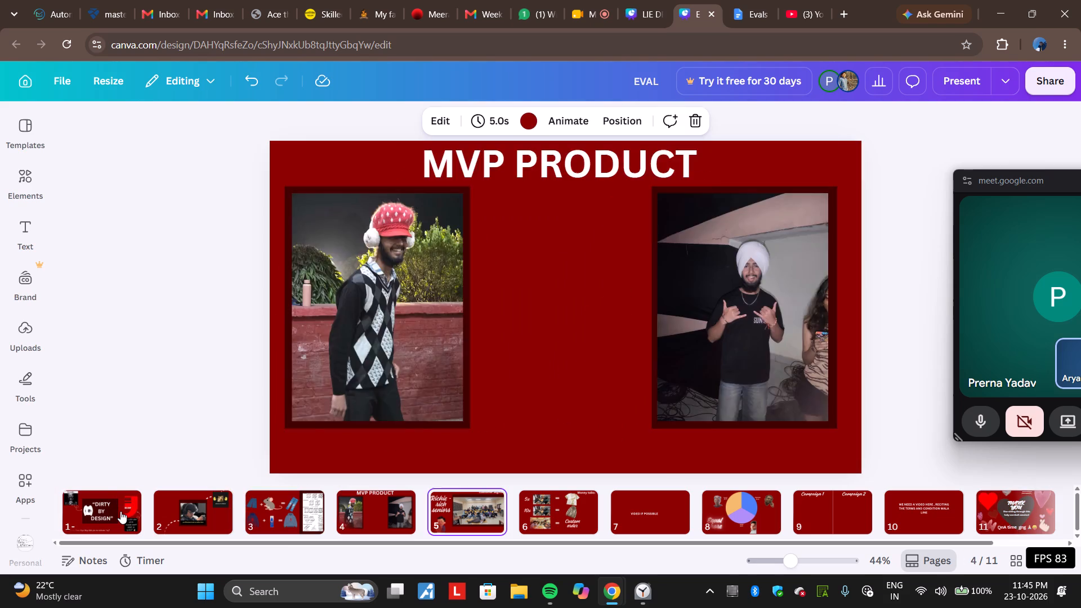
key("Right")
key("Right")
key("Right")
key("Right")
key("Left")
key("Left")
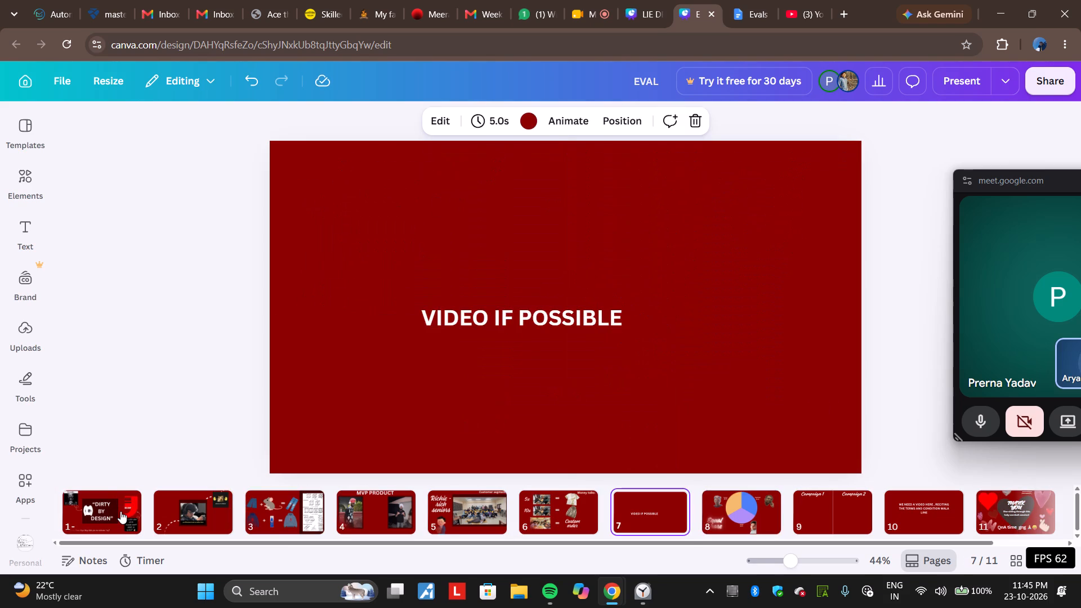
key("Right")
key("Right")
key("Left")
key("Right")
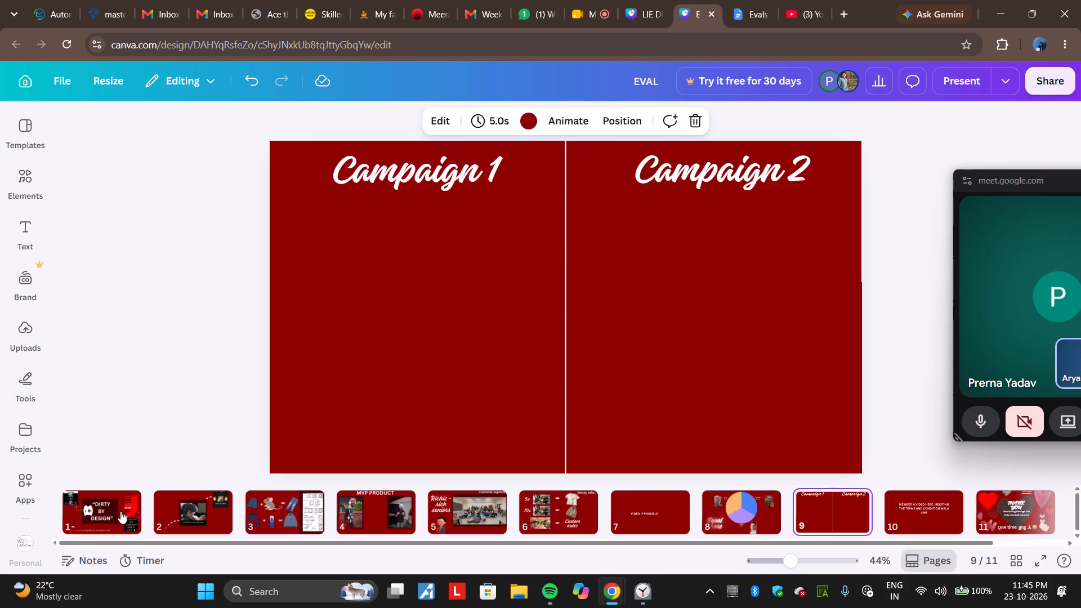
key("Right")
key("Right")
key("Left")
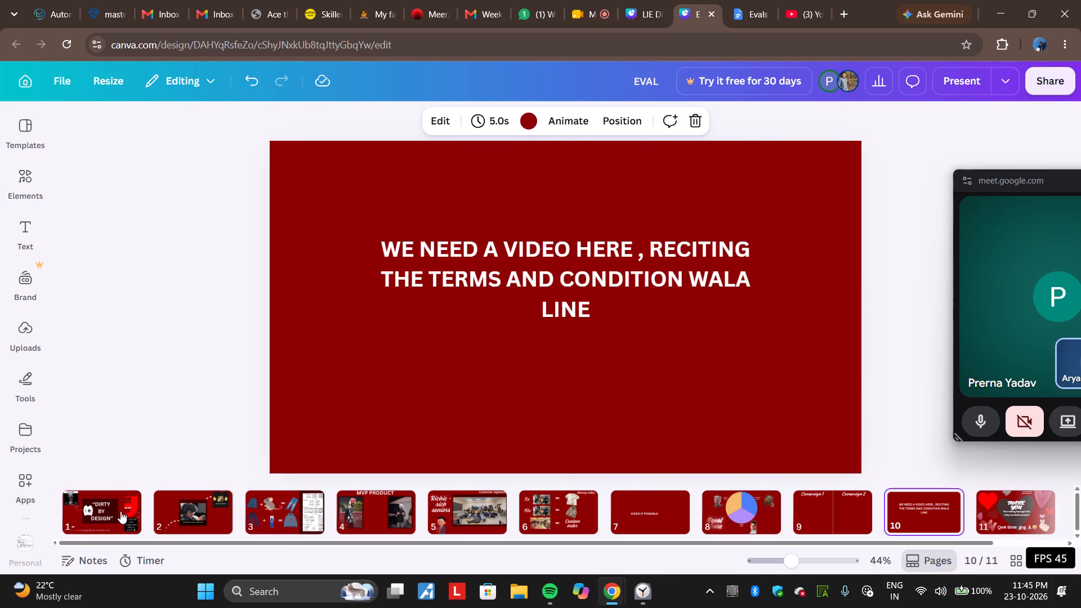
key("Right")
key("Right")
key("Right")
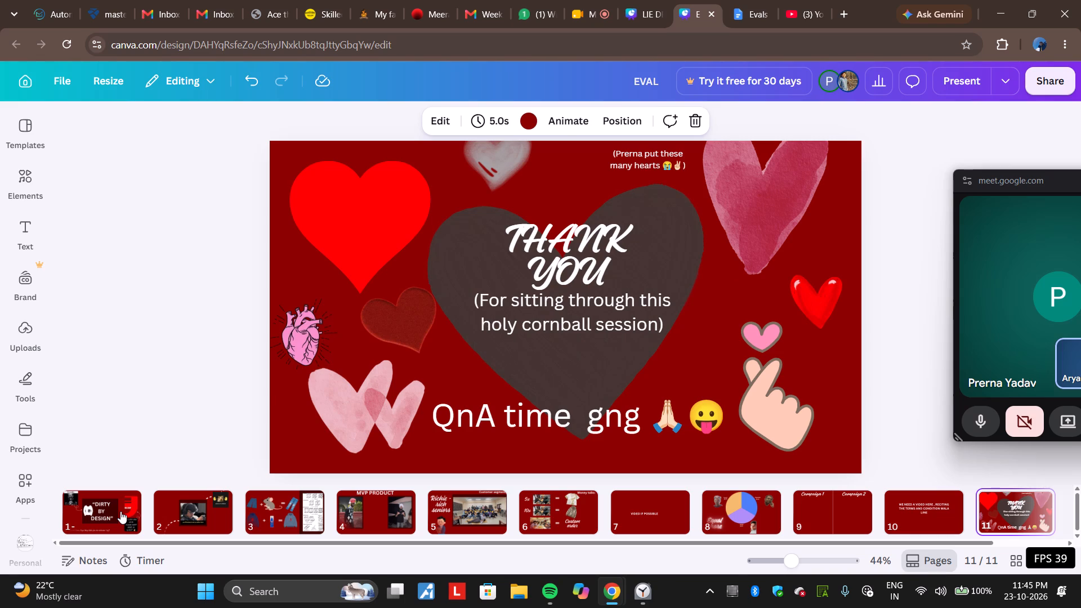
key("Left")
key("Right")
key("Left")
key("Left")
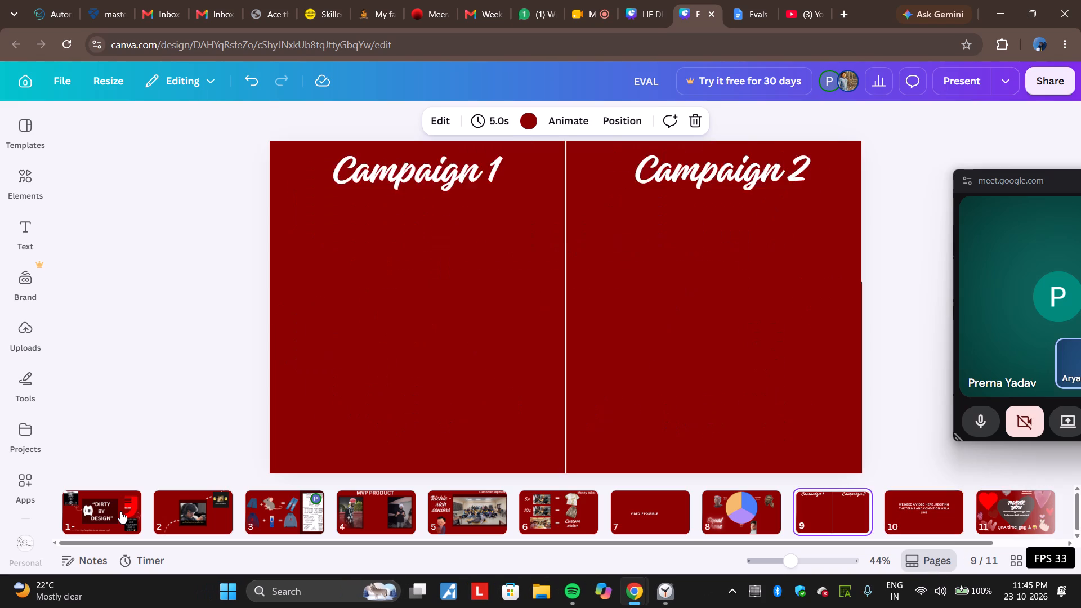
key("Right")
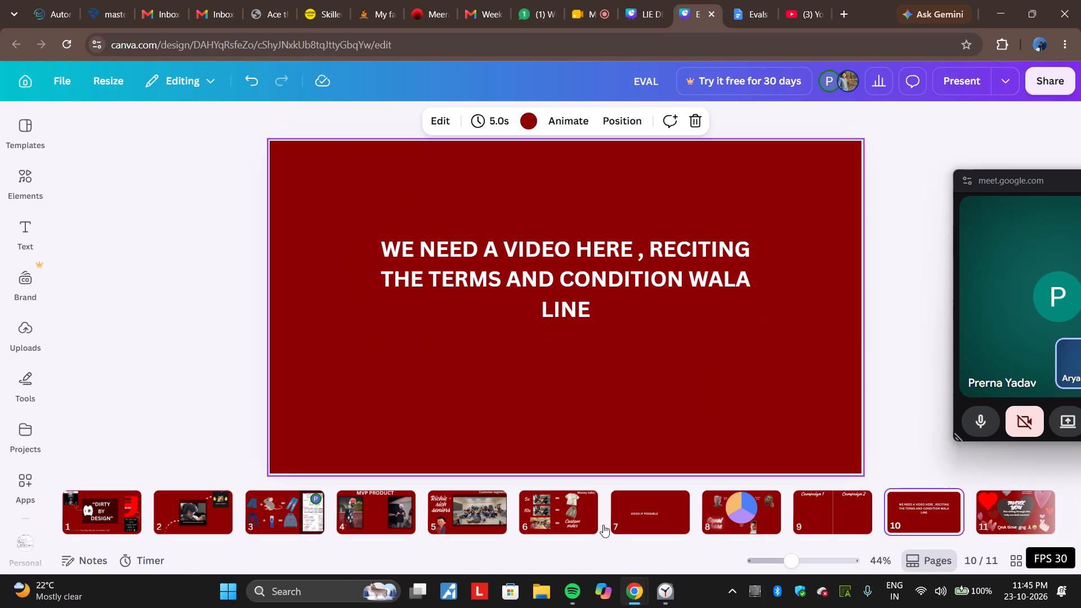
Go back through slide 7 to the "MVP PRODUCT" slide 4.
left_click(661, 506)
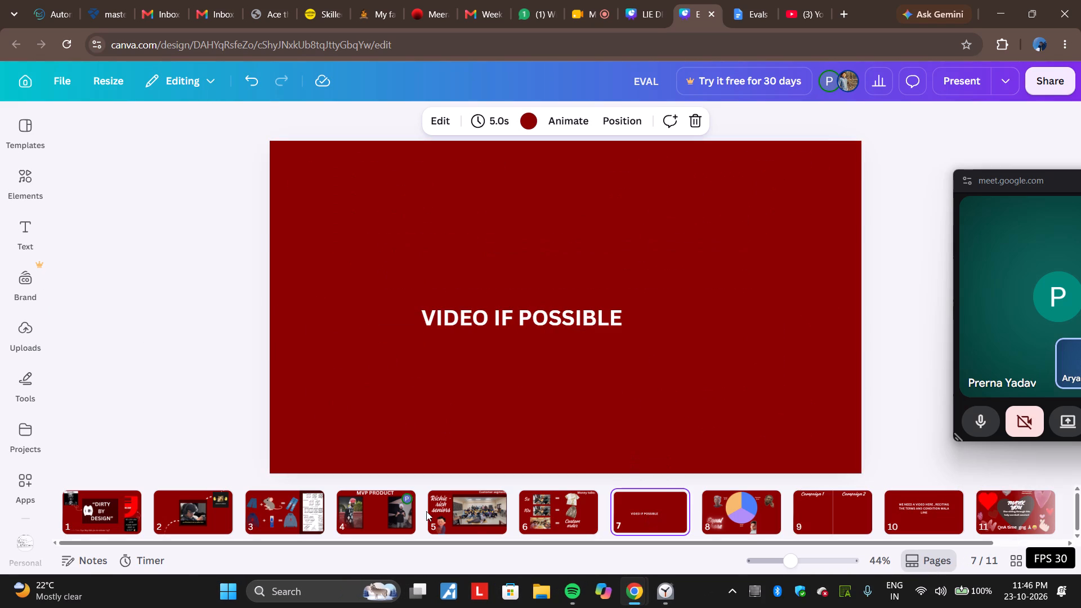
left_click(395, 508)
left_click(577, 306)
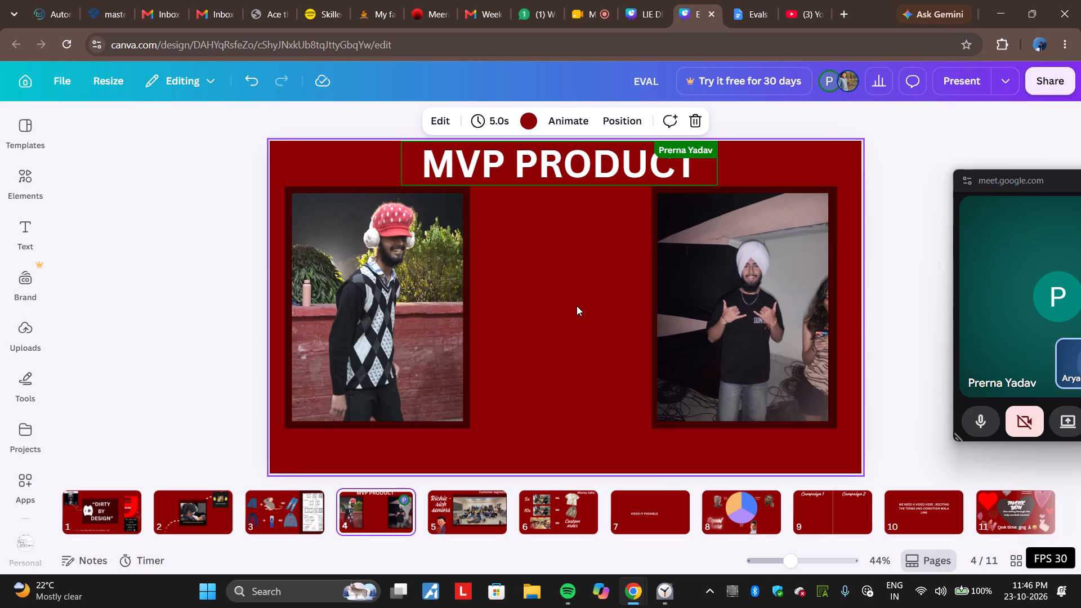
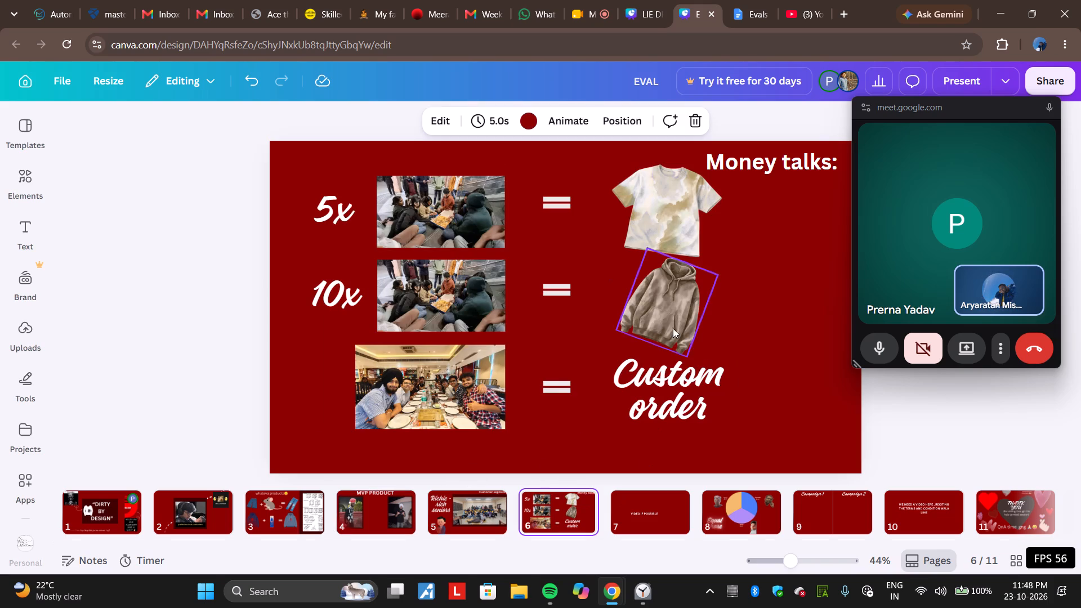
Examine the layout of the "whateva products" slide, including its plus sign, and return to the "MVP PRODUCT" slide.
left_click(369, 508)
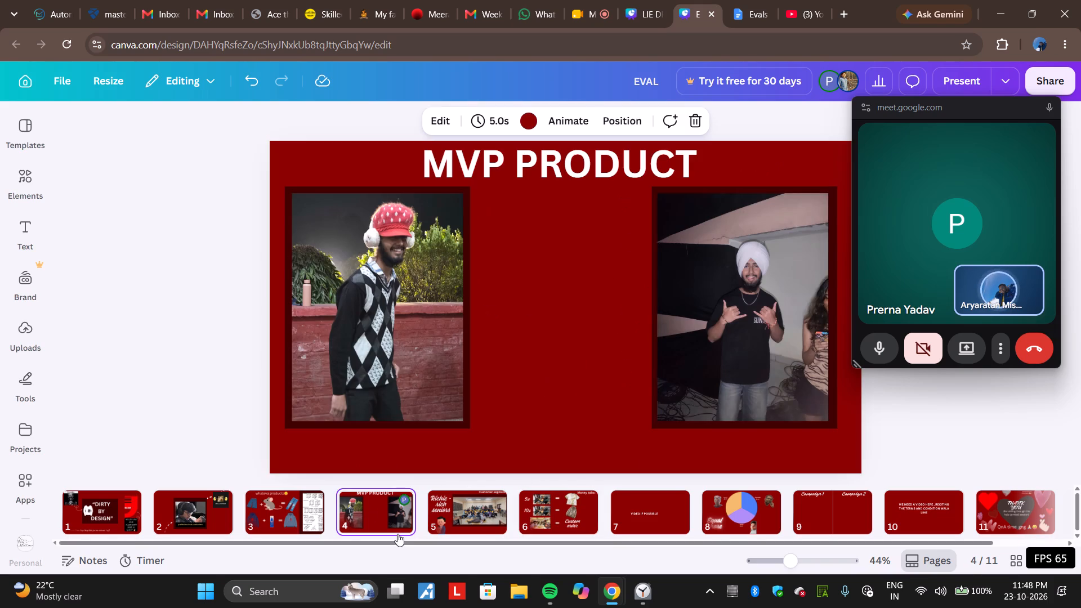
left_click(268, 513)
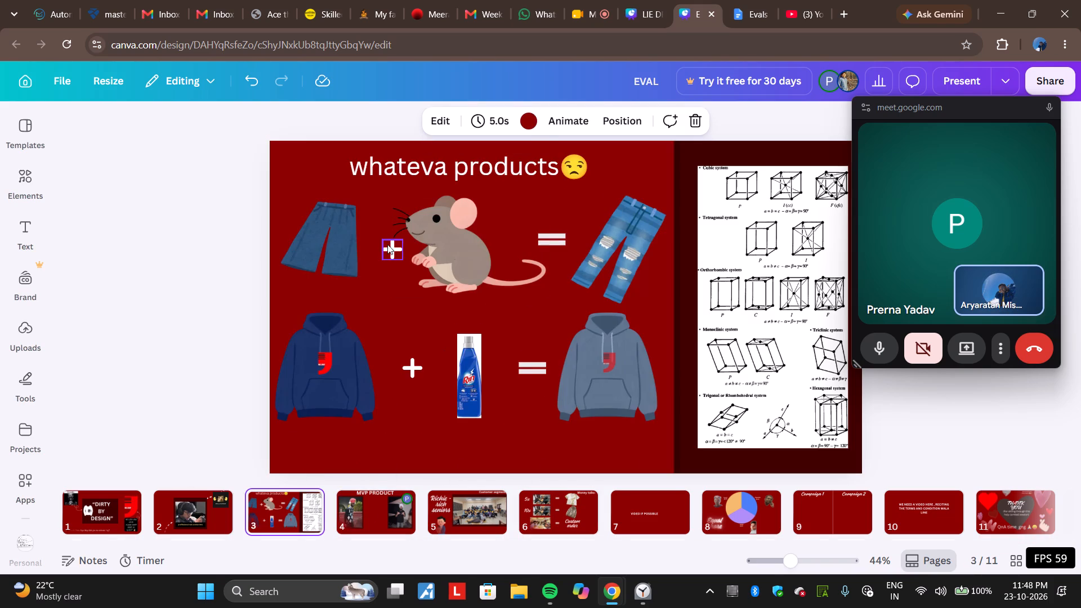
left_click(388, 248)
left_click(508, 498)
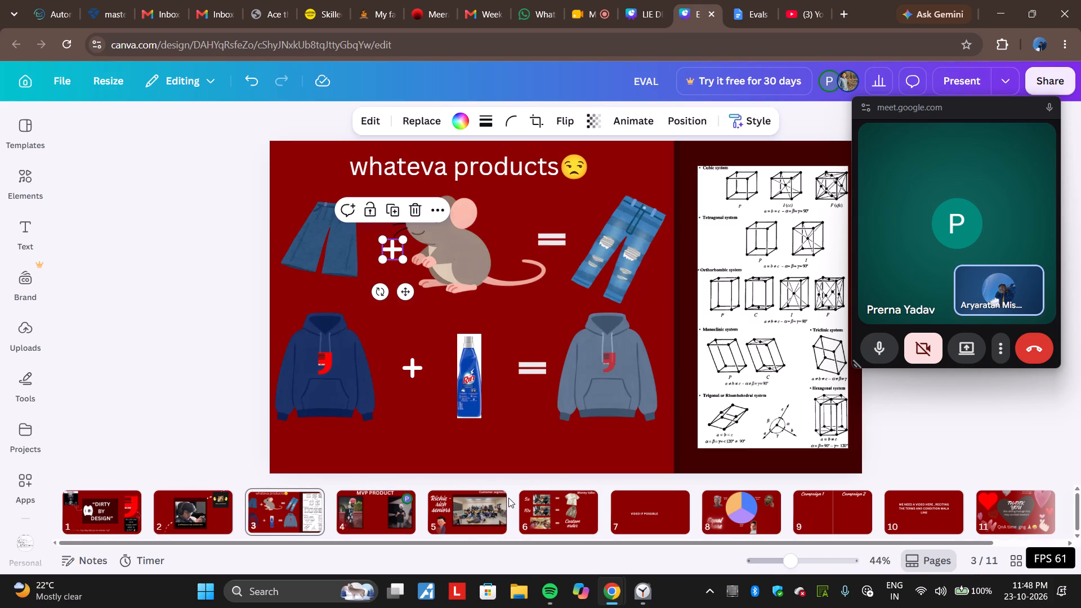
left_click(176, 404)
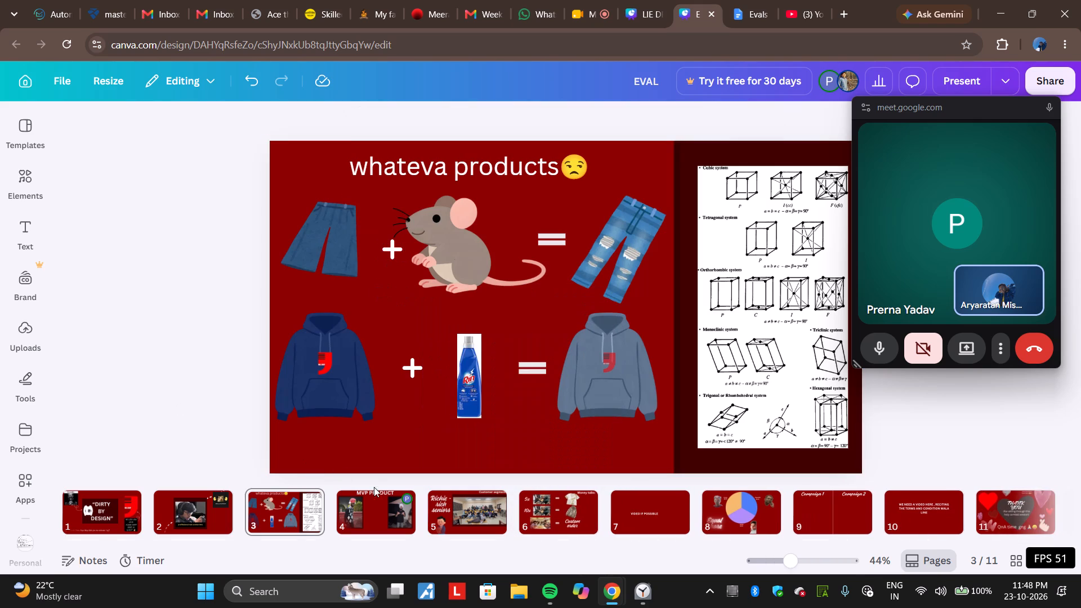
left_click(390, 515)
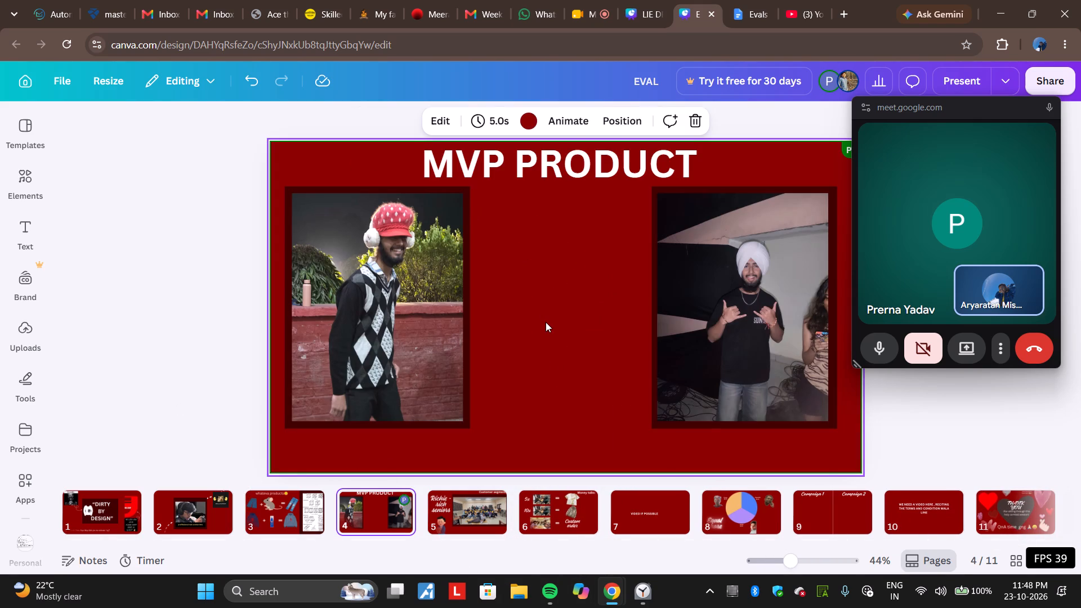
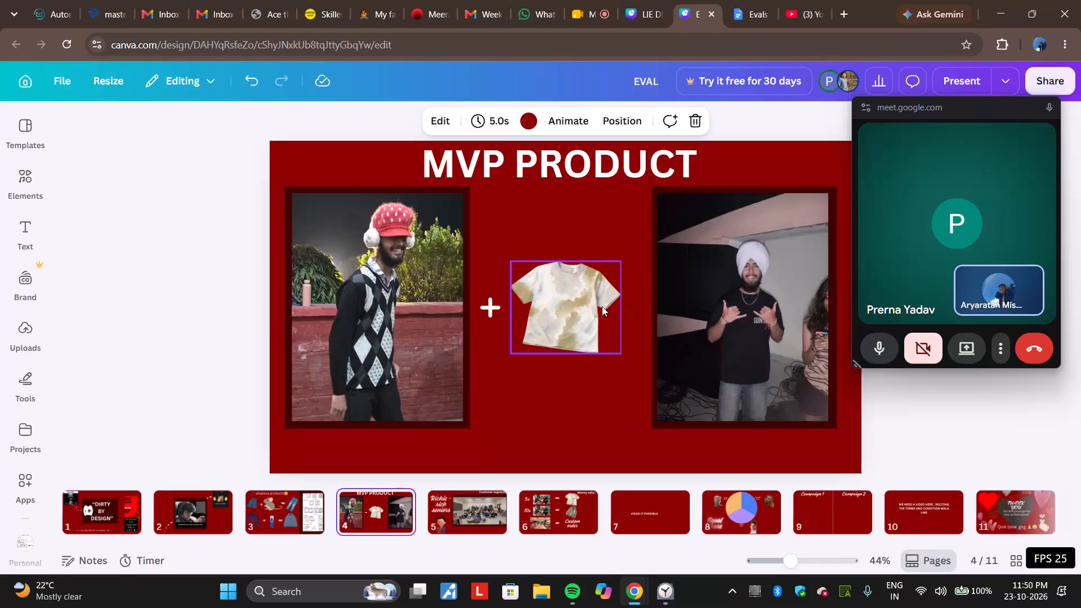
Move the tie-dye T-shirt and the plus sign closer to the photo of the person in the red cap.
left_click_drag(571, 325, 559, 326)
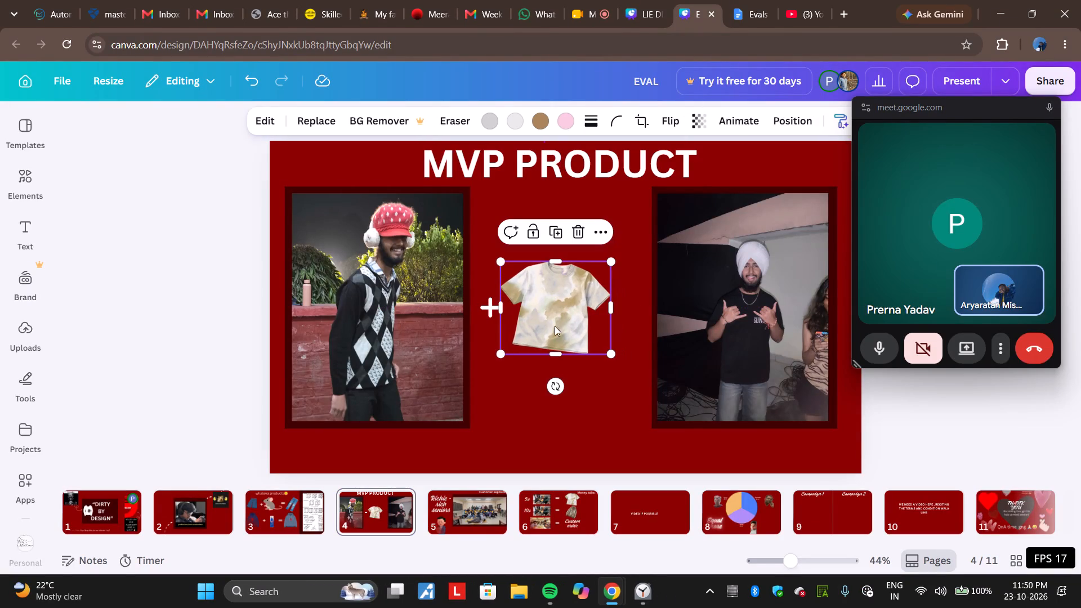
left_click(493, 315)
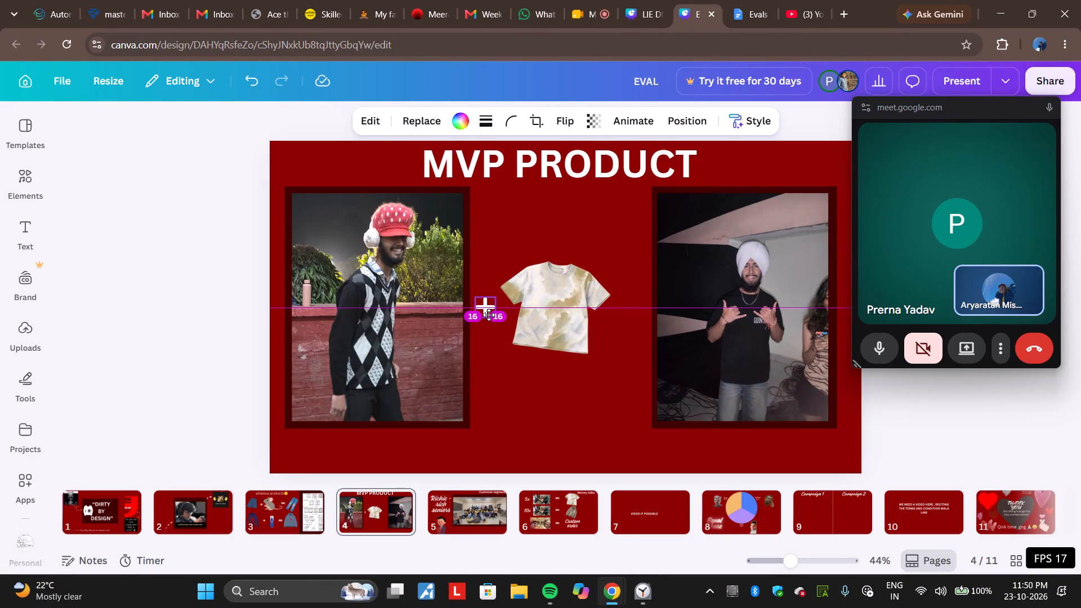
left_click_drag(527, 334, 515, 334)
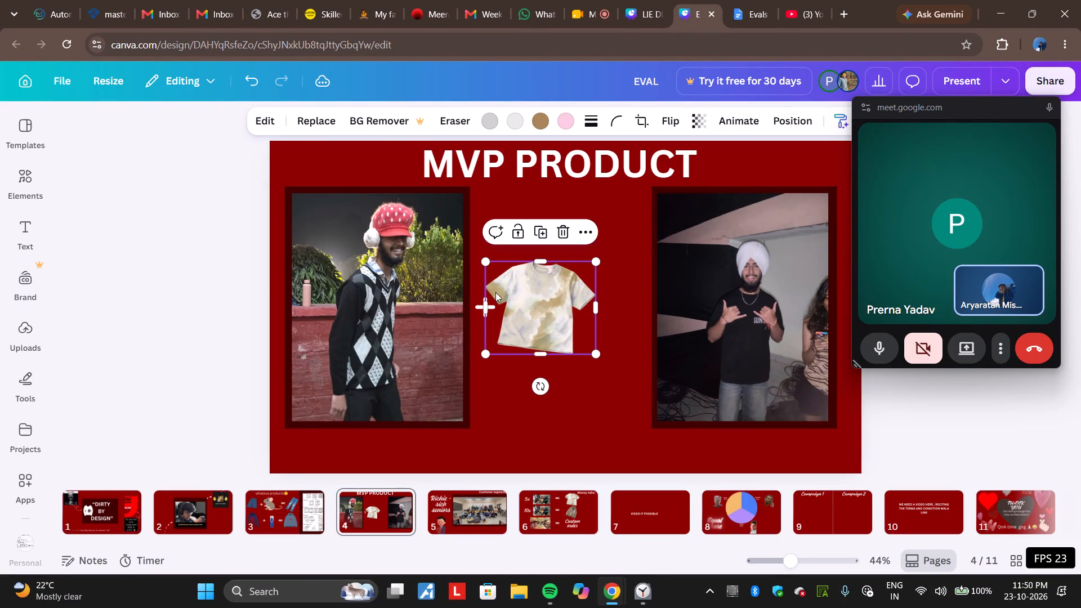
left_click(474, 212)
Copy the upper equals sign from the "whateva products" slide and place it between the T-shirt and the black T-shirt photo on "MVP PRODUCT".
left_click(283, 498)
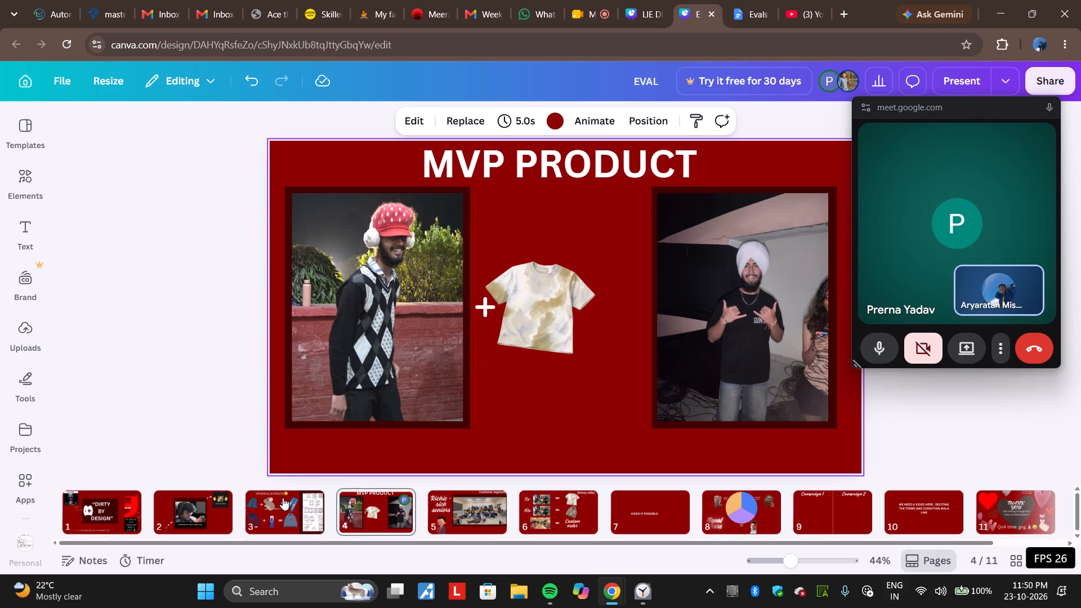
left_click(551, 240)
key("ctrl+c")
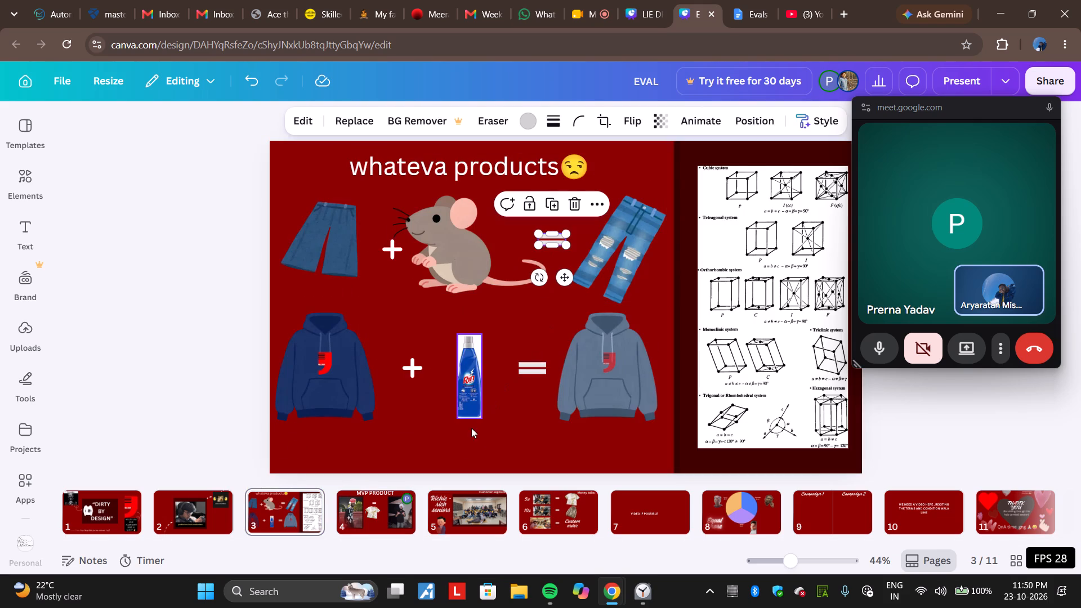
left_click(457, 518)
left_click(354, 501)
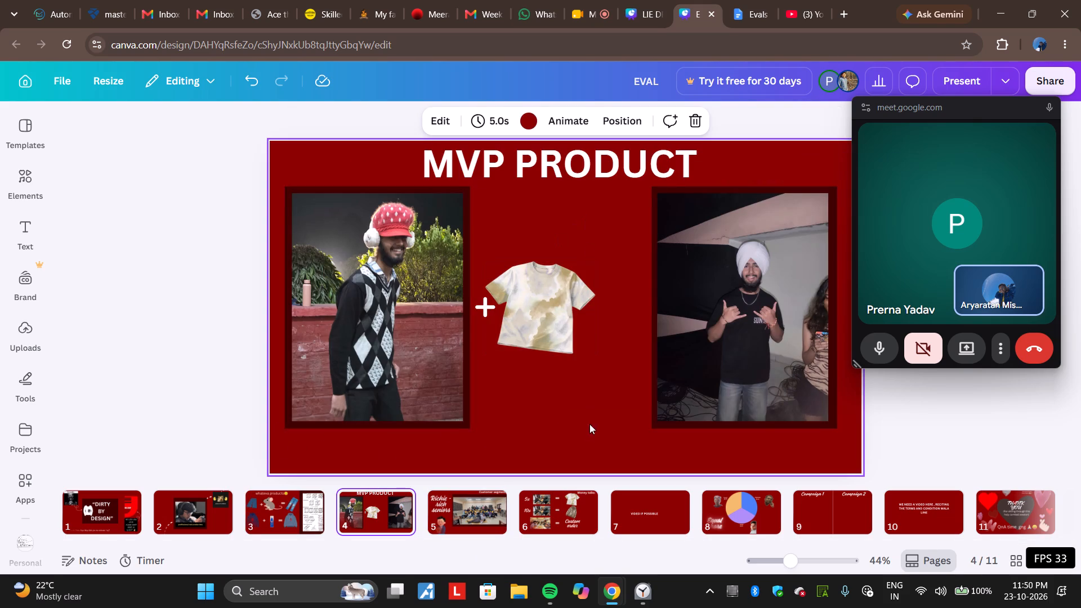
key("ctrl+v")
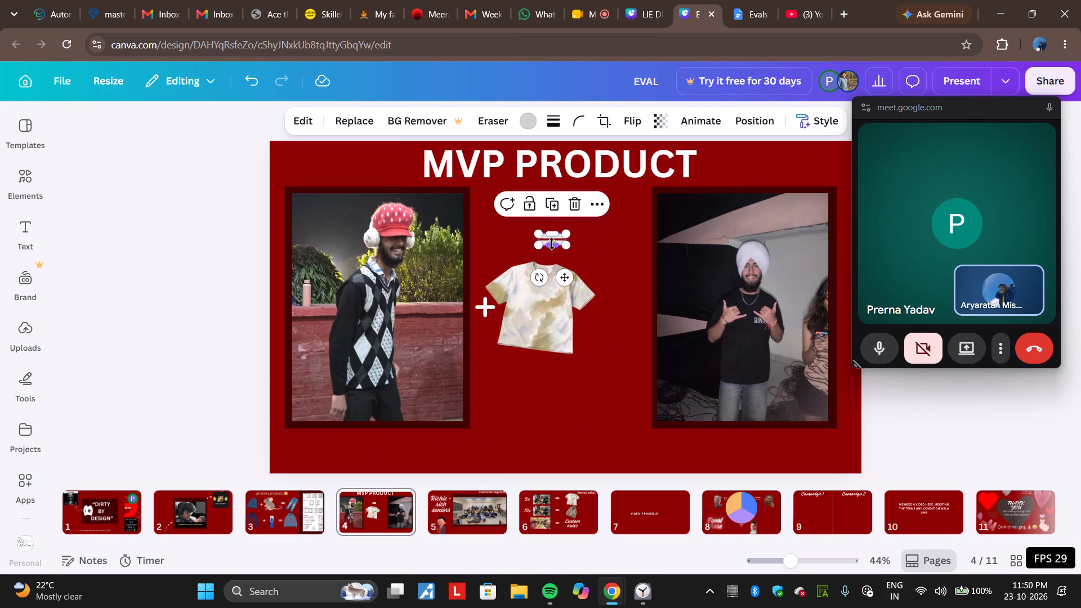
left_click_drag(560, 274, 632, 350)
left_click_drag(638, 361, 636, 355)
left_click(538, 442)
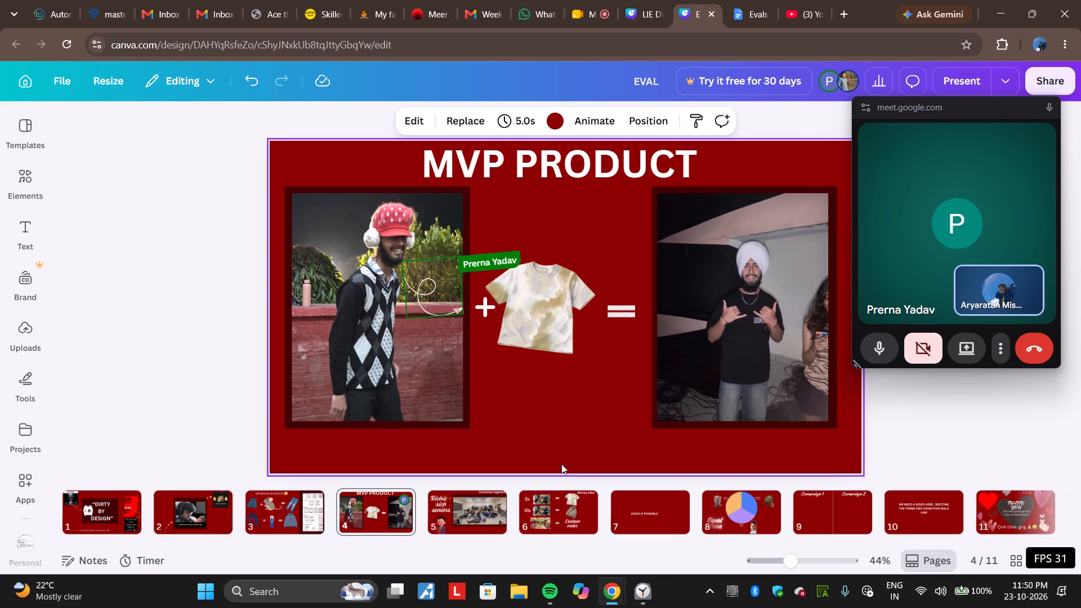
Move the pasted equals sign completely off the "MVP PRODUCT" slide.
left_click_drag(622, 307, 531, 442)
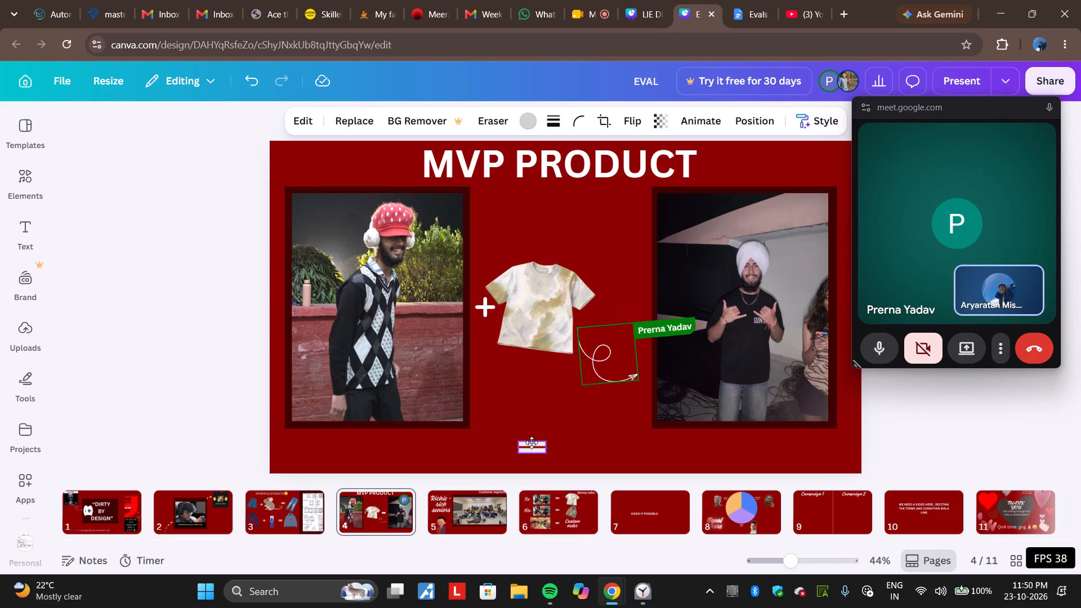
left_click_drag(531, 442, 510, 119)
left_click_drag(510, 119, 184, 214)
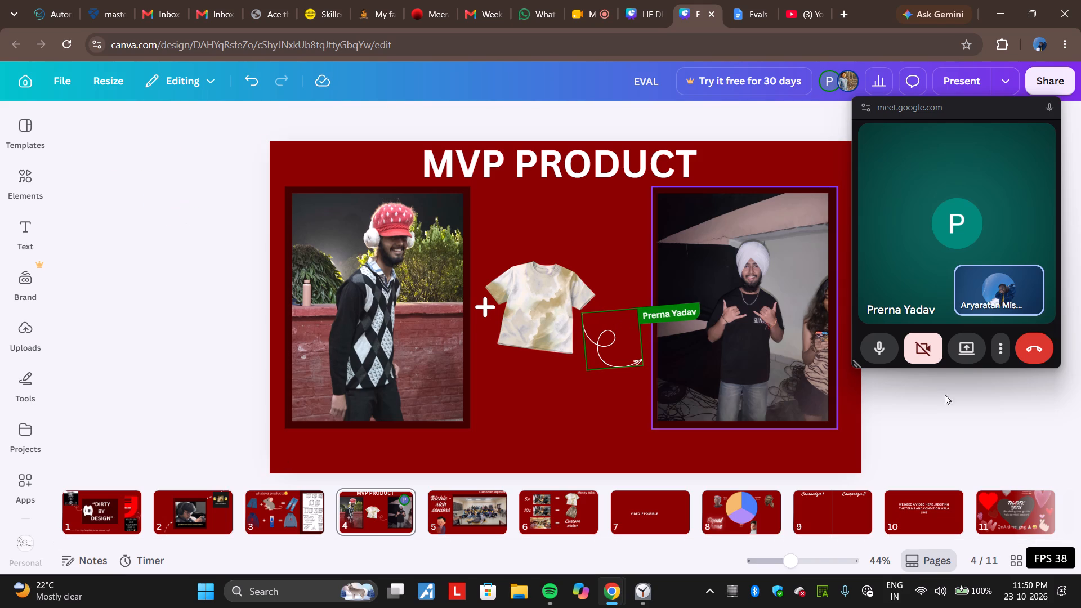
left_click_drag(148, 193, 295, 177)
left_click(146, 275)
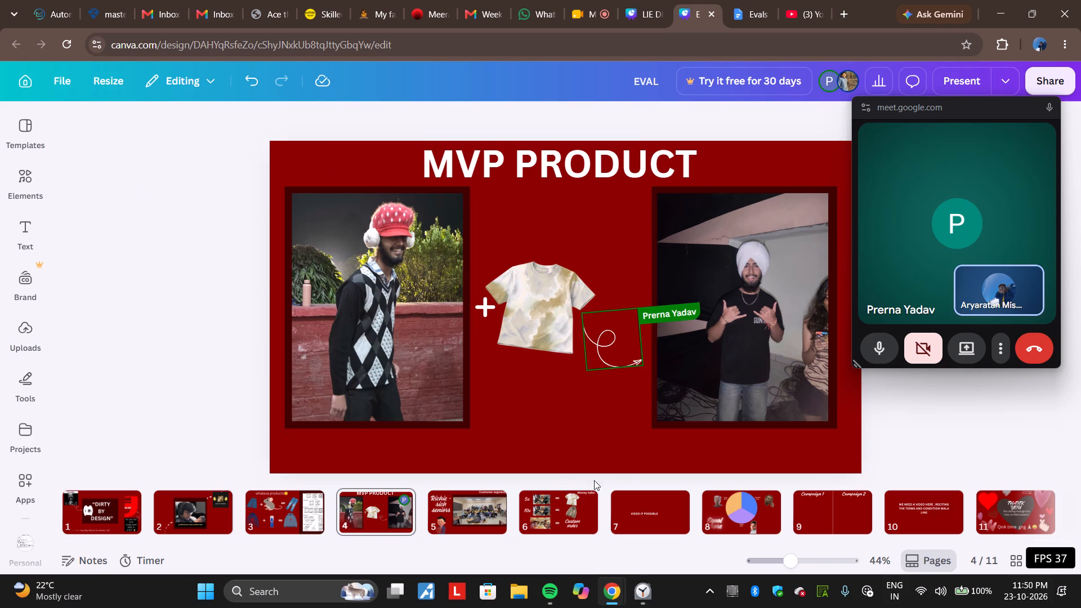
Rotate the curly arrow to about 139° and position it leading from the tie-dye T-shirt to the photo of the person in the black T-shirt.
left_click(591, 355)
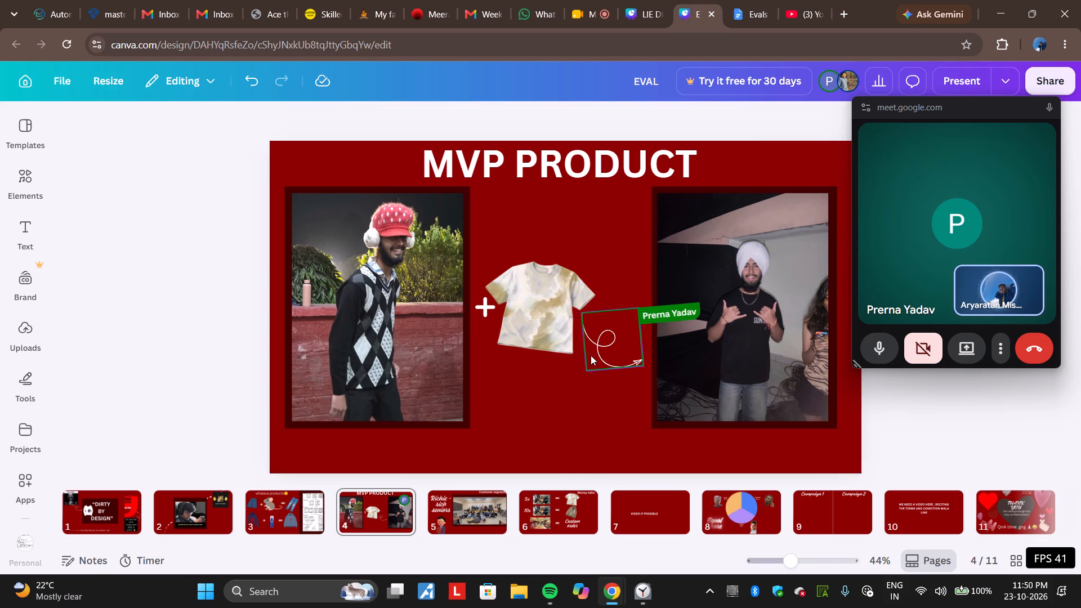
left_click_drag(549, 344, 557, 386)
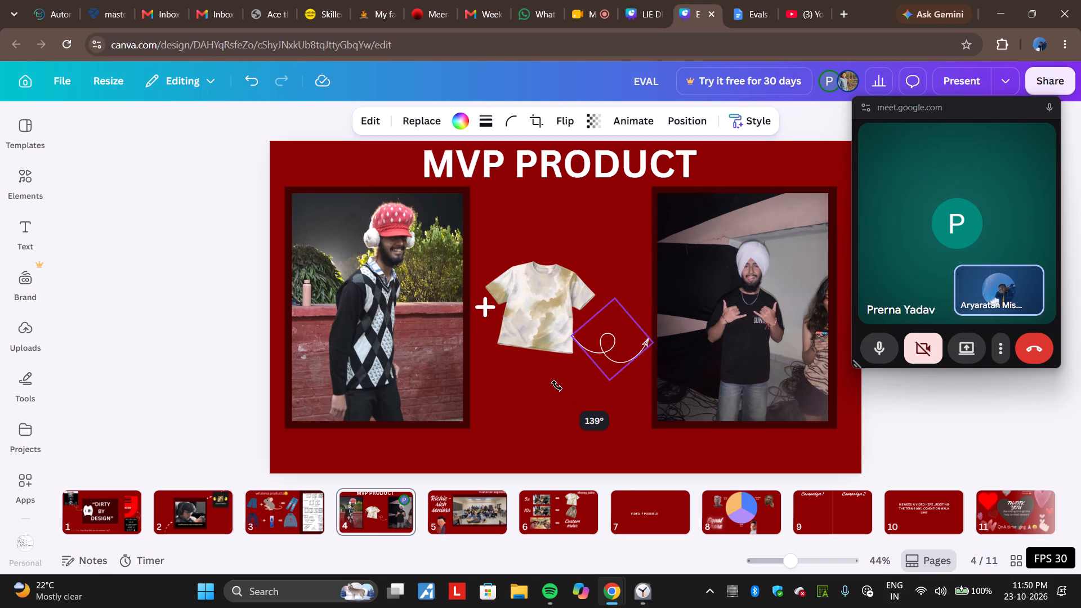
left_click_drag(557, 386, 555, 385)
left_click_drag(626, 350, 631, 338)
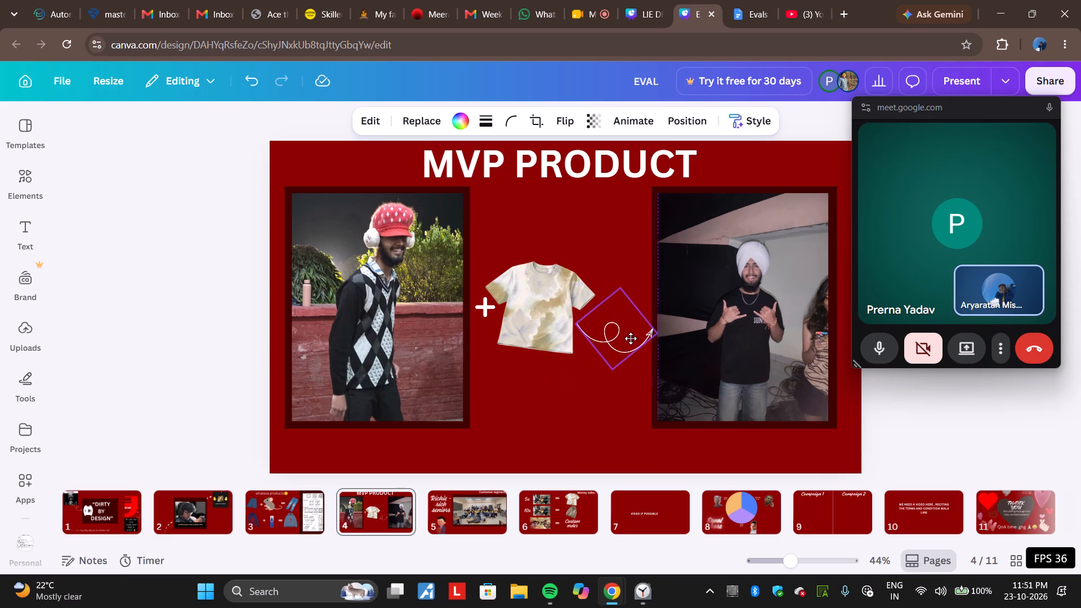
left_click_drag(631, 338, 632, 338)
left_click(601, 432)
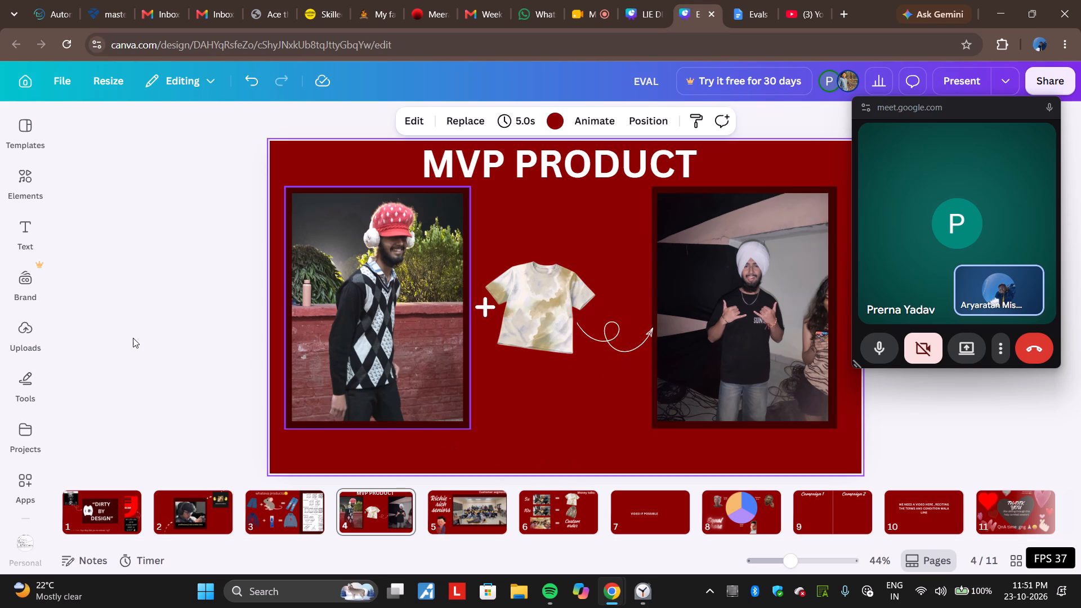
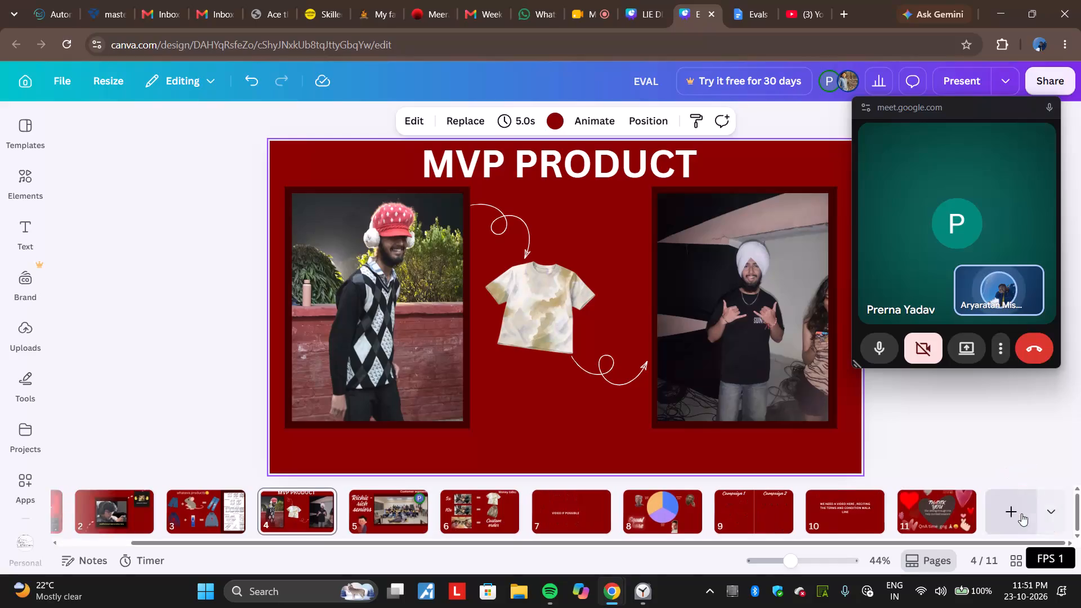
Look through the presentation's slides from the "DIRTY BY DESIGN" title slide to the closing "THANK YOU" slide.
scroll(981, 513, "down", 3)
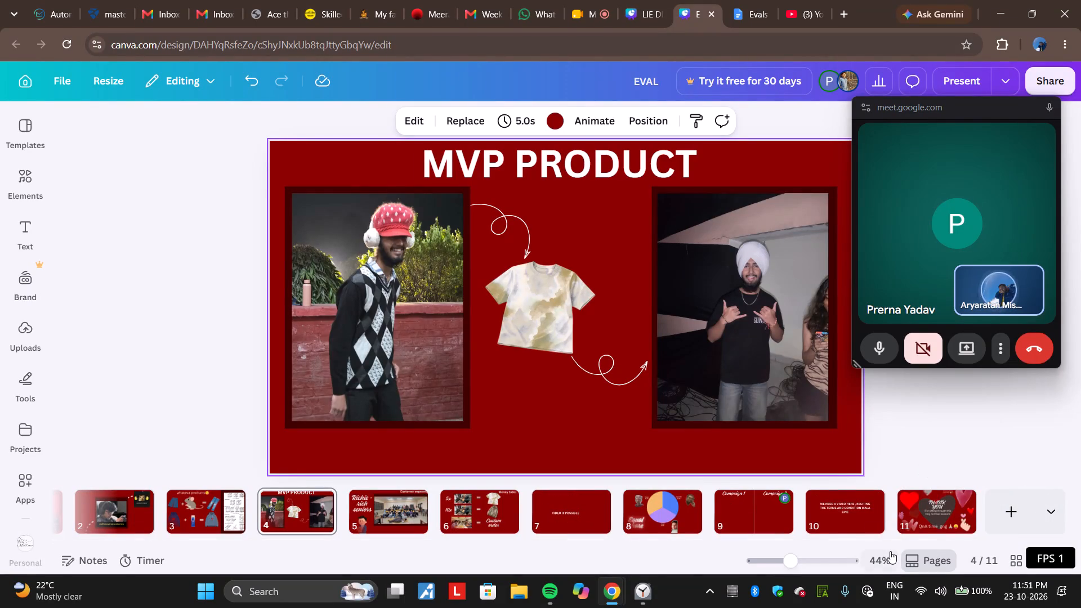
left_click_drag(751, 544, 410, 511)
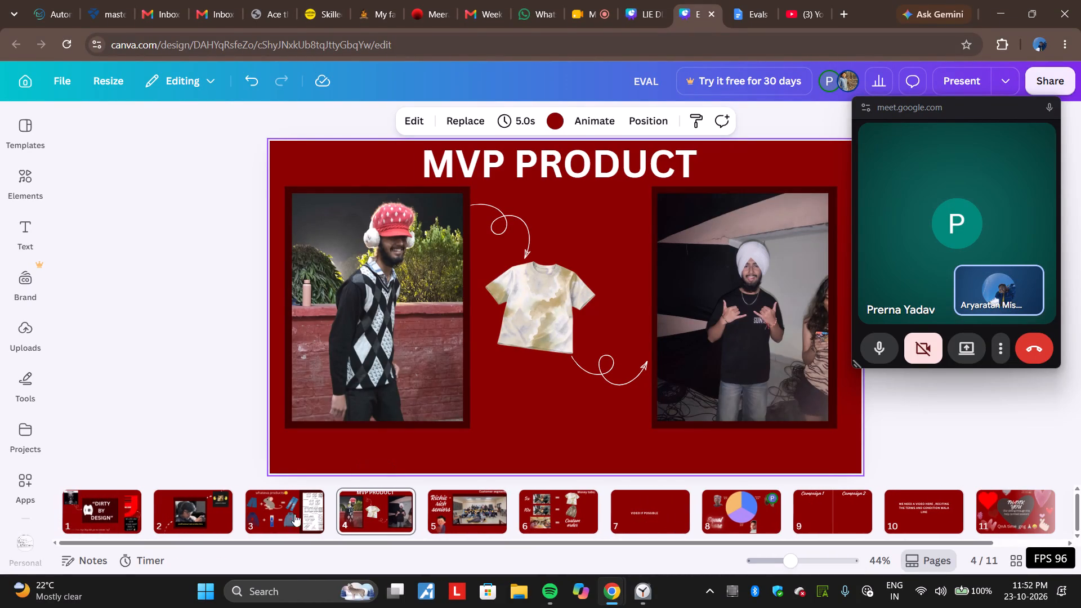
left_click(636, 506)
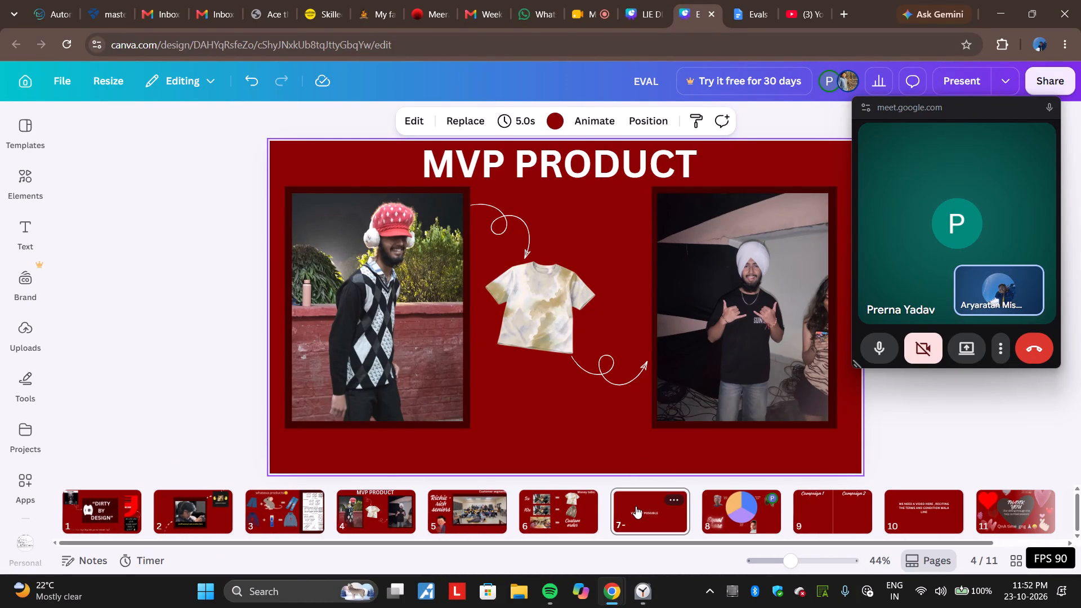
left_click_drag(676, 543, 517, 543)
left_click(434, 524)
left_click(382, 520)
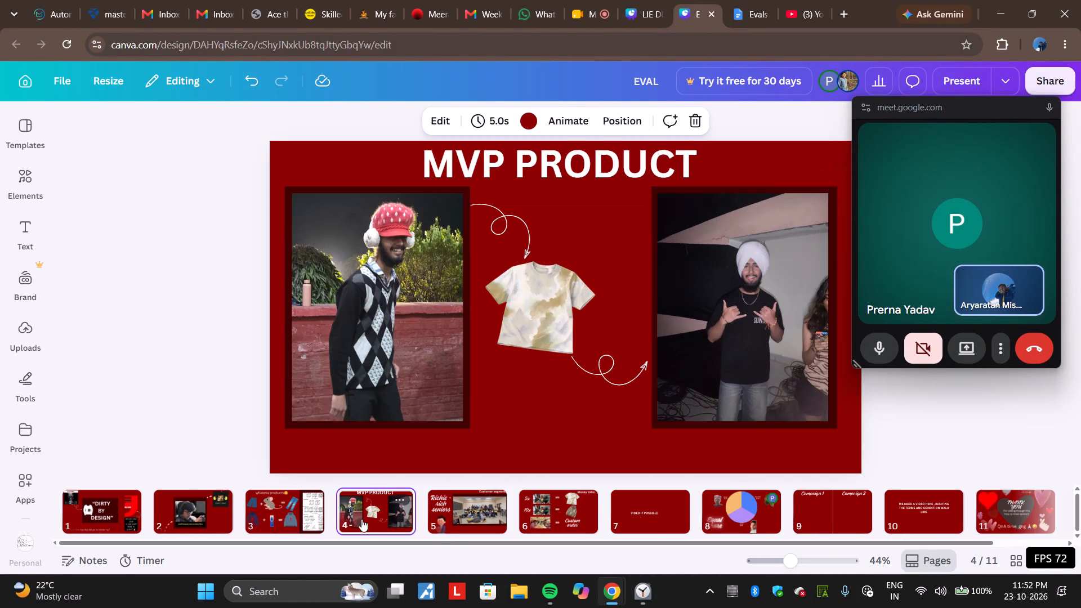
left_click(305, 516)
left_click(221, 513)
left_click(122, 508)
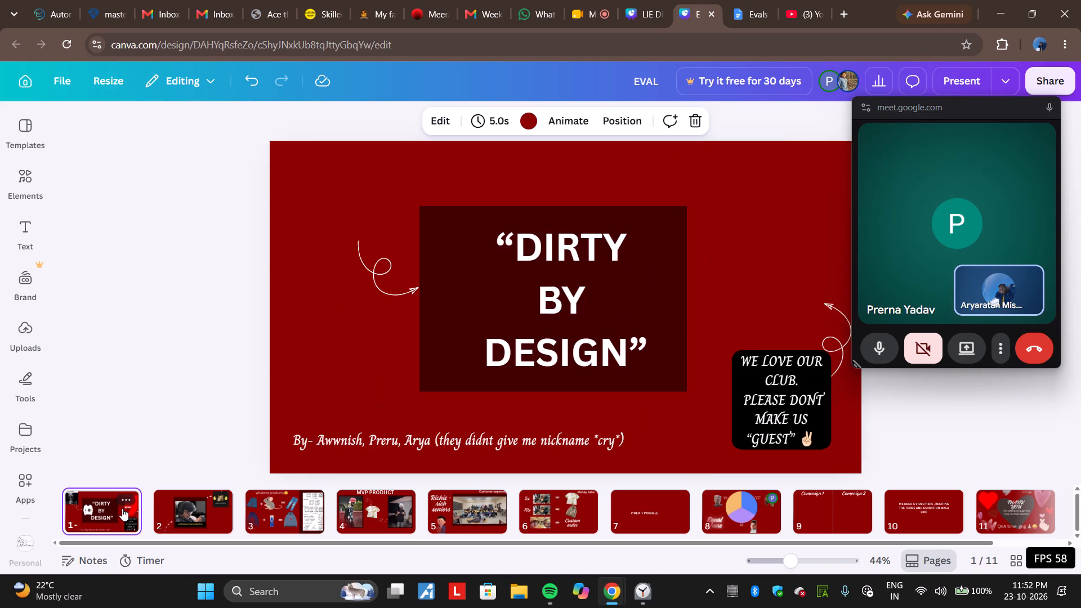
left_click(224, 530)
left_click(316, 523)
left_click(393, 526)
left_click(519, 527)
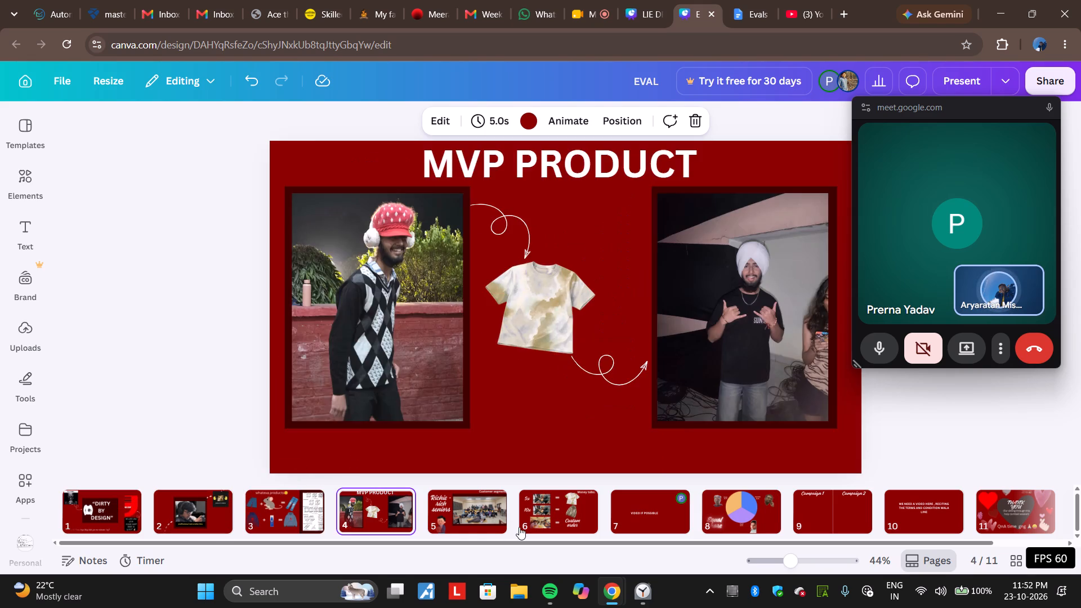
left_click(713, 527)
left_click(792, 524)
left_click(886, 523)
left_click(1025, 518)
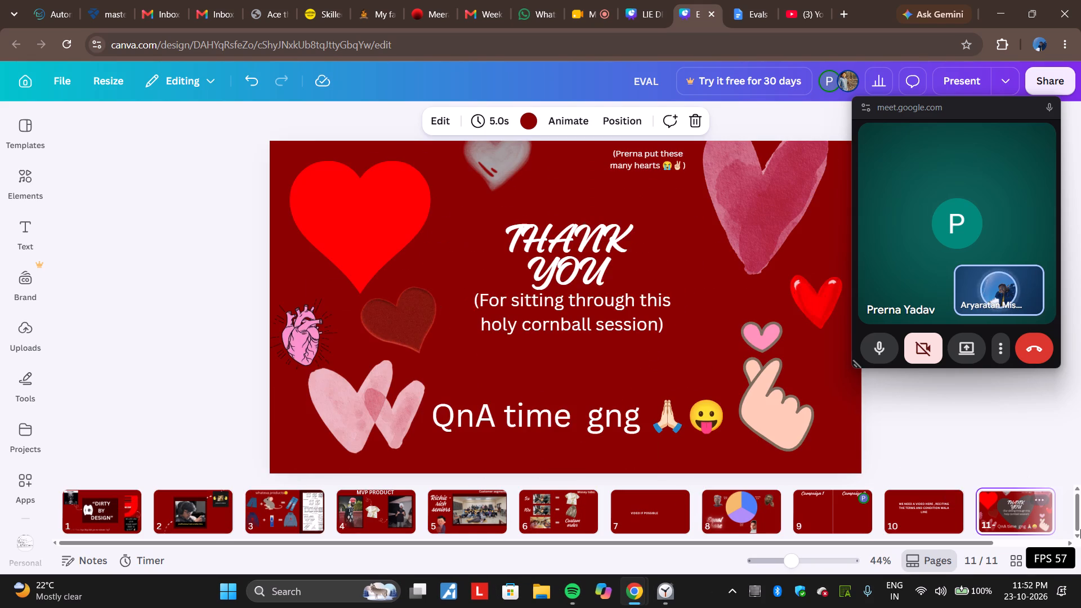
left_click_drag(943, 543, 1080, 542)
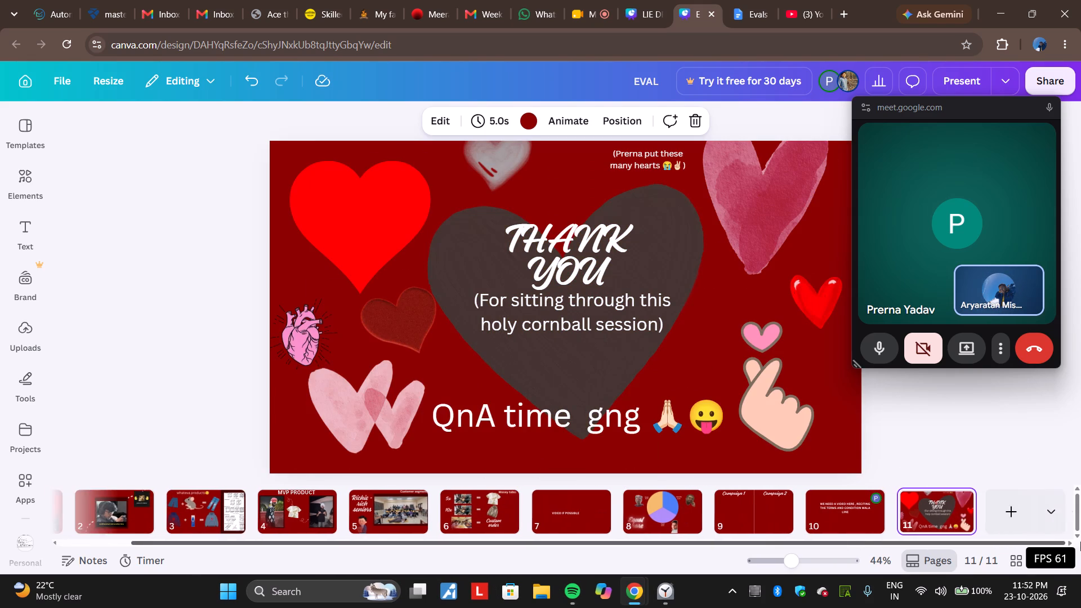
left_click_drag(1080, 542, 262, 533)
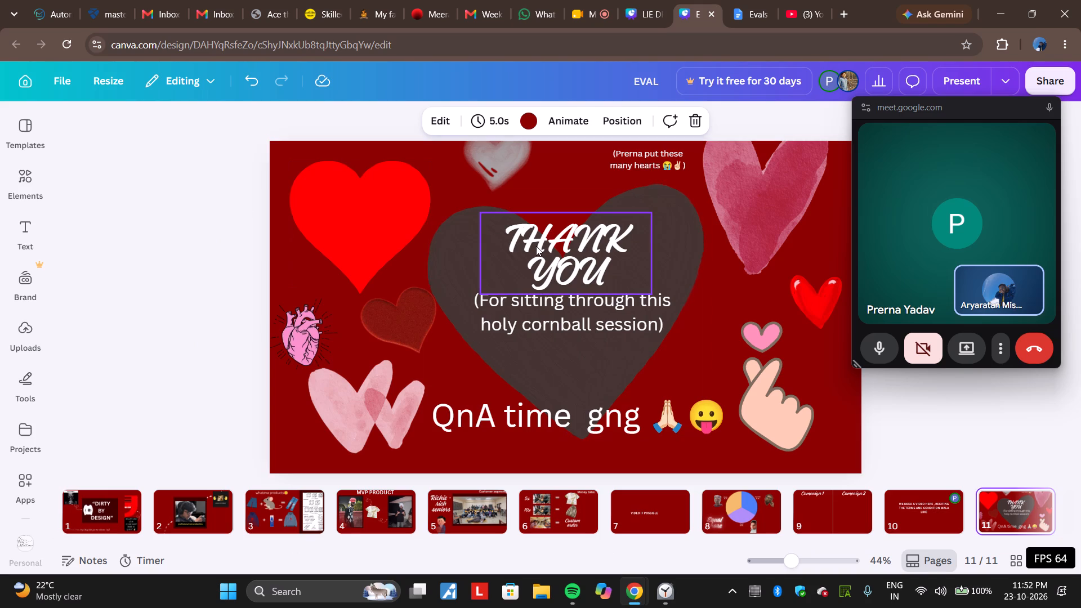
Move the "THANK YOU" heading and the "(For sitting through this holy cornball session)" text down together within the dark heart.
left_click(536, 246)
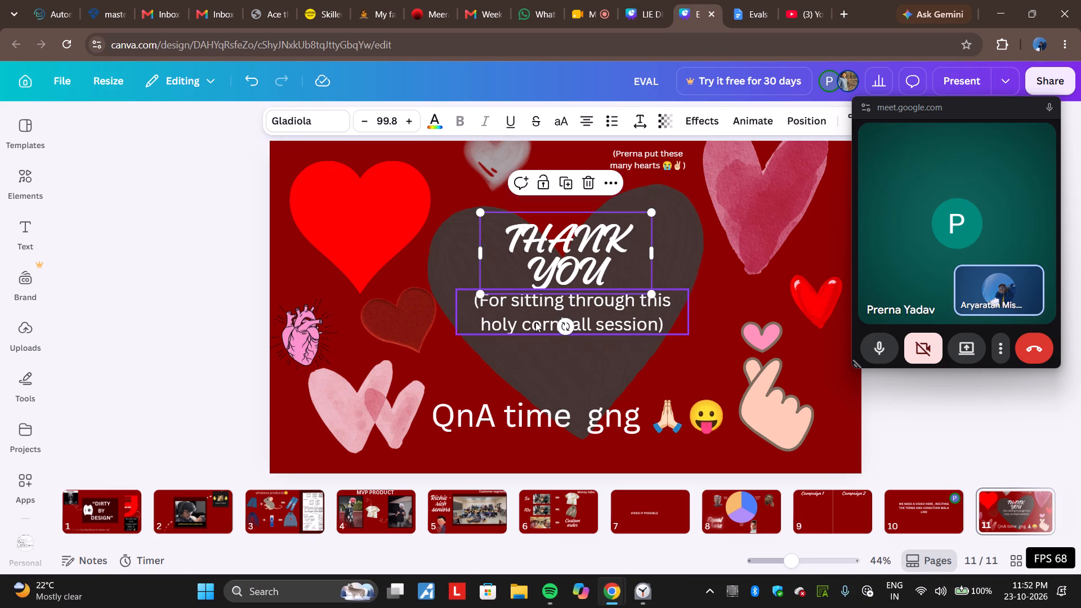
left_click(535, 322, "shift")
key("Down")
key("Down")
key("Down")
key("Down")
key("Down")
key("Down")
key("Down")
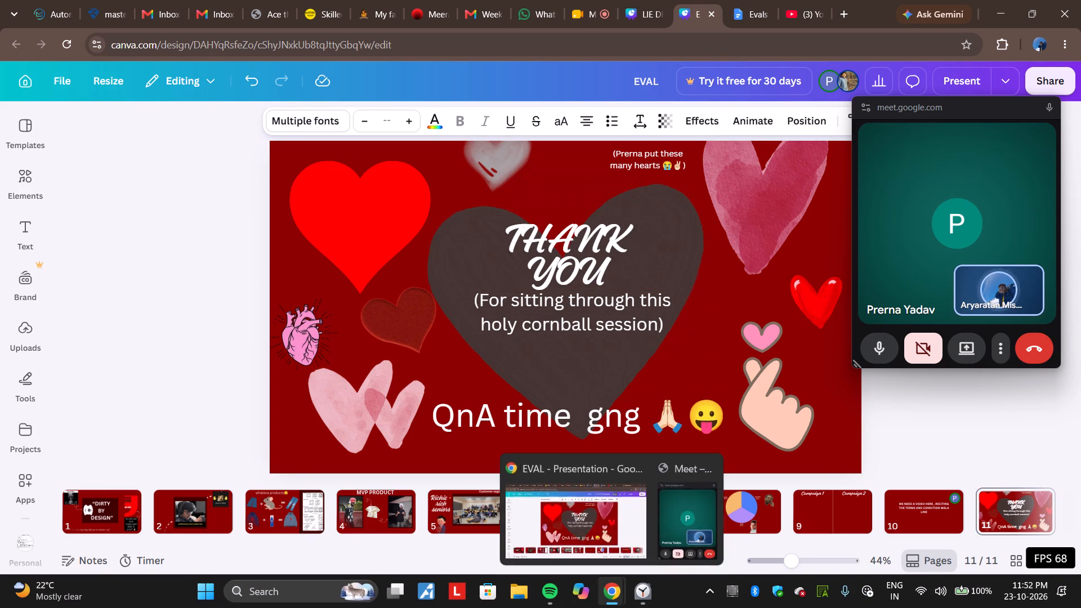
key("Down")
key("Down")
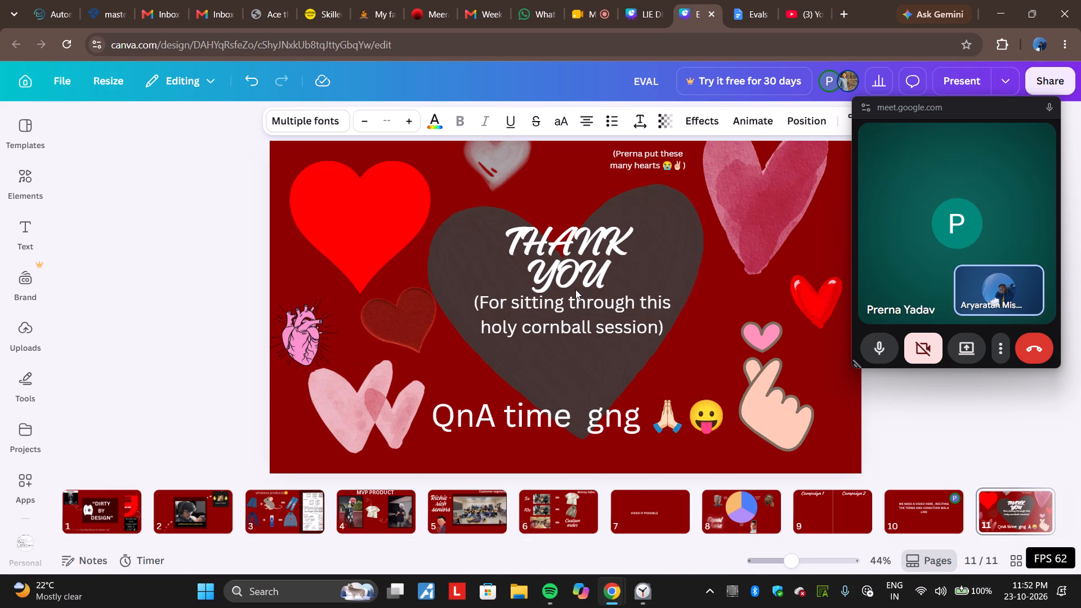
key("Down")
key("Down")
key("Down")
key("Down")
key("Down")
key("Down")
key("Down")
key("Down")
key("Down")
key("Down")
key("Down")
key("Down")
key("Down")
key("Down")
key("Down")
key("Down")
key("Down")
key("Down")
key("Down")
key("Down")
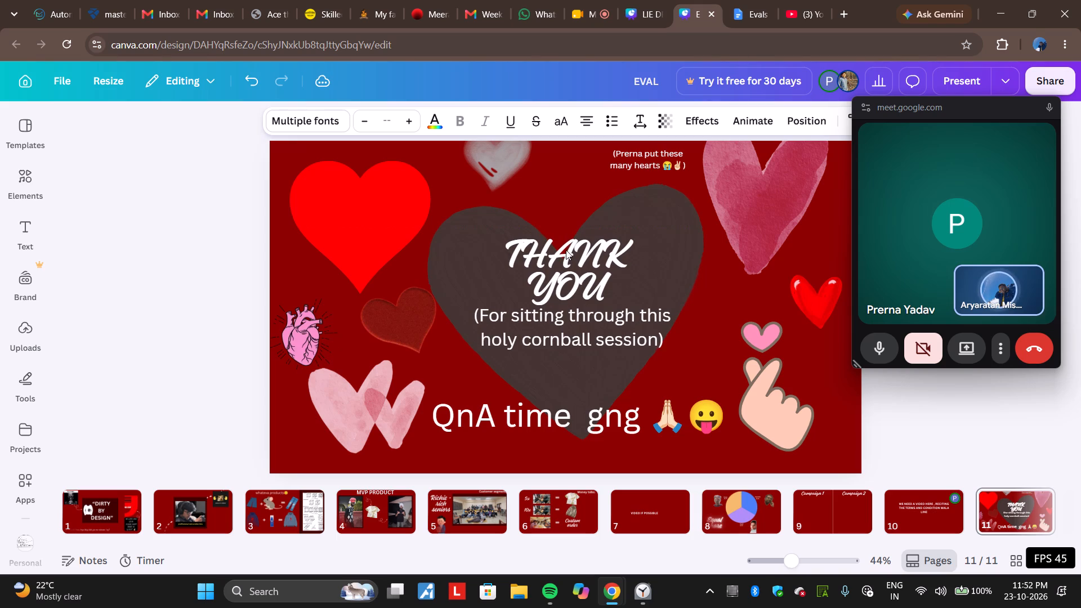
key("Down")
key("Down")
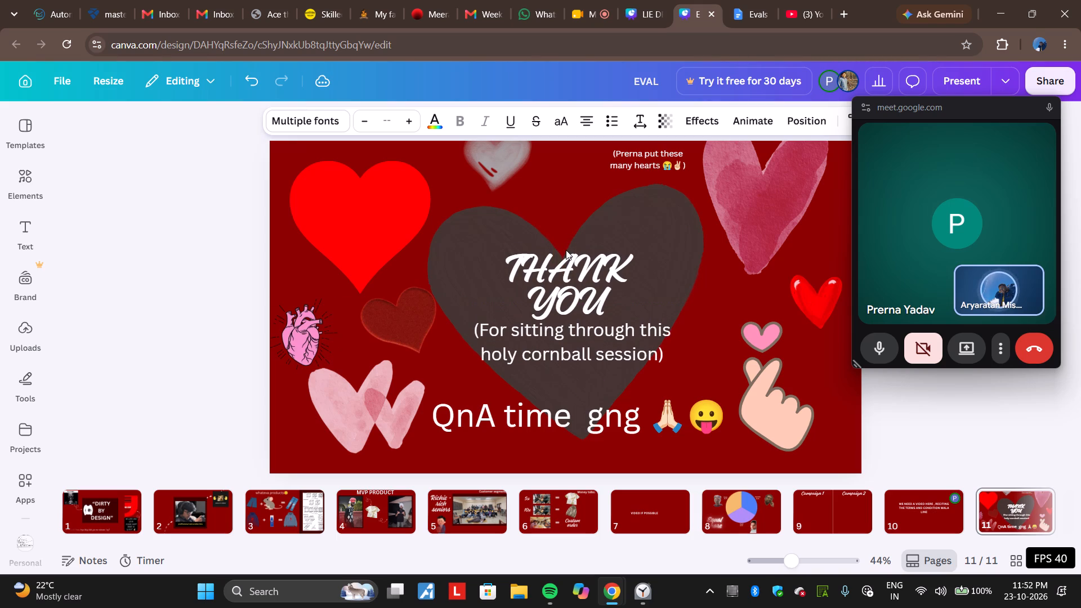
key("Down")
key("Up")
key("Up")
key("Up")
key("Up")
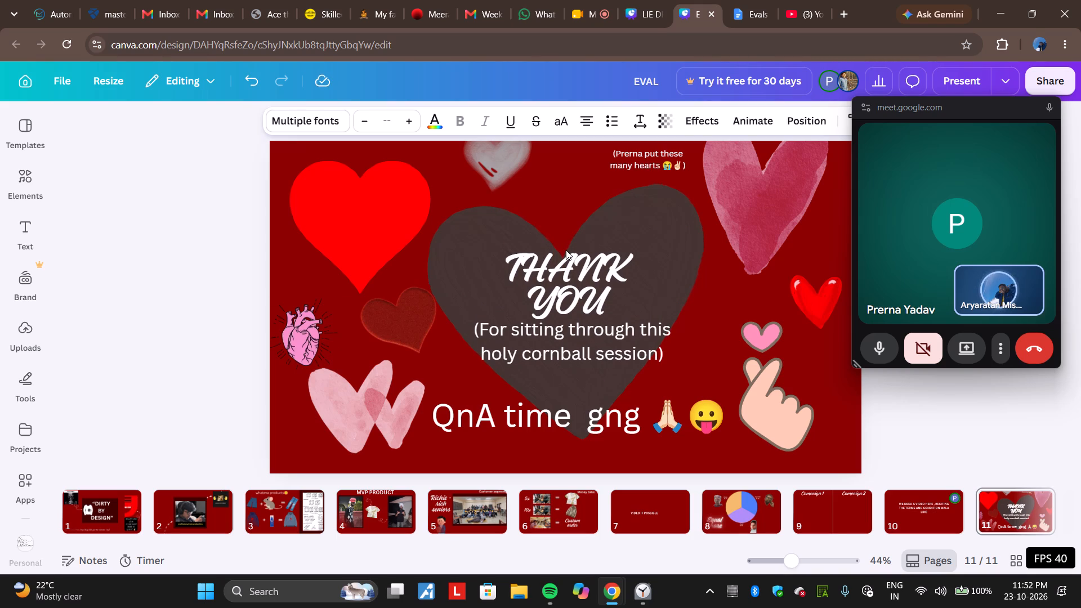
left_click(723, 267)
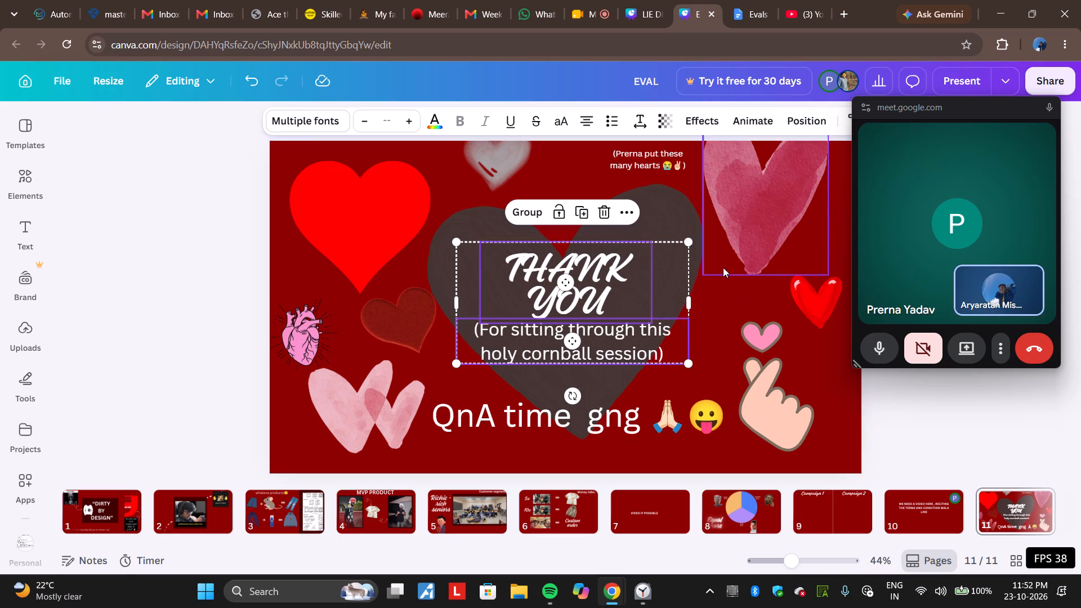
Narrow the "(For sitting through this holy cornball session)" text box slightly and centre it closely beneath the "THANK YOU" heading.
left_click(634, 327)
left_click_drag(690, 336, 681, 339)
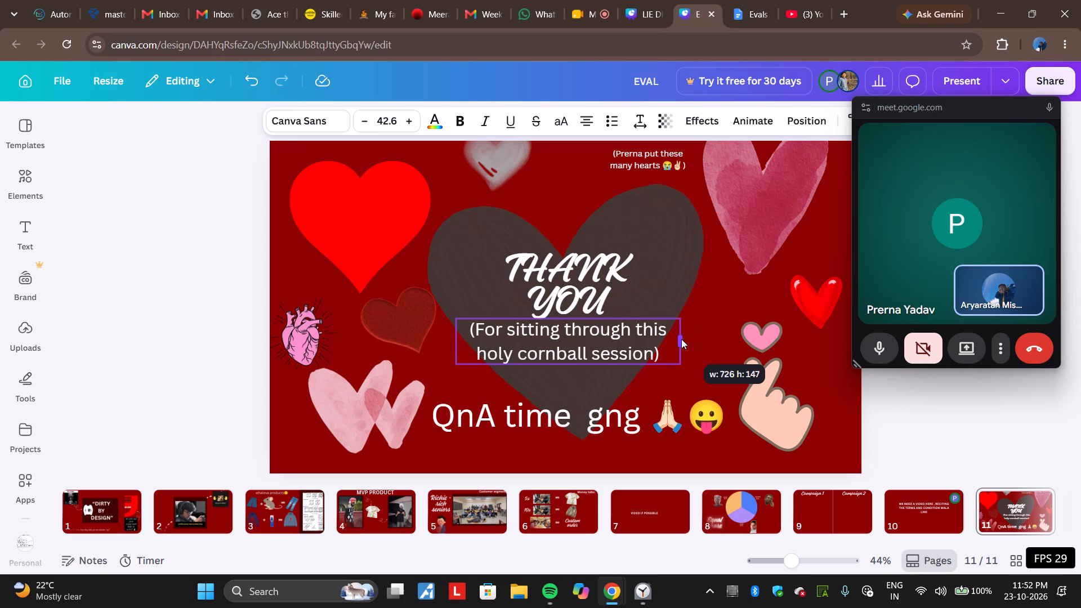
left_click_drag(681, 339, 668, 342)
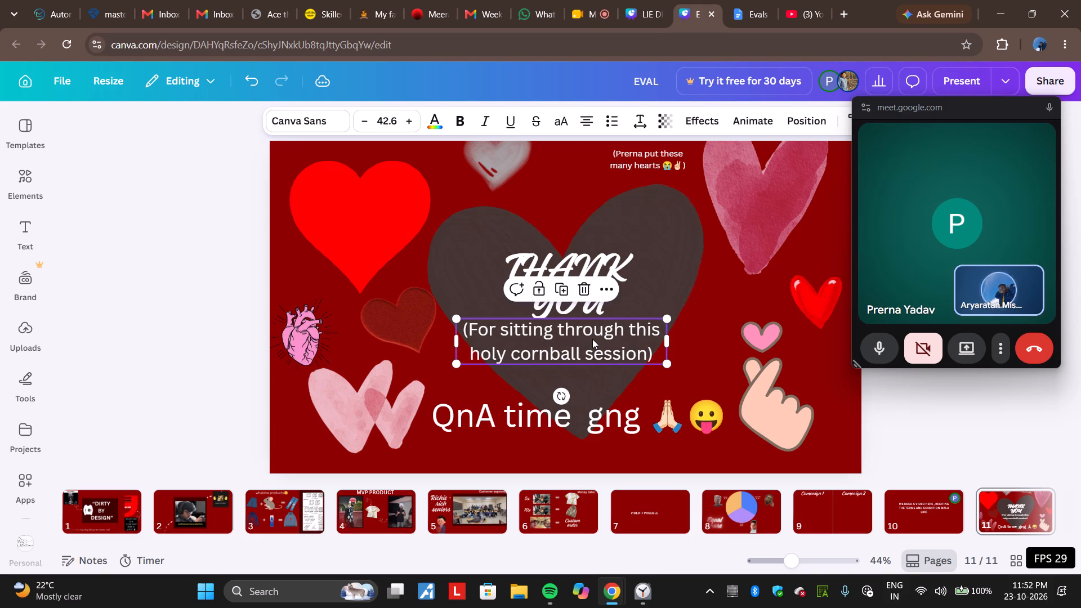
left_click_drag(592, 339, 597, 339)
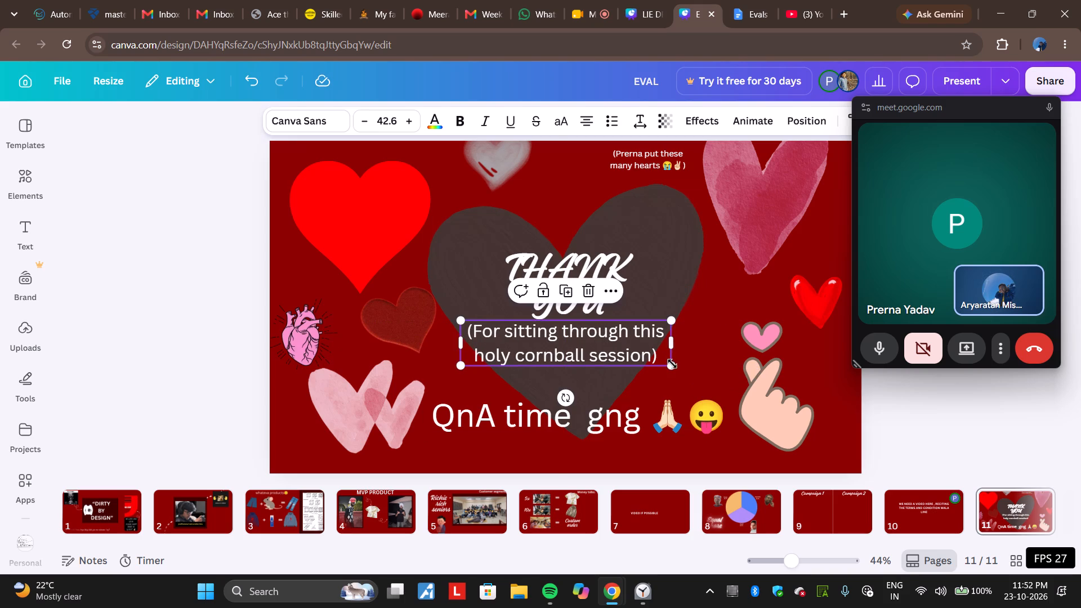
left_click(668, 349)
left_click(705, 294)
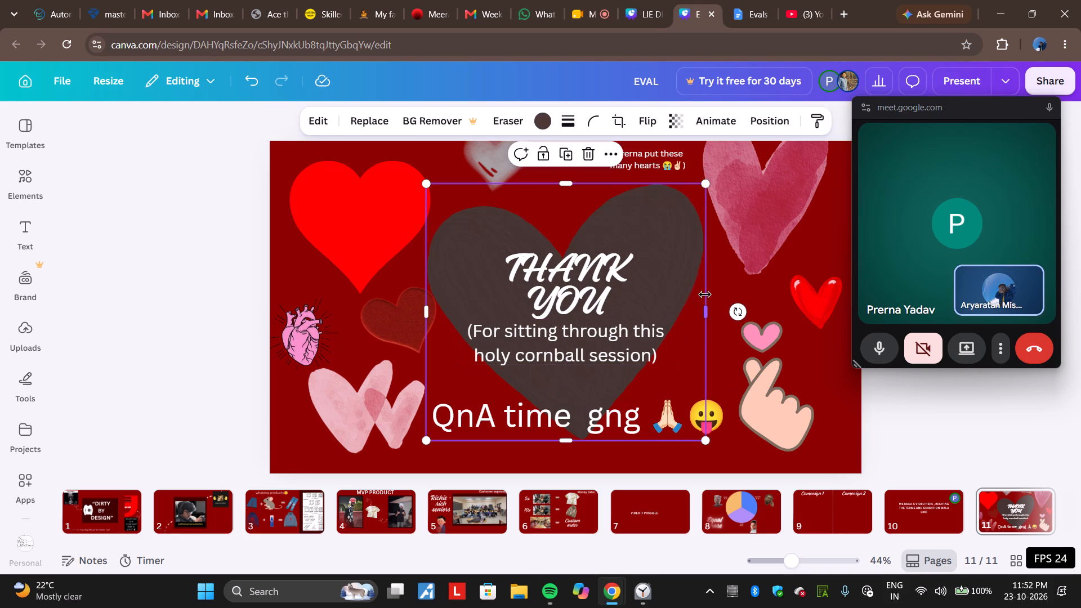
left_click(610, 342)
left_click_drag(588, 351, 591, 346)
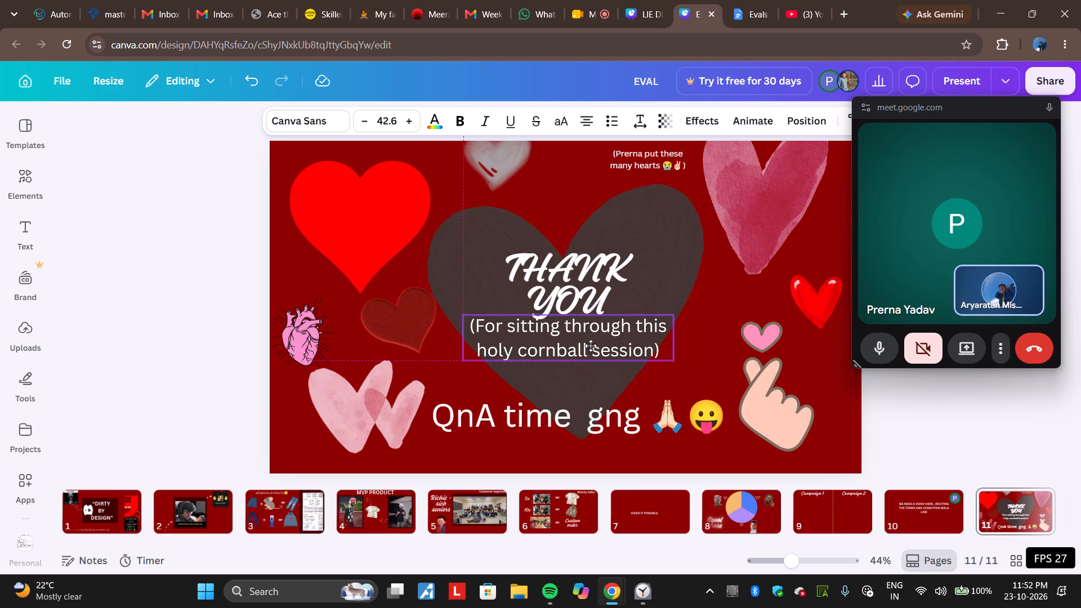
left_click_drag(591, 346, 587, 346)
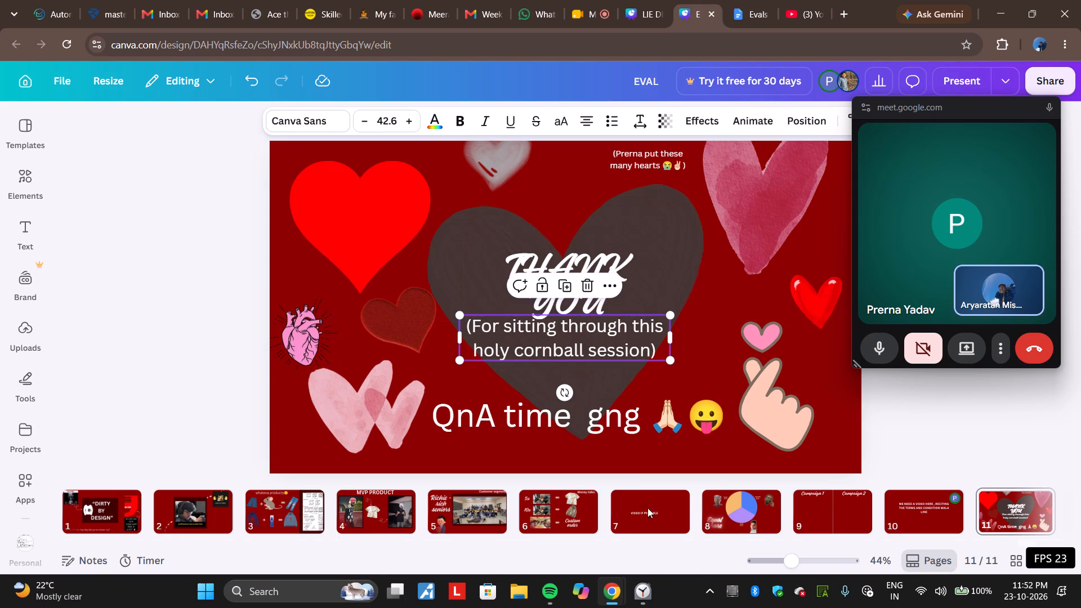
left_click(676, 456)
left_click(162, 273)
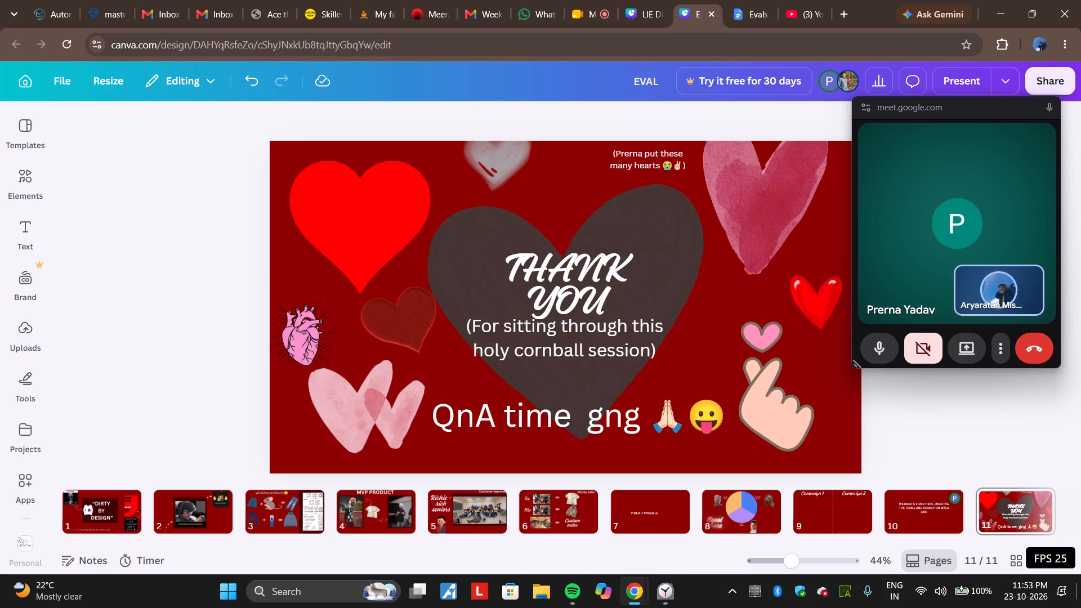
Open instagram.com in a new browser tab and go to its direct messages inbox.
left_click_drag(848, 0, 859, 0)
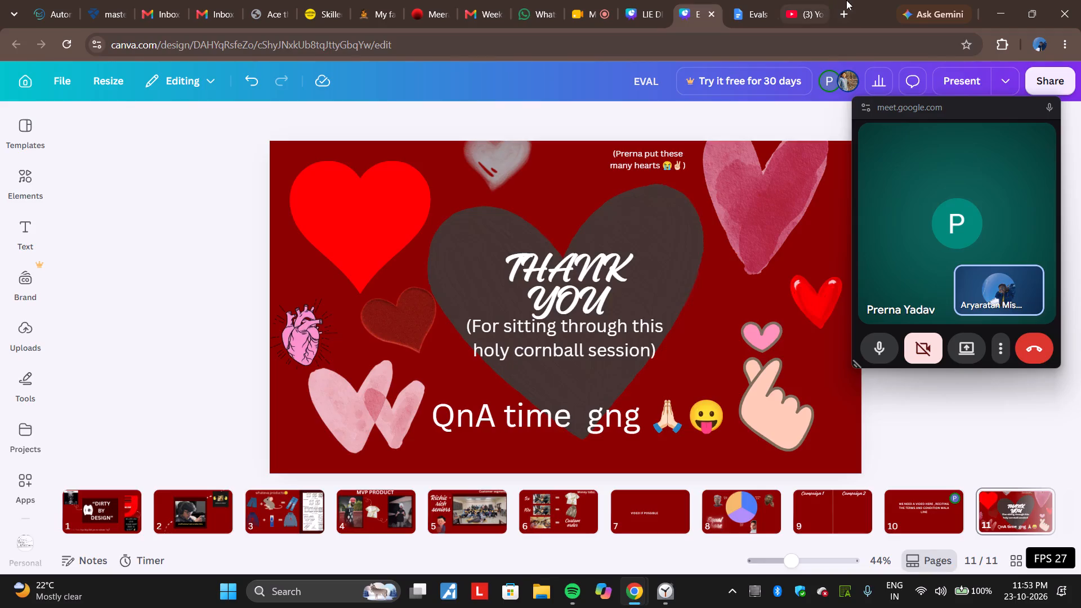
left_click(846, 0)
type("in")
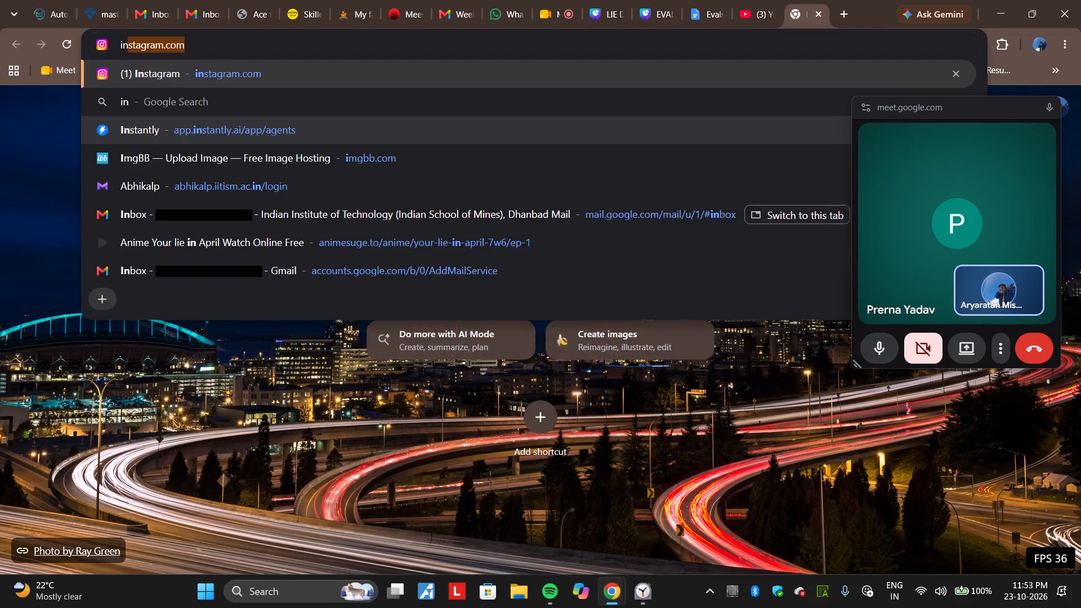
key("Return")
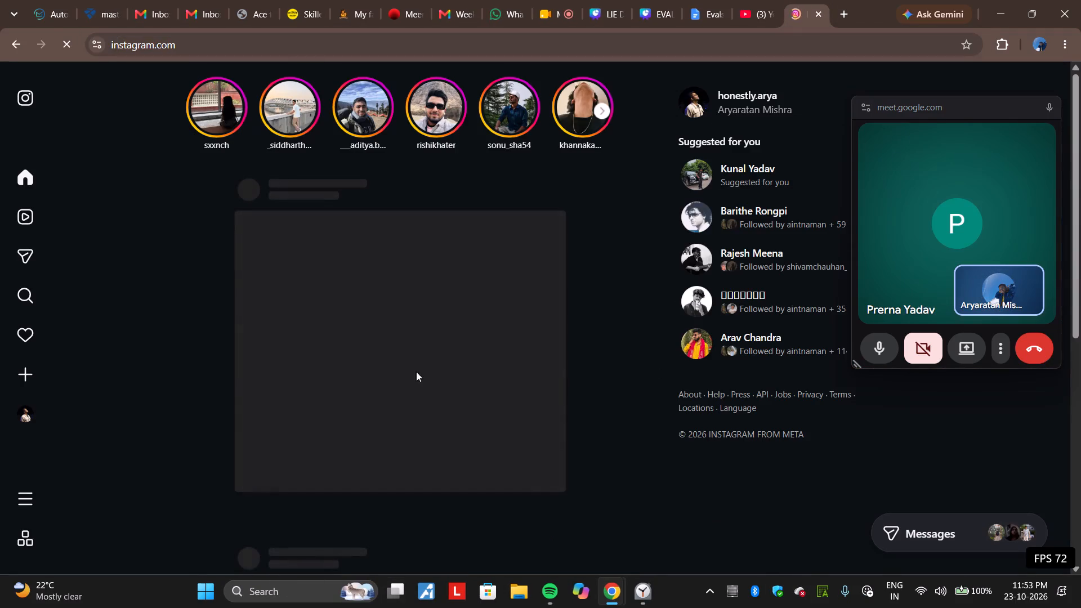
left_click(41, 270)
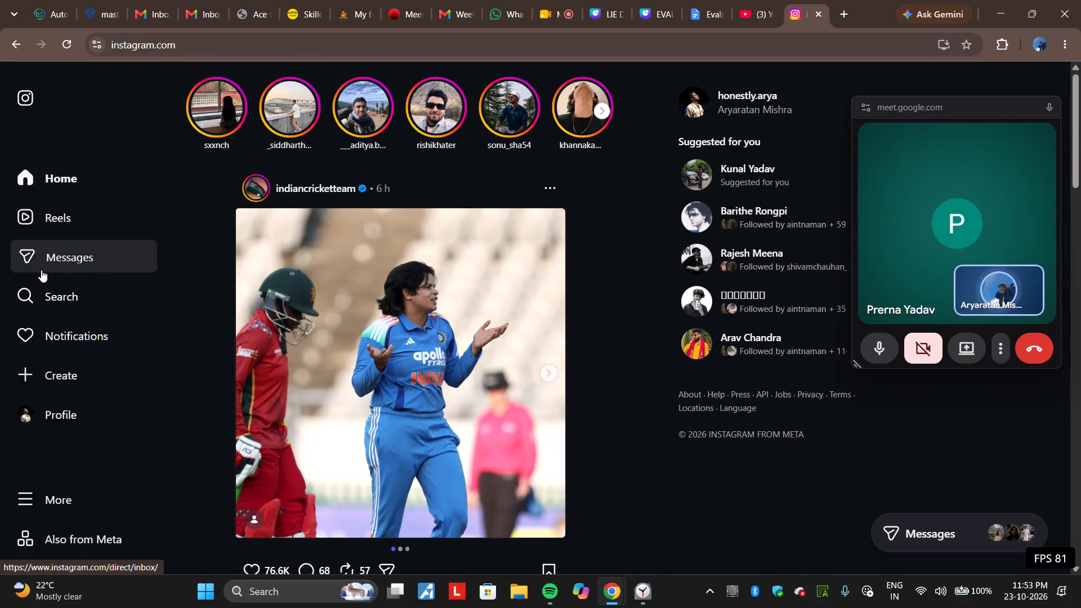